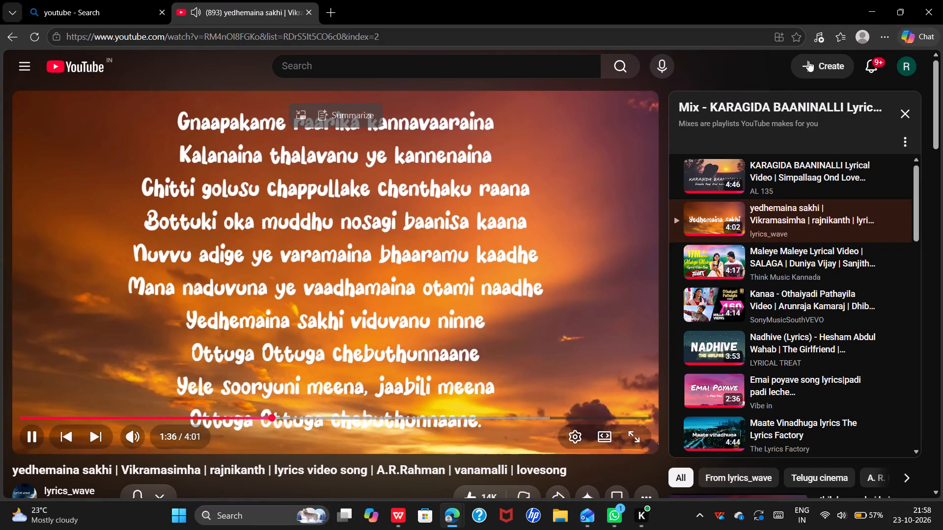
click(876, 12)
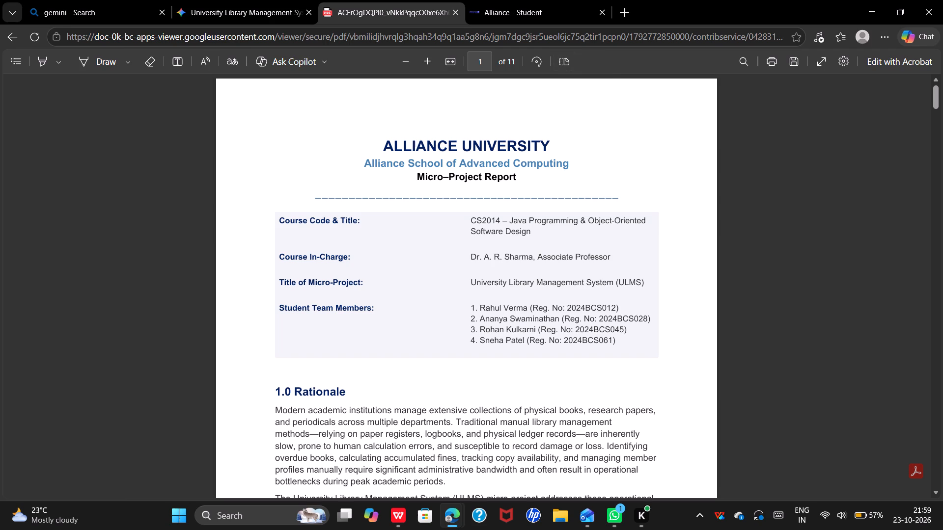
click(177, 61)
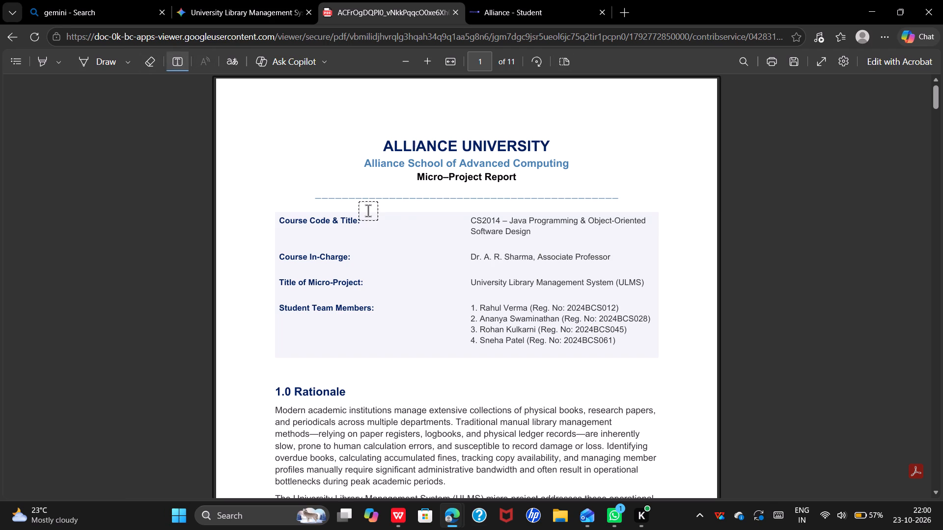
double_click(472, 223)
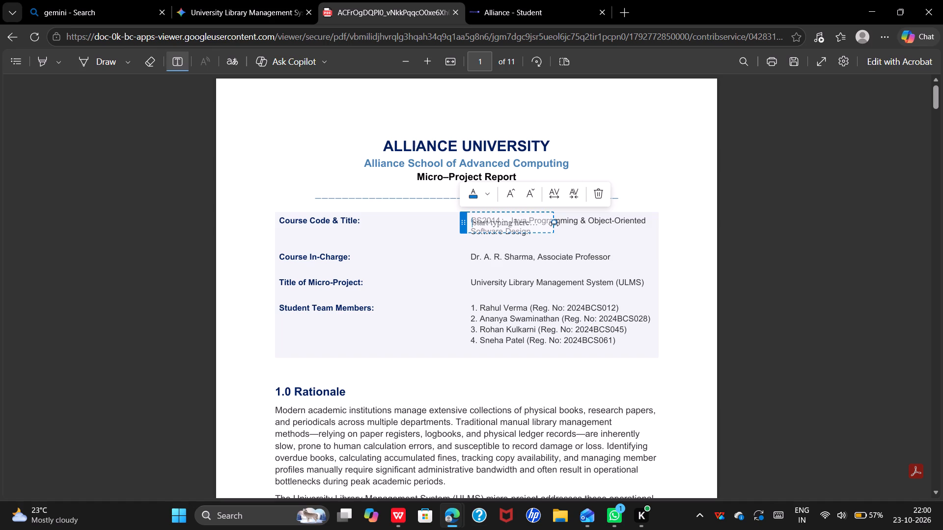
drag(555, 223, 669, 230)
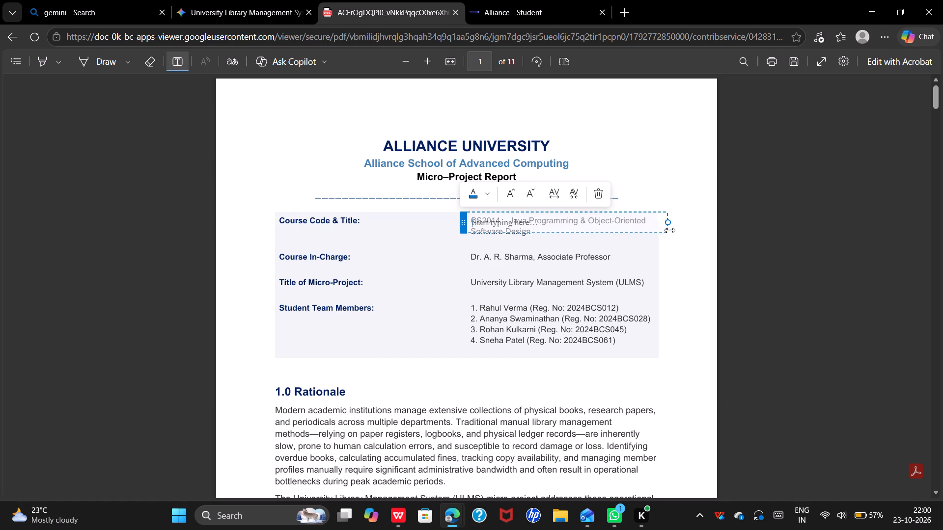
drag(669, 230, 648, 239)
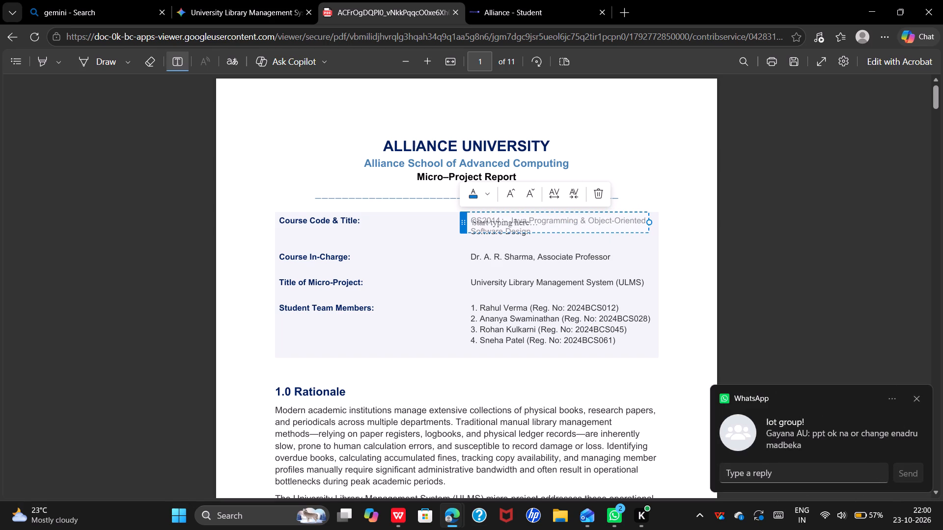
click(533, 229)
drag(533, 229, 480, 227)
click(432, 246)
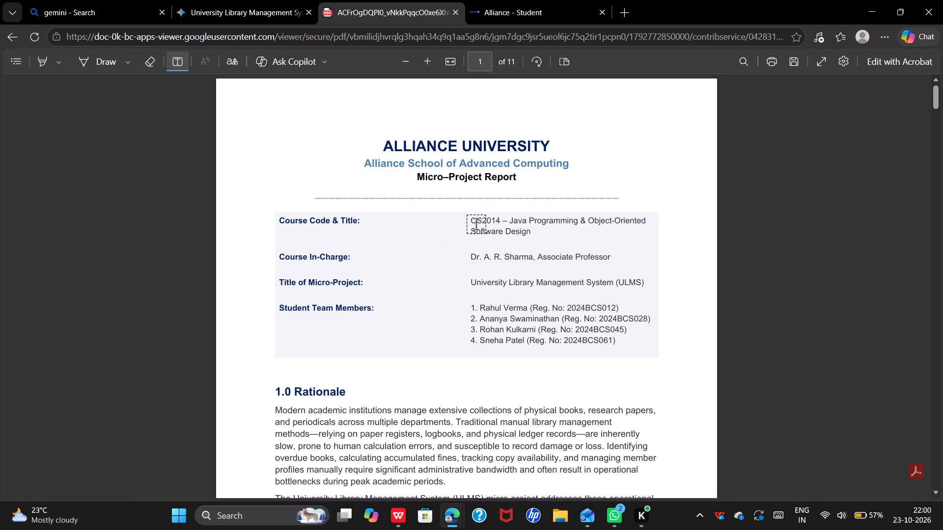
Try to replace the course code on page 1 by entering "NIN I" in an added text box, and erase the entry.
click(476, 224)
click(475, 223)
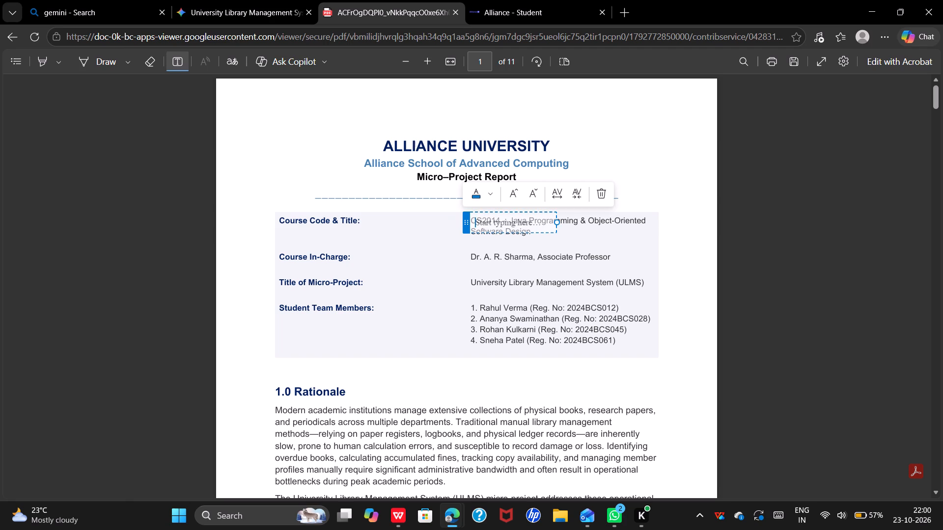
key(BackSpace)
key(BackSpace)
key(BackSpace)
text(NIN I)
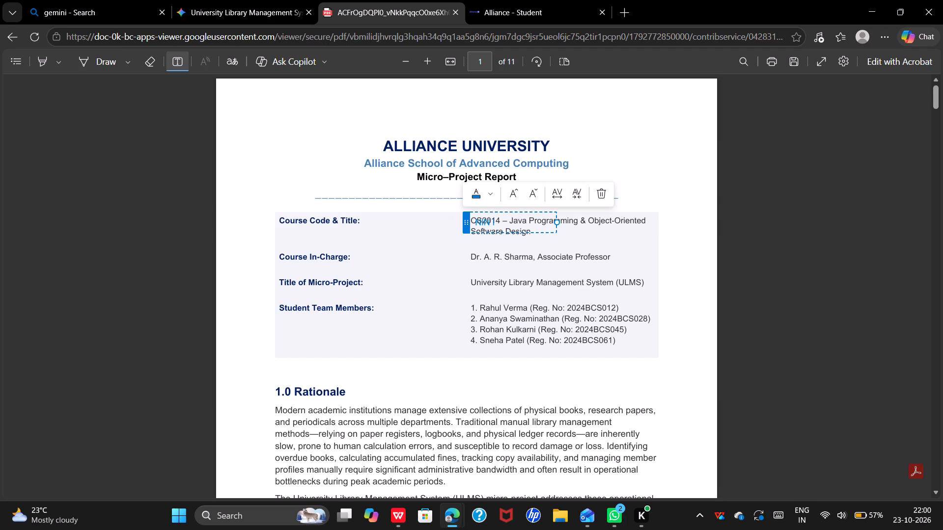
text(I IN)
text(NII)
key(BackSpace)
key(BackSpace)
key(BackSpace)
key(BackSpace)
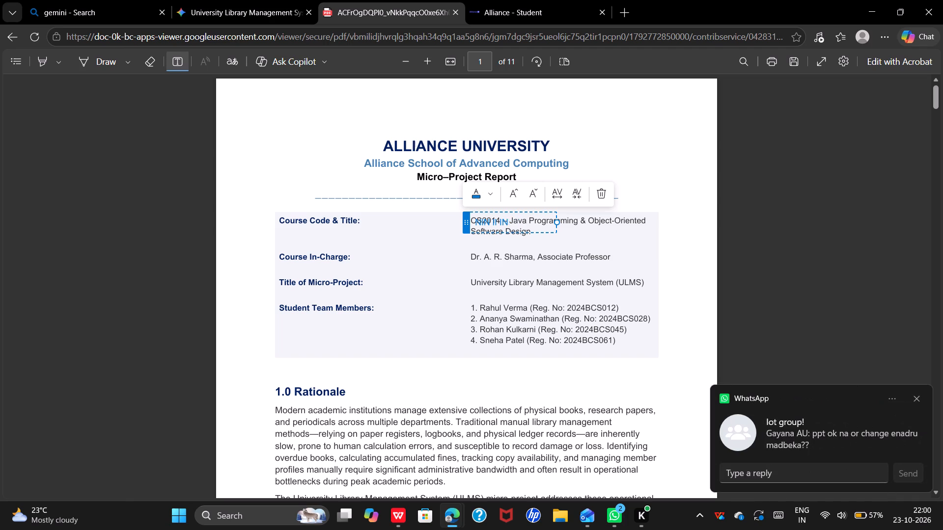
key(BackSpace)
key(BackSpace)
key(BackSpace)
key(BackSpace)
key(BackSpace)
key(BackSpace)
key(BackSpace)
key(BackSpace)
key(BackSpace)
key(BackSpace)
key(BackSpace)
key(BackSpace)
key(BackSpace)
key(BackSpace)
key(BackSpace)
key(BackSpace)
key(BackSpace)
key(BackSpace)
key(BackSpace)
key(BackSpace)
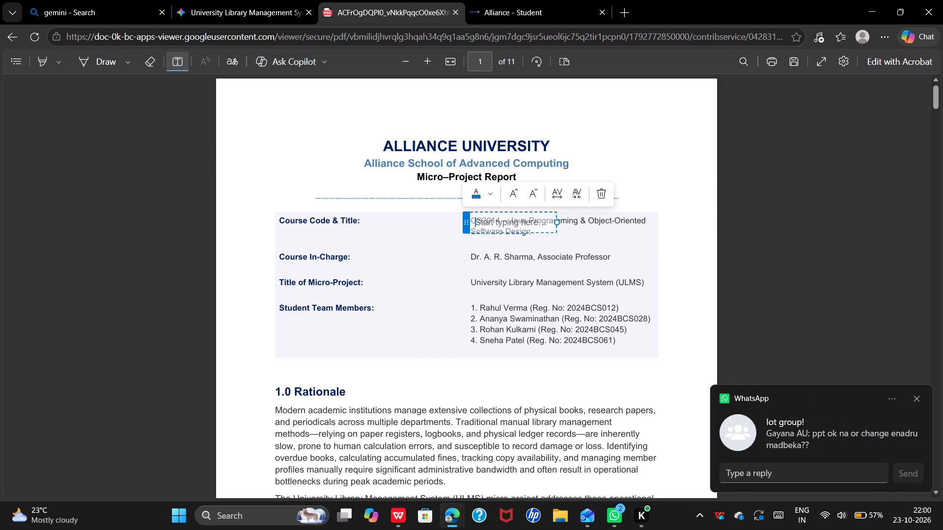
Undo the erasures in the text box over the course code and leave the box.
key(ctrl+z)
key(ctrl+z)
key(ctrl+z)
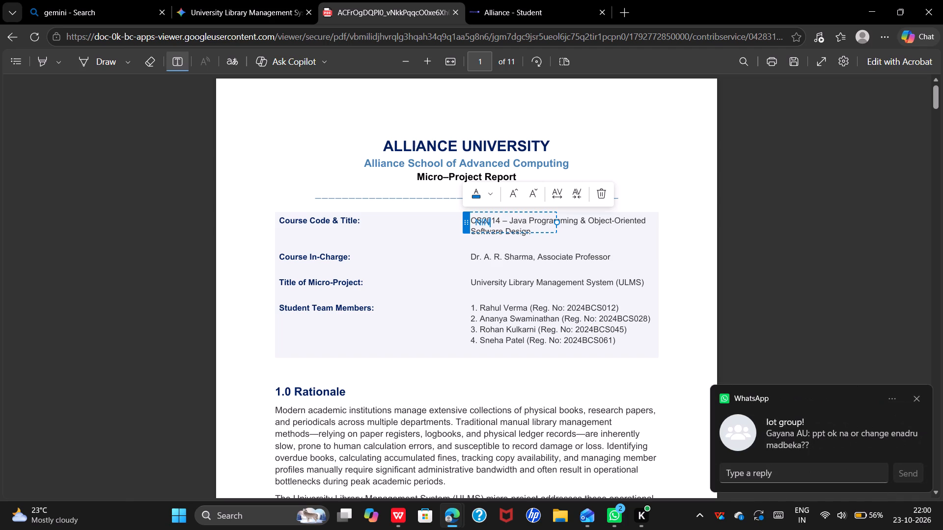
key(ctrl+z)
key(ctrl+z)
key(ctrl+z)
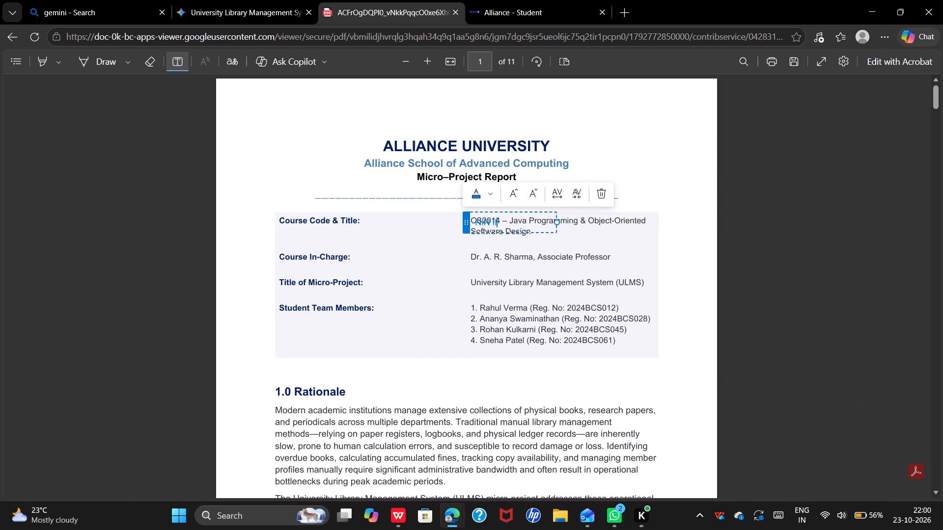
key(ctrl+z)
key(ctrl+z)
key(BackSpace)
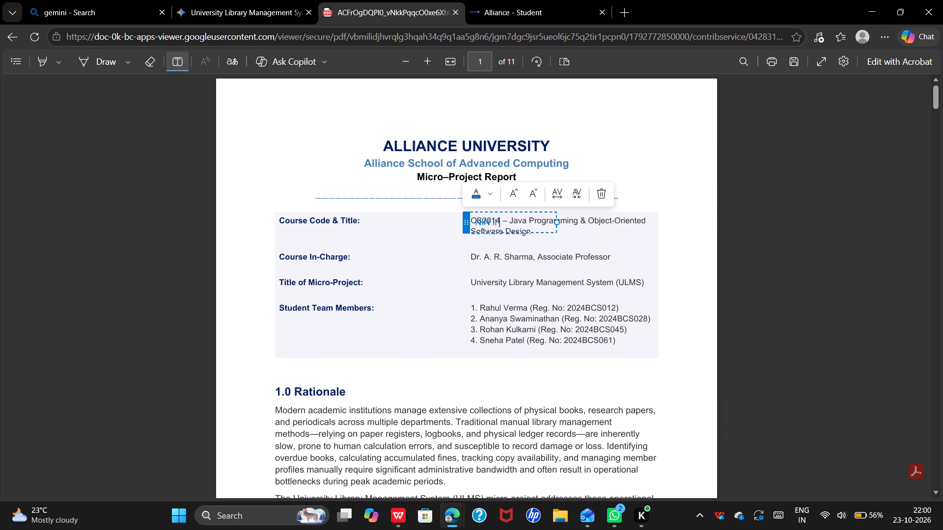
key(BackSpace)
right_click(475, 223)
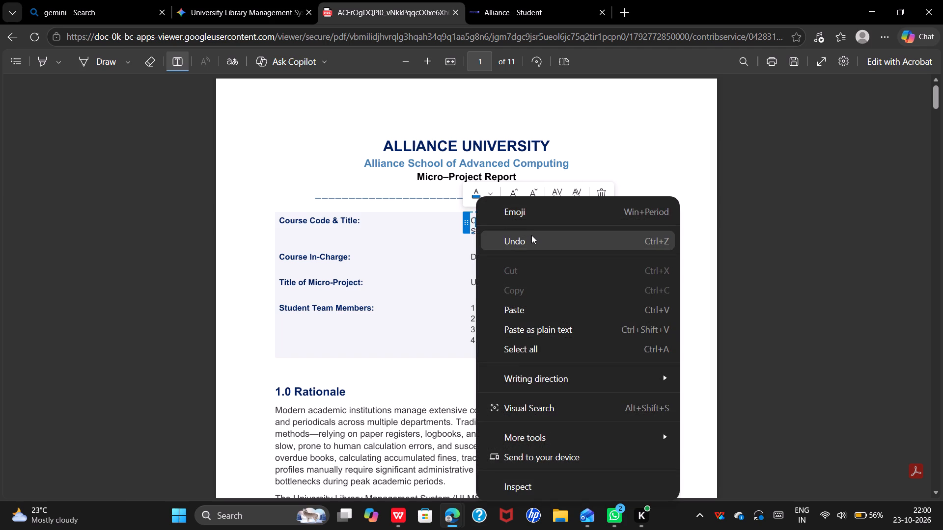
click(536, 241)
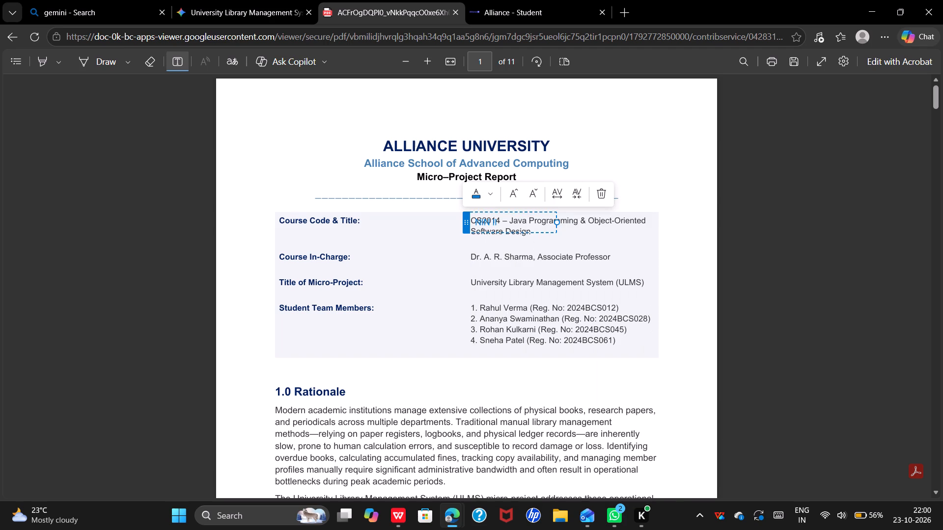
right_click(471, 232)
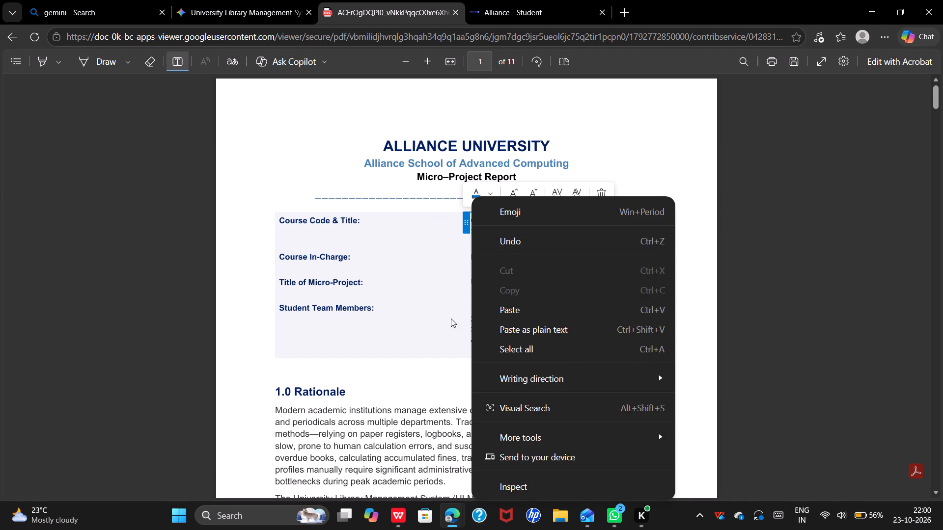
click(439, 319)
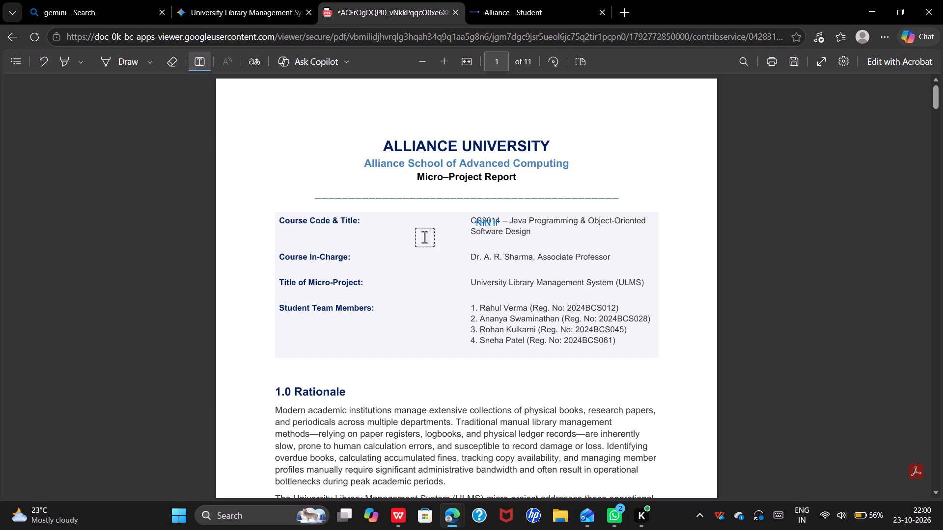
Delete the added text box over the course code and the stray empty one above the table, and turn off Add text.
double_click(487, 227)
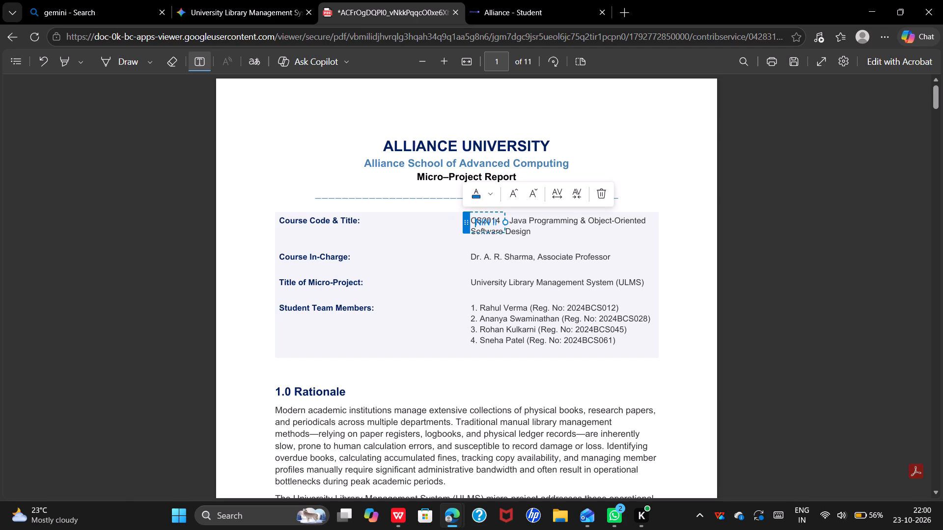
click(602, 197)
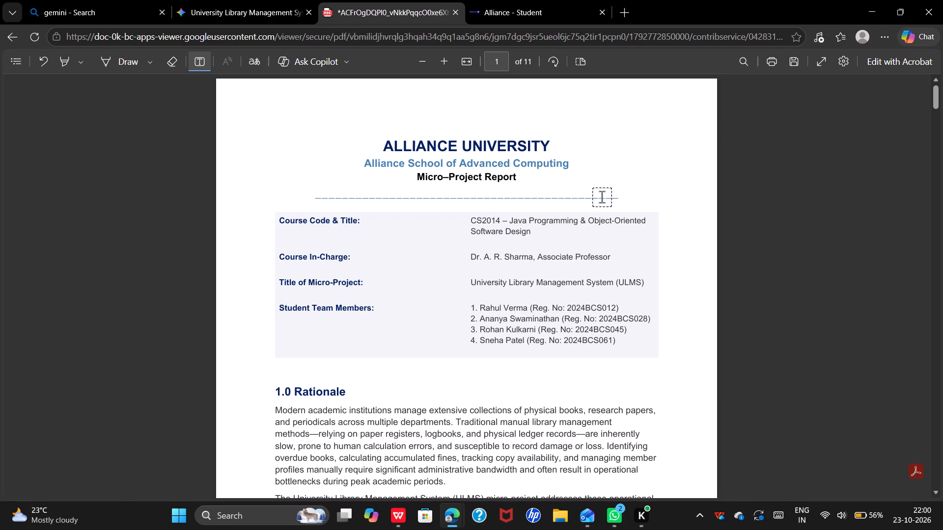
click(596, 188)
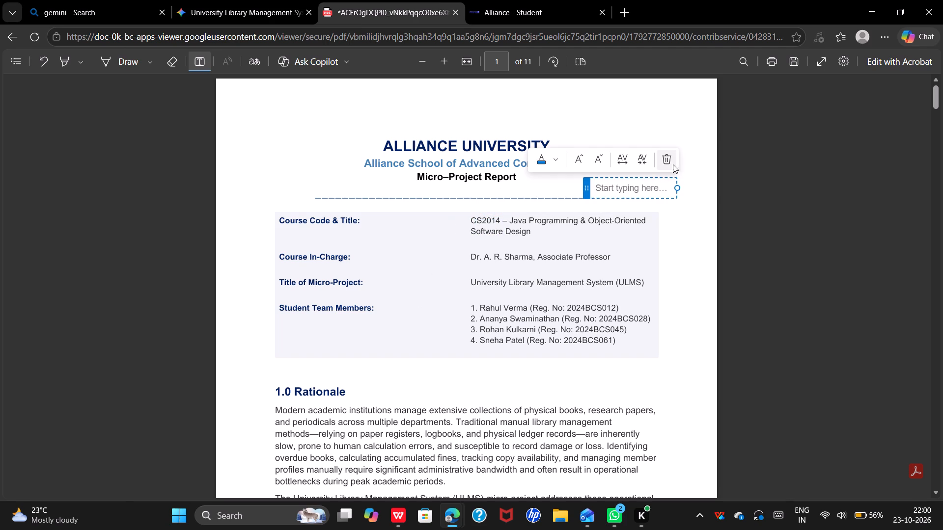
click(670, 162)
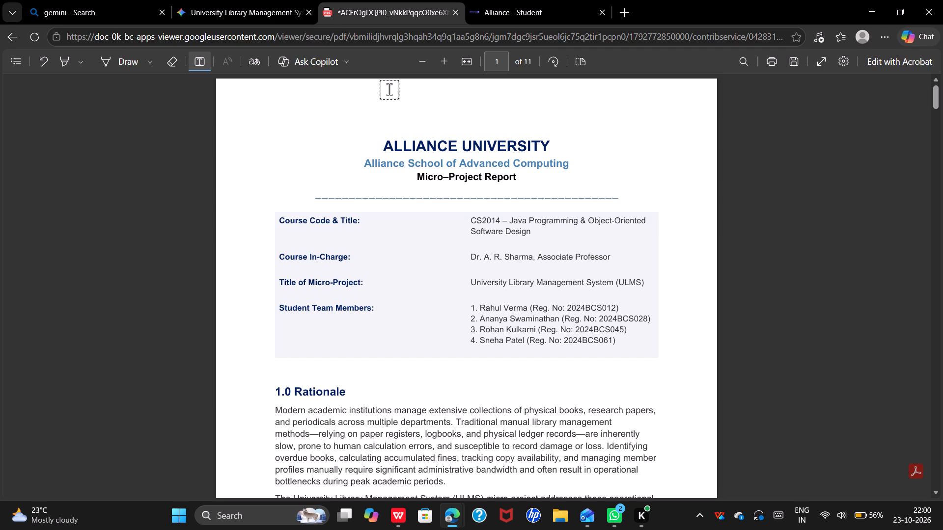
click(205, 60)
Open Word and create a blank document.
click(261, 514)
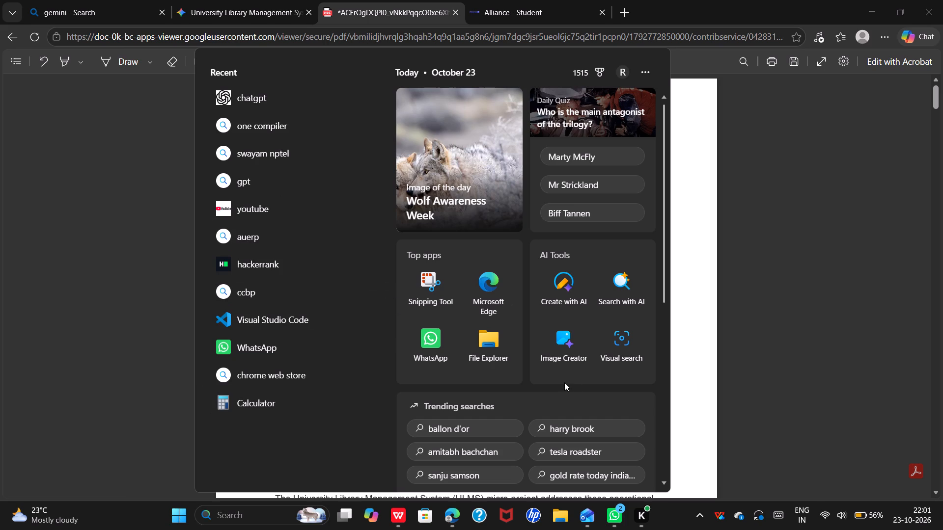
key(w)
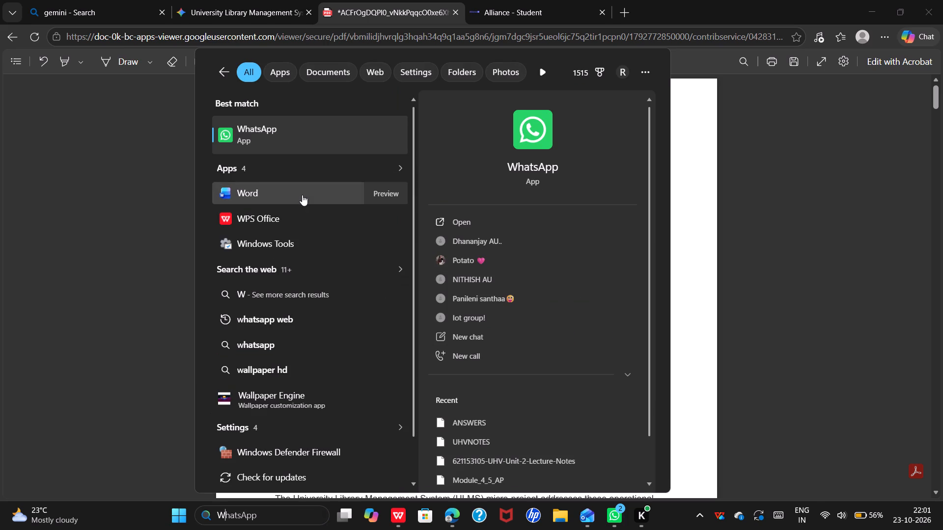
click(302, 195)
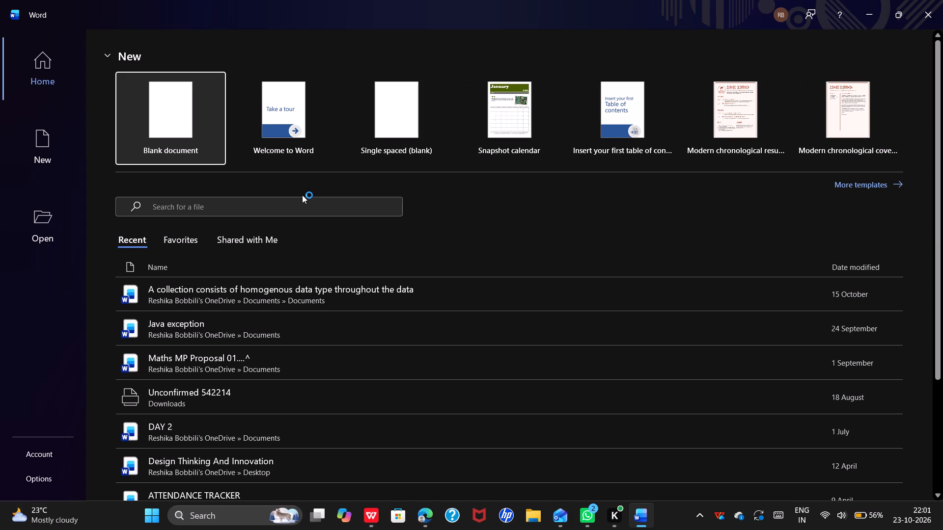
double_click(196, 147)
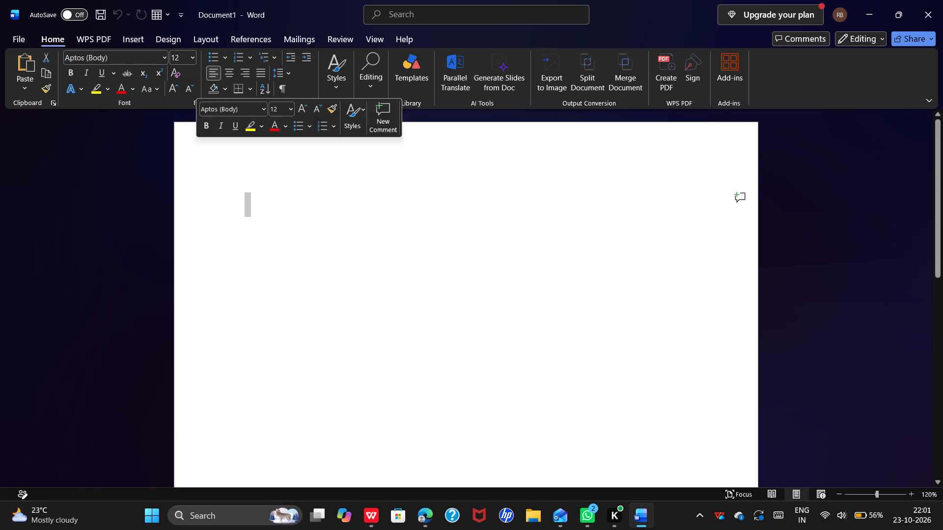
click(384, 223)
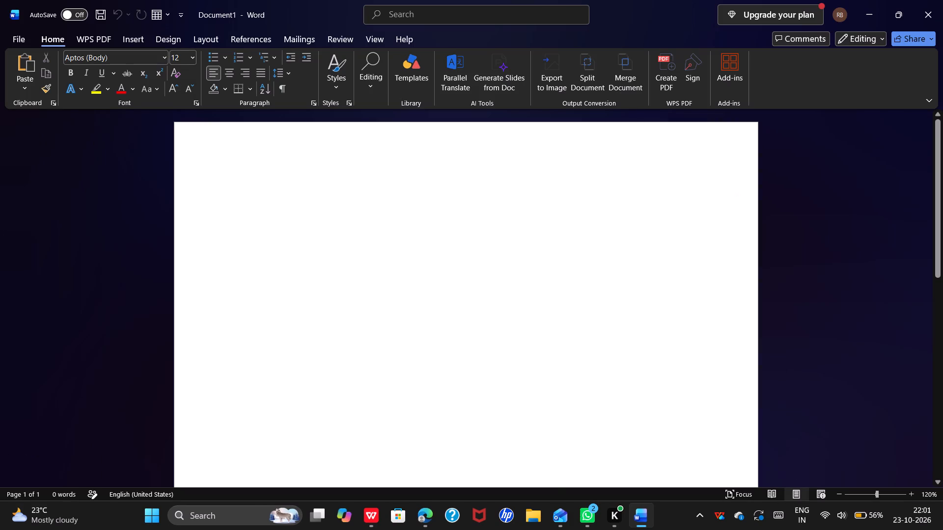
Switch back to the micro-project report PDF in Microsoft Edge.
click(480, 464)
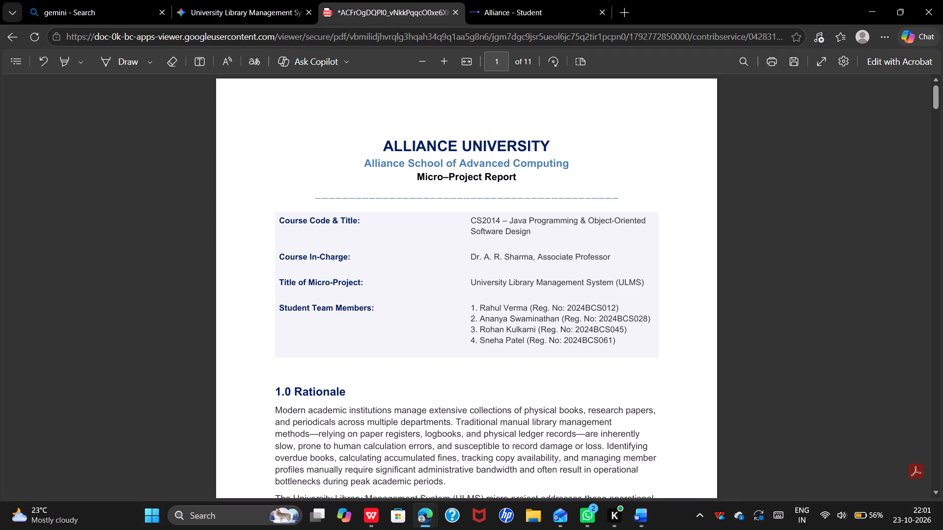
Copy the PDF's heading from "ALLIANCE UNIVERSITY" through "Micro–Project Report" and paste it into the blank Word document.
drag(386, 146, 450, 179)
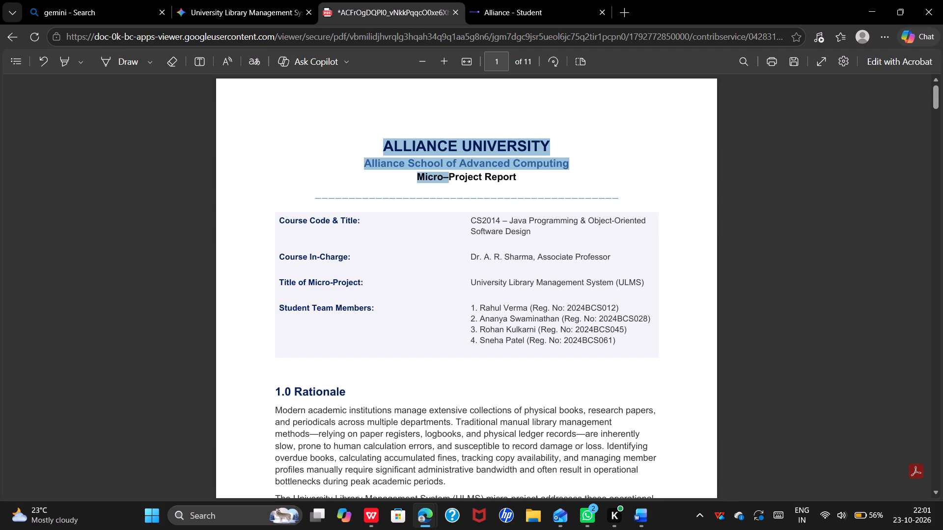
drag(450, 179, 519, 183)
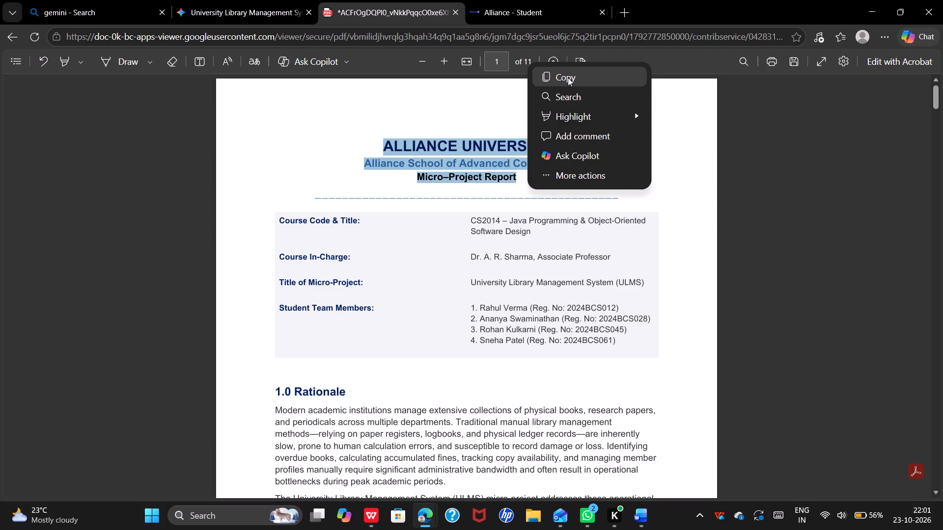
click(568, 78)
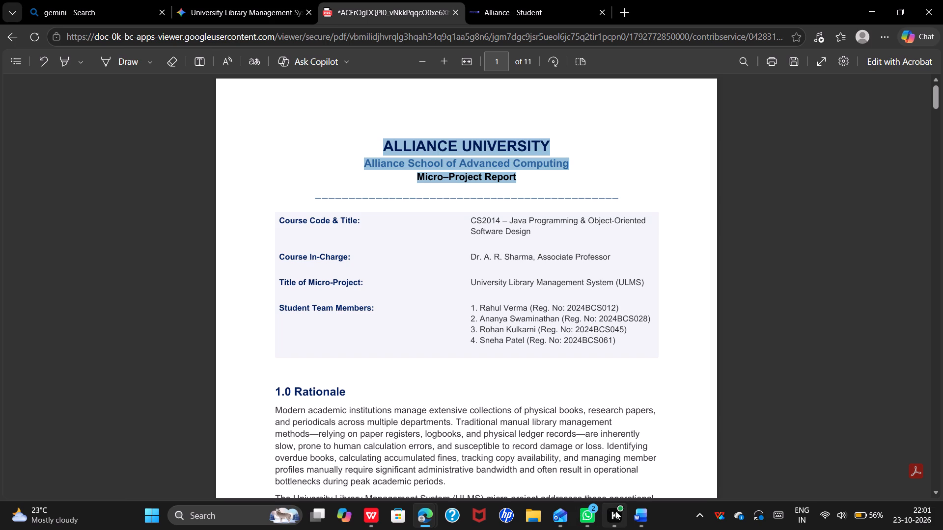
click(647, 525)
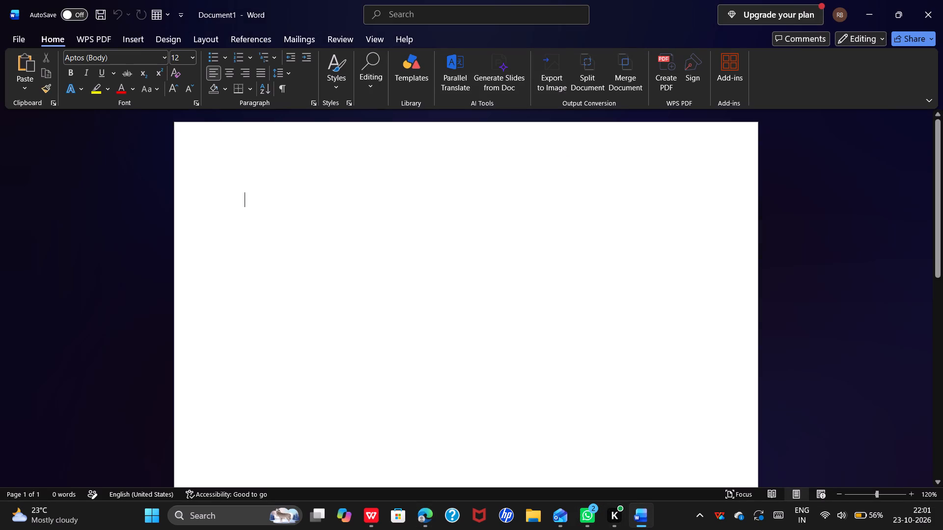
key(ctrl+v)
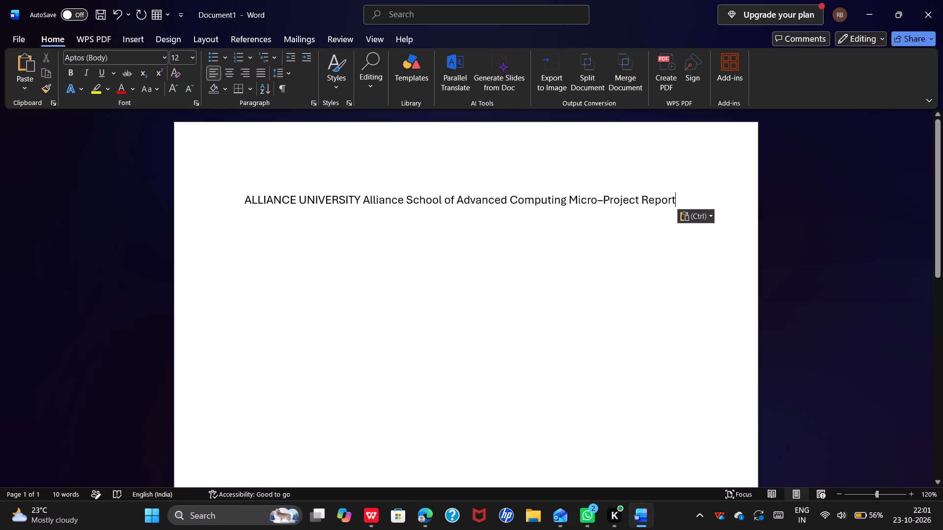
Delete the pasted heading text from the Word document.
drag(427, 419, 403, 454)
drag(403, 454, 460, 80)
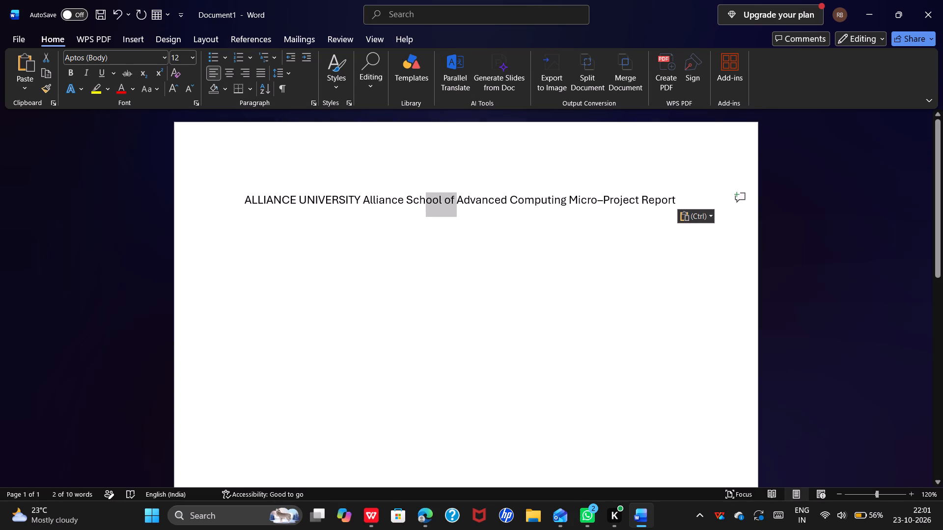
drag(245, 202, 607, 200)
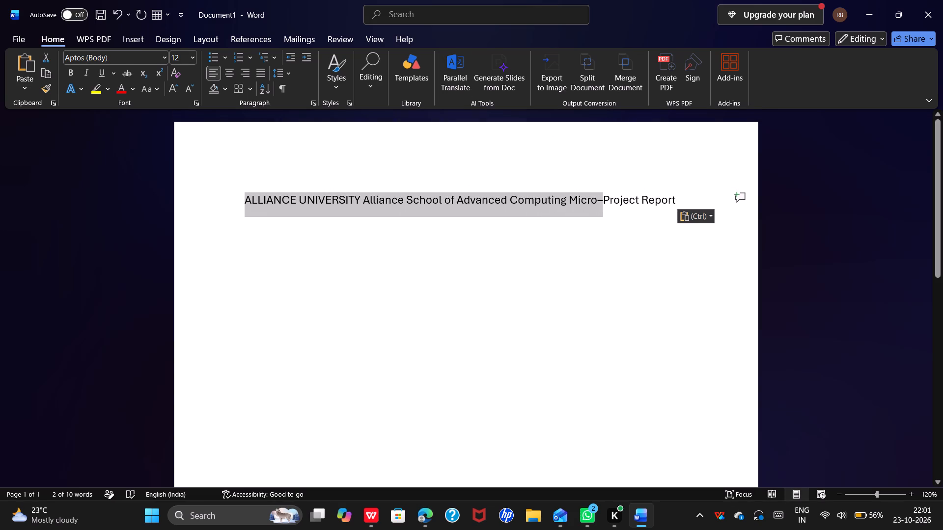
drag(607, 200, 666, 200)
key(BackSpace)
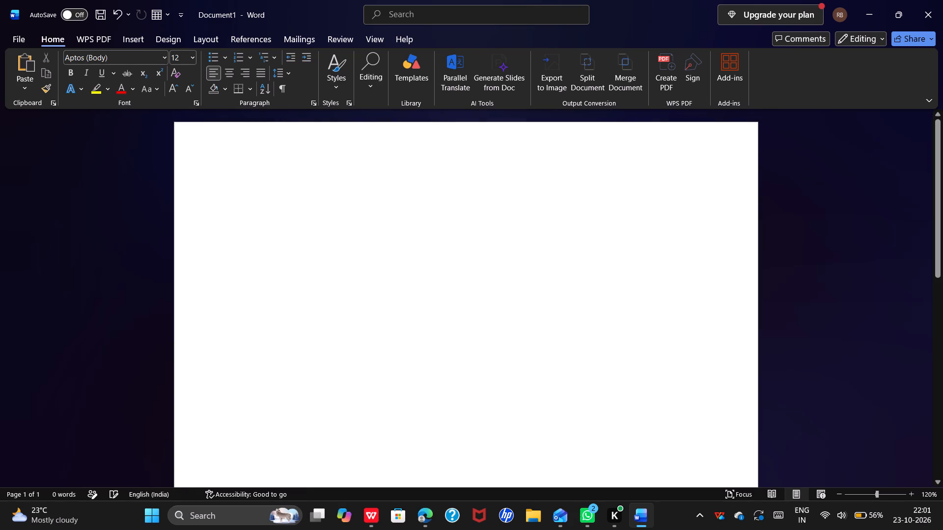
Copy the heading from "ALLIANCE UNIVERSITY" through "Micro–Project Report Format" from the WPS Office template and paste it into the blank Word document.
click(369, 510)
scroll(375, 258, up, 2)
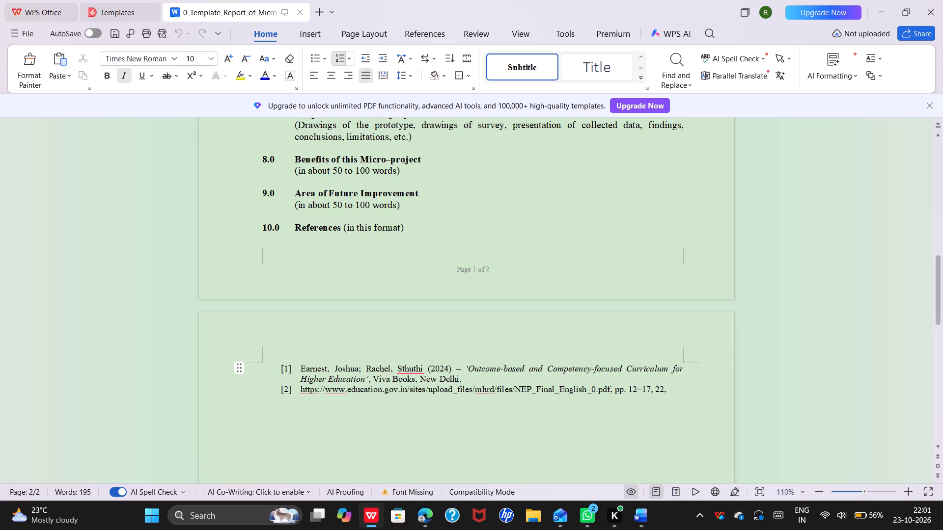
scroll(375, 258, up, 8)
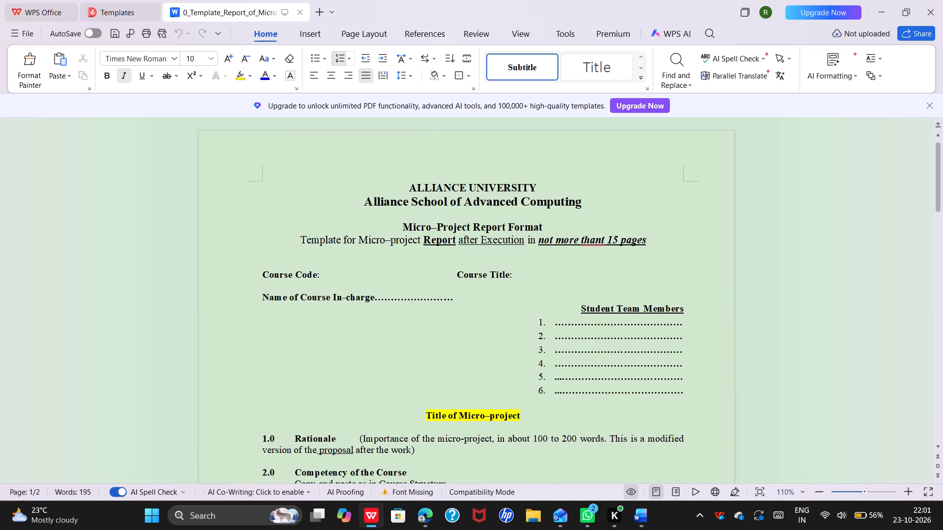
drag(409, 189, 577, 212)
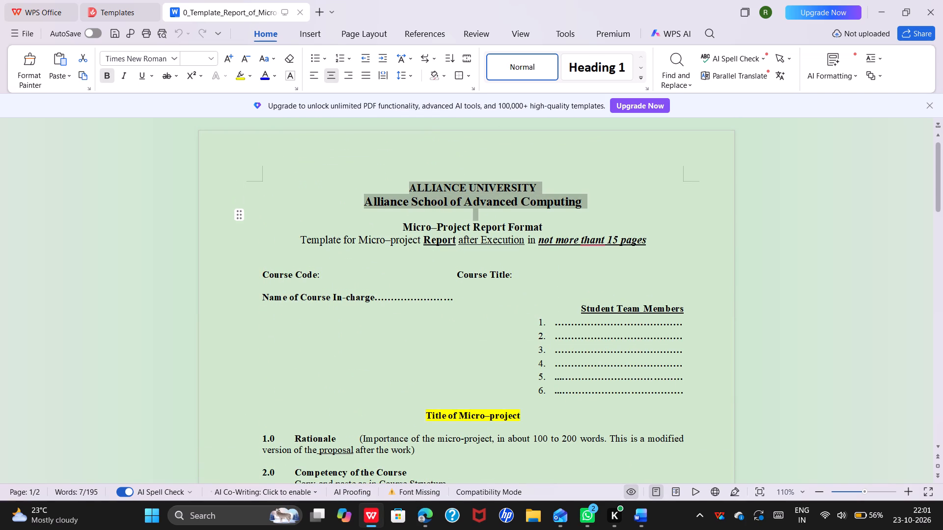
drag(577, 212, 604, 232)
click(407, 250)
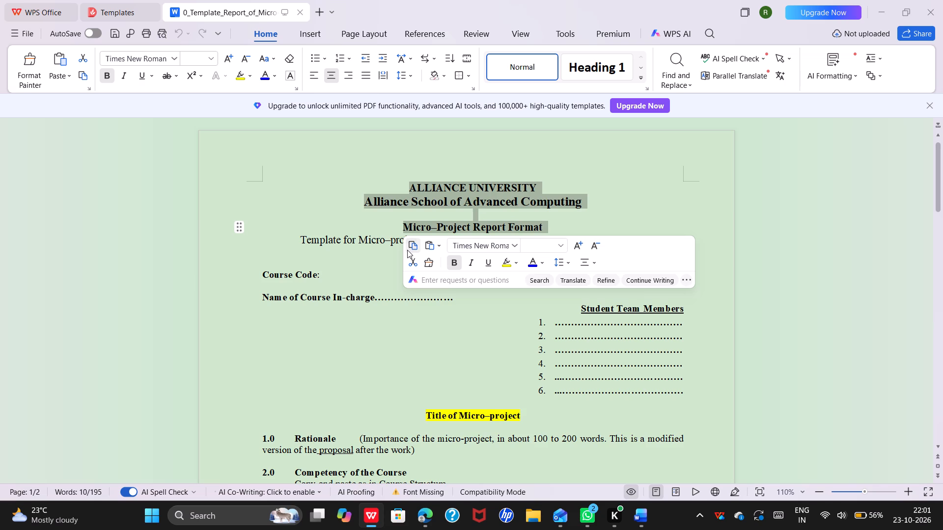
click(411, 249)
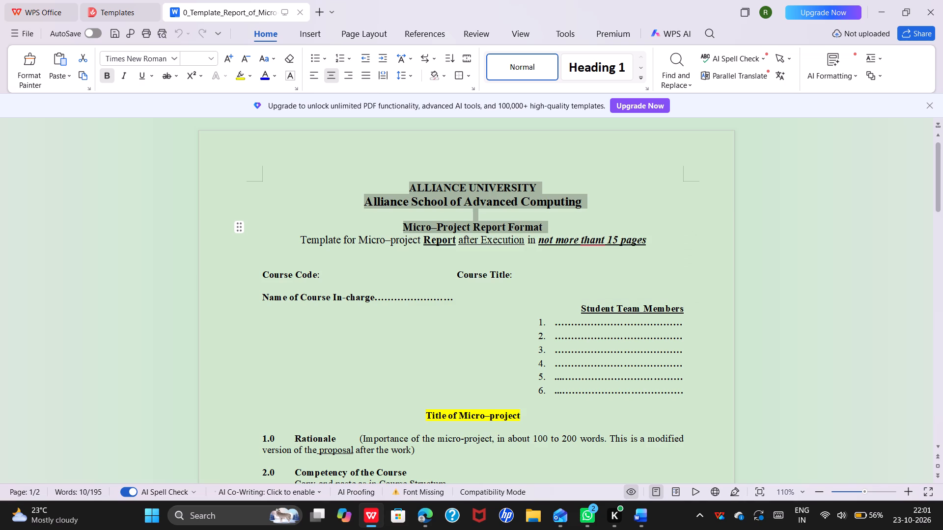
click(638, 514)
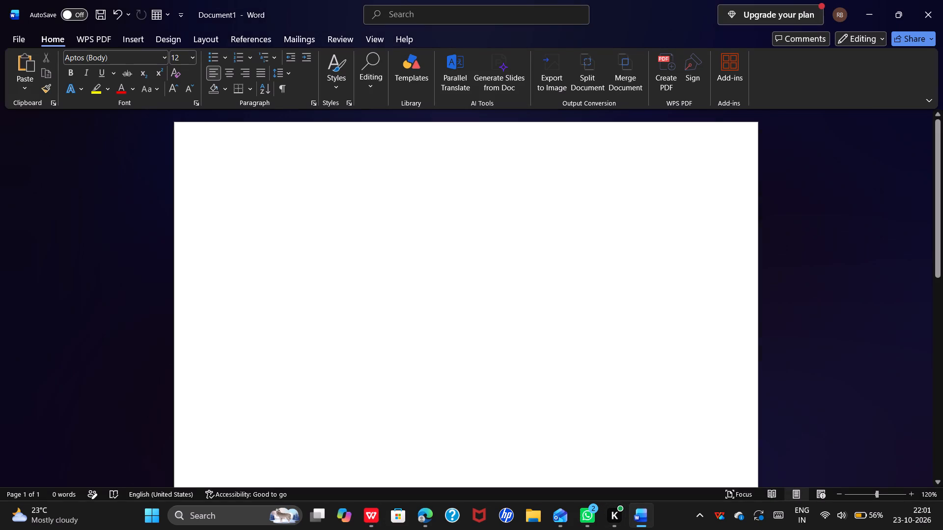
key(ctrl+v)
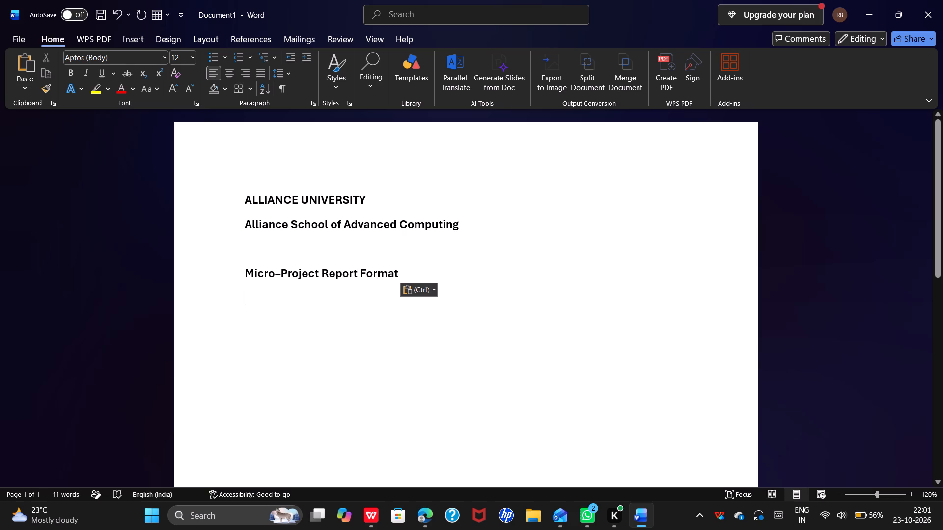
Centre all the pasted heading lines, from "ALLIANCE UNIVERSITY" through "Micro–Project Report Format".
drag(243, 199, 379, 276)
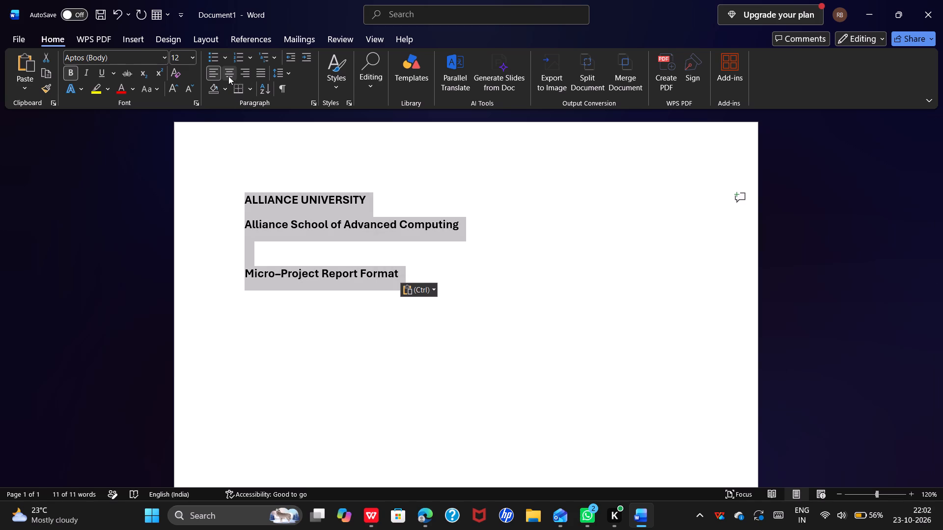
click(228, 76)
click(431, 227)
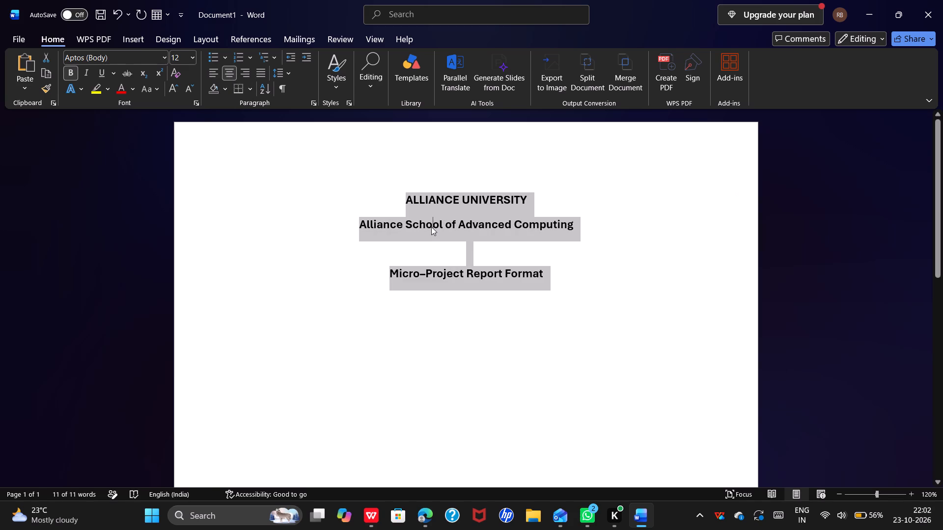
Change the font colour of the "ALLIANCE UNIVERSITY" line to red.
drag(405, 200, 499, 198)
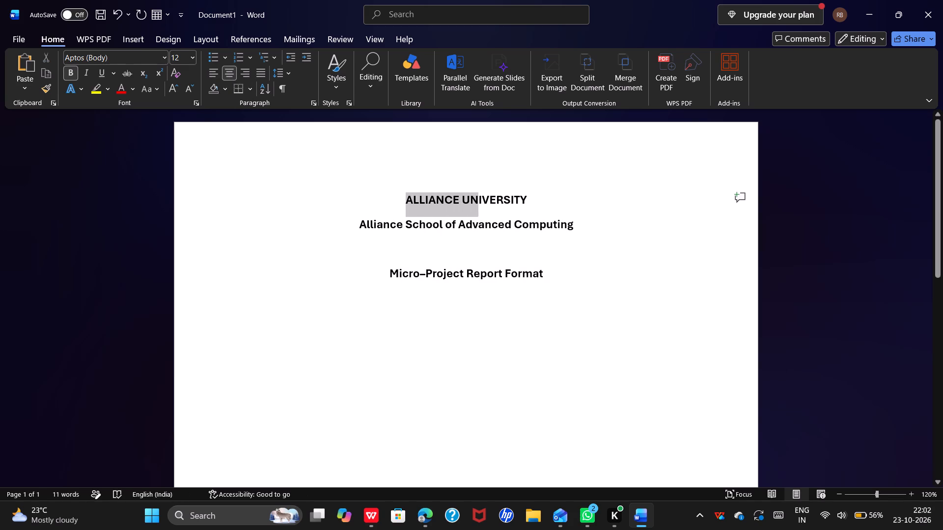
drag(499, 198, 519, 197)
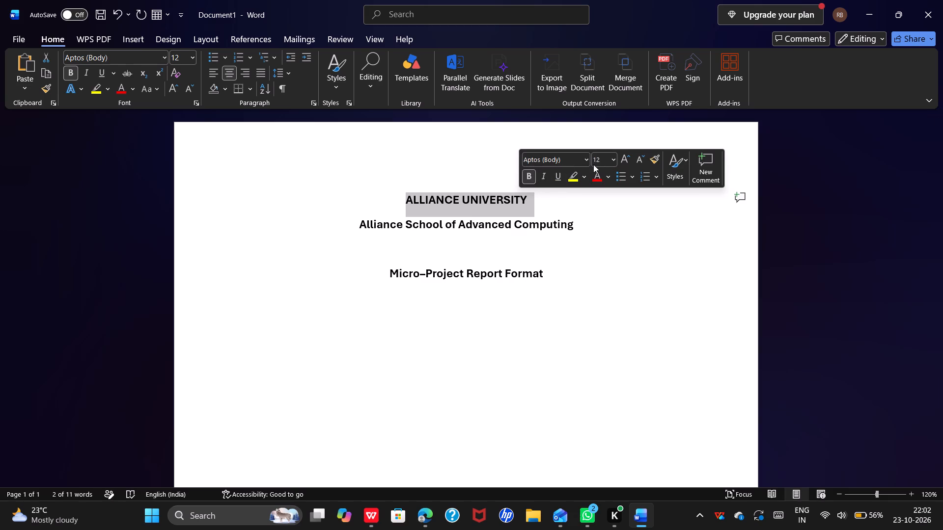
click(595, 174)
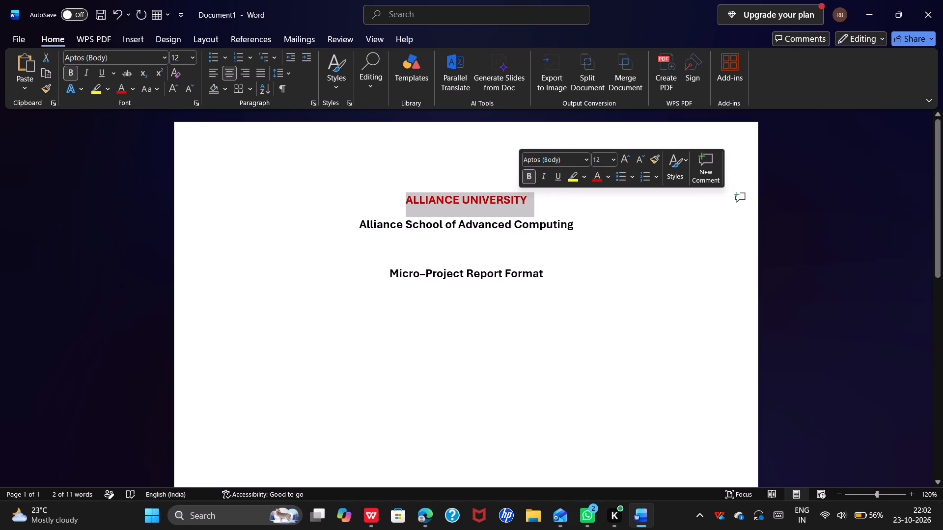
click(407, 203)
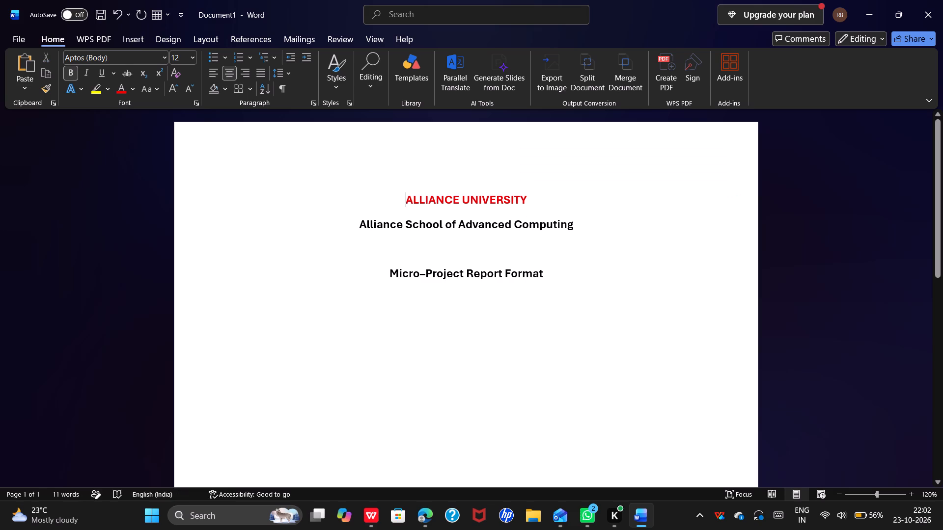
Remove the space after paragraphs across all the heading lines, from "ALLIANCE UNIVERSITY" through "Micro–Project Report Format".
drag(407, 200, 529, 282)
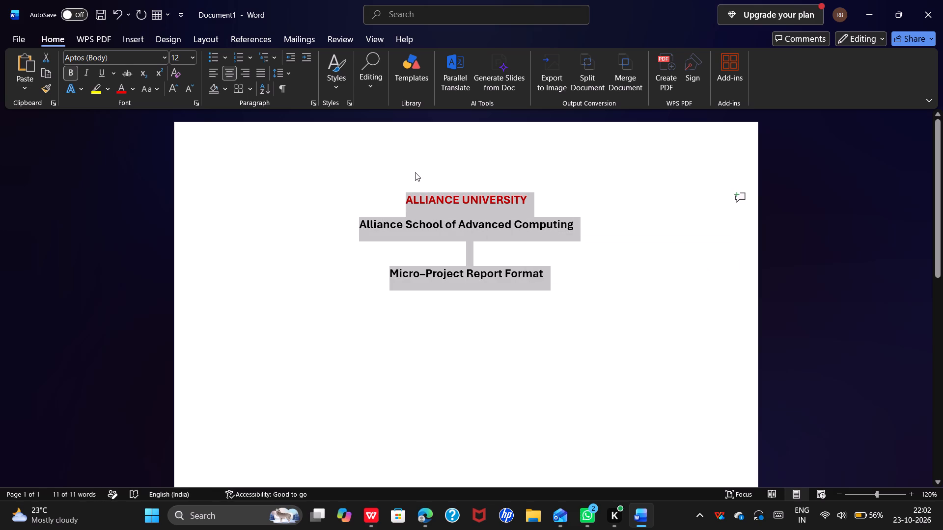
click(247, 93)
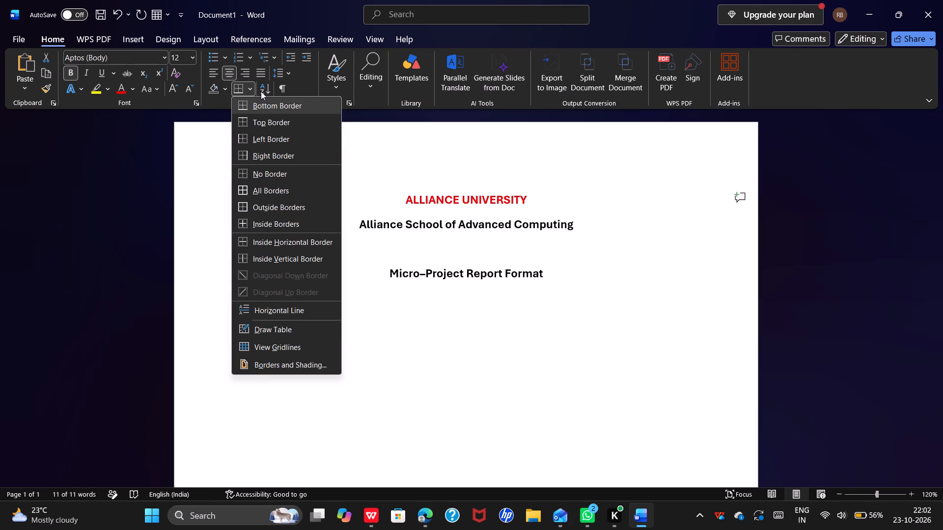
click(261, 91)
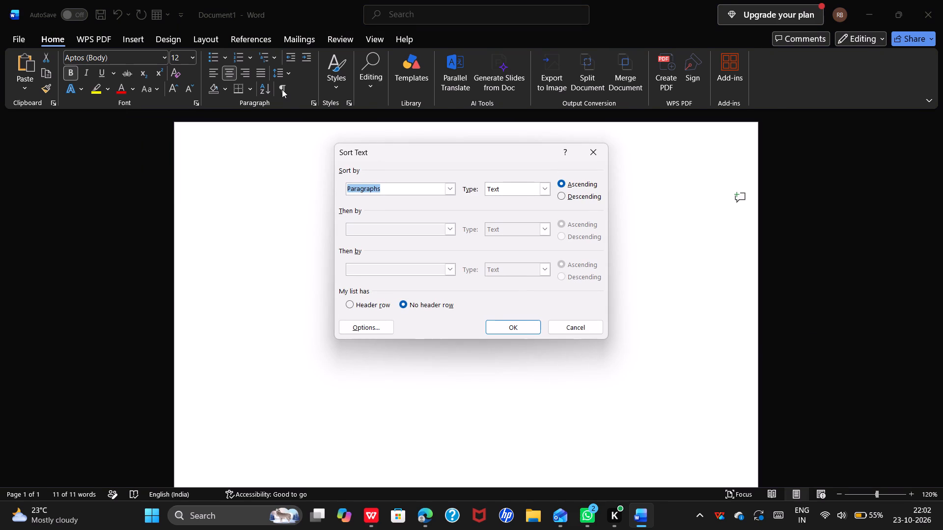
click(282, 89)
click(592, 155)
click(287, 75)
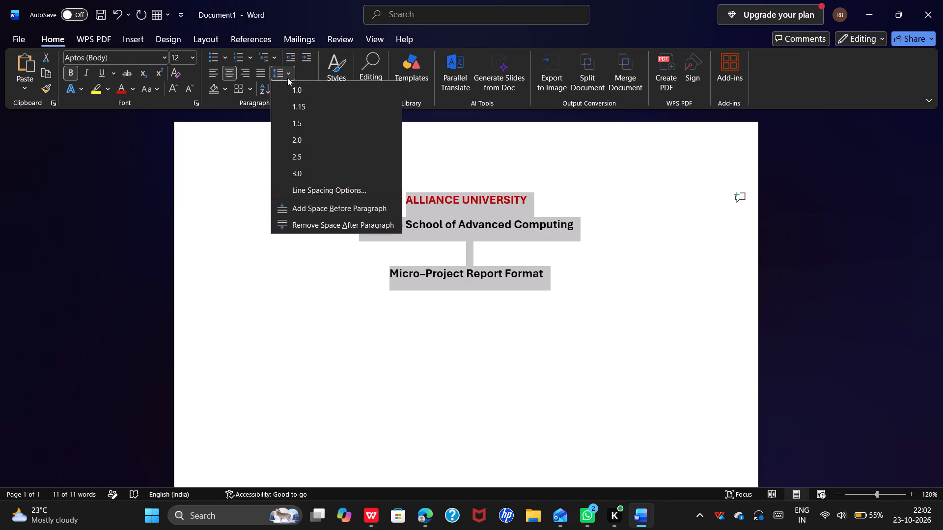
click(306, 223)
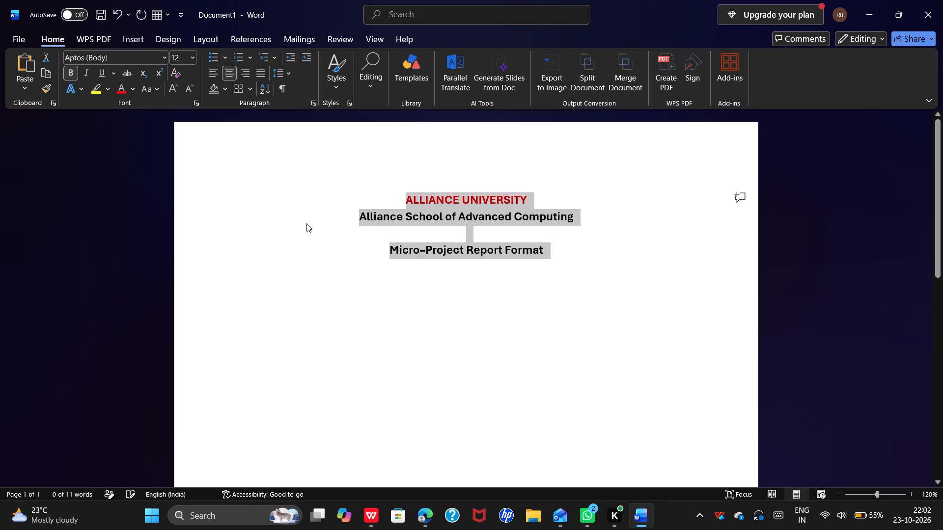
click(425, 244)
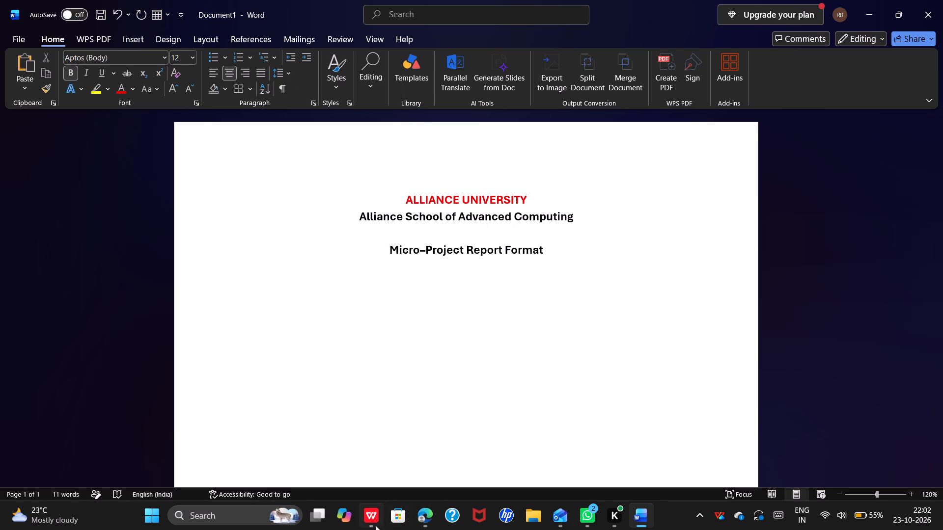
Copy the "Course Code:" label from the WPS Office template and start a new line for it below "Micro–Project Report Format" in Word.
click(370, 528)
click(349, 369)
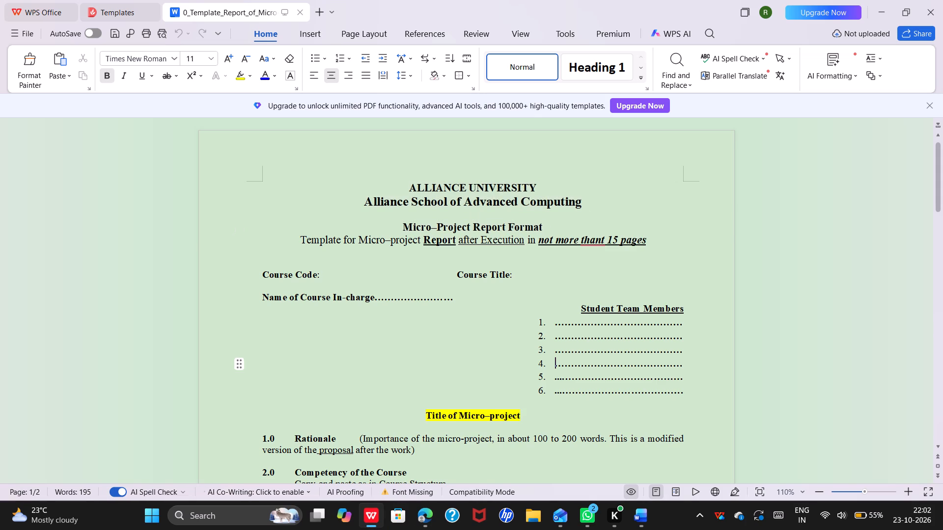
drag(263, 277, 274, 275)
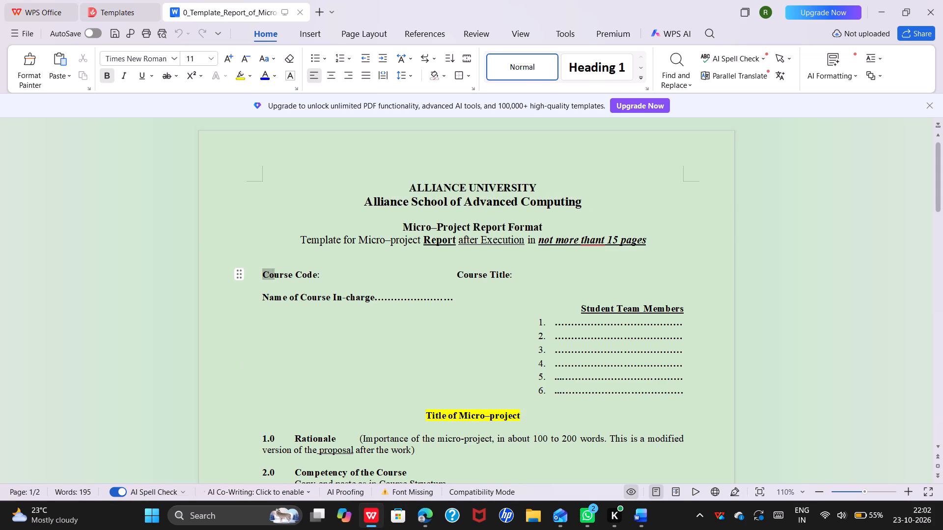
drag(274, 275, 320, 279)
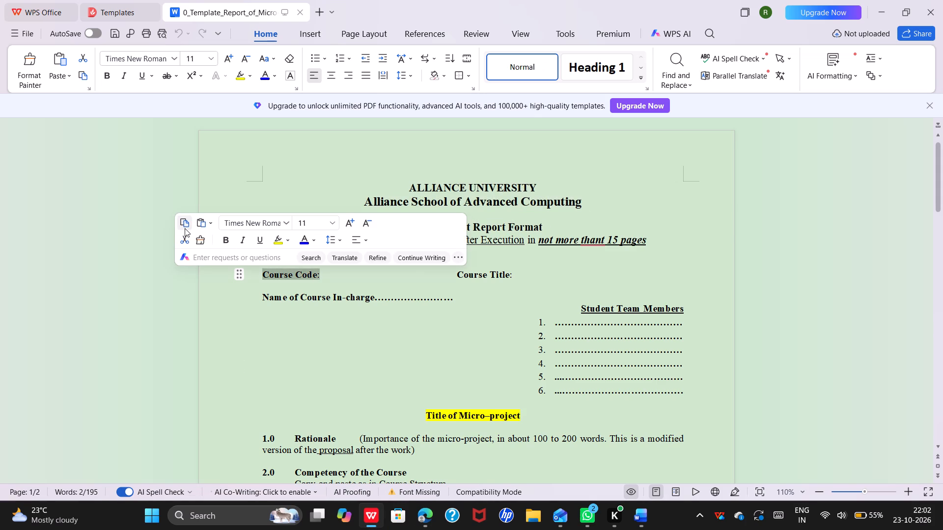
click(185, 228)
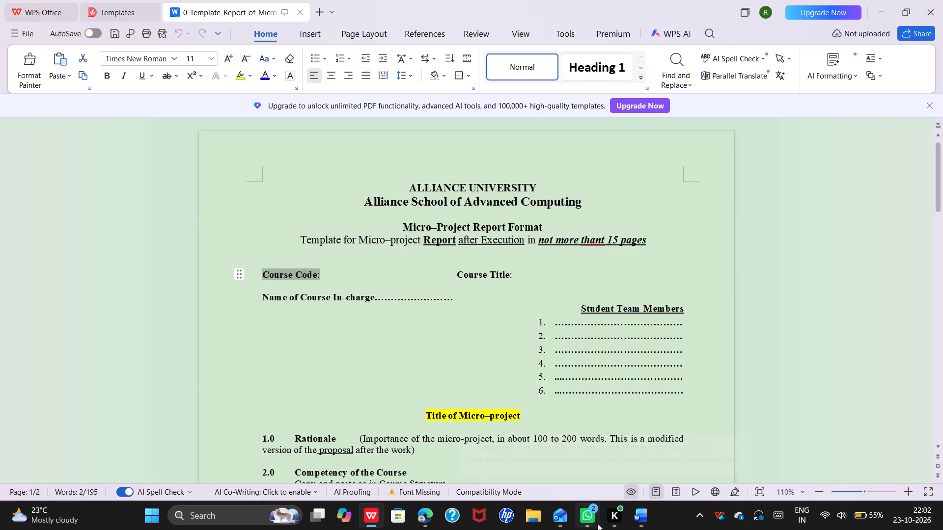
click(640, 518)
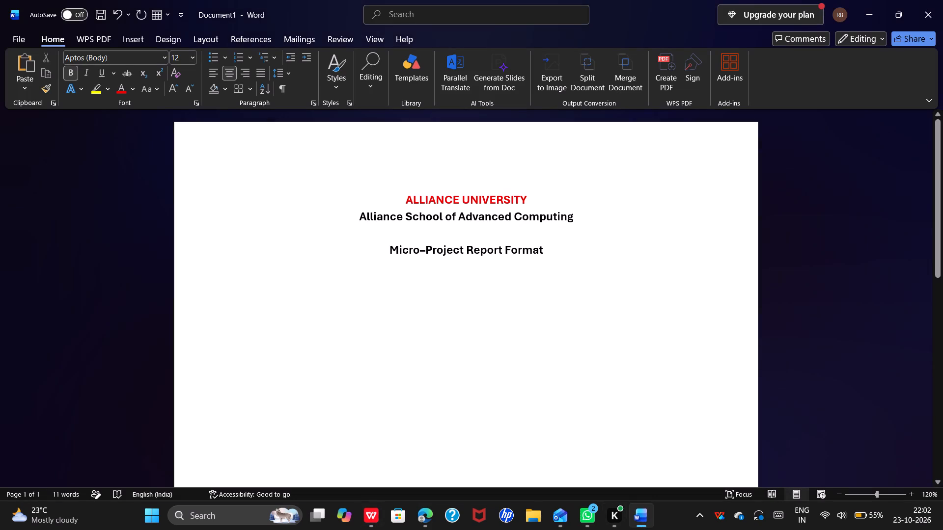
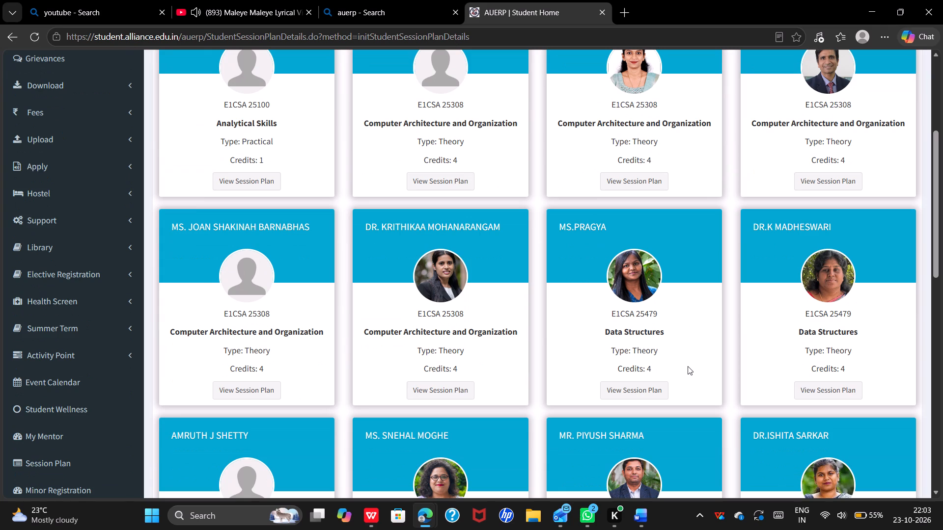
Copy the course code E1CSA 25479 from a Data Structures card in the Edge session plan page and paste it after "Course Code:" in Word.
scroll(688, 366, down, 1)
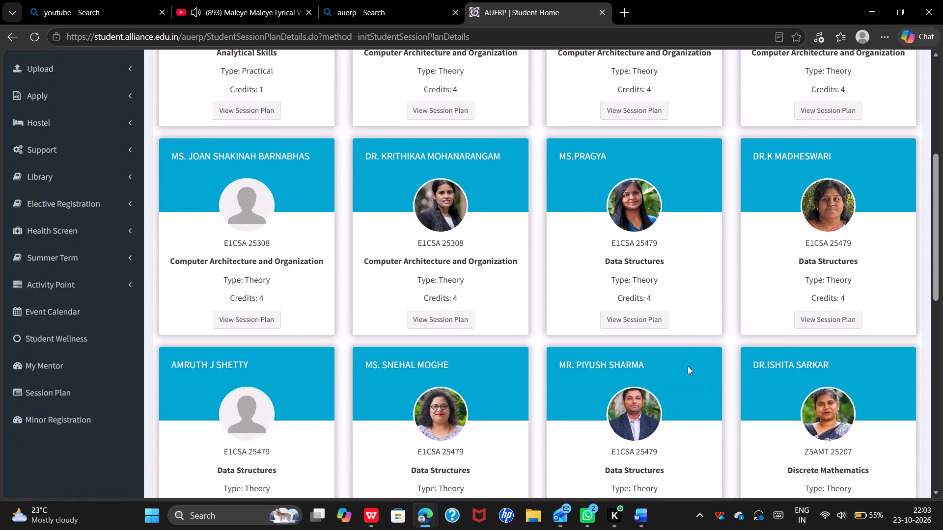
scroll(688, 366, down, 2)
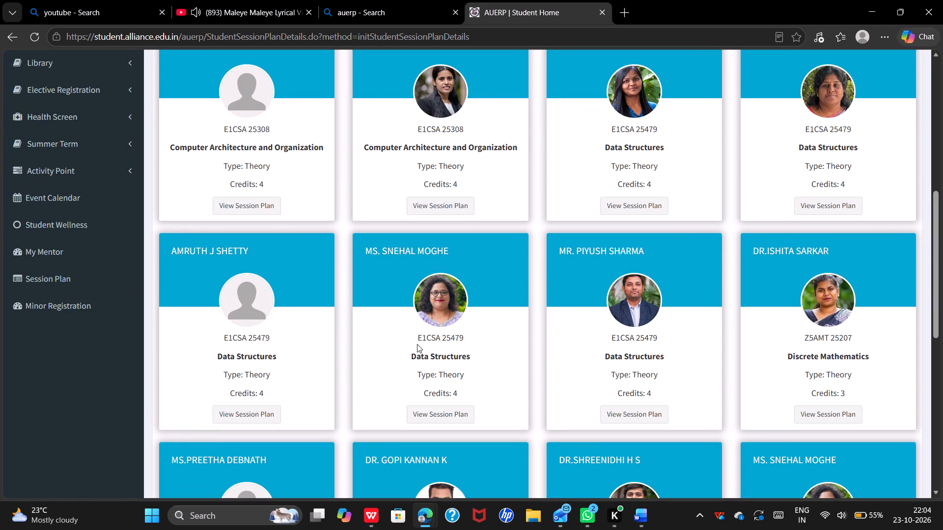
drag(419, 339, 463, 338)
click(505, 292)
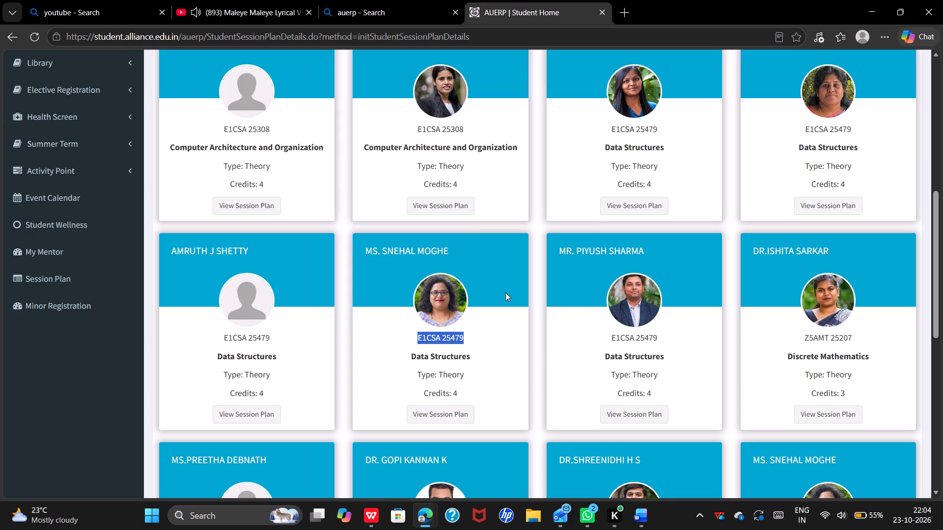
click(639, 516)
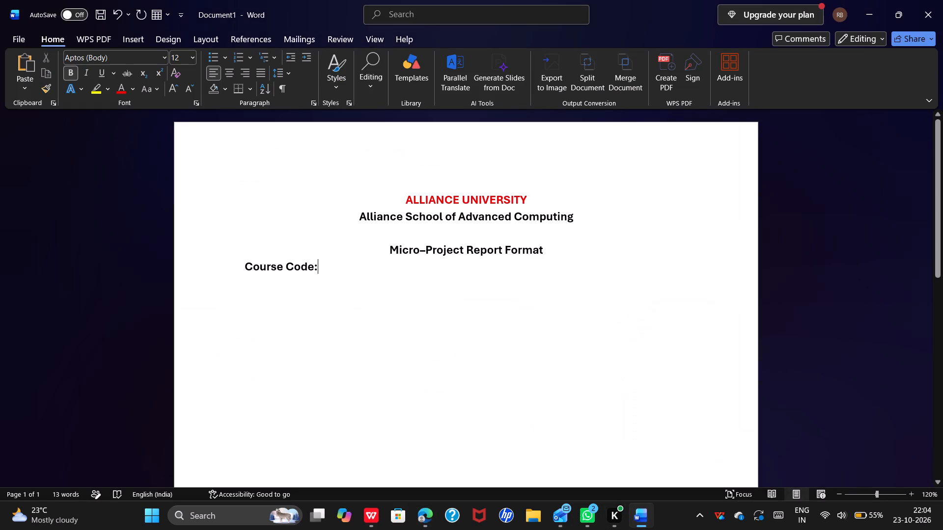
key(ctrl+v)
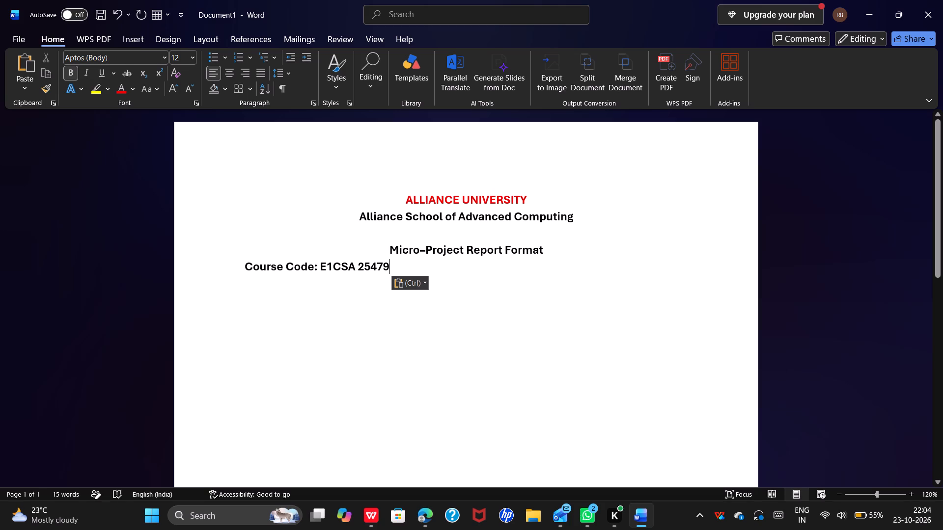
Change the font colour of the "Micro–Project Report Format" line to the dark teal theme colour.
drag(389, 247, 540, 248)
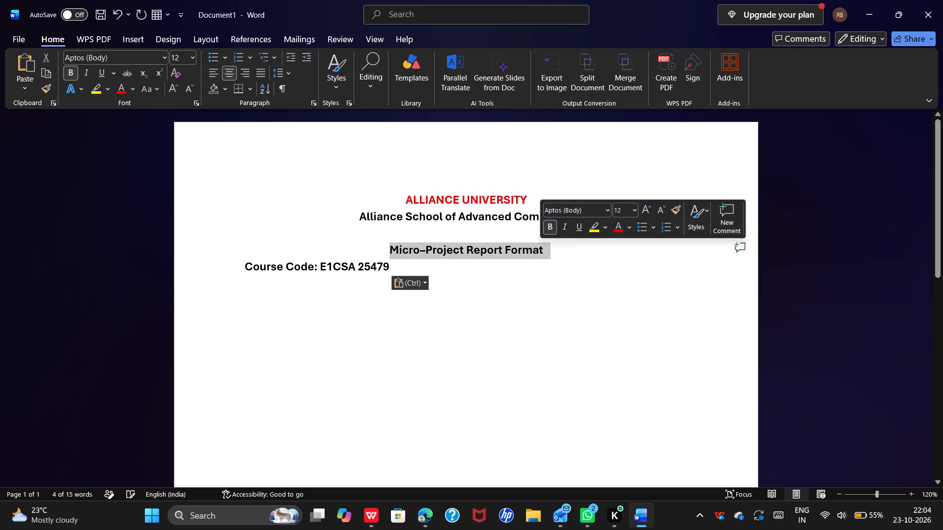
click(631, 229)
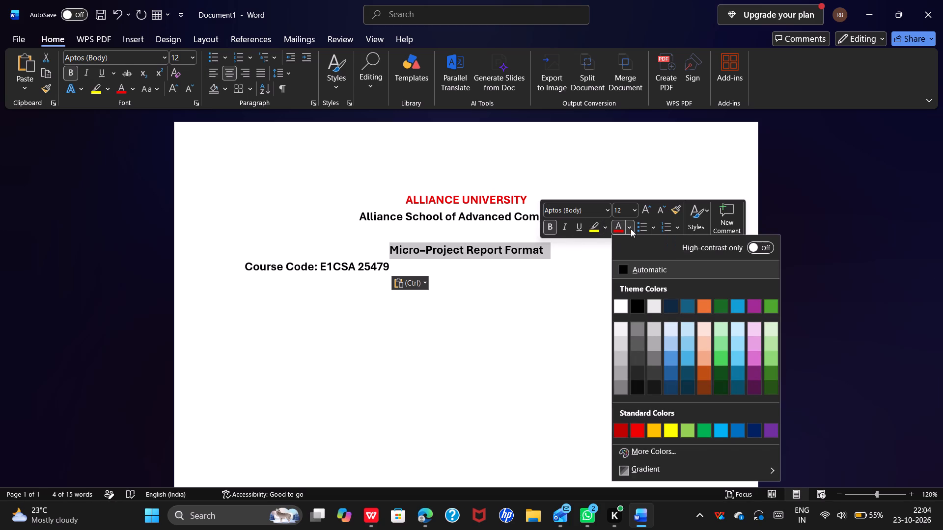
click(669, 310)
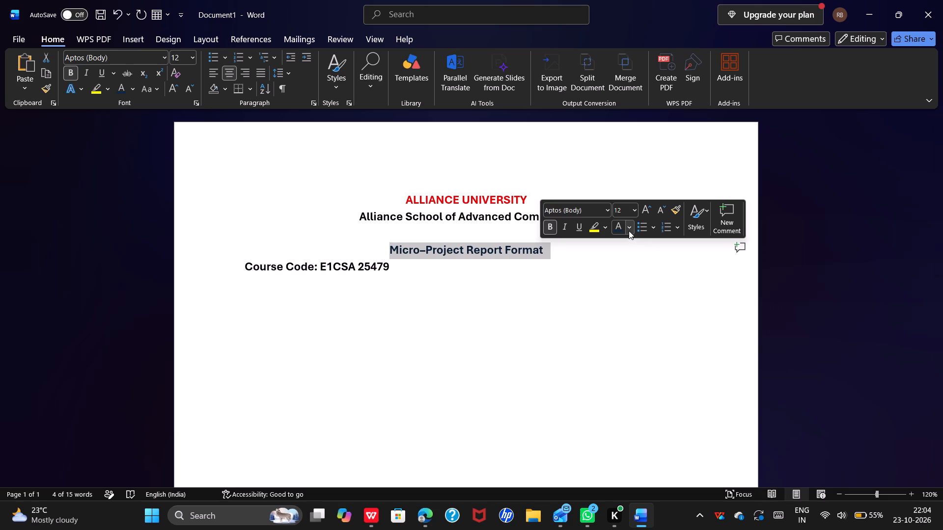
click(629, 231)
click(690, 306)
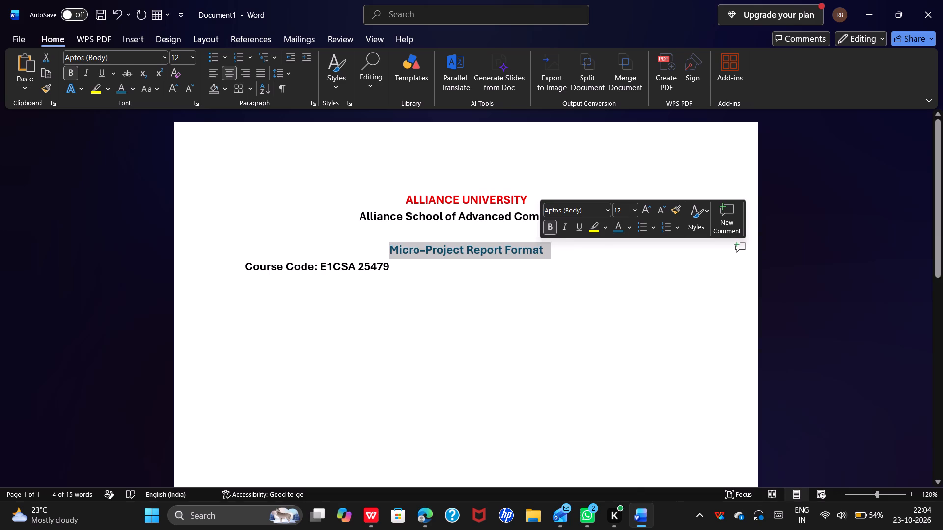
Remove the bold formatting from the course code value "E1CSA 25479".
drag(319, 268, 392, 270)
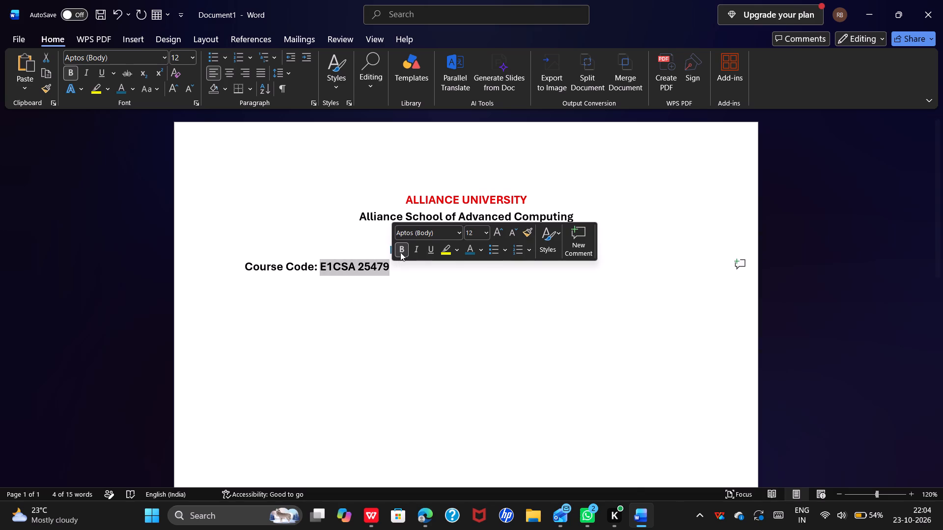
click(400, 252)
click(388, 271)
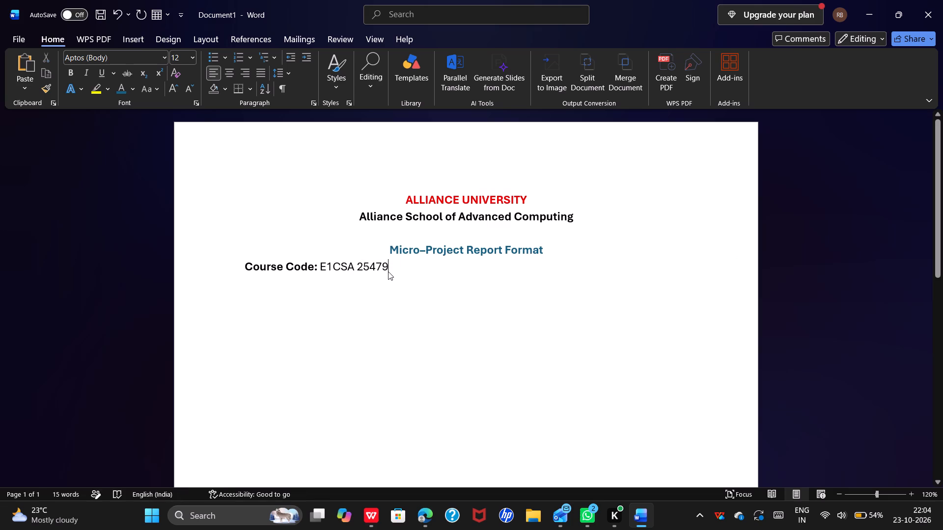
Copy the "Course Title:" label from the WPS Office template and paste it in Word on the course code line, spaced three tabs across.
click(362, 506)
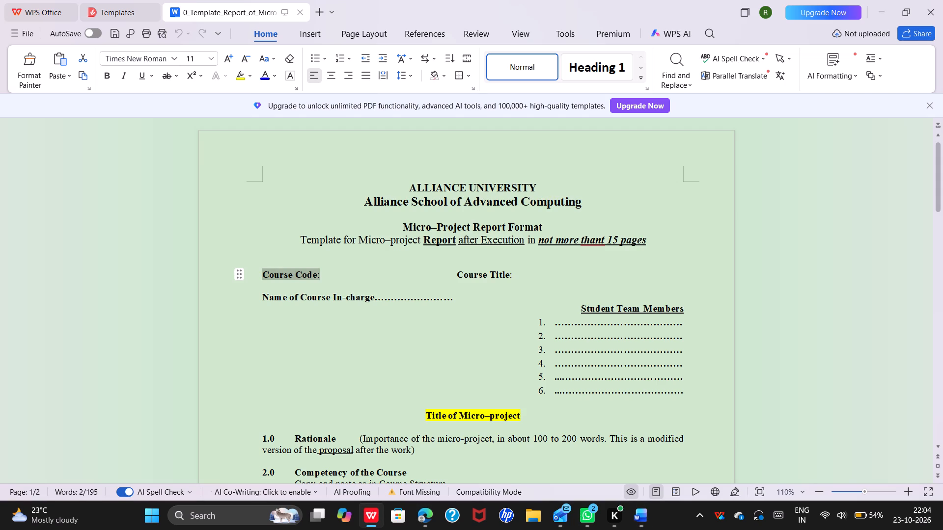
drag(455, 273, 514, 272)
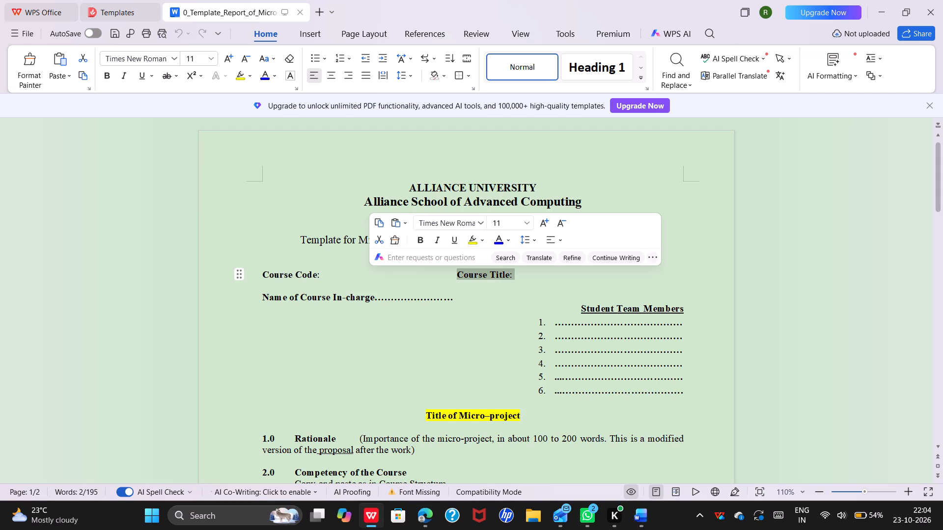
click(383, 226)
click(648, 526)
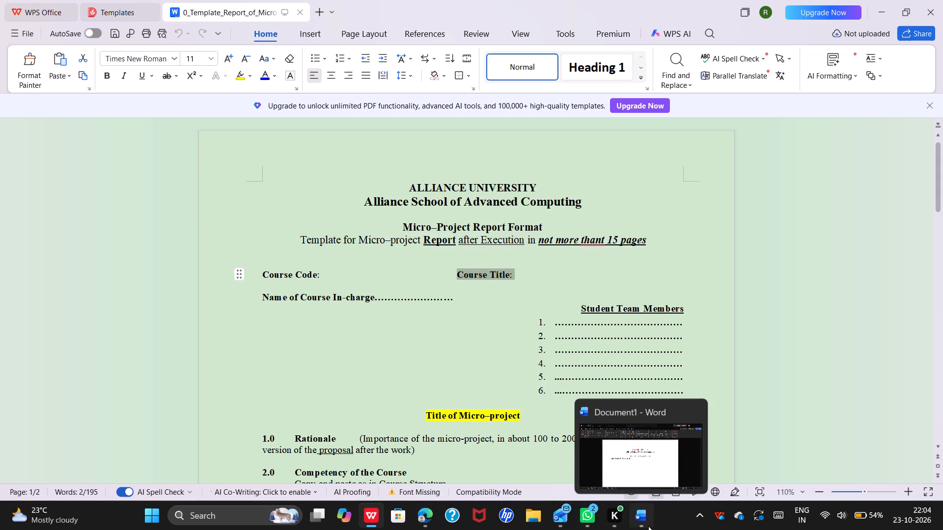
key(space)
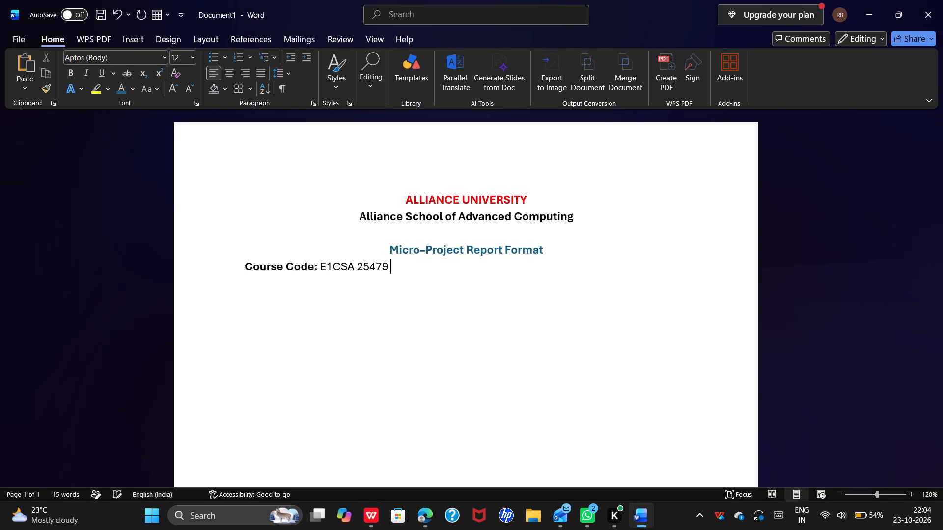
key(Tab)
key(Tab)
key(Tab)
key(Tab)
key(ctrl+v)
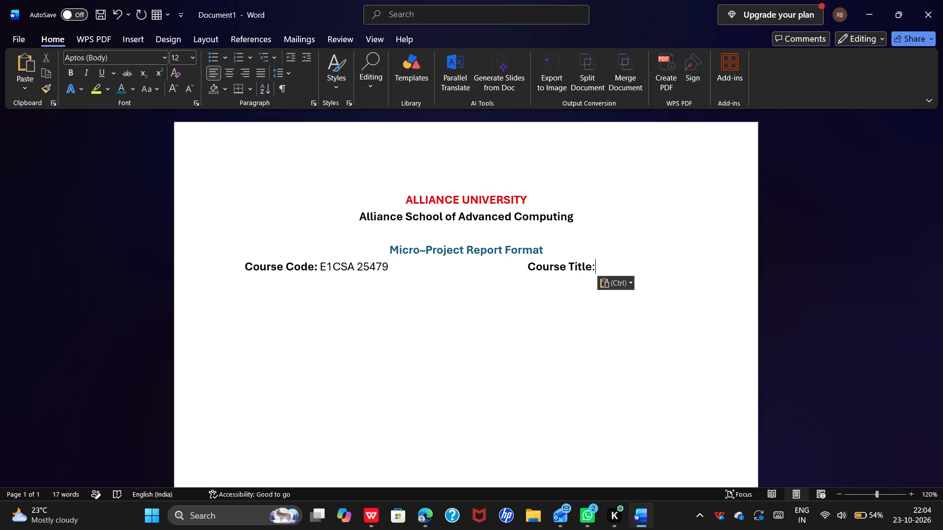
click(526, 267)
key(BackSpace)
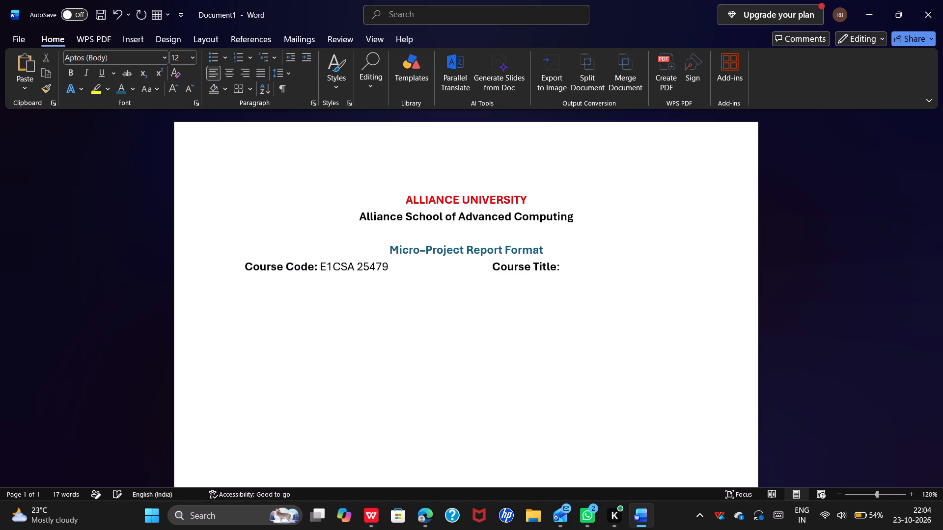
Add the course title "Data Structures" from the Edge session plan page after the "Course Title:" label in Word.
click(567, 267)
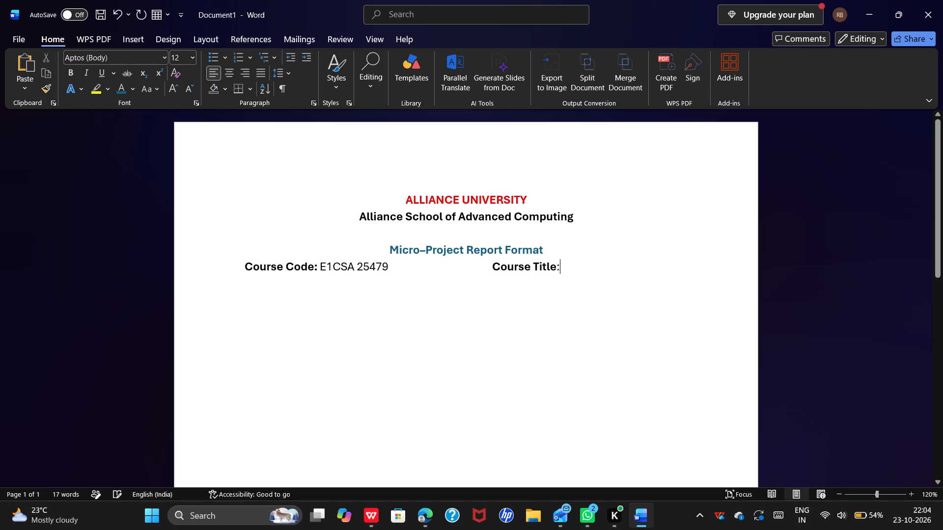
click(436, 527)
click(395, 467)
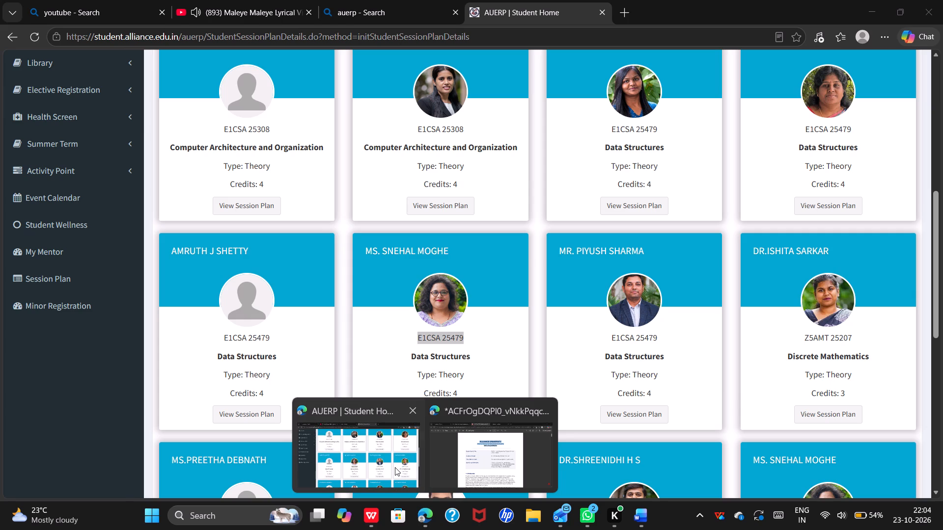
Copy the course title "Data Structures" from the Edge session plan page and paste it after the "Course Title:" label in Word.
drag(411, 359, 440, 360)
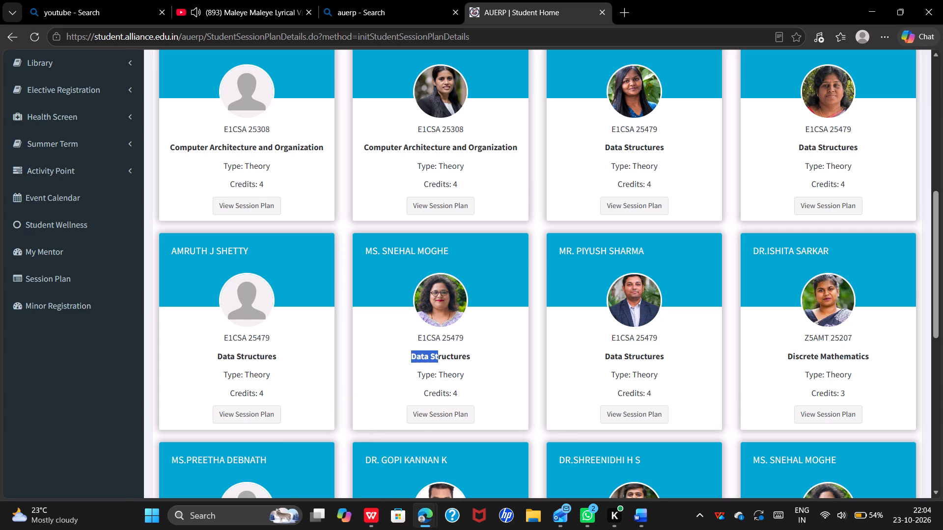
drag(440, 360, 474, 358)
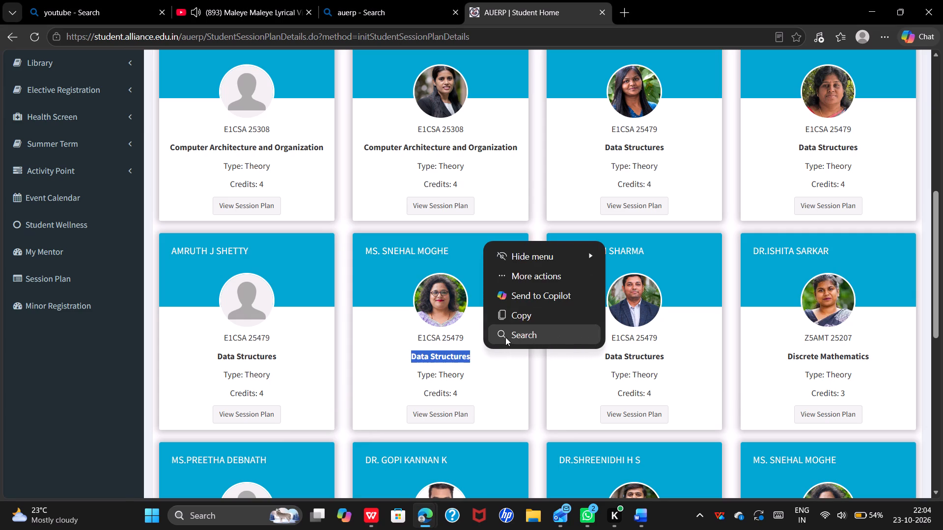
click(524, 317)
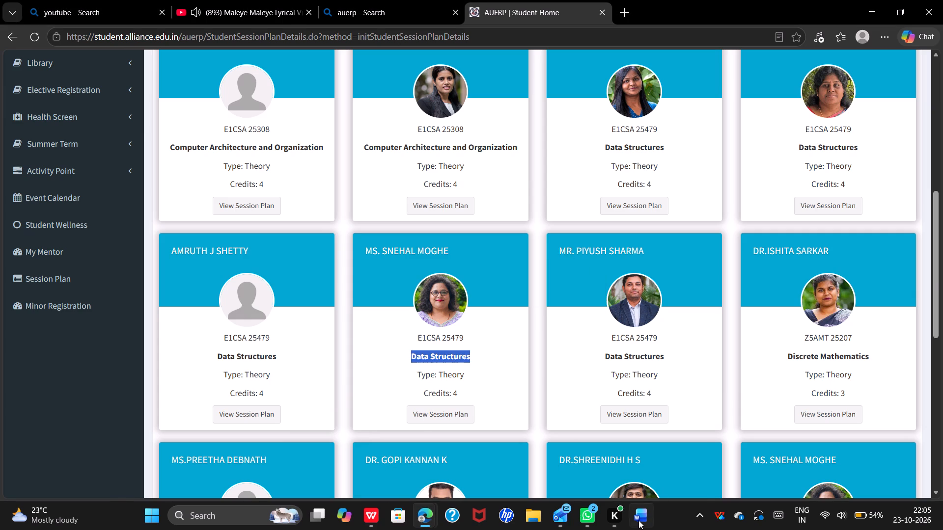
click(638, 520)
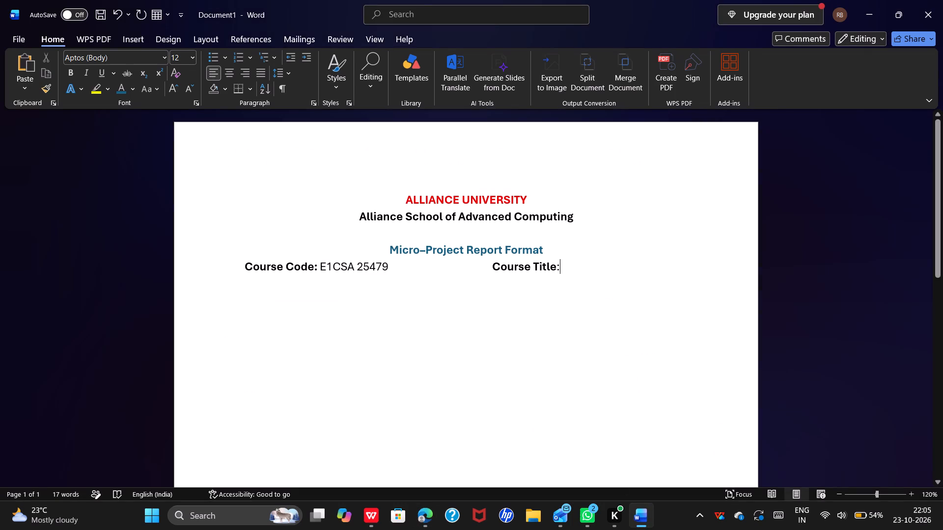
key(ctrl+v)
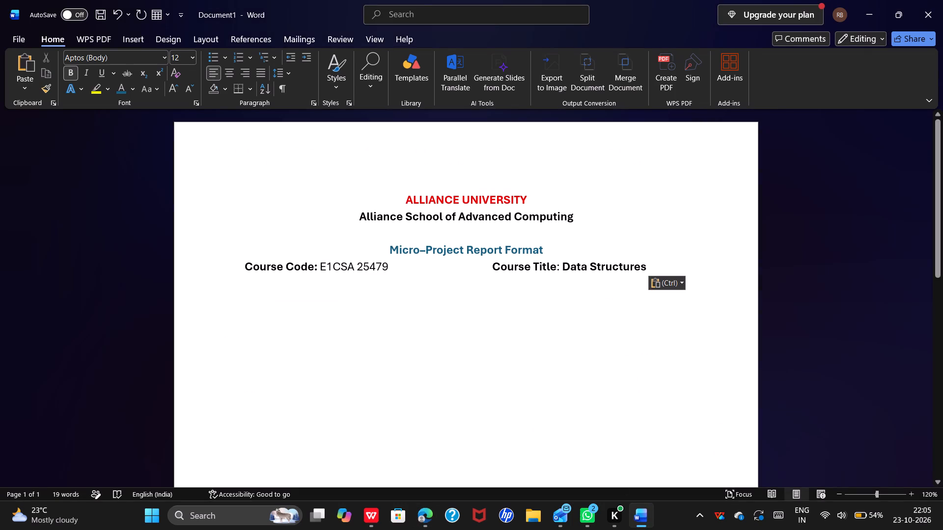
Remove the bold formatting from the course title value "Data Structures" and dismiss the Outlook notification.
drag(560, 268, 626, 269)
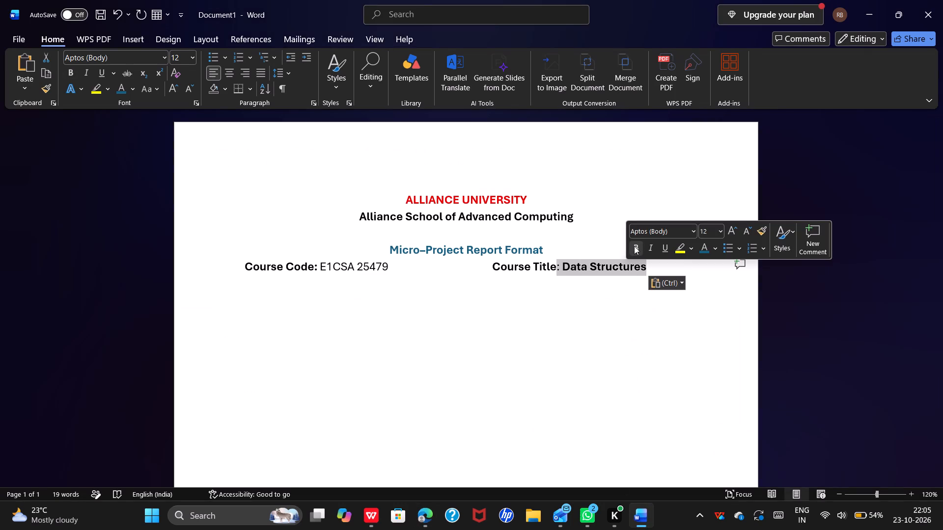
click(634, 246)
click(637, 251)
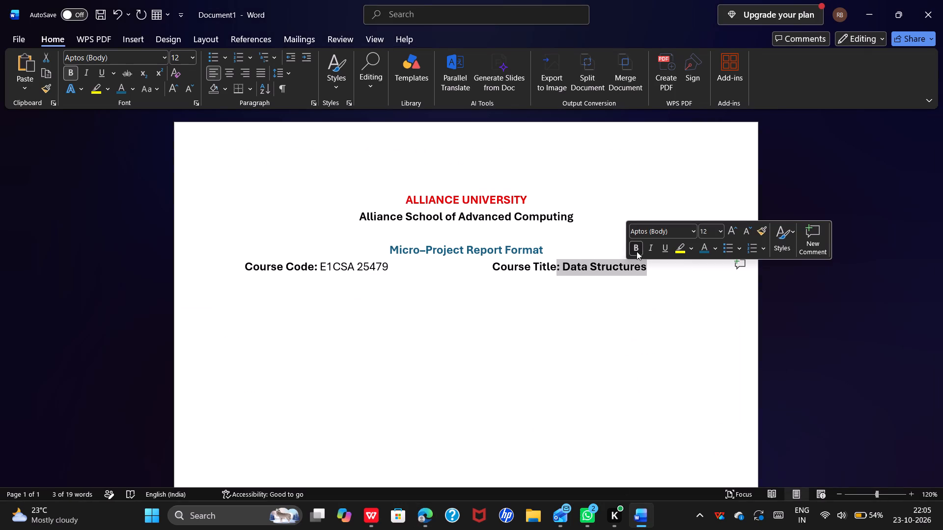
click(651, 274)
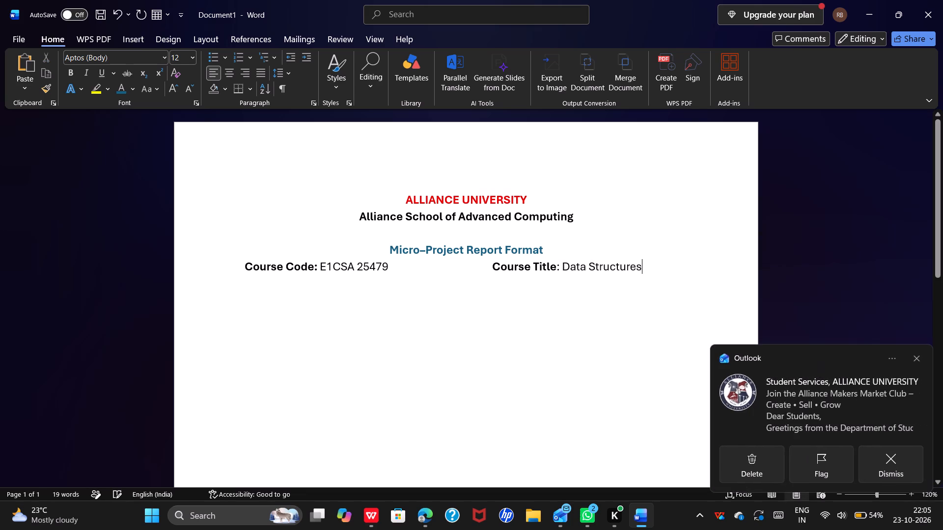
click(911, 356)
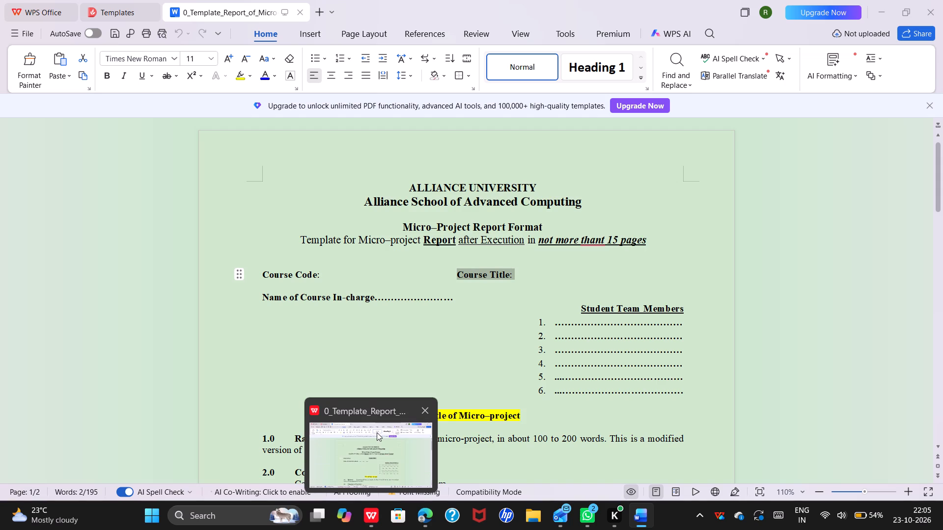
Switch to the WPS Office template and copy the "Name of Course In-charge" label without its dotted line.
click(377, 432)
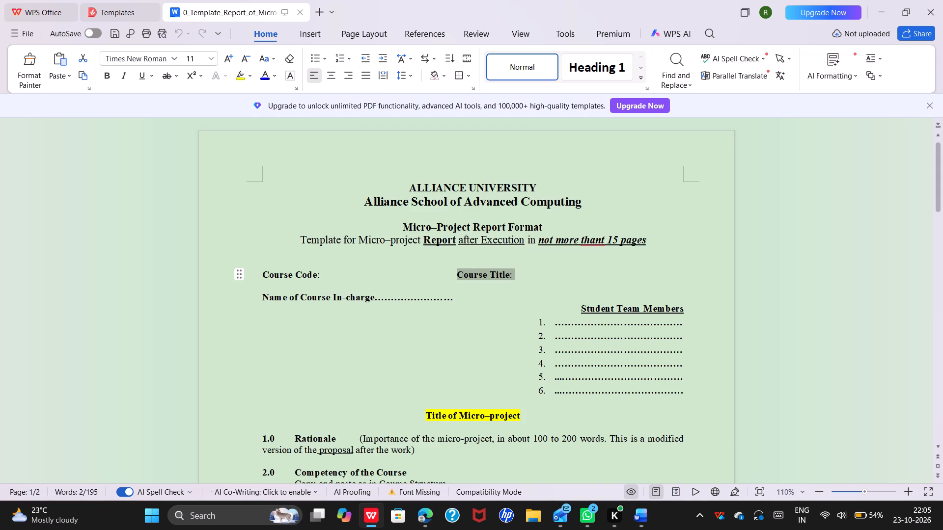
drag(261, 295, 375, 300)
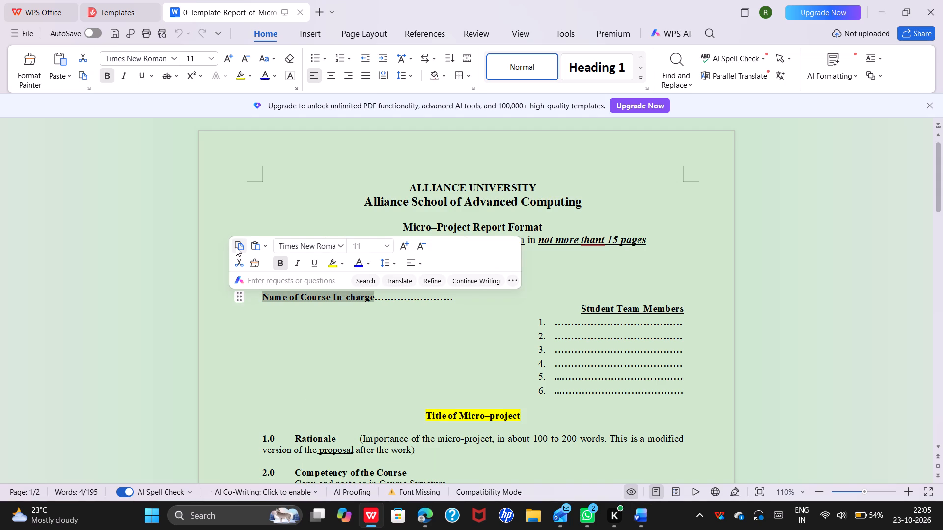
click(236, 247)
click(283, 376)
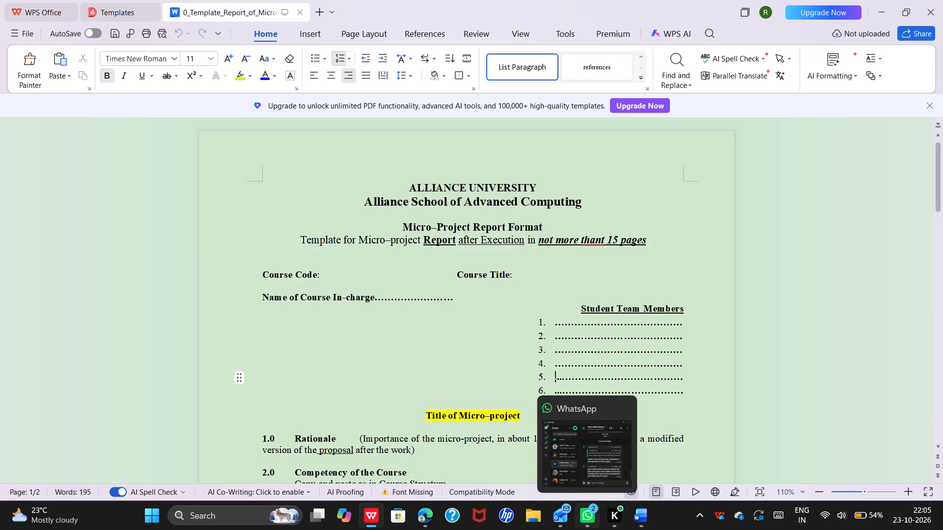
Paste the template's "Name of Course In-charge" label on a new line below the course code in Word, followed by a colon.
click(637, 528)
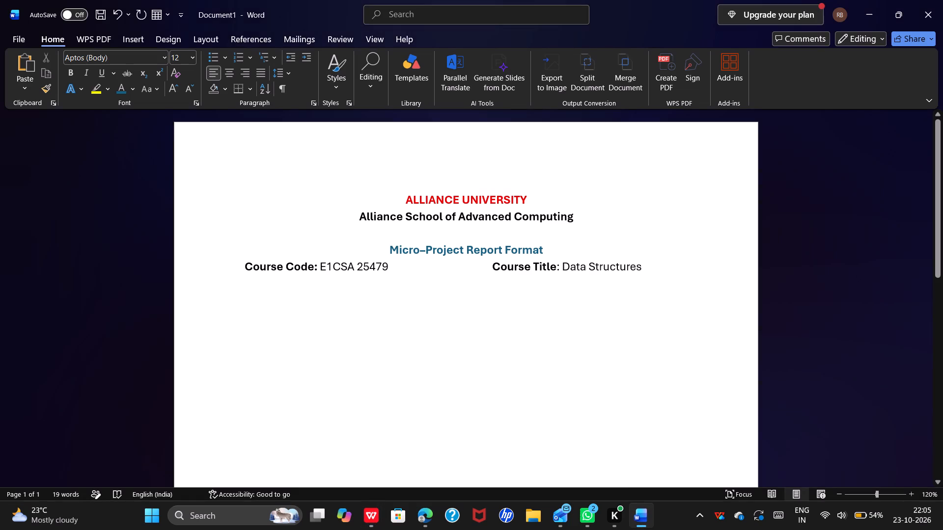
key(Return)
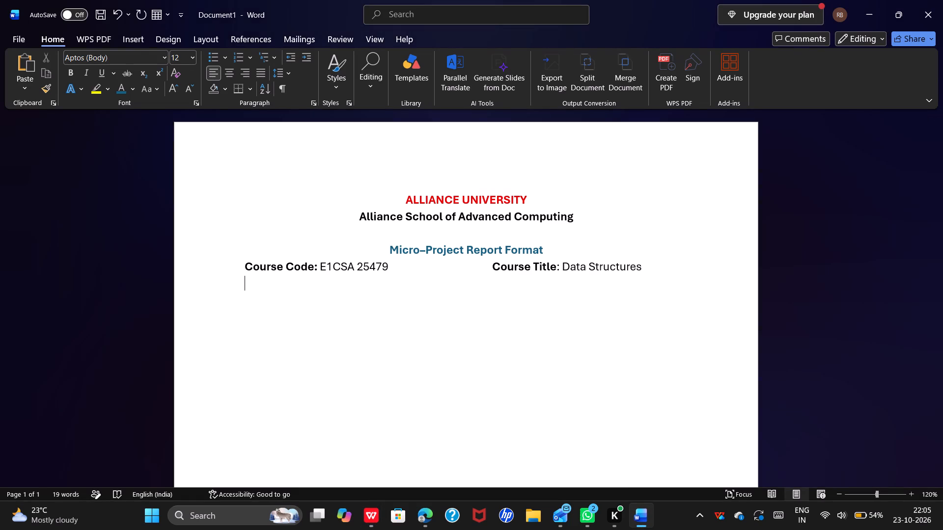
key(ctrl+v)
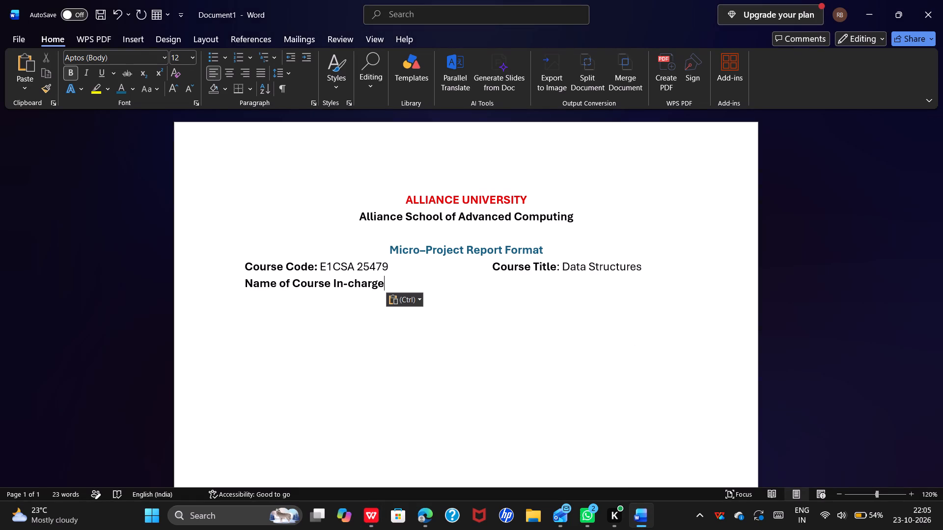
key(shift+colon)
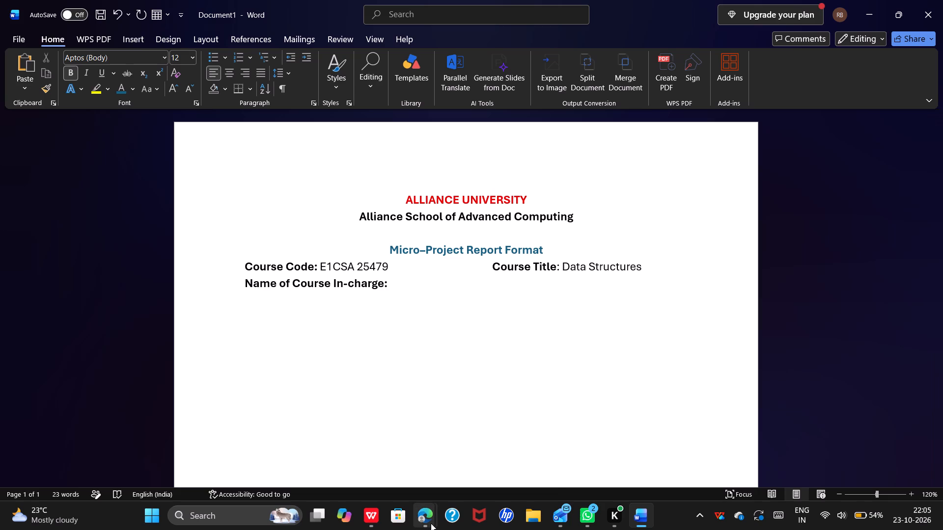
Copy the instructor's name from the same Data Structures card in Edge and paste it after "Name of Course In-charge:" in Word.
click(367, 437)
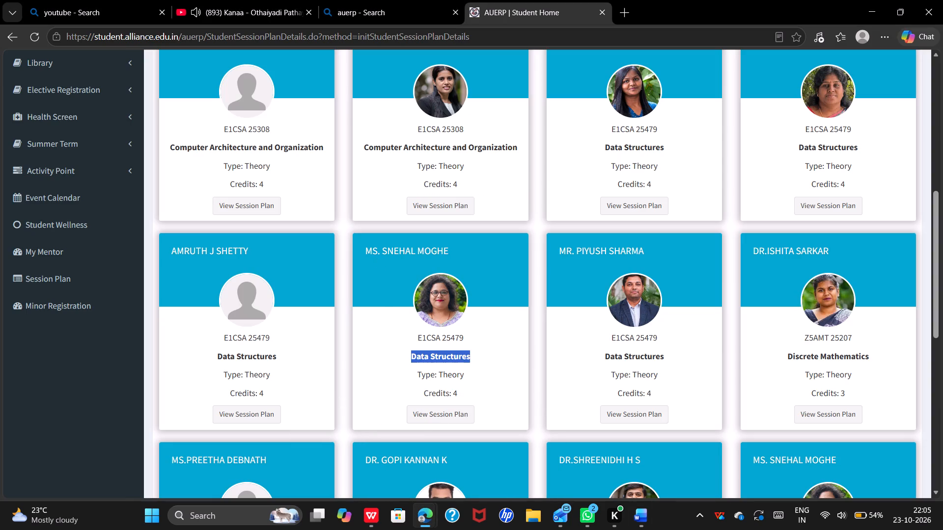
drag(365, 249, 449, 249)
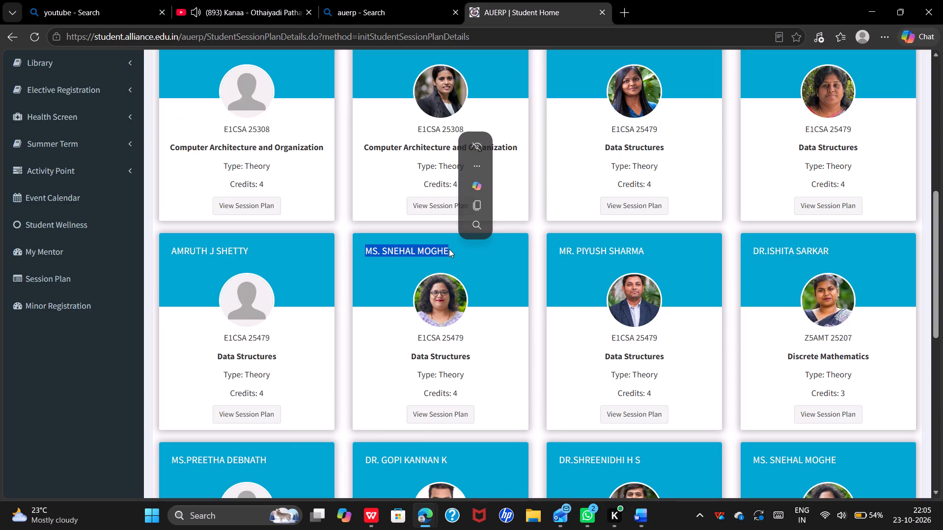
click(502, 203)
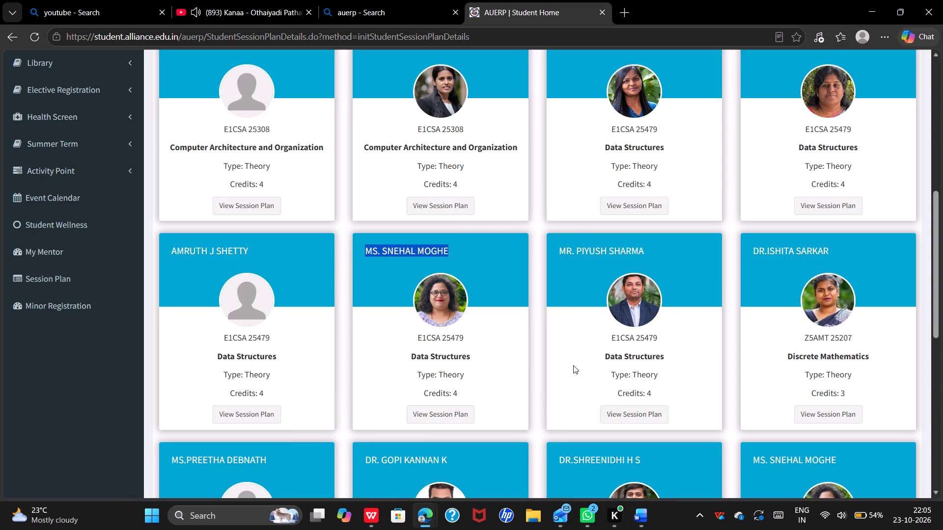
click(634, 524)
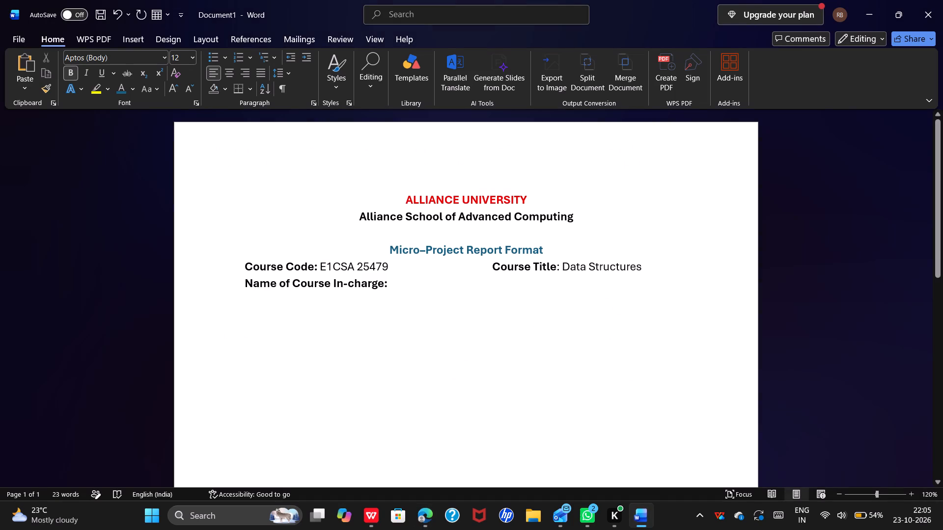
key(ctrl+v)
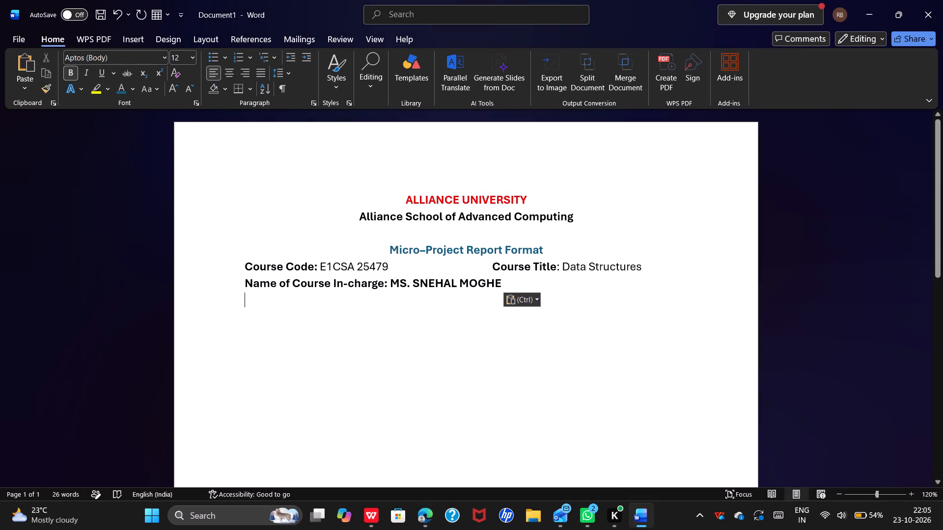
Remove the bold formatting from the course in-charge's name and the colon before it.
drag(388, 283, 491, 282)
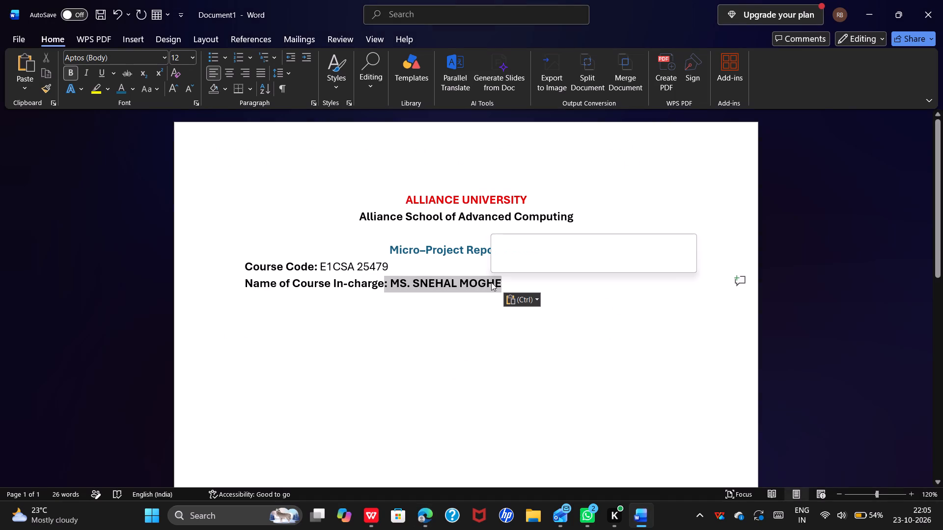
click(499, 265)
click(499, 288)
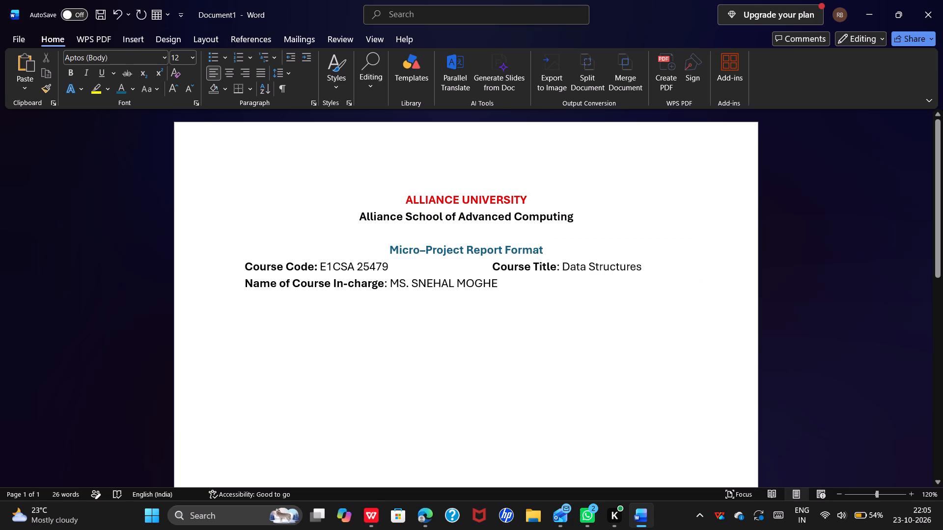
Copy the "Student Team Members" heading from the WPS template and paste it after the course in-charge's name in Word, followed by a colon.
key(Tab)
click(372, 526)
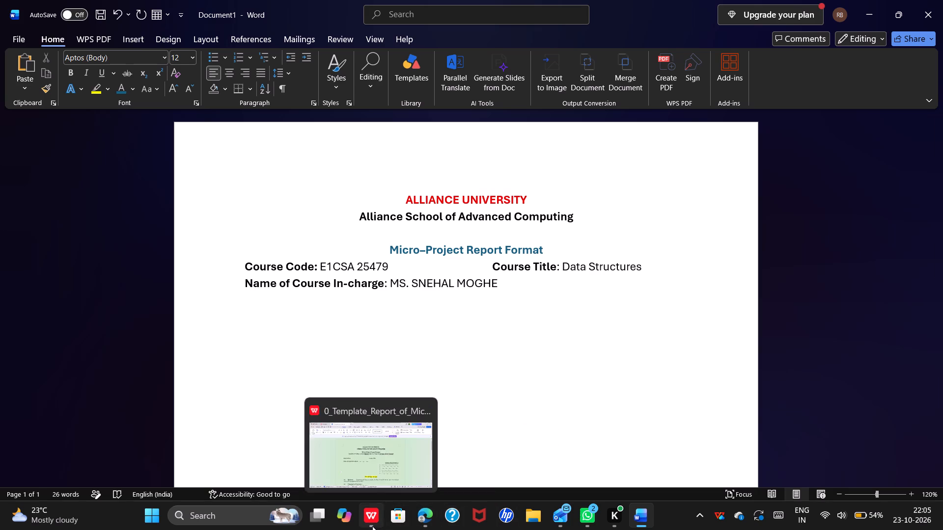
drag(580, 310, 611, 313)
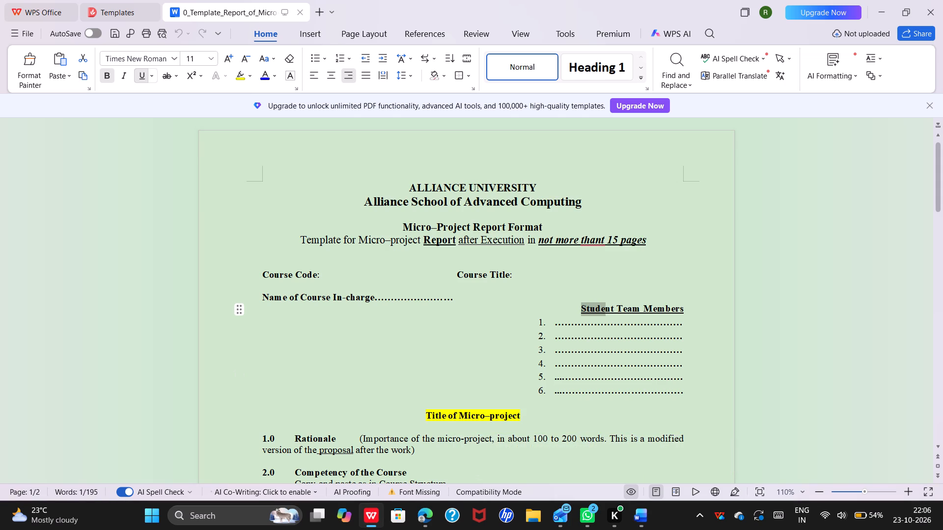
drag(611, 313, 689, 310)
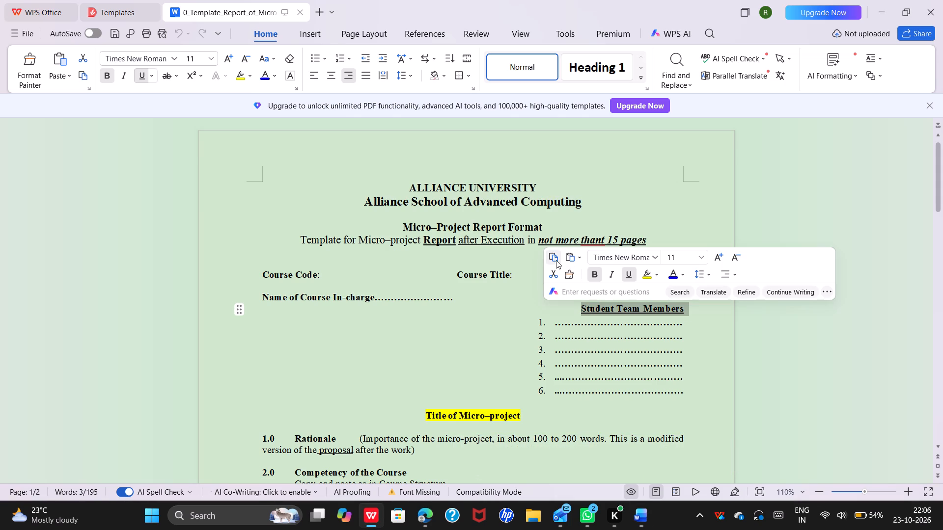
click(556, 260)
click(638, 520)
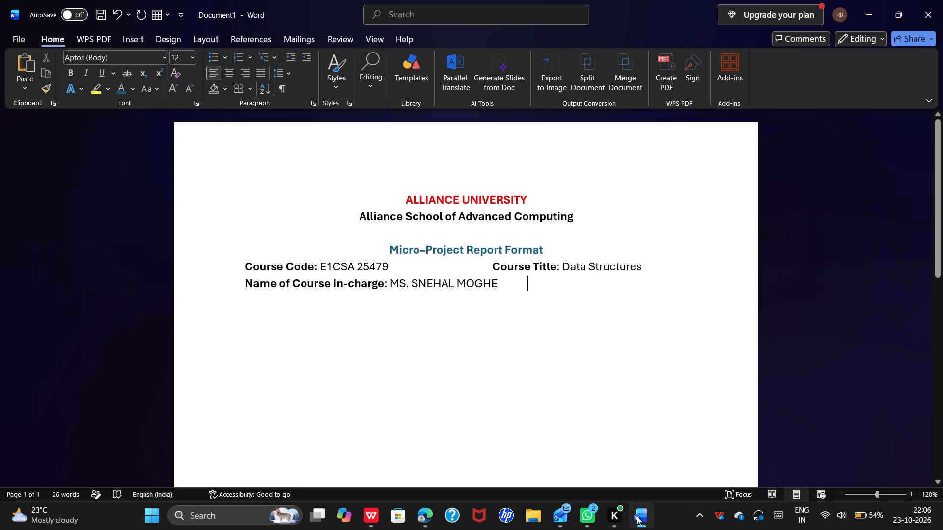
key(ctrl+v)
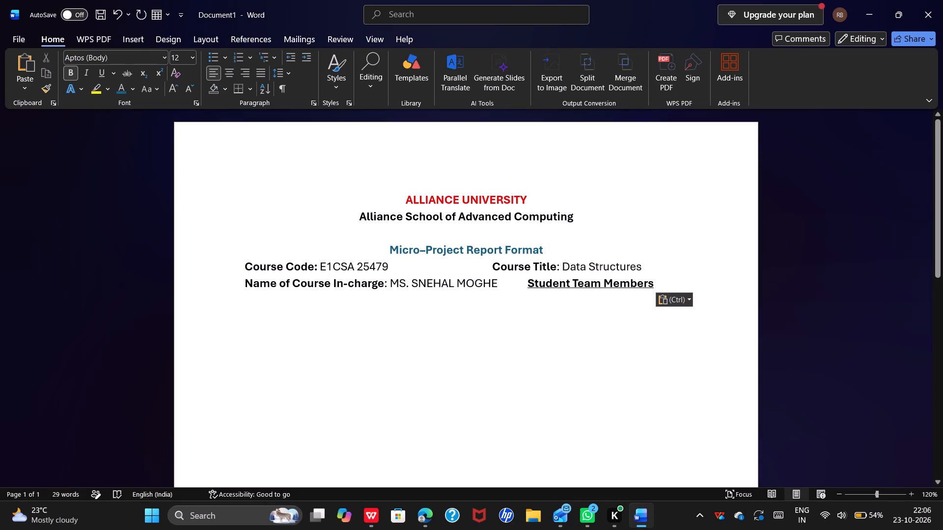
click(655, 286)
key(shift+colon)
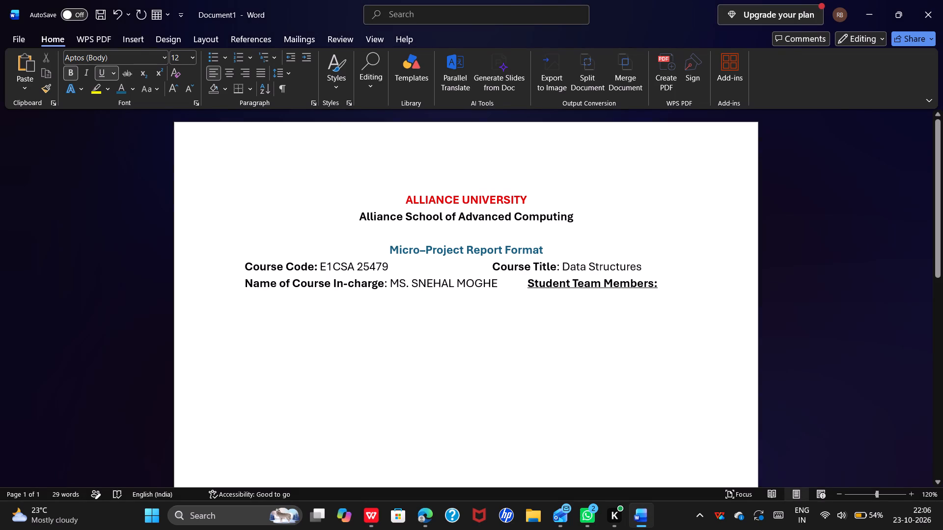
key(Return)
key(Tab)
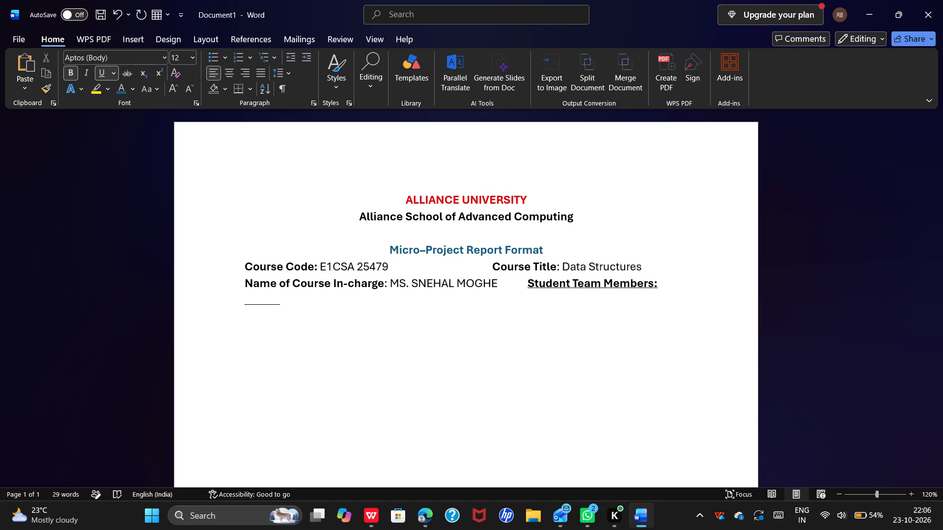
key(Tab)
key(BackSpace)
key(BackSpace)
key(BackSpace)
Add a new line below the course in-charge line and indent it to align with the start of "Student Team Members:".
key(Return)
key(Tab)
key(Tab)
key(Tab)
key(Tab)
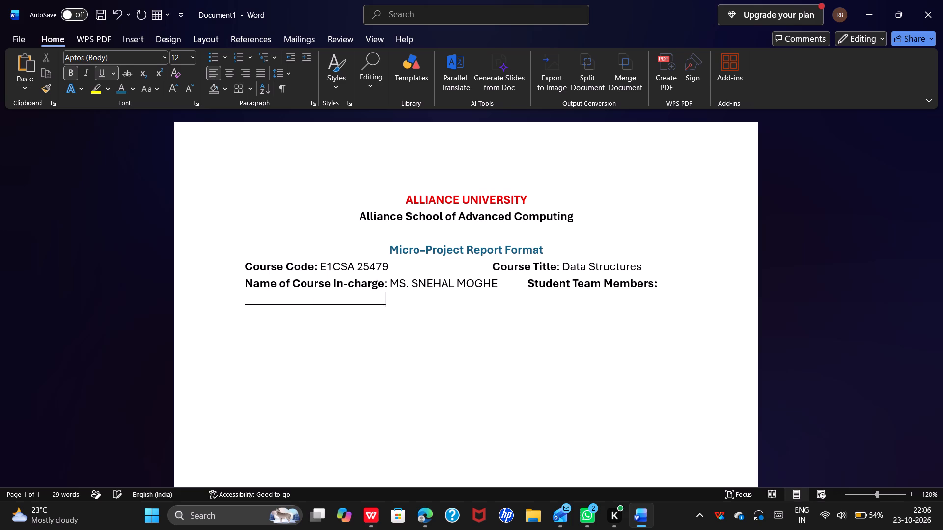
key(Tab)
key(Tab)
key(Tab)
key(Tab)
Remove the underline and bold formatting from the indented blank line below "Student Team Members:".
drag(243, 304, 522, 307)
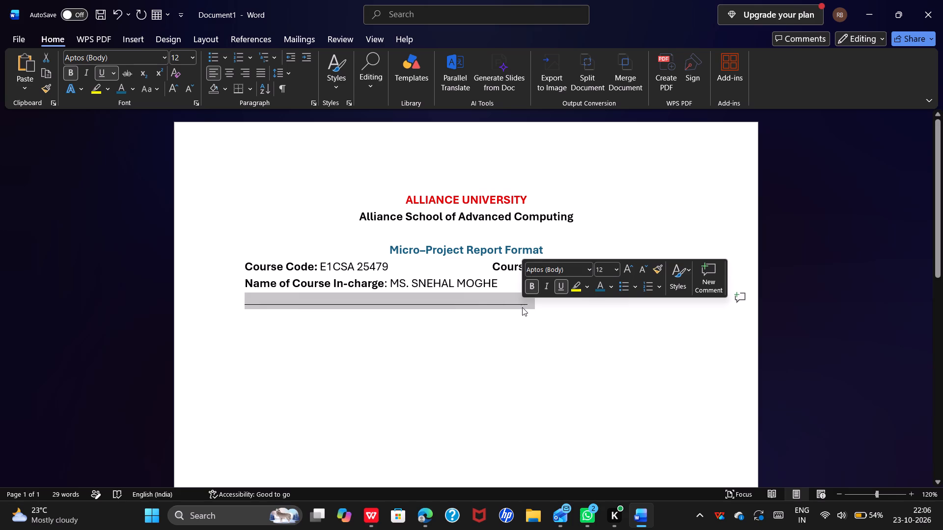
click(555, 288)
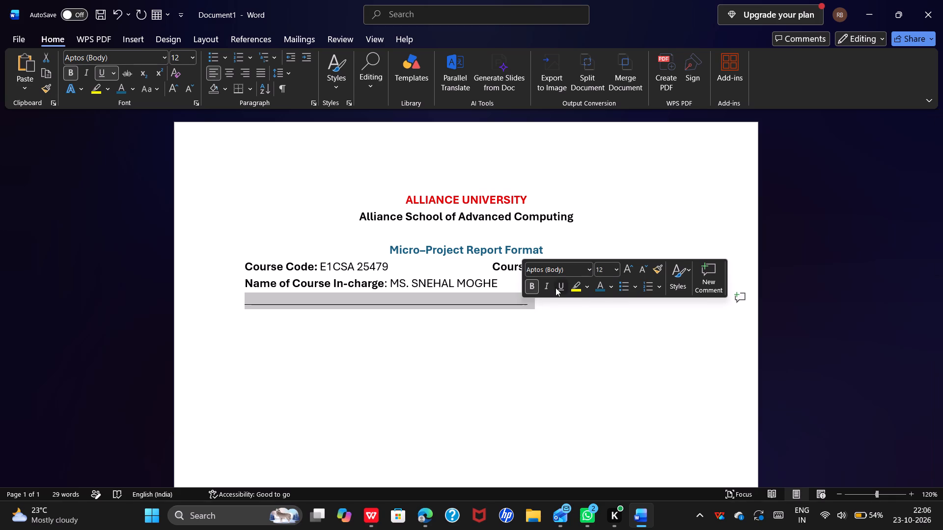
click(532, 289)
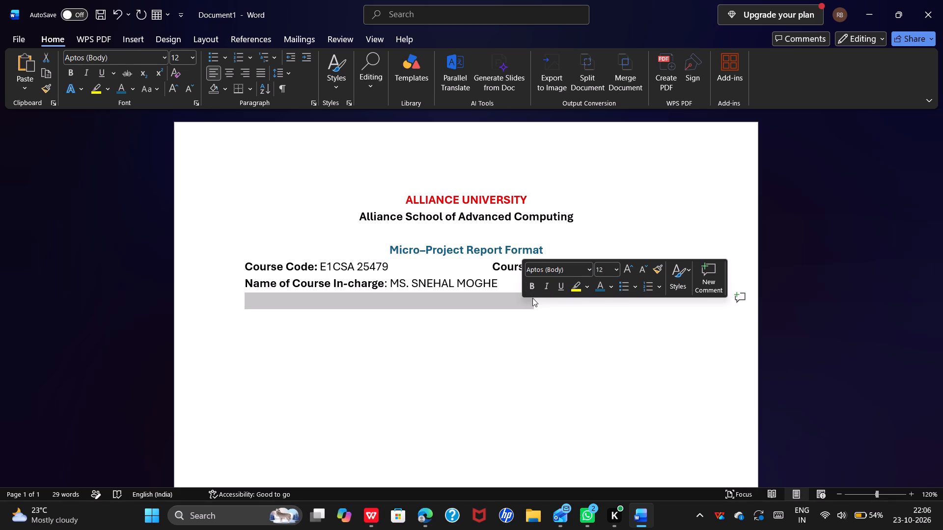
click(535, 306)
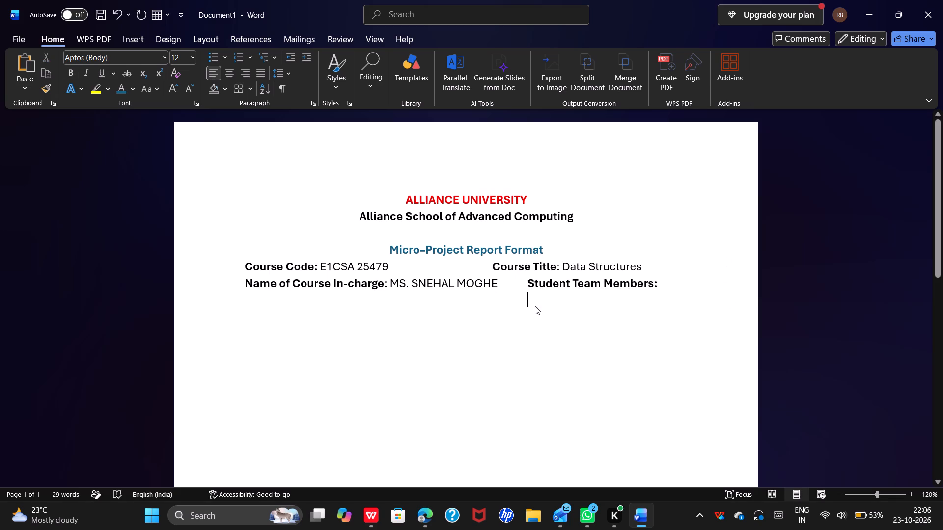
Enter the first student team member as item "1.", giving the first name followed by the student's registration number in parentheses.
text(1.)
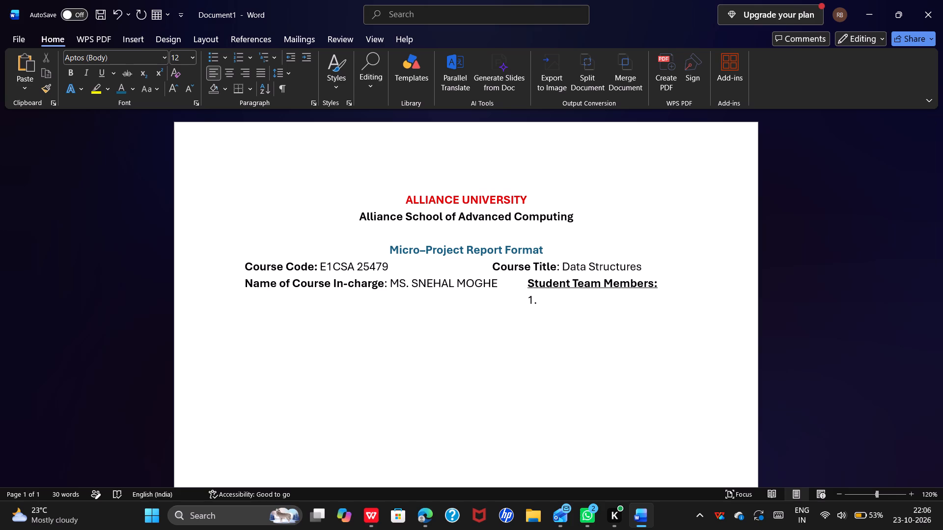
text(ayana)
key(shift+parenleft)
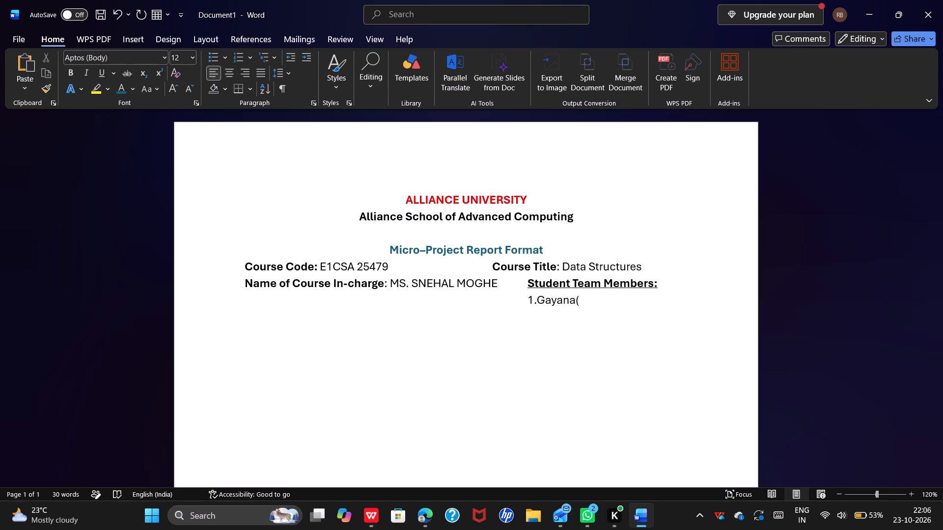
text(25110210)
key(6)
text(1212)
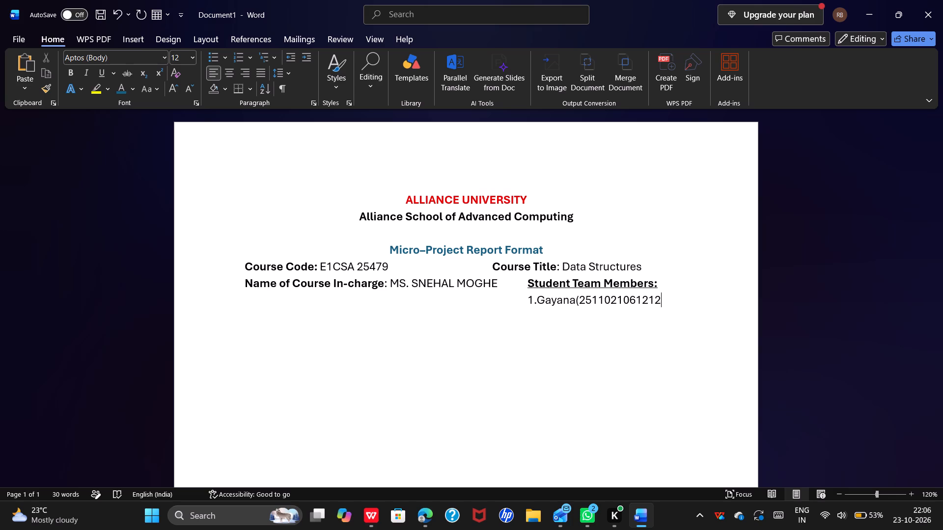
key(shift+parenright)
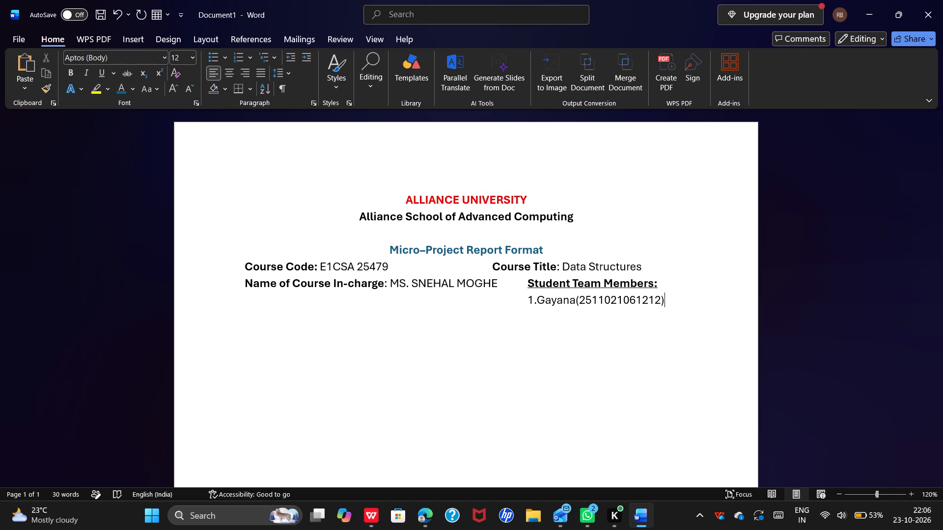
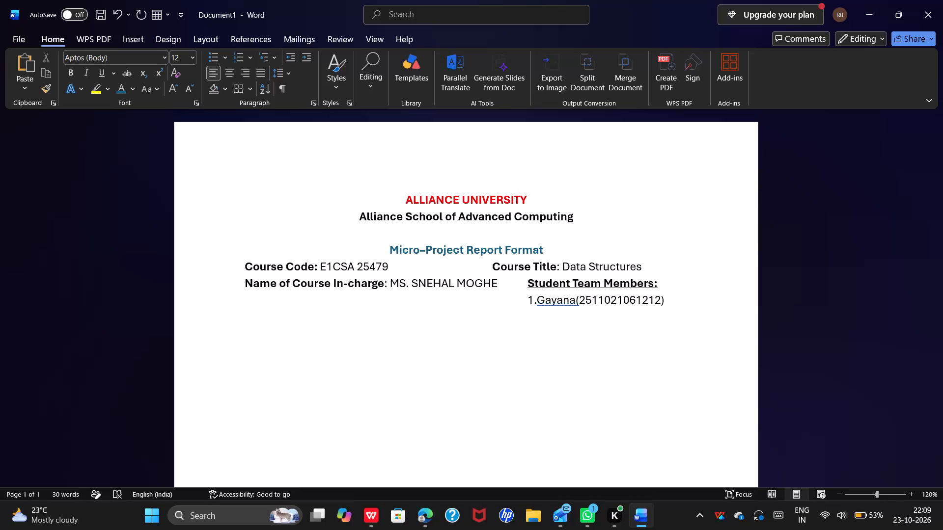
Indent the line below the first team member to align with item "1." and start it with "2.".
key(Tab)
key(Tab)
key(Tab)
key(Tab)
key(Tab)
key(Tab)
key(Tab)
key(Tab)
key(Tab)
key(Tab)
key(Tab)
key(BackSpace)
key(BackSpace)
key(BackSpace)
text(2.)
Enter the second team member's first name and registration number in parentheses after "2.", followed by a new line.
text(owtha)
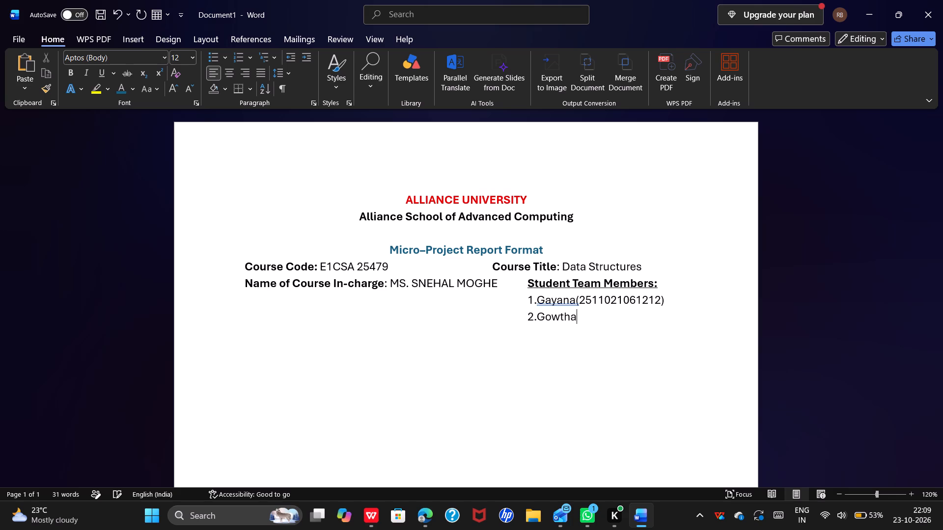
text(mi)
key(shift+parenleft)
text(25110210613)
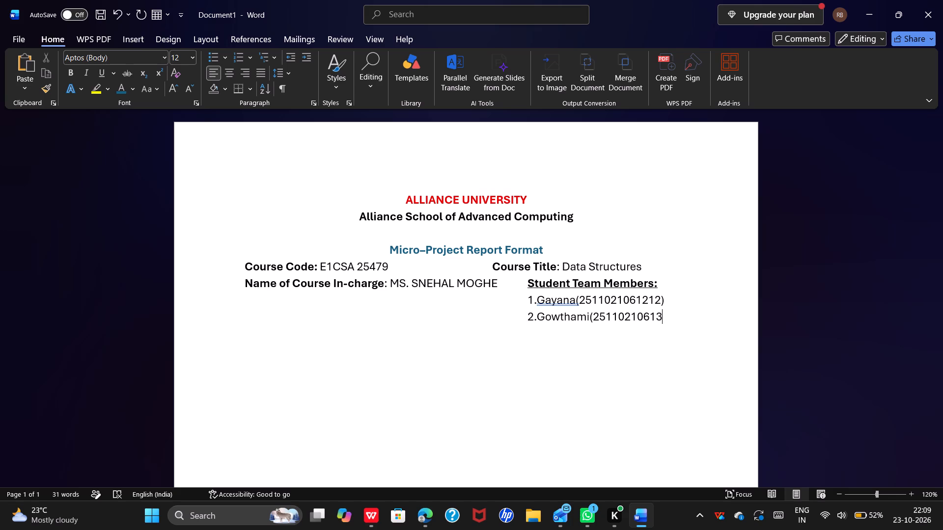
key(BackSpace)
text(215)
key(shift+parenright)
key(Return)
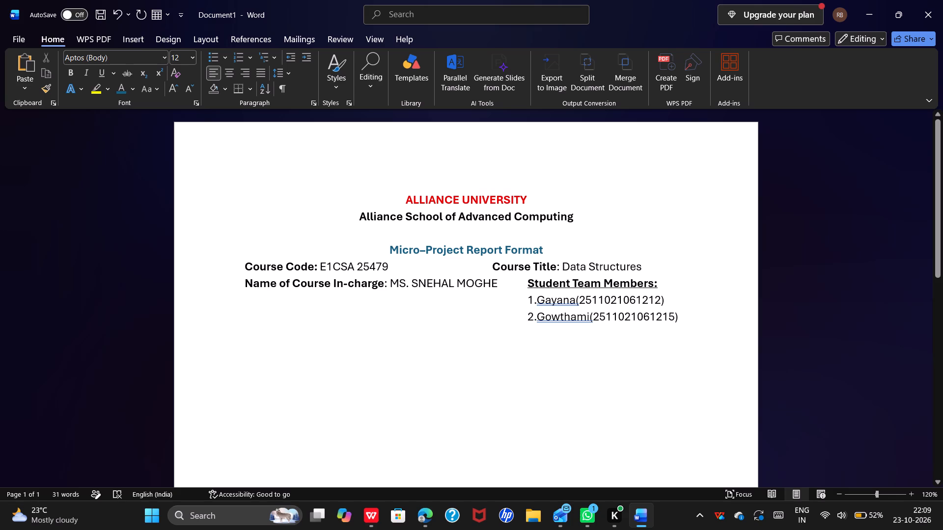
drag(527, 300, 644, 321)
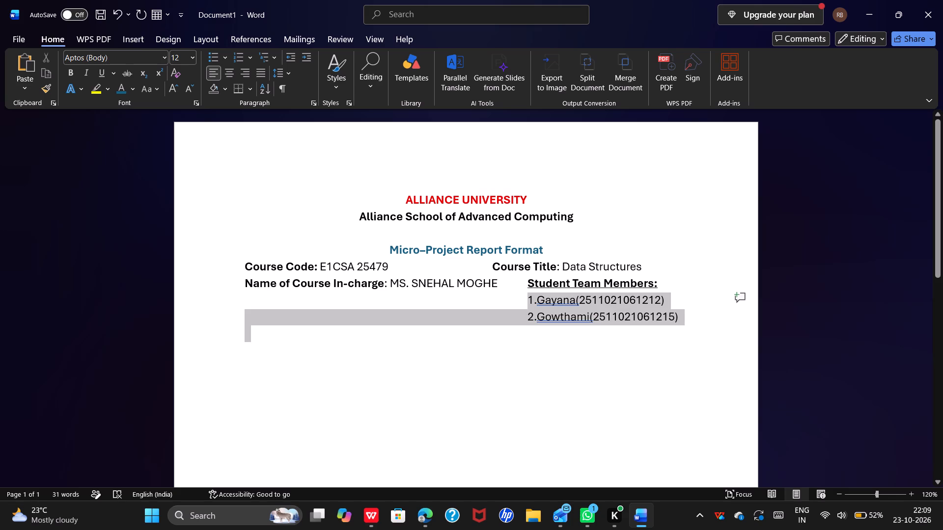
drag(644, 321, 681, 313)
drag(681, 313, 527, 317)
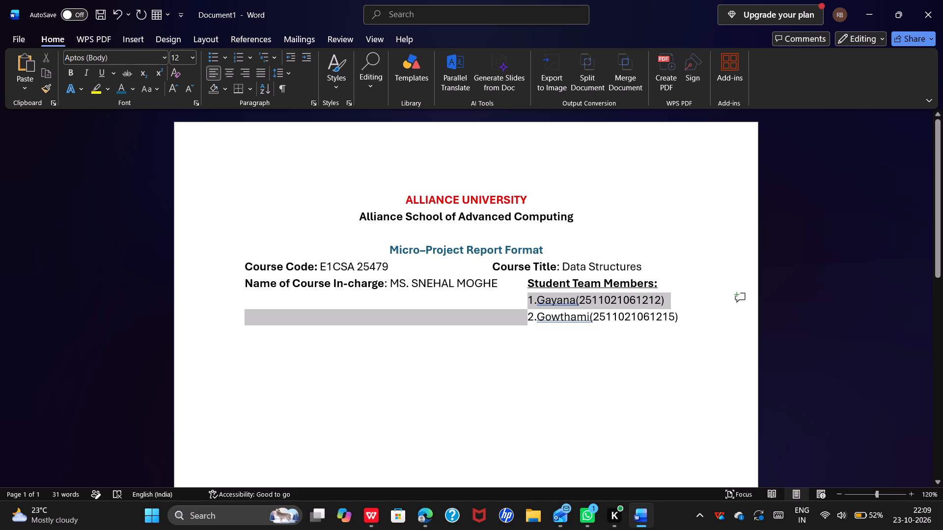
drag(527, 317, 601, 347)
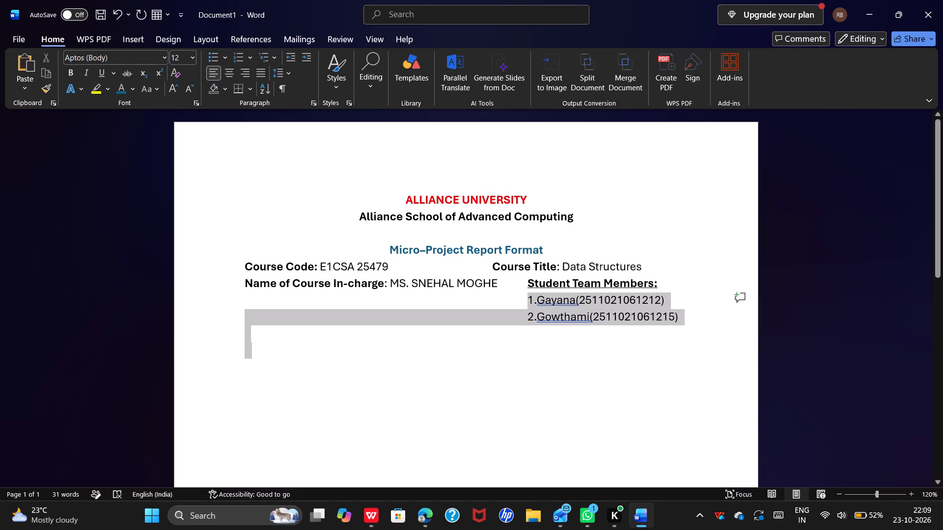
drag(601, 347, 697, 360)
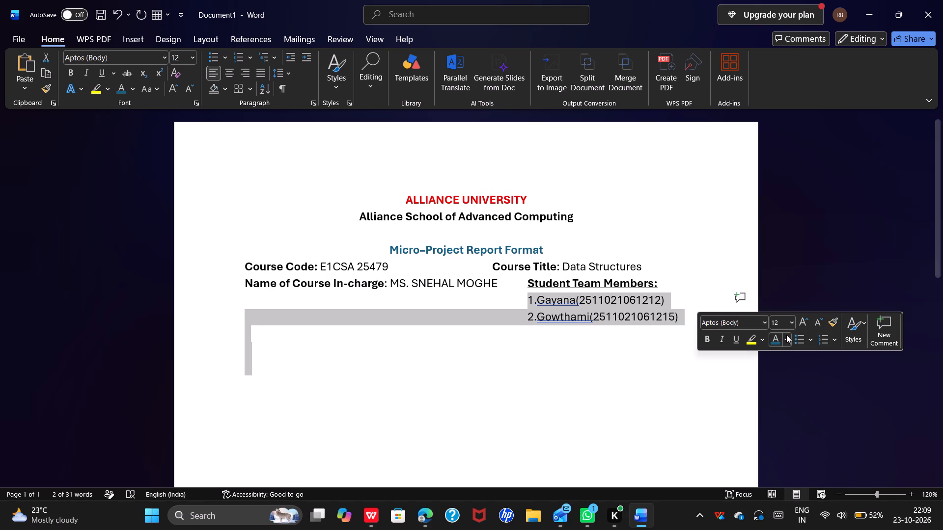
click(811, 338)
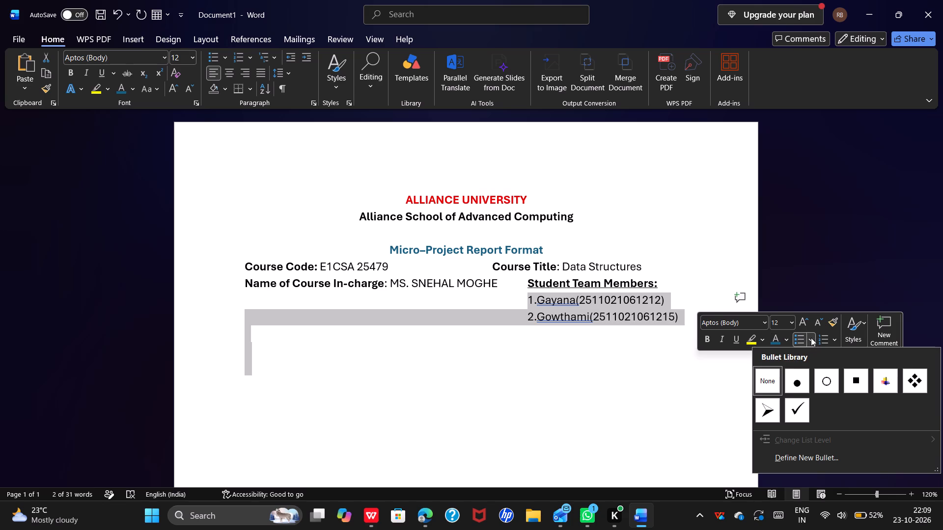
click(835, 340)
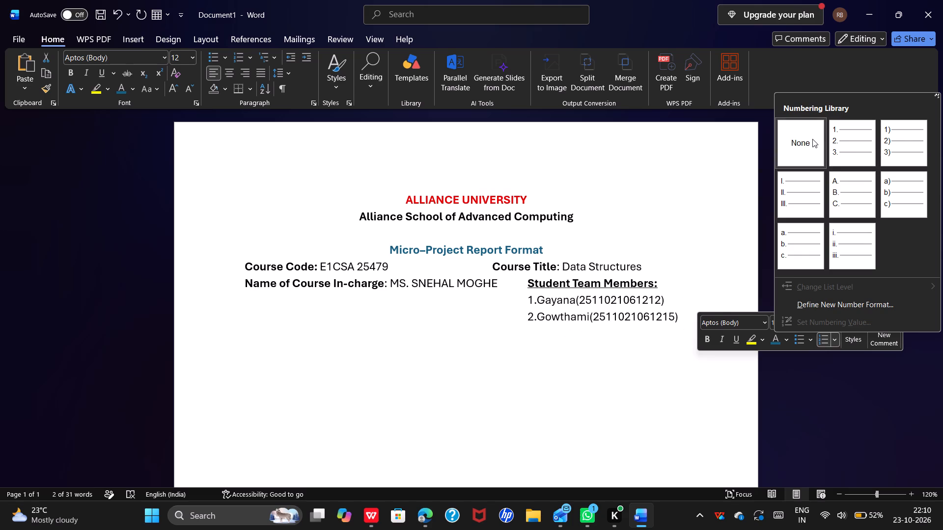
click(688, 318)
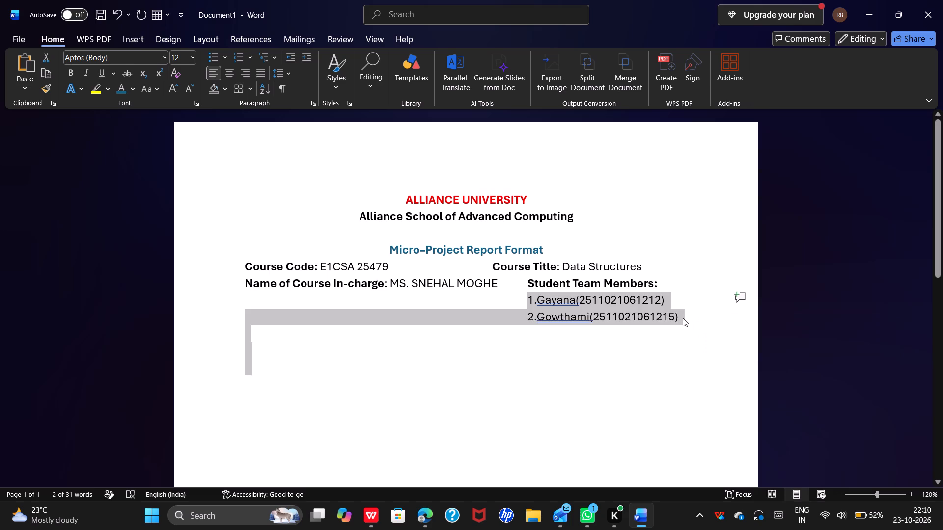
Start a line below the second team member, indented to align with the list, and number it "3.".
click(682, 318)
key(Return)
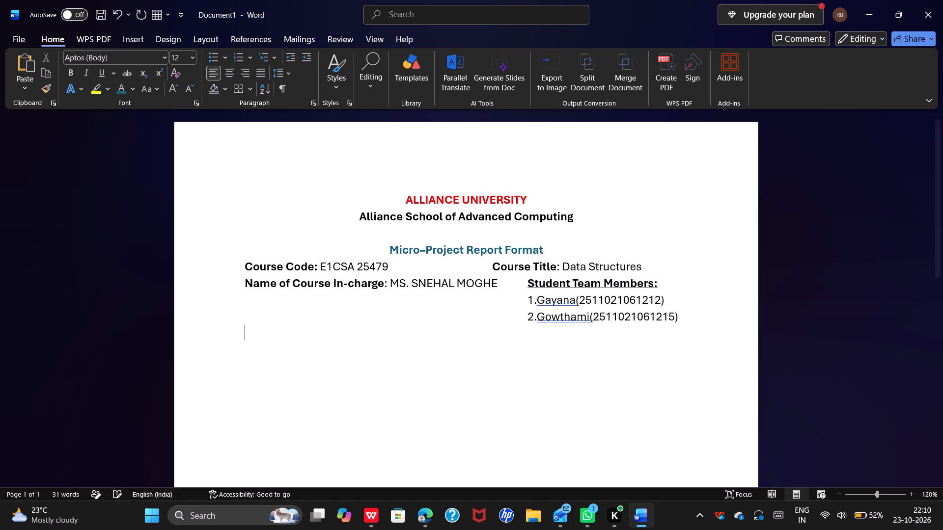
key(Tab)
key(Tab)
key(Tab)
key(Tab)
key(Tab)
key(Tab)
key(Tab)
key(Tab)
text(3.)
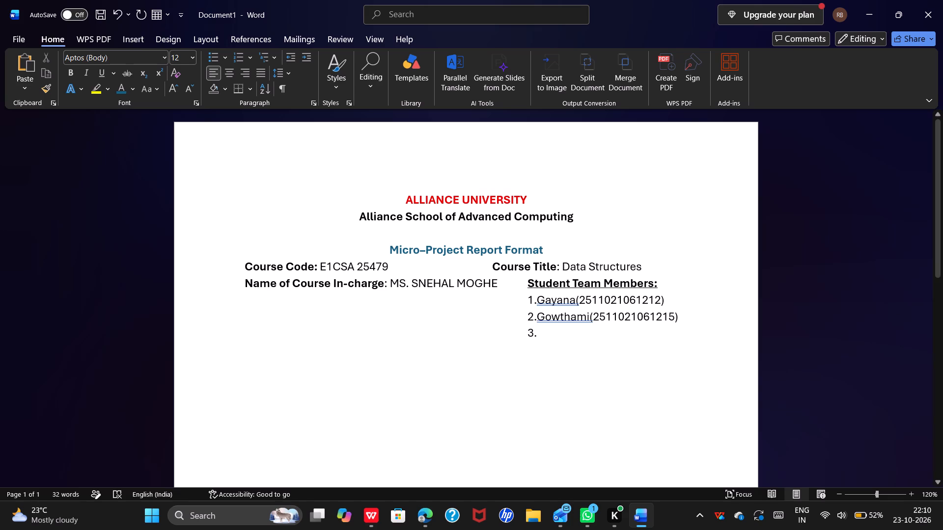
Insert a space between the name and the opening parenthesis in team member items 1 and 2.
click(576, 299)
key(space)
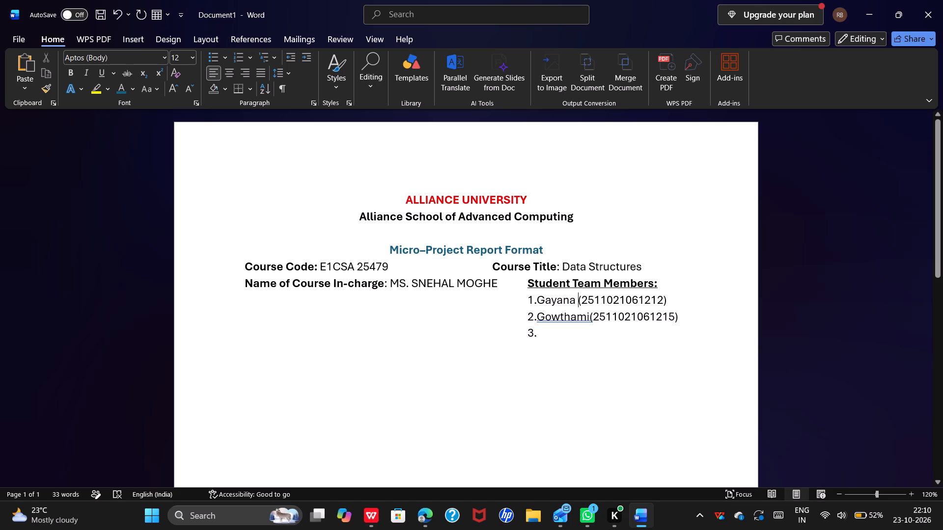
click(591, 317)
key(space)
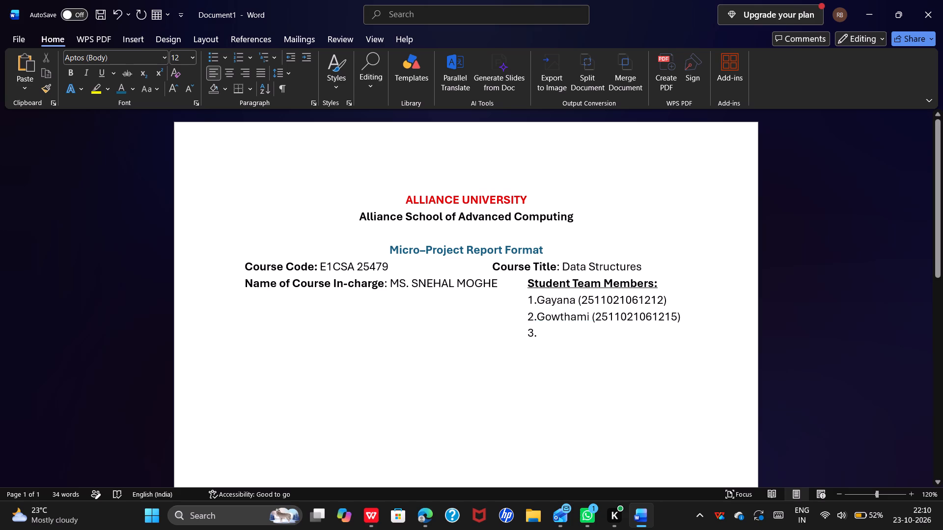
Enter the third team member's two-word name after "3.", with both words capitalised and an opening parenthesis following.
click(537, 329)
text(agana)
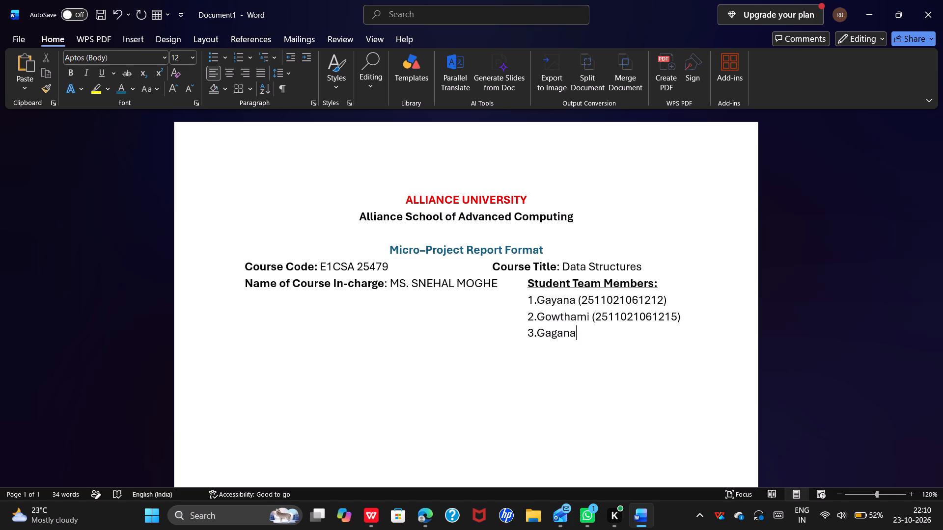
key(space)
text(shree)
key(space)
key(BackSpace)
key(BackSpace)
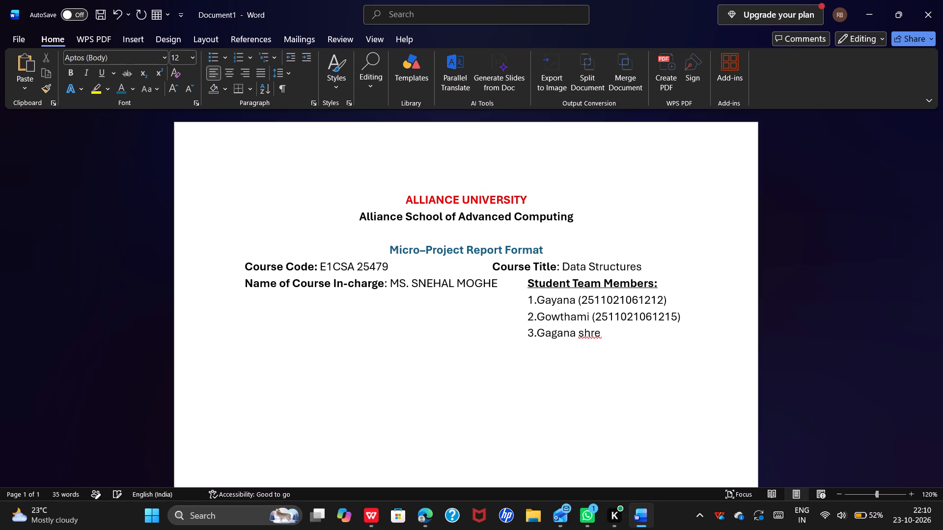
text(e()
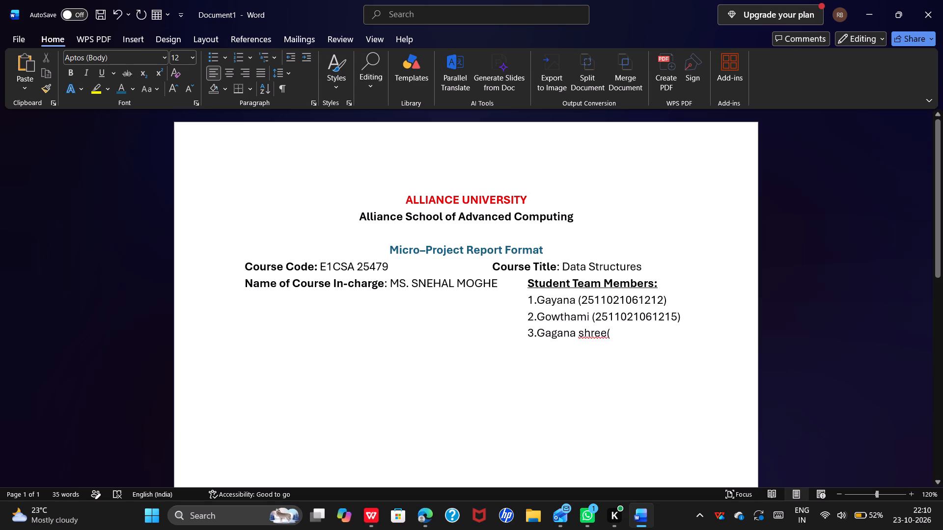
click(582, 337)
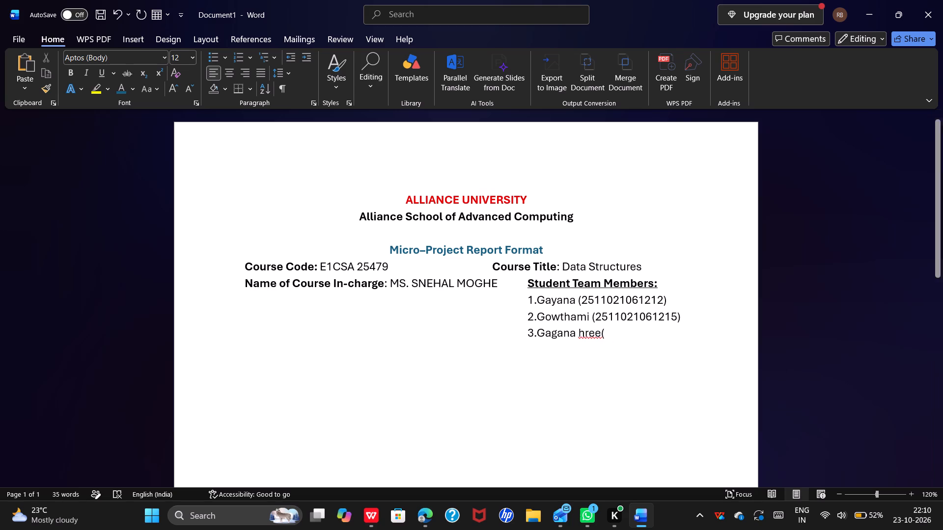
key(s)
click(615, 337)
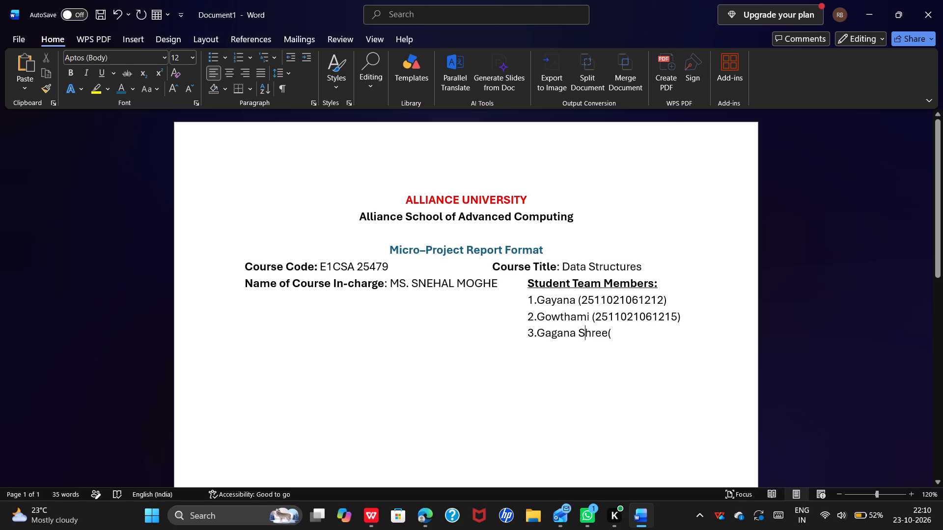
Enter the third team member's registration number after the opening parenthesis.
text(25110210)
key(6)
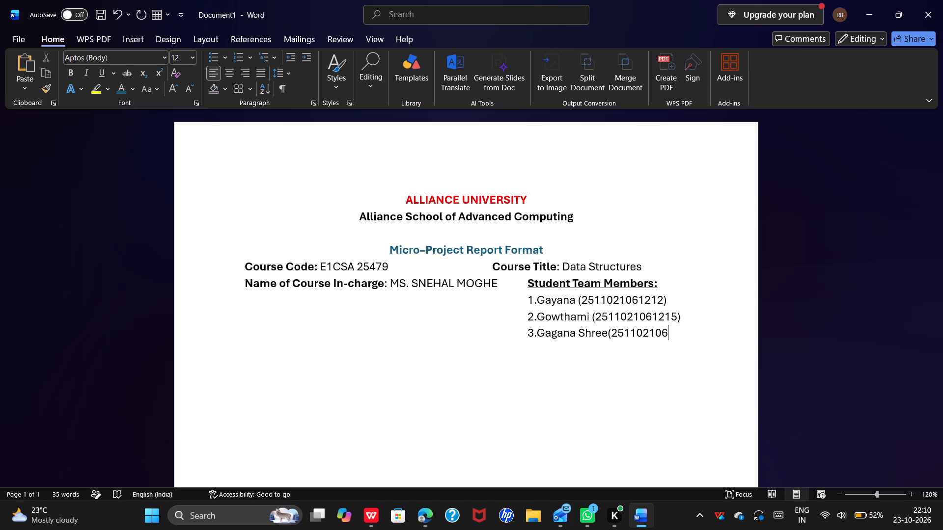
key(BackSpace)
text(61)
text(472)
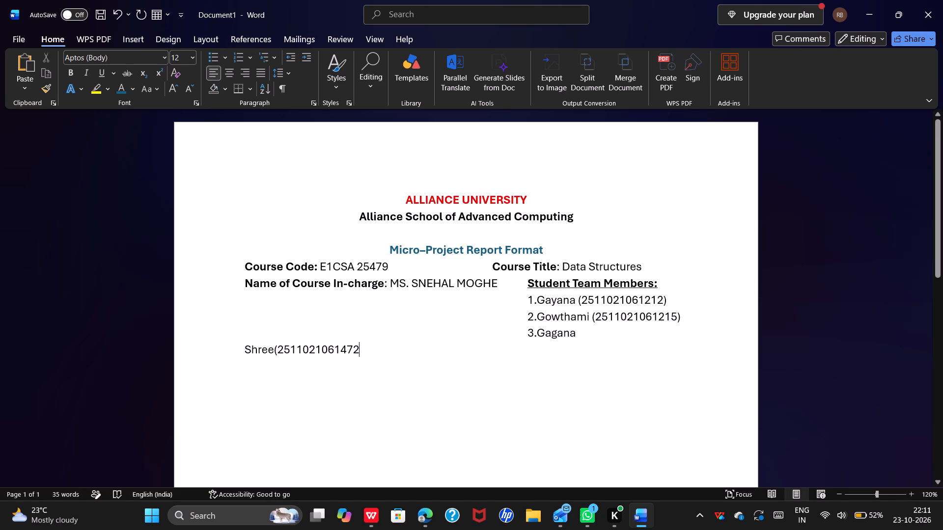
Delete the registration number, opening parenthesis and second name from team member item 3, keeping only the first name.
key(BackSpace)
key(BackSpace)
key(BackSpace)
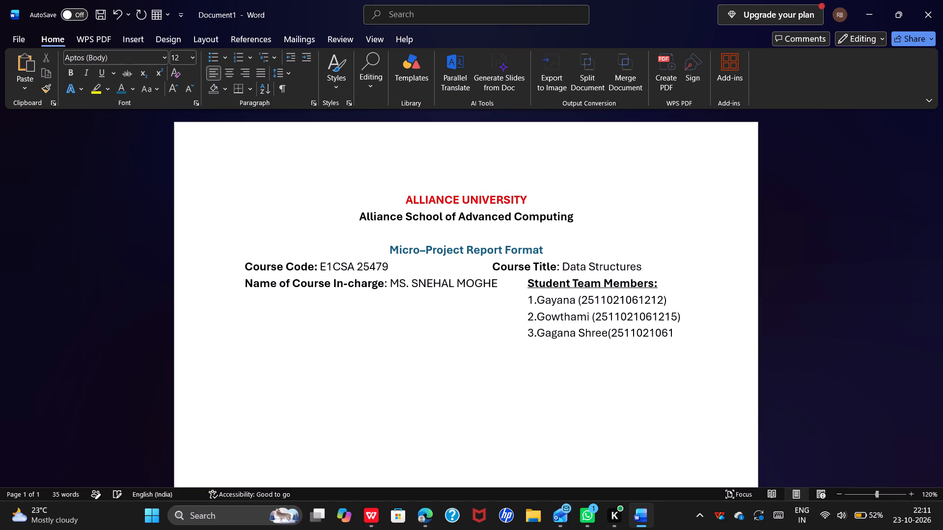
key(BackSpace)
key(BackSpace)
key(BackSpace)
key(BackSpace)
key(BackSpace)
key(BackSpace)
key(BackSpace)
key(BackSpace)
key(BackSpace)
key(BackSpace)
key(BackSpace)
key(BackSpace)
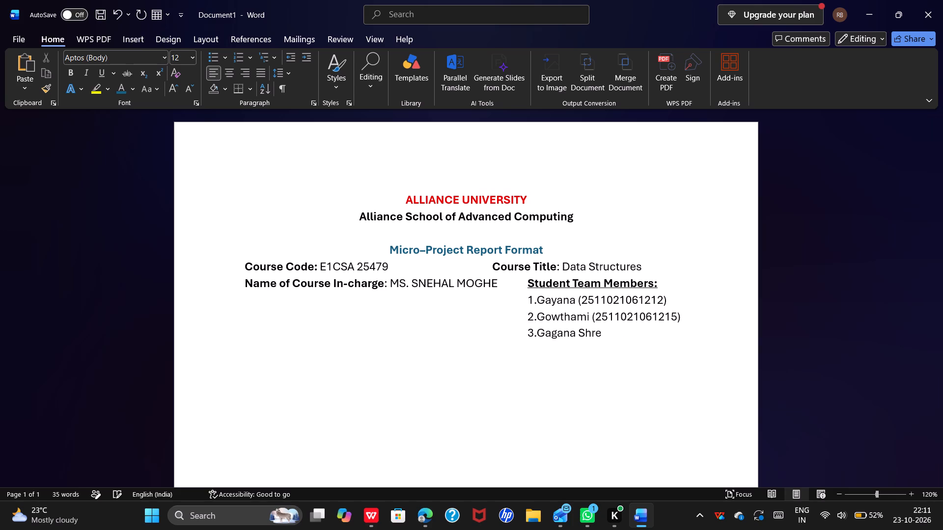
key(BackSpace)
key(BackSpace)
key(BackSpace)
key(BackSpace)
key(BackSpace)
Enter the third team member's registration number in parentheses after the first name, separated by a space.
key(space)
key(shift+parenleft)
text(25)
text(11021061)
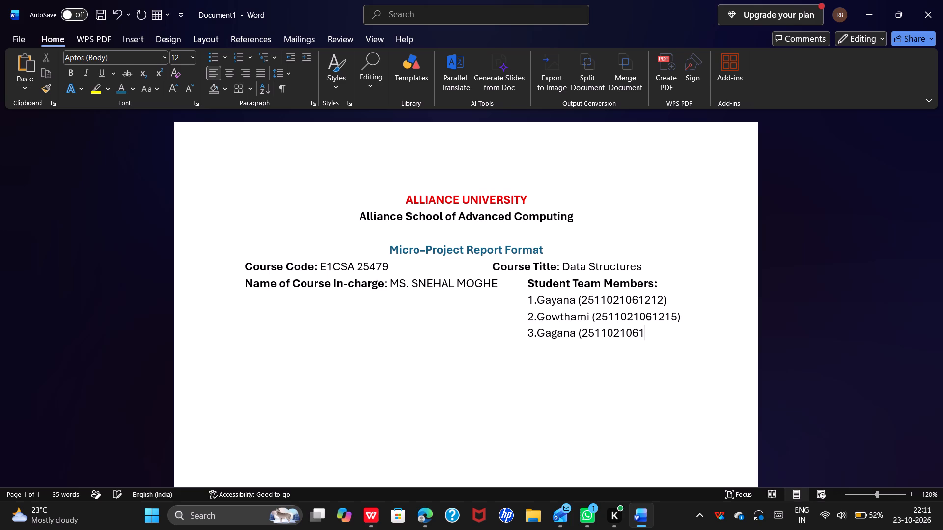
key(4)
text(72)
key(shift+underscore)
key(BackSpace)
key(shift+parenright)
Start a line below the third team member, indented to align with the list, and number it "4.".
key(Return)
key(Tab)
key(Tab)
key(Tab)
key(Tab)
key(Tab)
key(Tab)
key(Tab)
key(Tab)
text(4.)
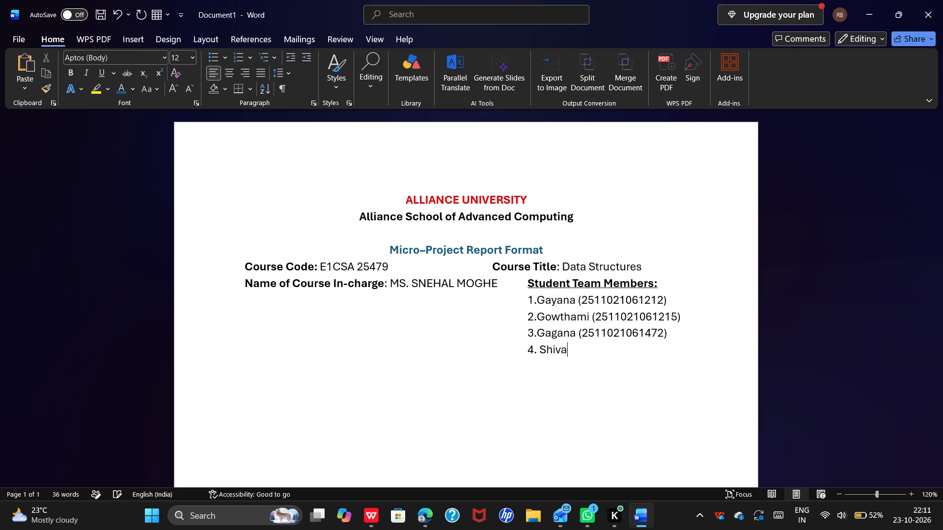
Complete item 4 with the fourth team member's first name and registration number in parentheses.
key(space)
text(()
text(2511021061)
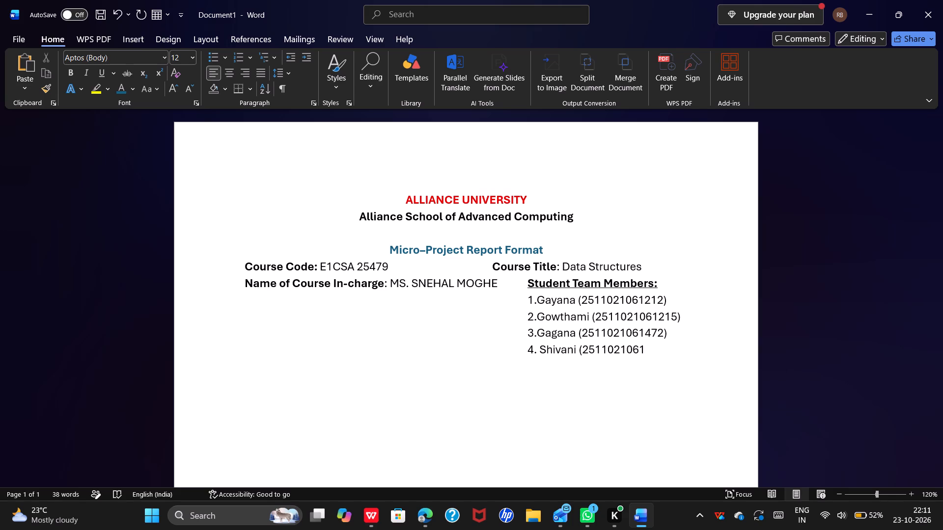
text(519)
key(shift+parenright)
Start a line below the fourth team member, indented to align with the list, and number it "5.".
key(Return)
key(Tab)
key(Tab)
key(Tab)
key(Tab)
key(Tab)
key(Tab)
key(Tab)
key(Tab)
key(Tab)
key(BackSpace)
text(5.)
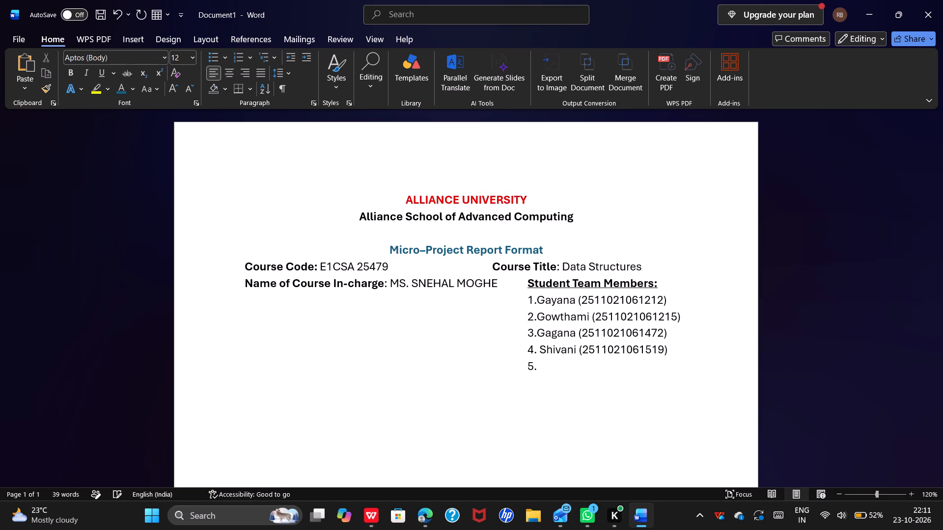
Enter the fifth team member's first name and registration number in parentheses in item 5, with a space between them.
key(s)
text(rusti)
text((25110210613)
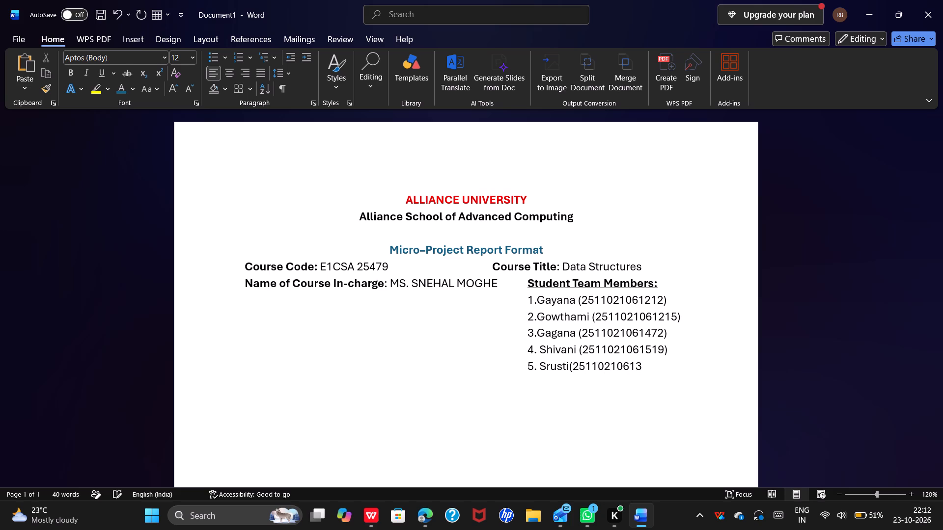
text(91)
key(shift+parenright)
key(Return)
click(568, 368)
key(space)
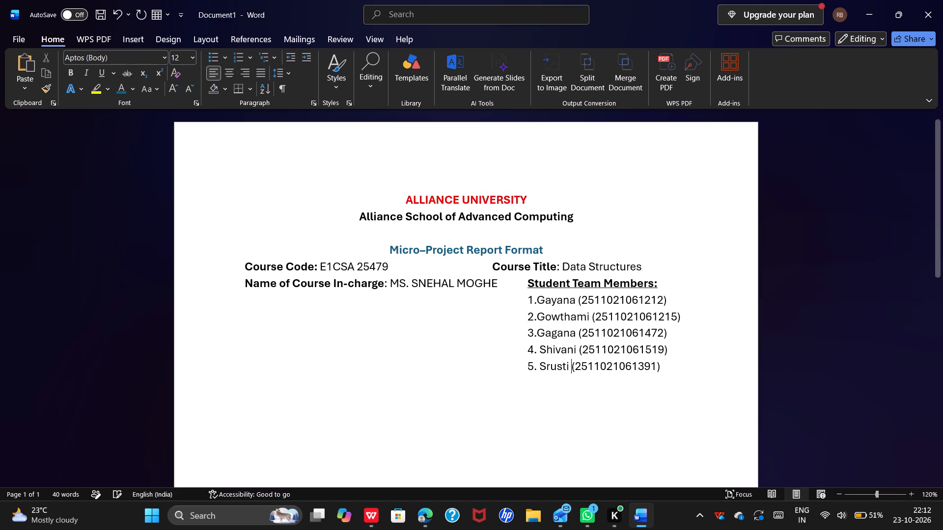
Start a line below the fifth team member, indented to align with the list, and number it "6.".
click(667, 368)
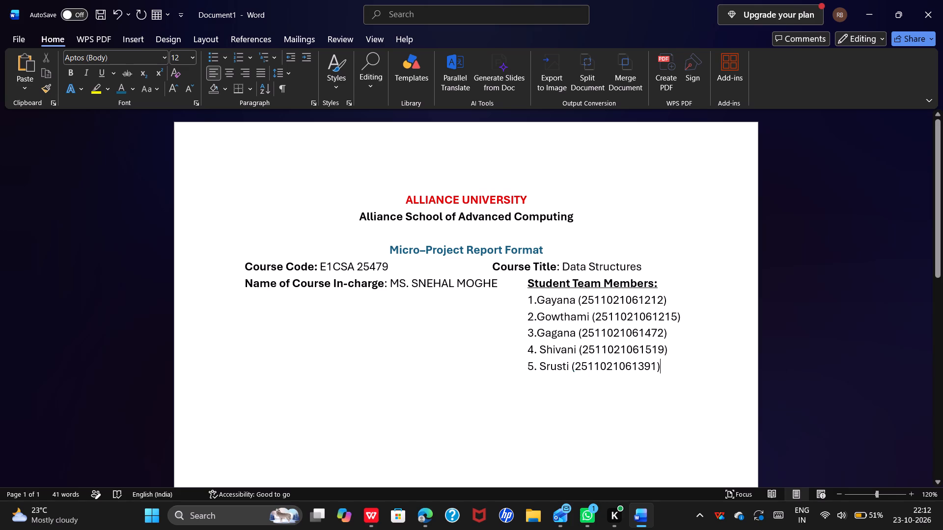
key(Return)
key(Tab)
key(Tab)
key(Tab)
key(Tab)
key(Tab)
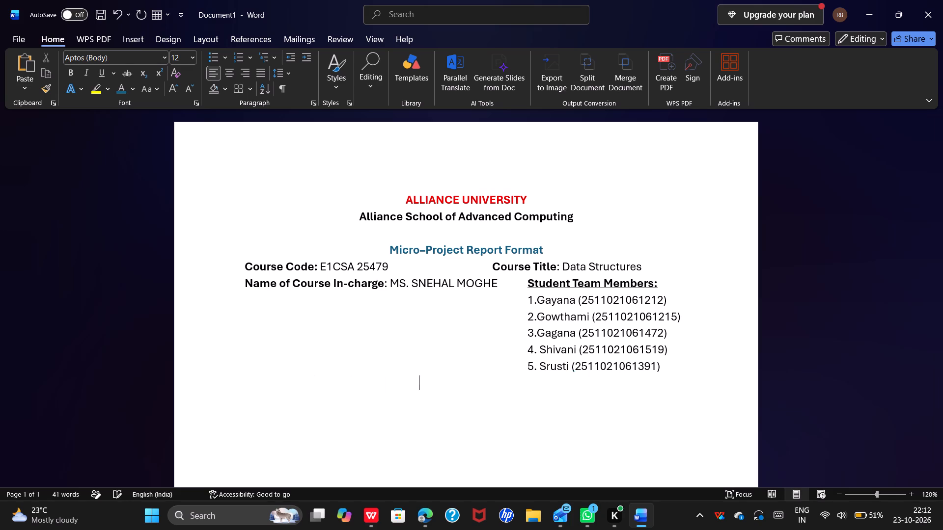
key(Tab)
key(Tab)
key(Tab)
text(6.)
Complete item 6 with the sixth team member's first name and registration number in parentheses.
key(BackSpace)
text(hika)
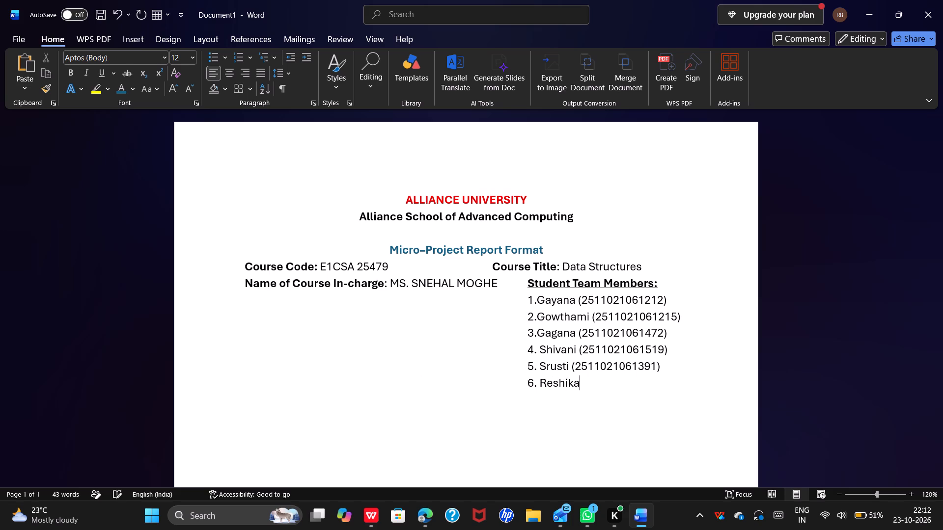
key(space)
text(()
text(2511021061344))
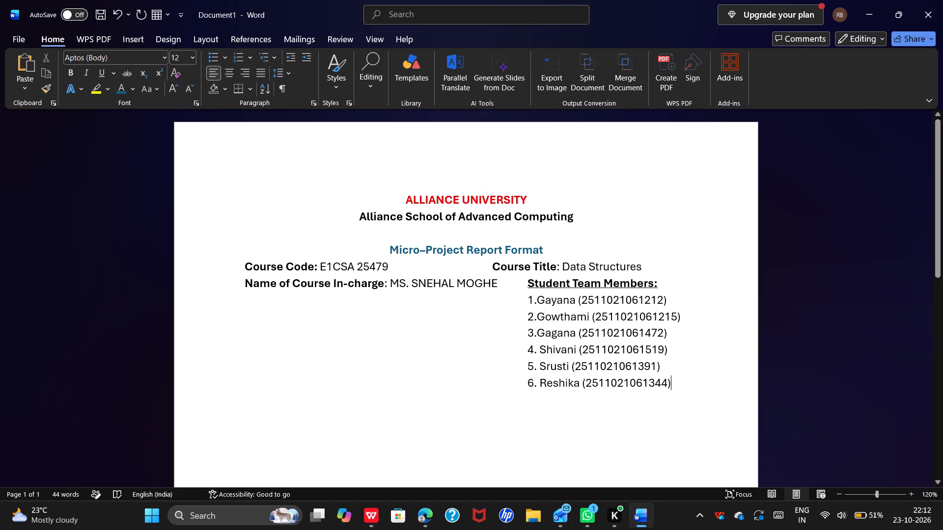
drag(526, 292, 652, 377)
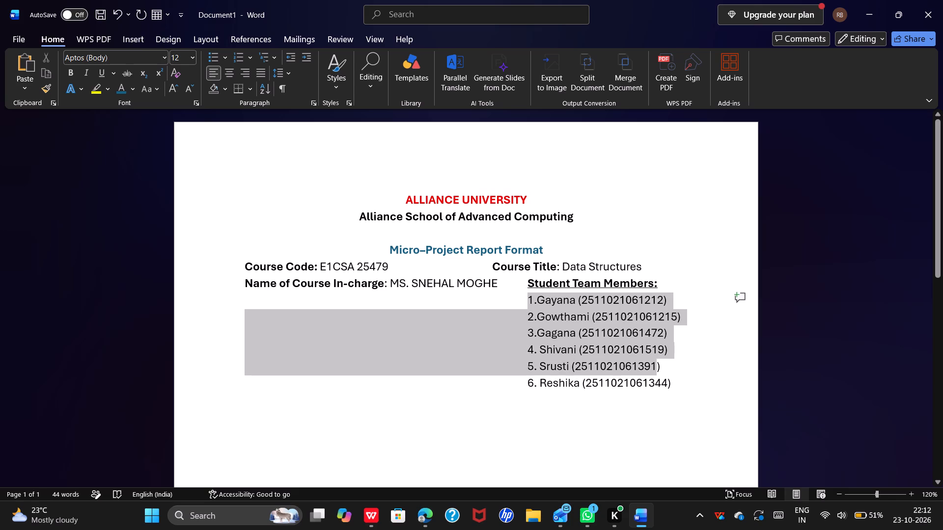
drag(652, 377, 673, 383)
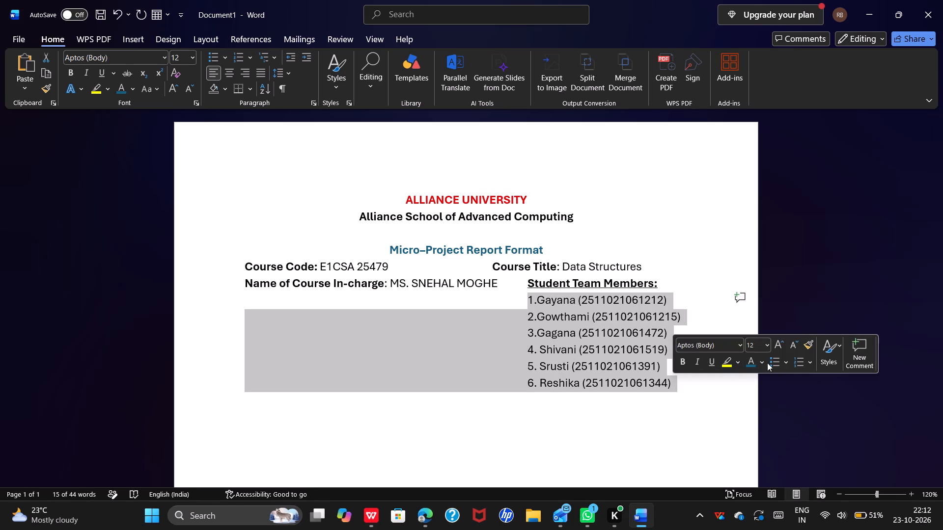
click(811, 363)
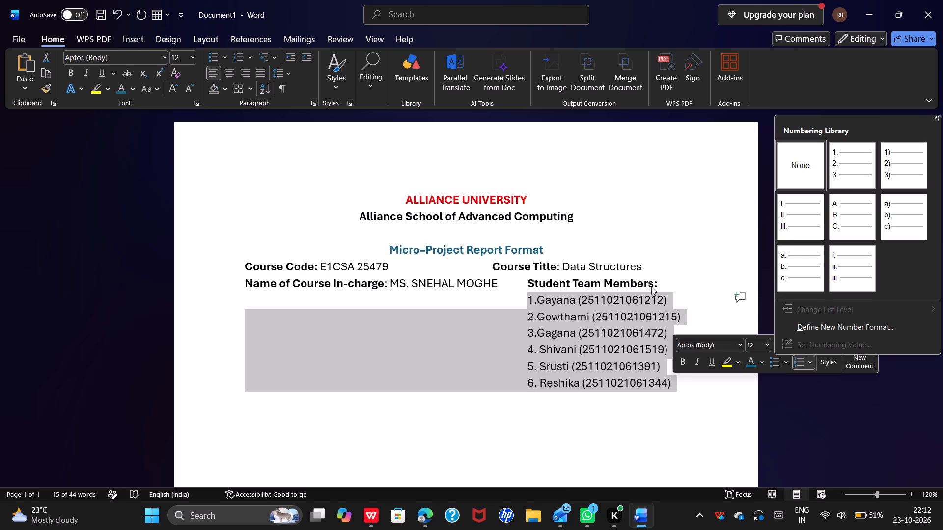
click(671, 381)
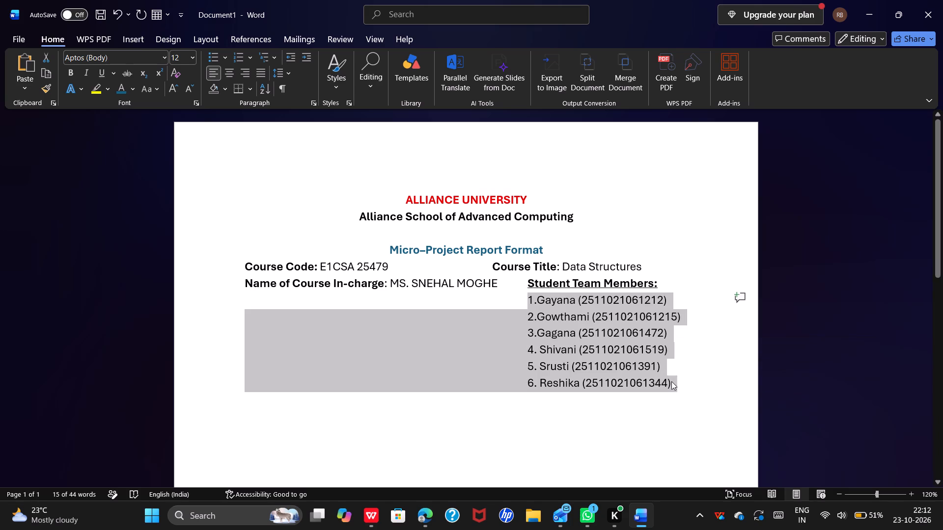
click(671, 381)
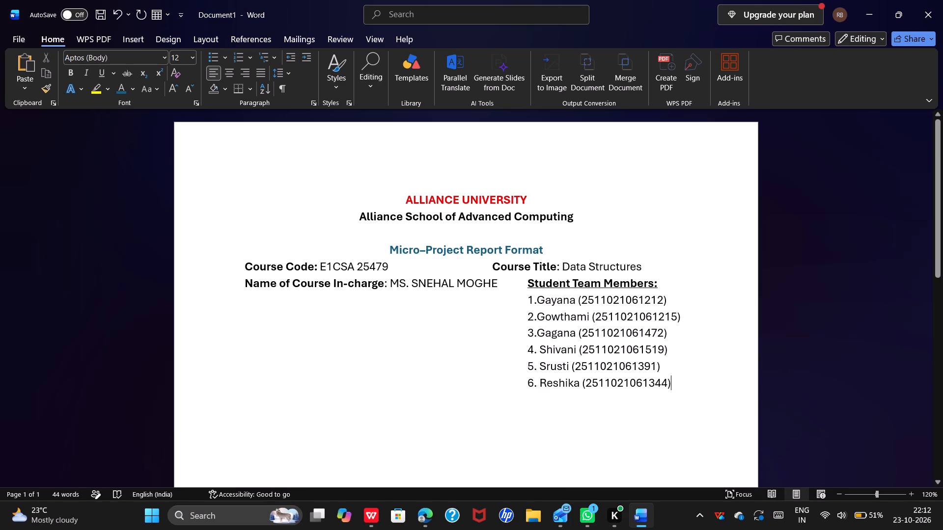
Copy the title "University Library Management System (ULMS)" from the report PDF in Edge and paste it in Word, indented below team member 6.
click(369, 510)
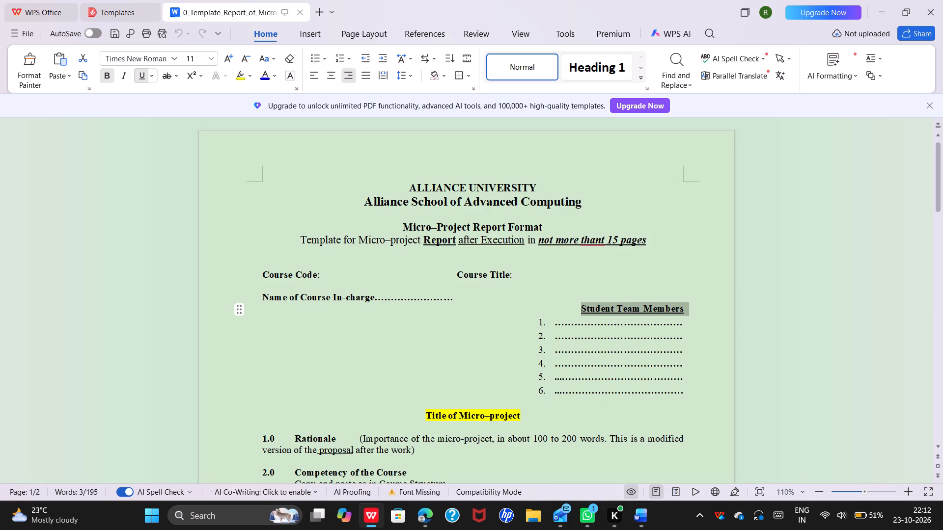
scroll(425, 325, down, 3)
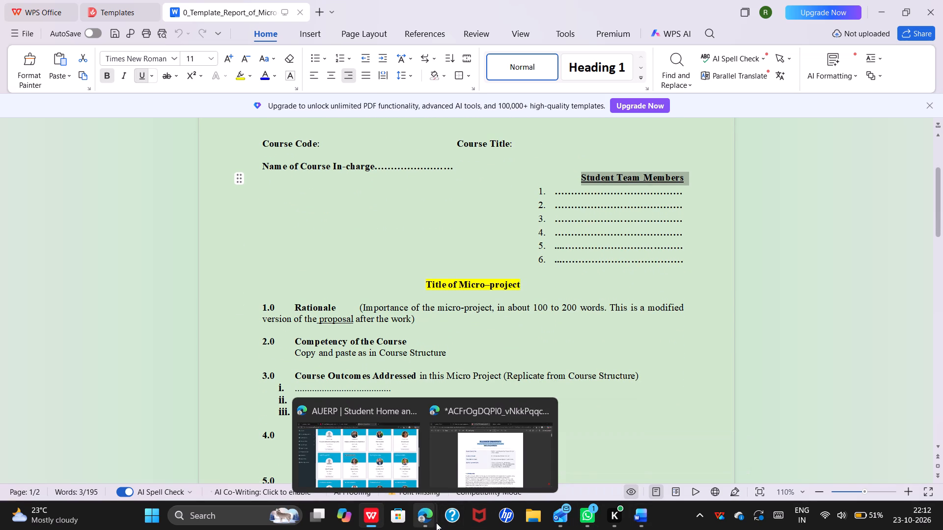
click(470, 466)
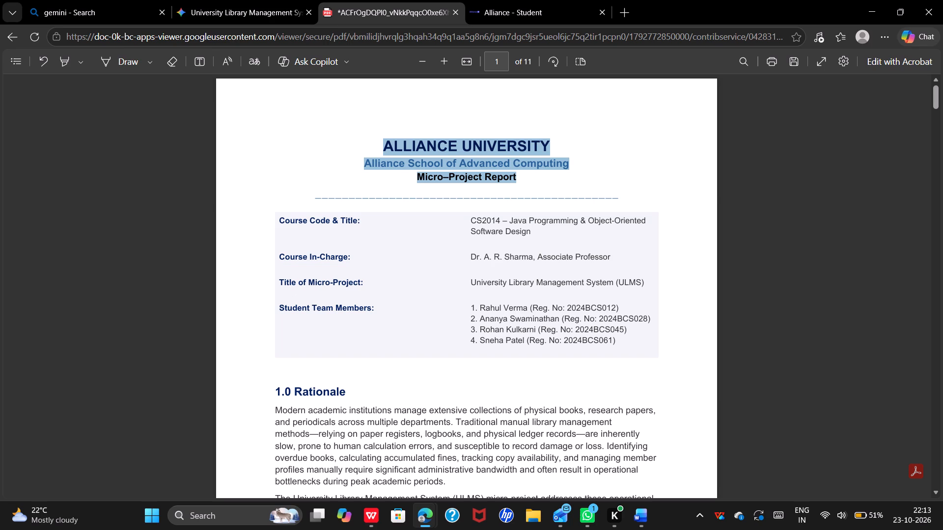
drag(470, 283, 473, 283)
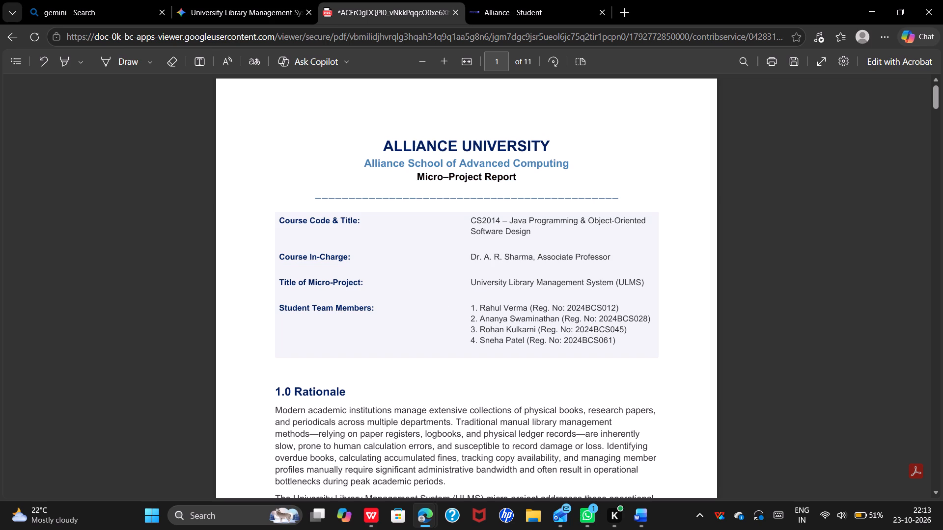
drag(473, 283, 647, 285)
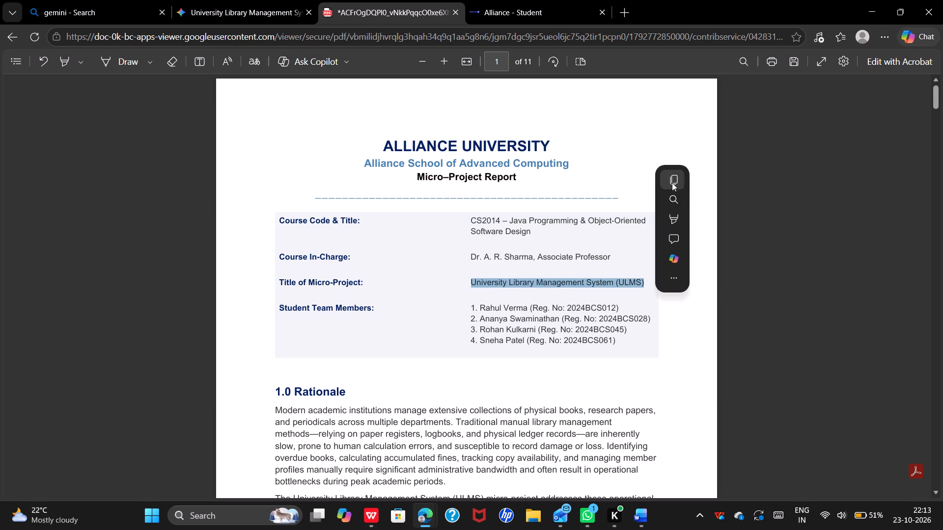
click(698, 181)
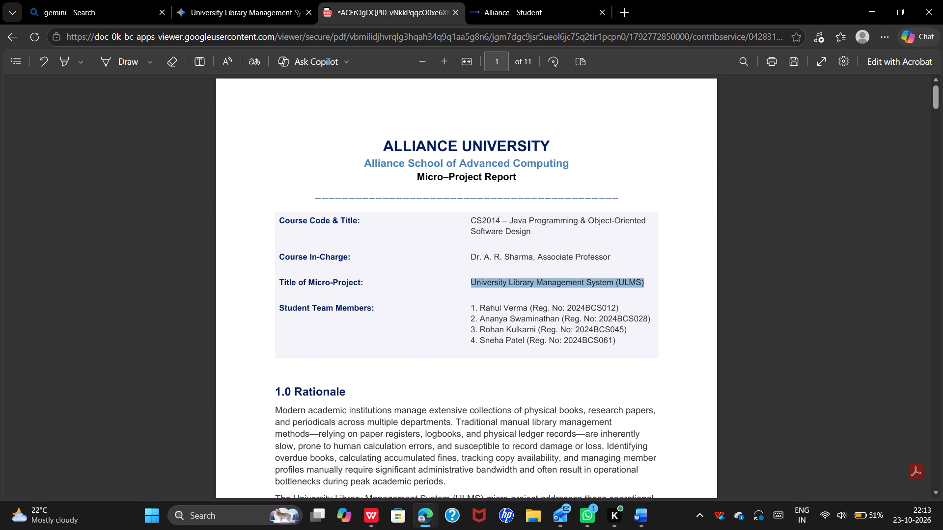
click(641, 511)
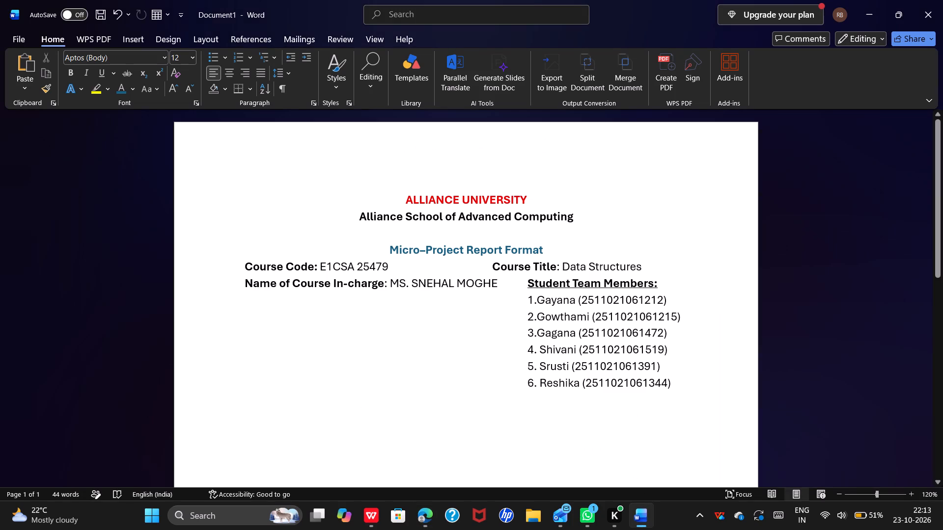
key(Return)
key(Tab)
key(Tab)
key(Tab)
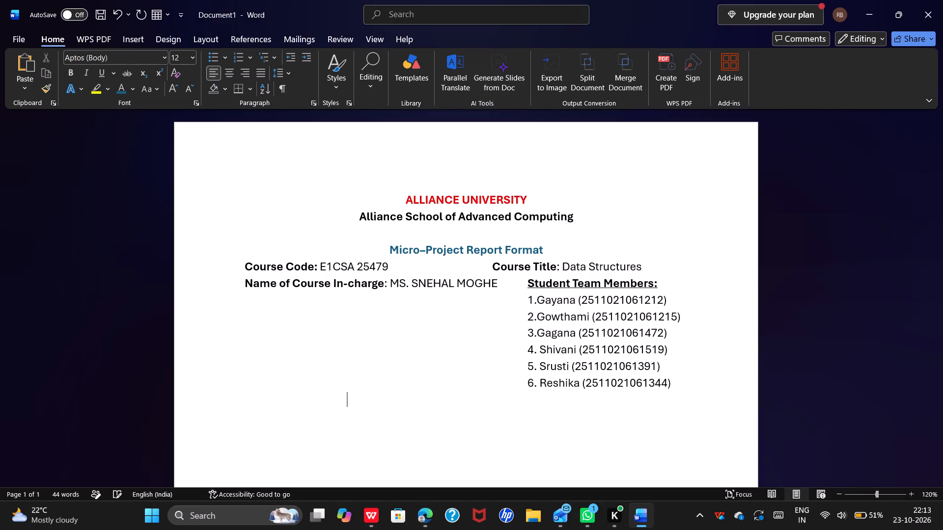
key(ctrl+v)
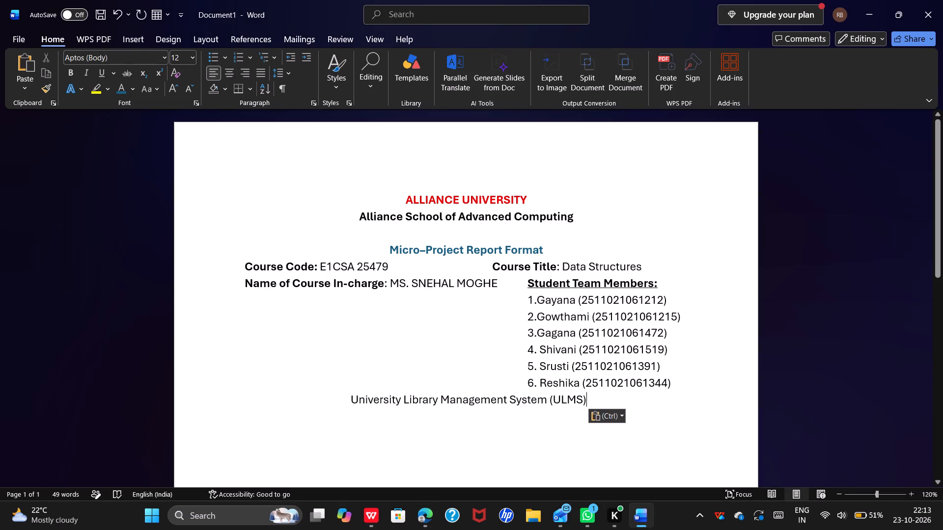
Format the "University Library Management System (ULMS)" title line as bold, 14 pt, in Orange, Accent 2.
drag(346, 401, 592, 399)
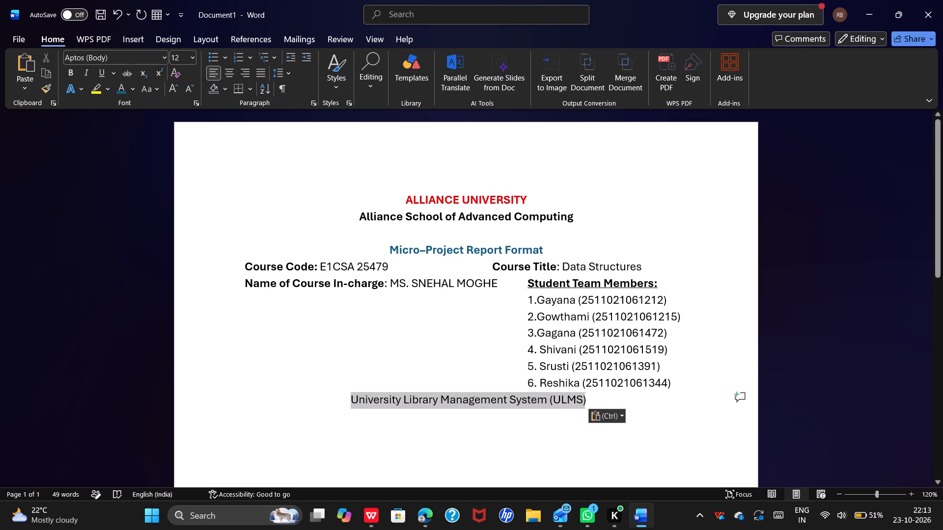
drag(592, 399, 616, 399)
click(620, 378)
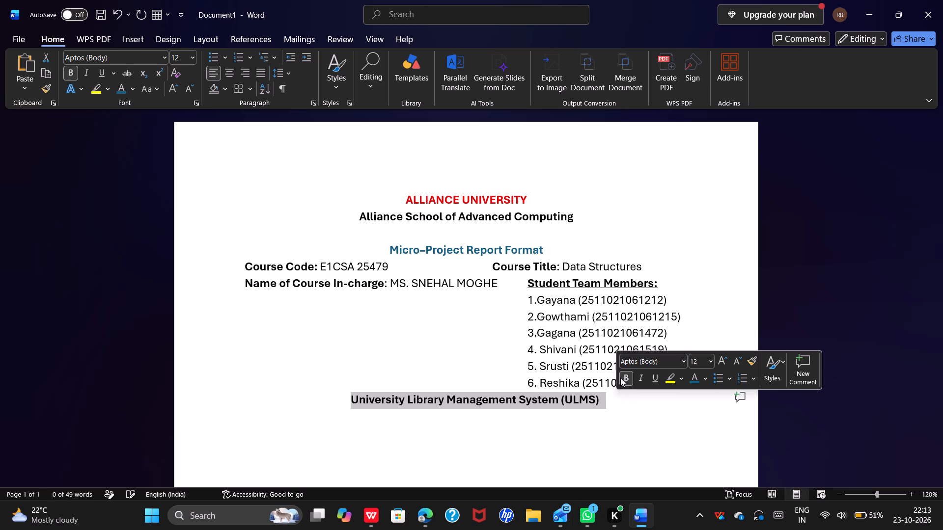
click(709, 364)
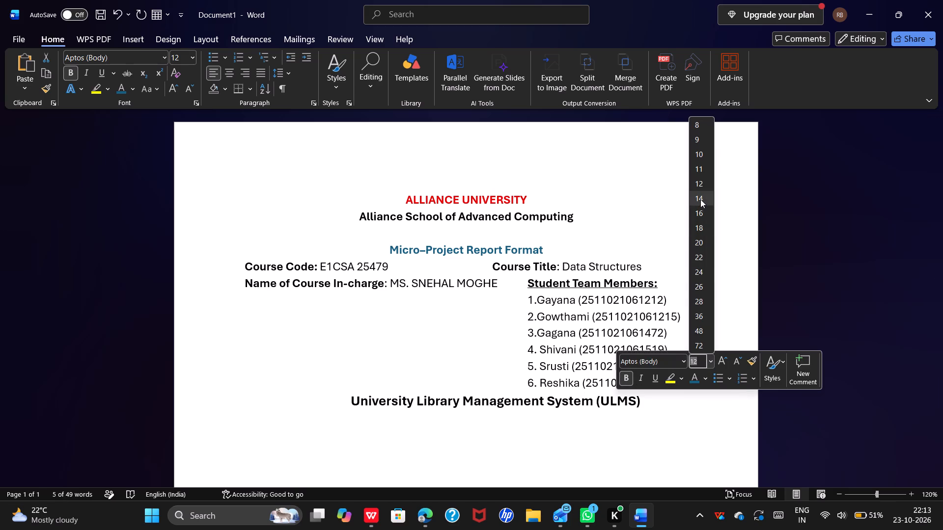
click(700, 199)
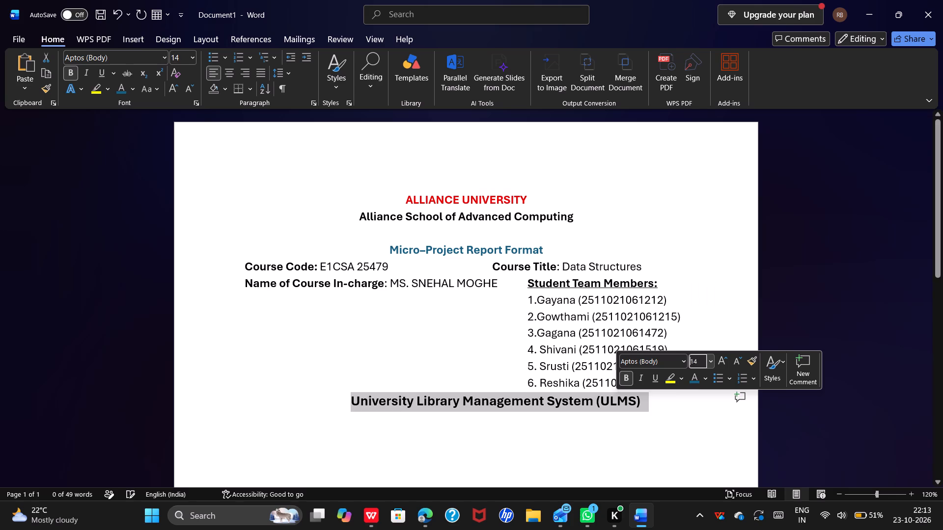
click(706, 379)
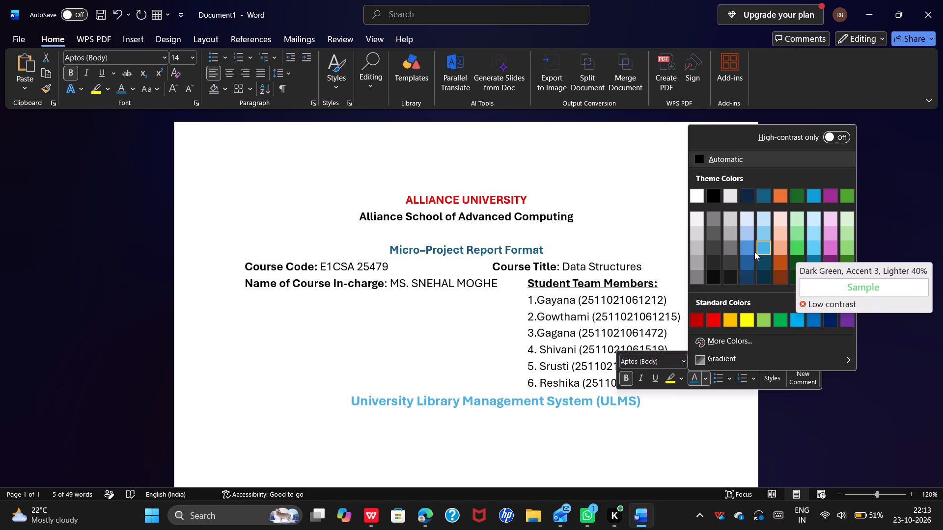
click(781, 195)
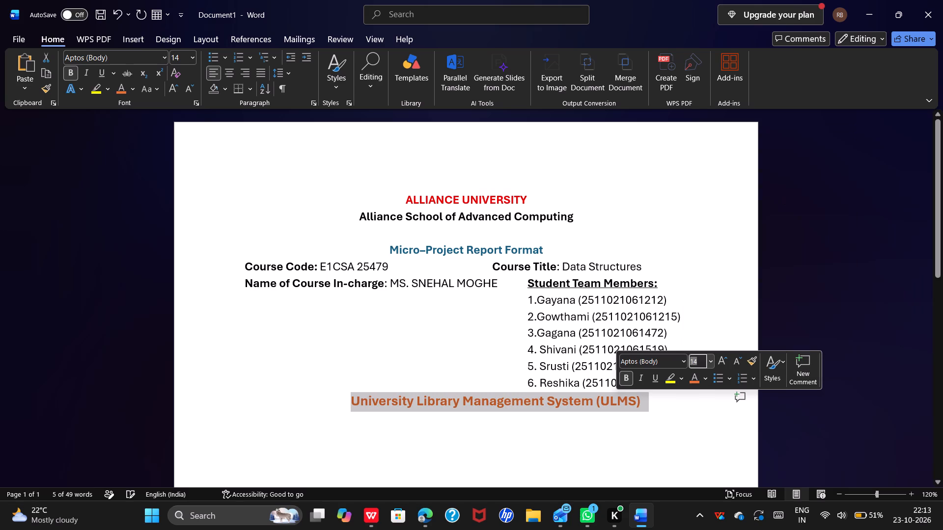
click(646, 403)
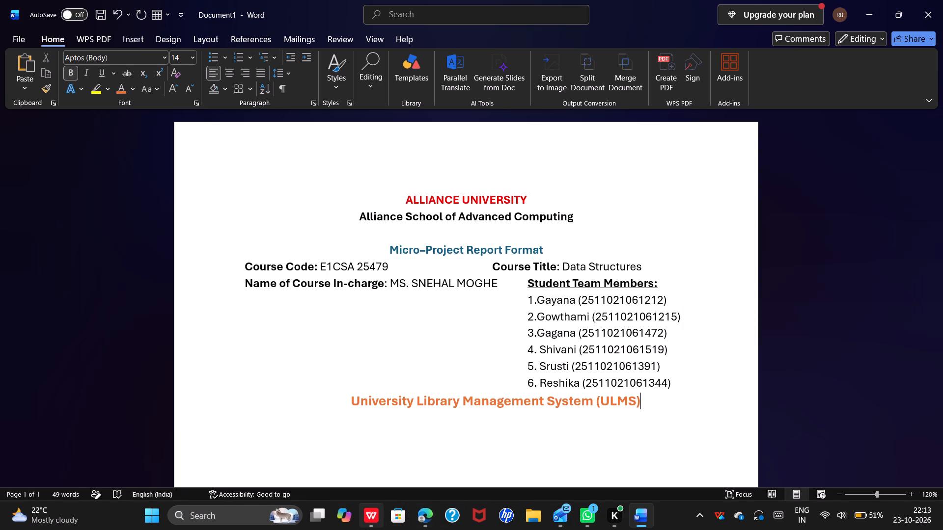
Copy the "1.0 Rationale" heading from the WPS template and paste it on a new line below the project title in Word.
click(384, 434)
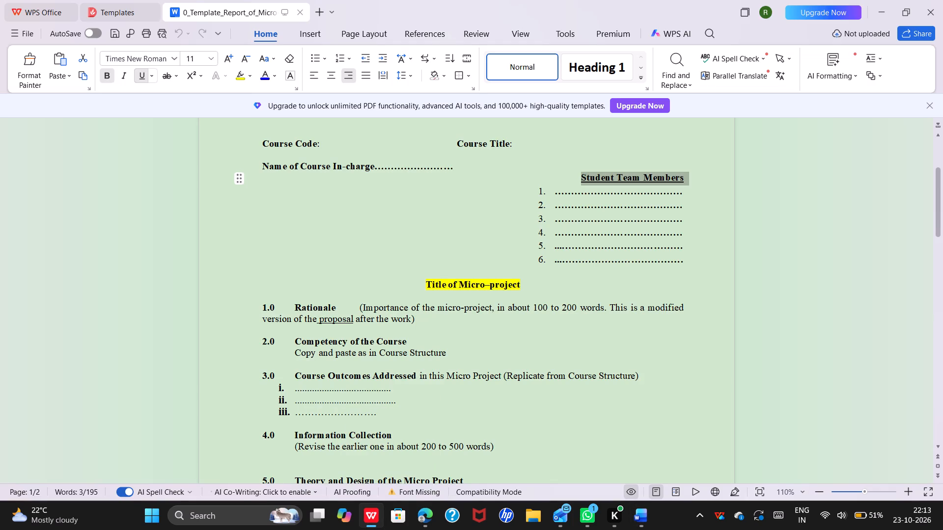
drag(258, 307, 340, 308)
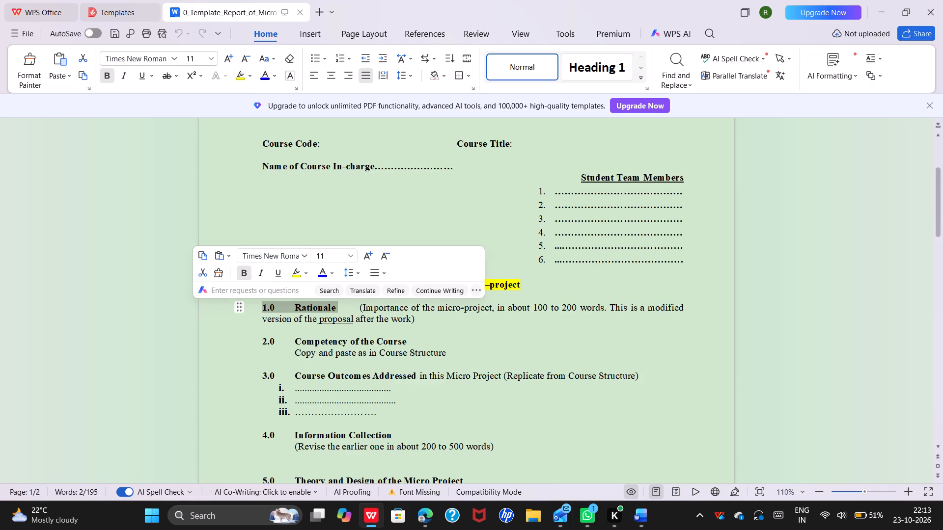
click(203, 259)
click(635, 520)
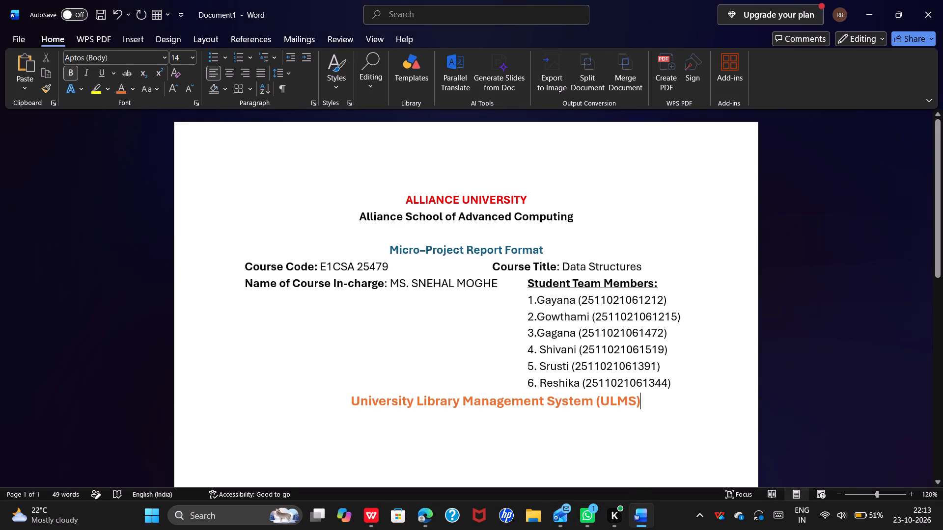
key(Return)
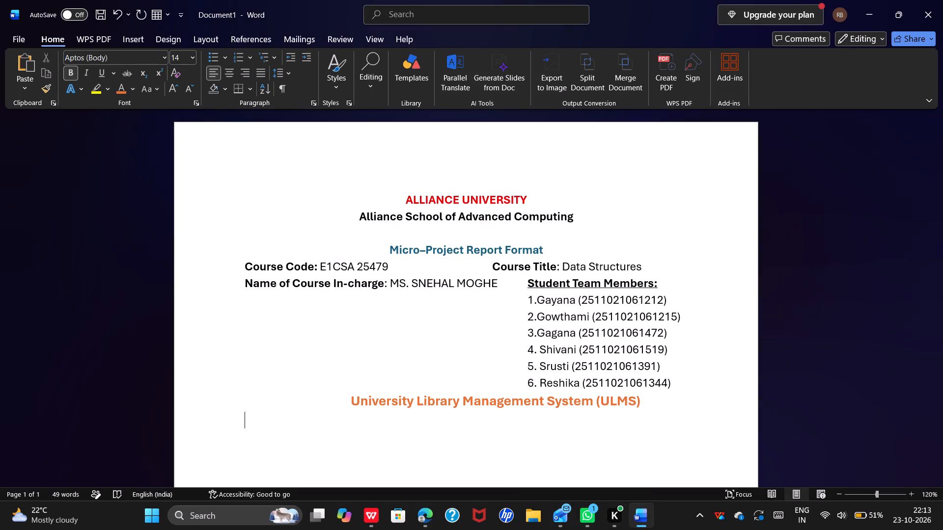
key(ctrl+v)
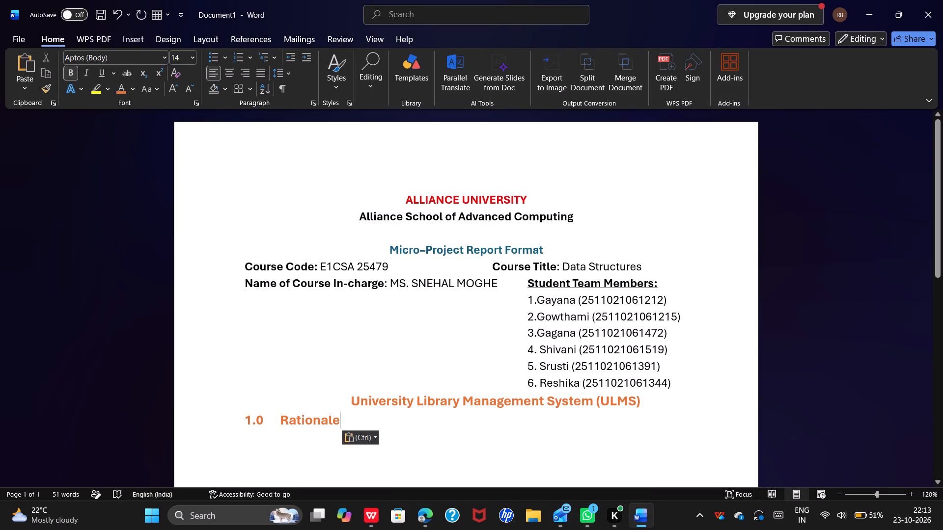
Recolour the "1.0 Rationale" heading in a near-black theme shade, keep it bold, and set its size to 11 pt.
drag(242, 422, 329, 423)
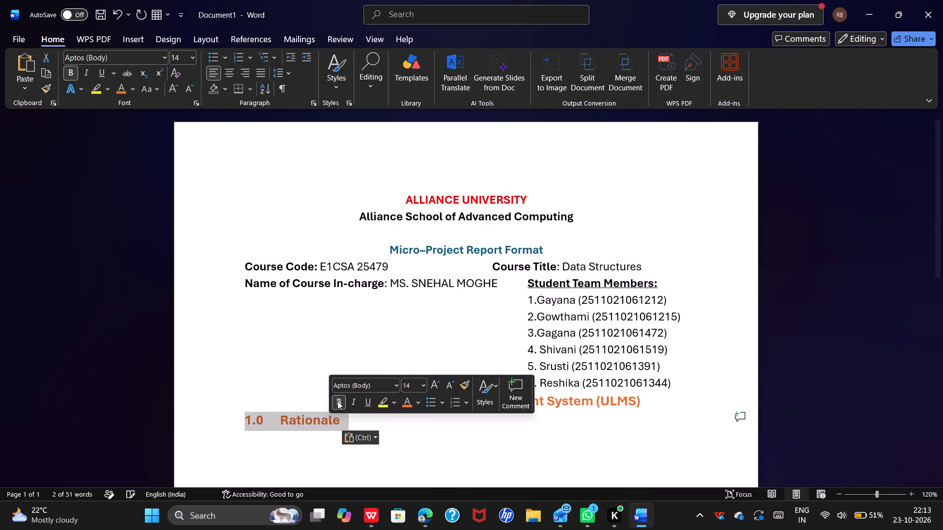
click(337, 401)
click(337, 401)
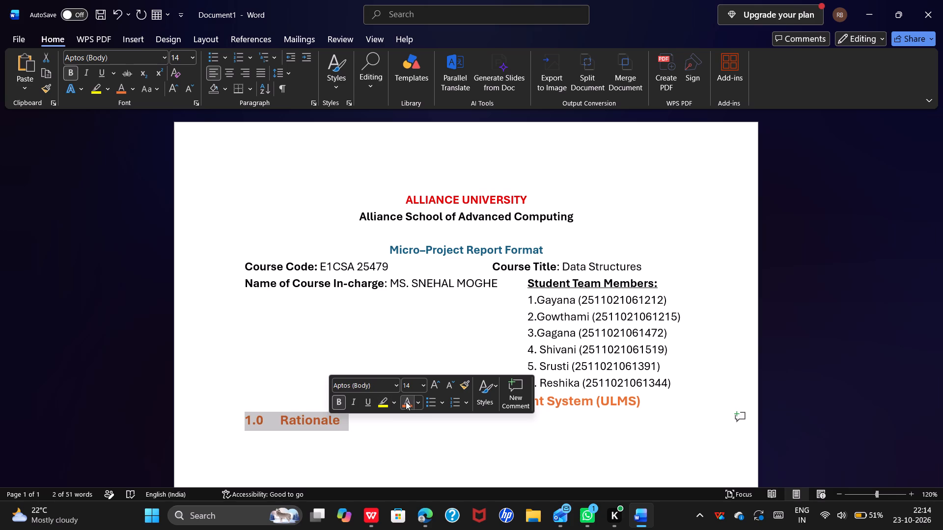
click(413, 401)
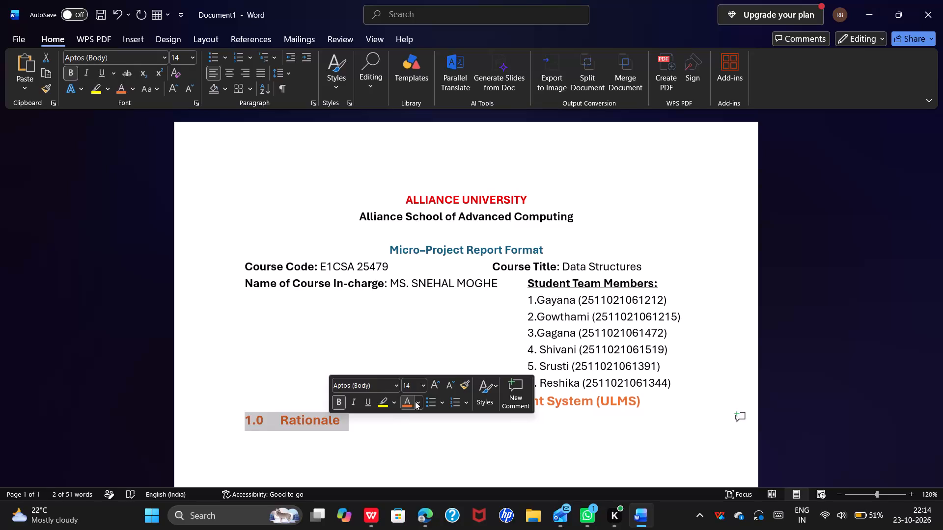
click(415, 401)
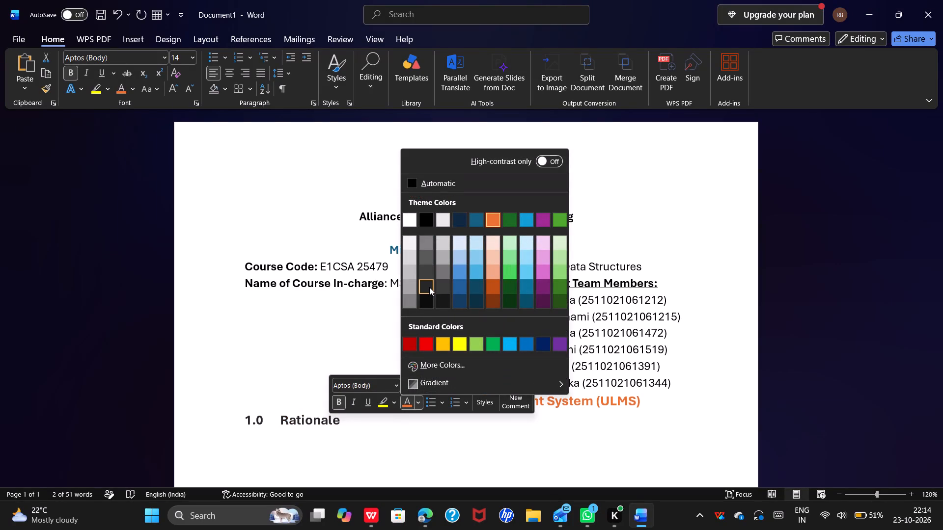
click(429, 287)
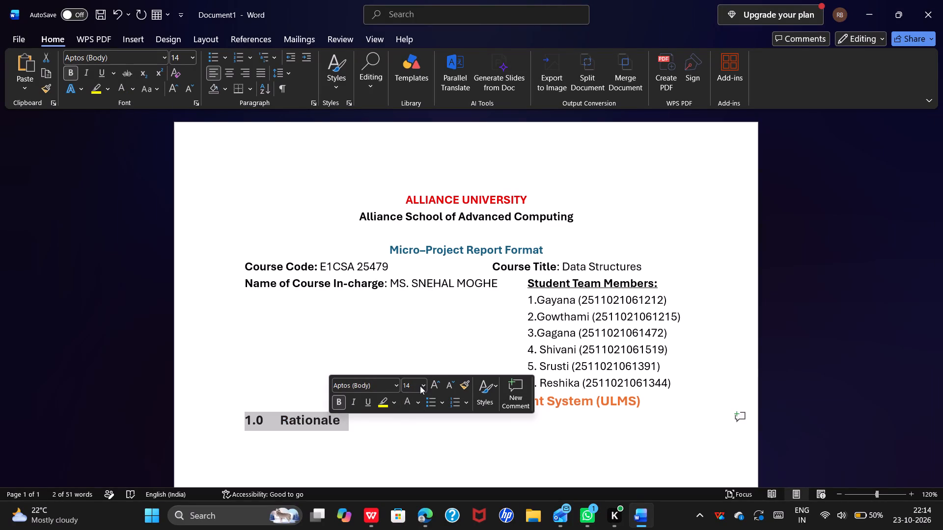
click(420, 386)
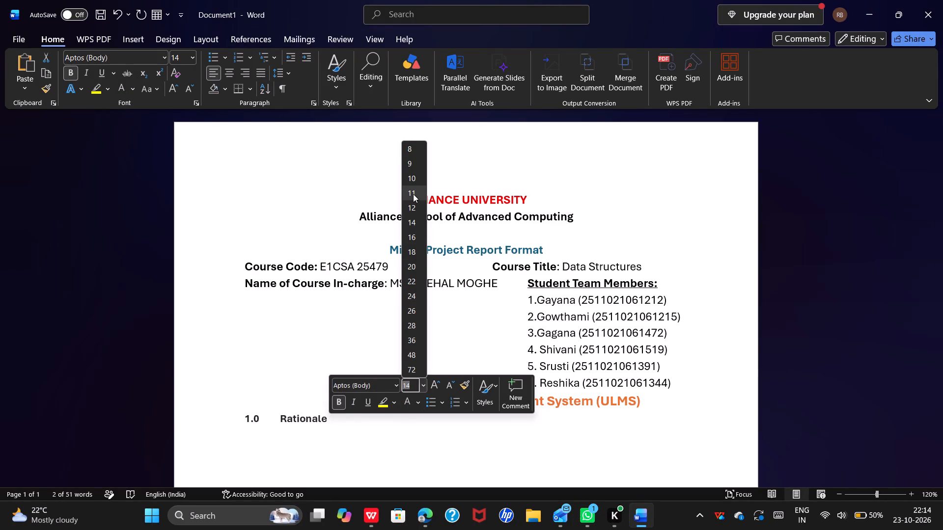
click(413, 194)
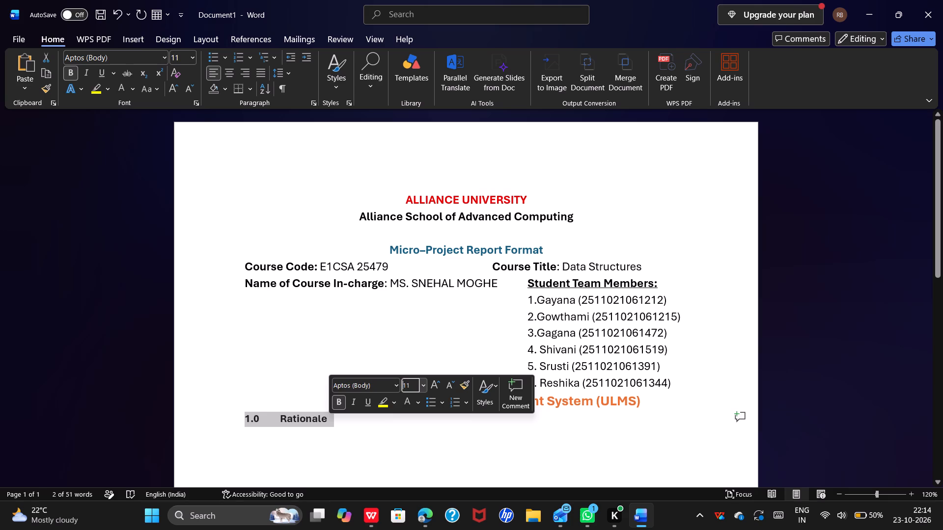
Add a colon after "Rationale" in the 1.0 heading and start a new line below it.
click(330, 425)
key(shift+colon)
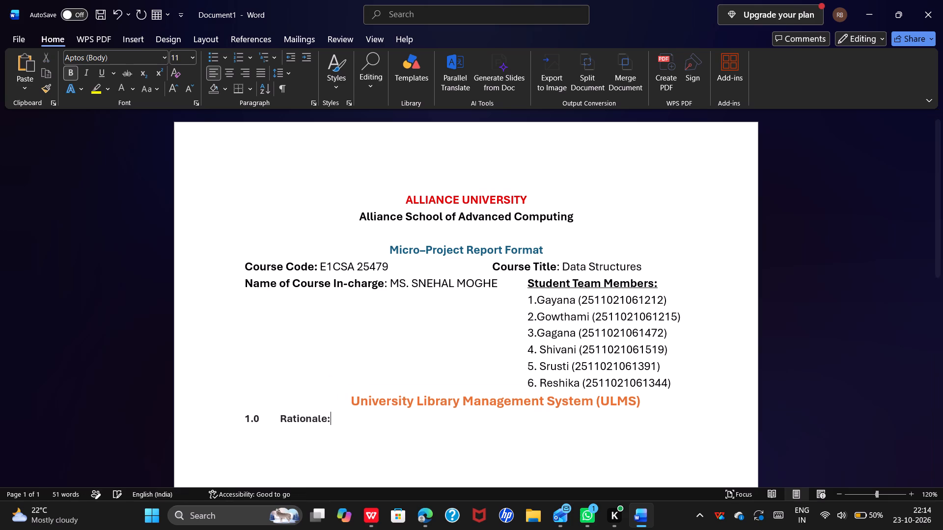
key(Return)
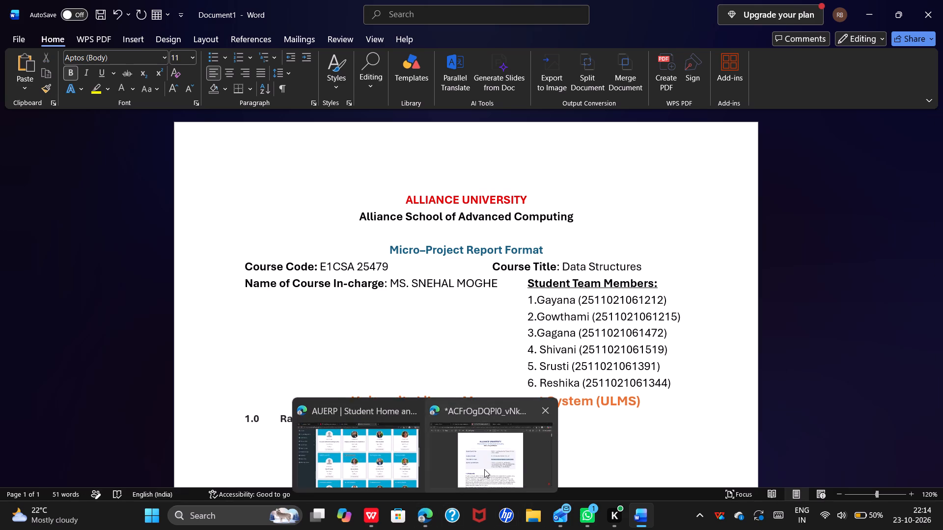
Switch to the report PDF in Edge and copy the two paragraphs under "1.0 Rationale".
click(484, 469)
scroll(478, 438, down, 2)
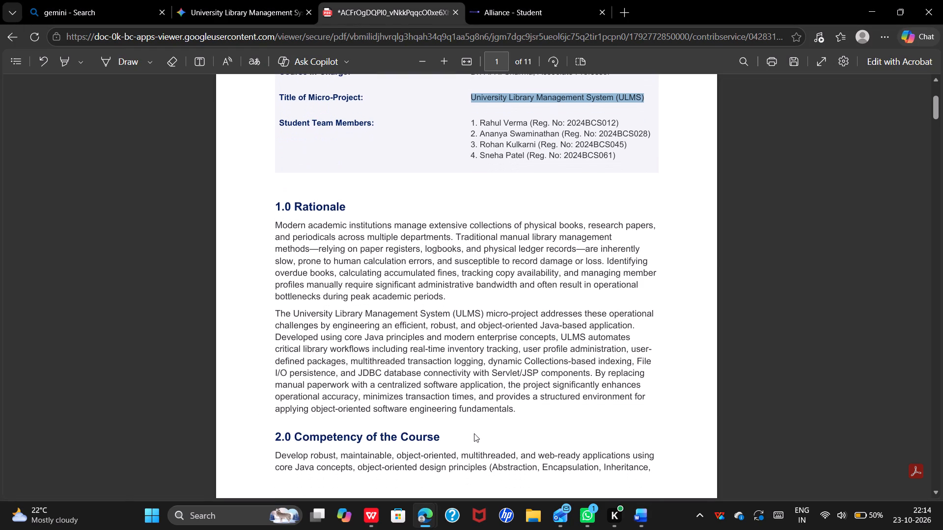
drag(275, 229, 570, 417)
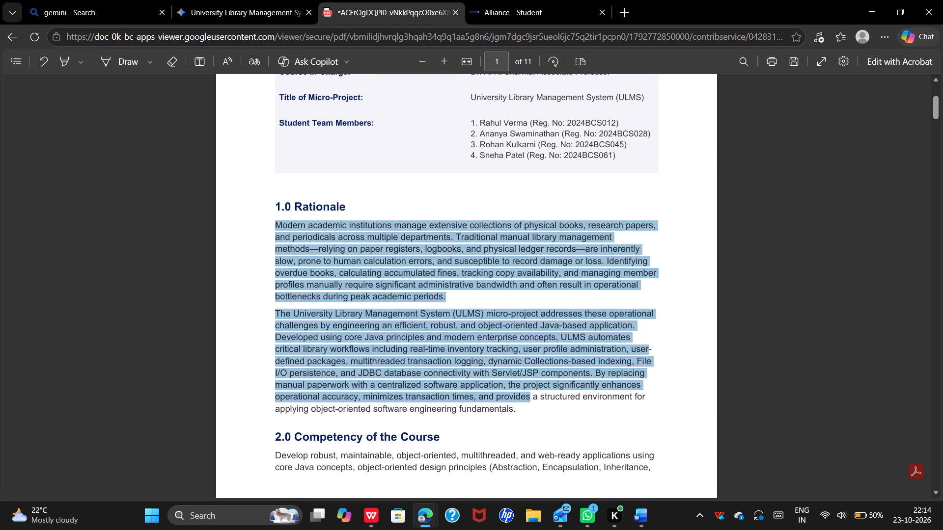
drag(570, 417, 562, 415)
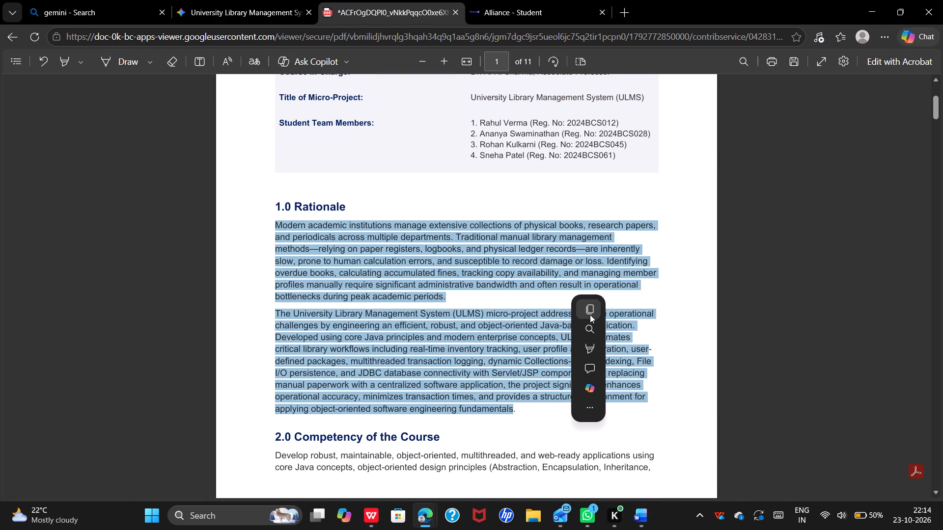
click(614, 310)
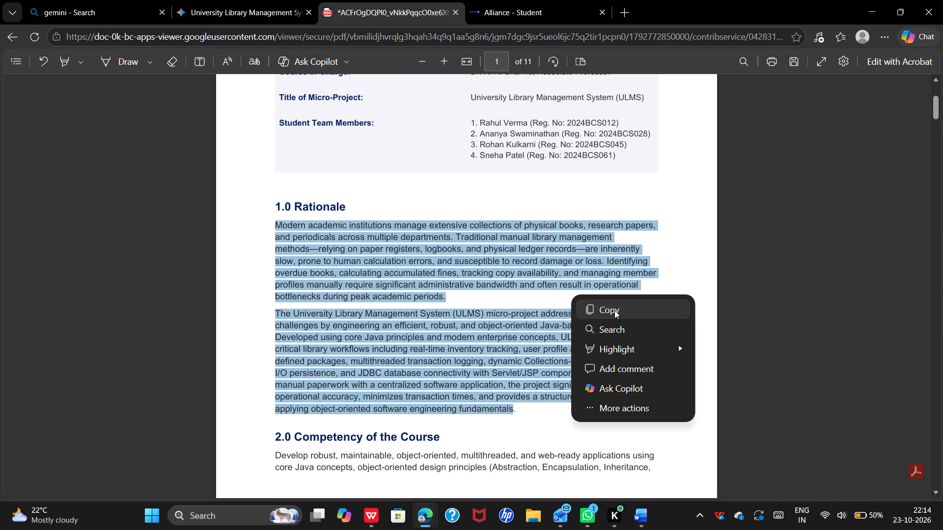
Switch to Word and paste the copied Rationale text on the line below the "1.0 Rationale:" heading.
click(645, 527)
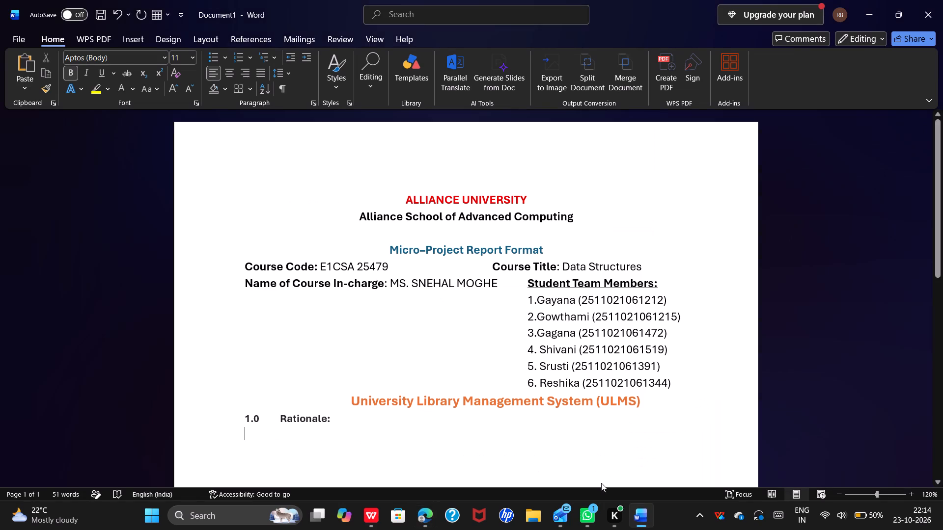
key(ctrl+v)
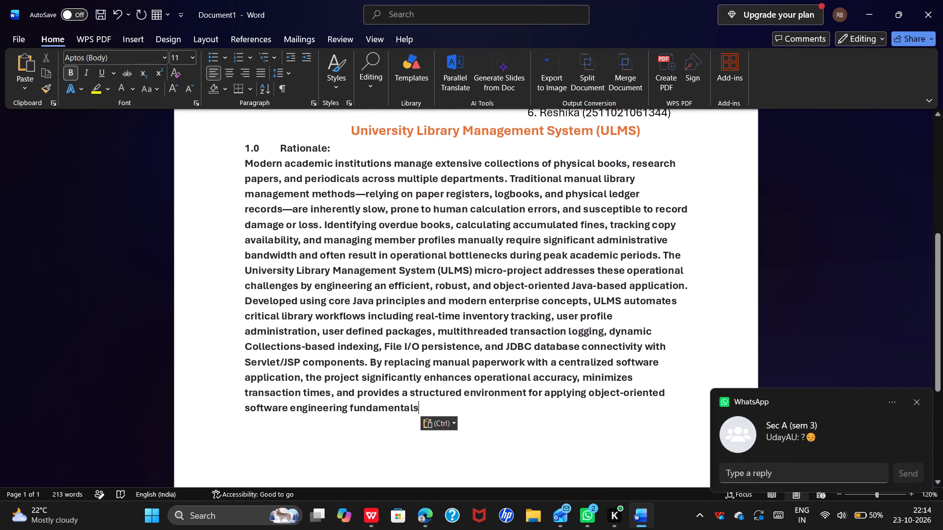
Remove the bold formatting from the whole pasted Rationale text and end its last sentence with a period.
drag(285, 250, 245, 237)
click(252, 262)
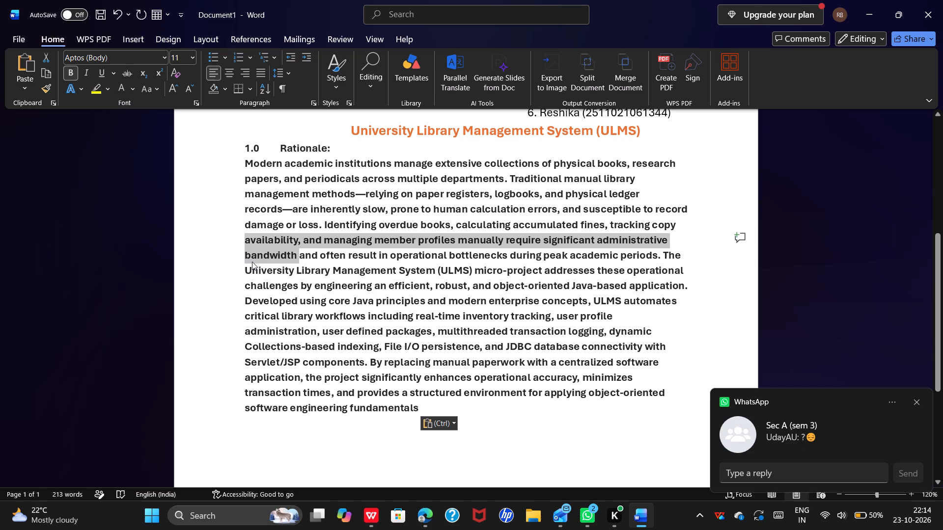
drag(244, 163, 304, 207)
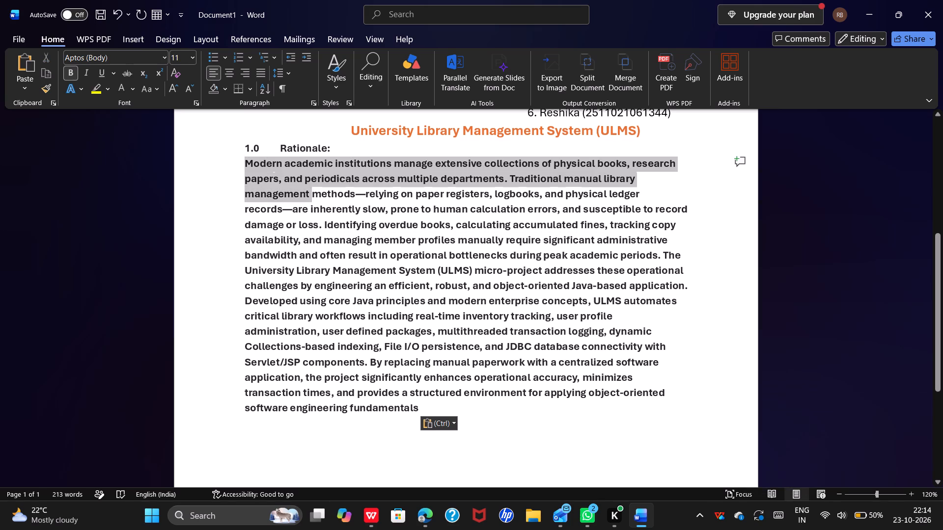
drag(304, 207, 470, 399)
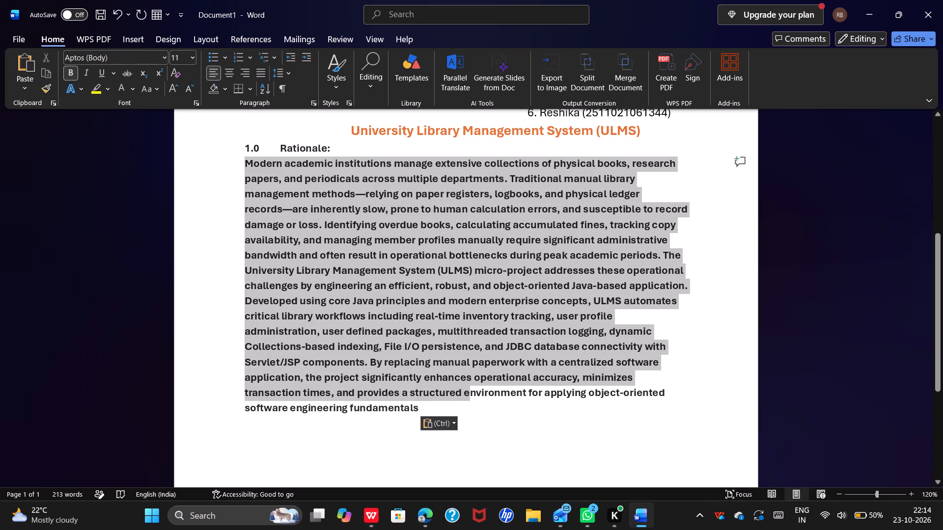
drag(470, 399, 470, 403)
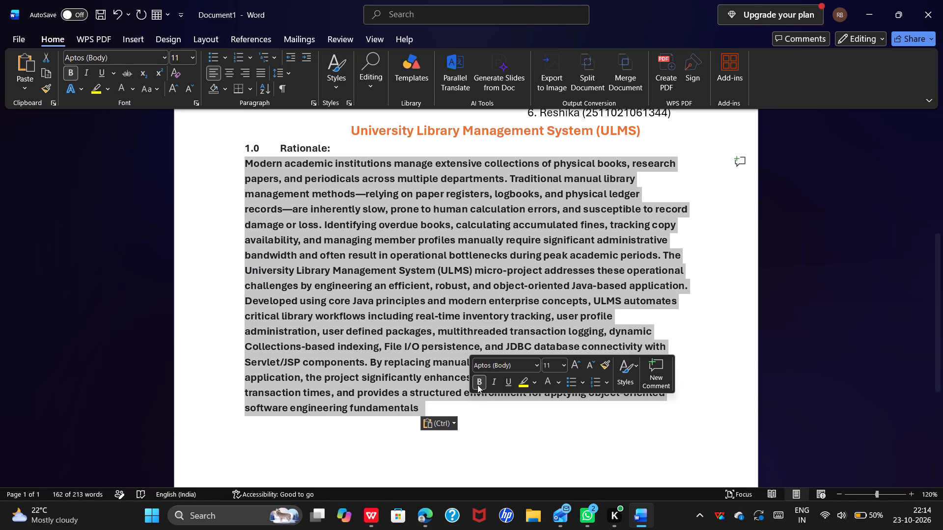
click(477, 385)
click(455, 392)
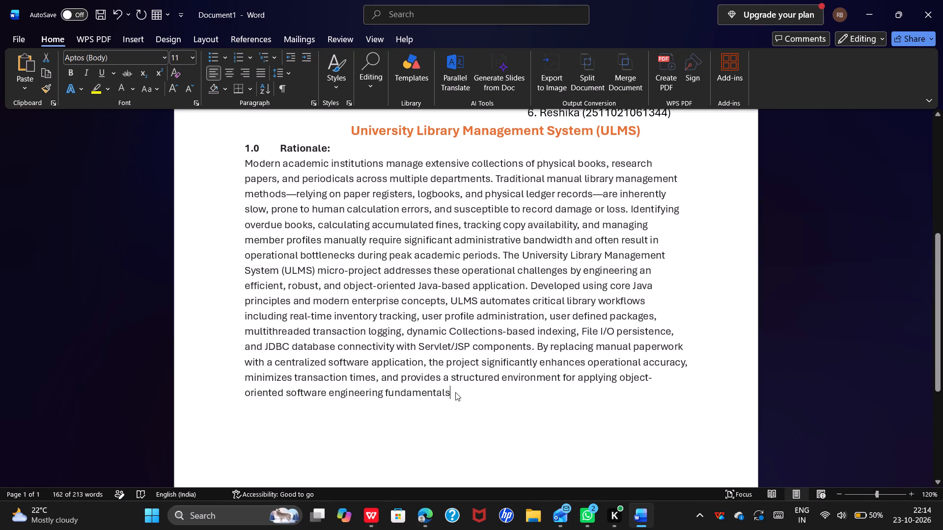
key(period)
Change the font of all the report's text, from the university name through the Rationale section, to Times New Roman.
scroll(455, 392, up, 1)
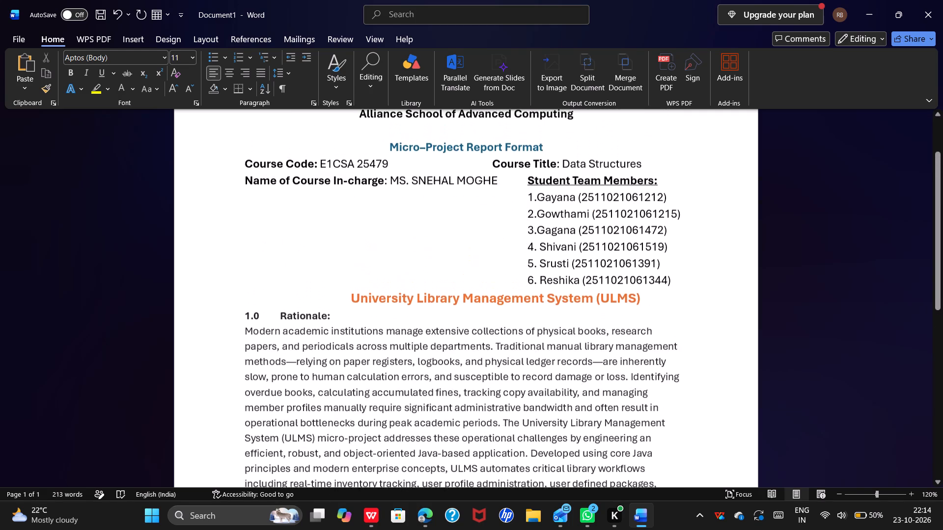
scroll(455, 392, up, 1)
drag(407, 161, 570, 529)
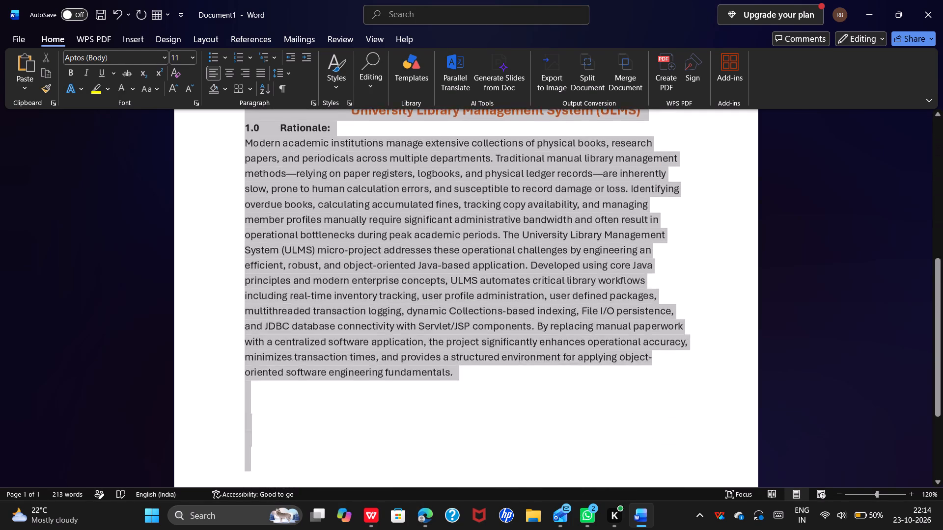
drag(570, 529, 521, 201)
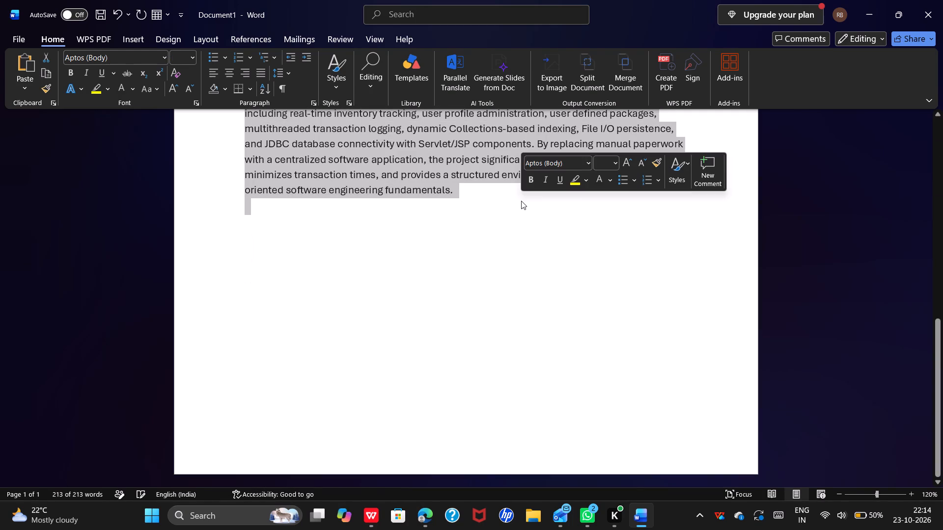
click(588, 164)
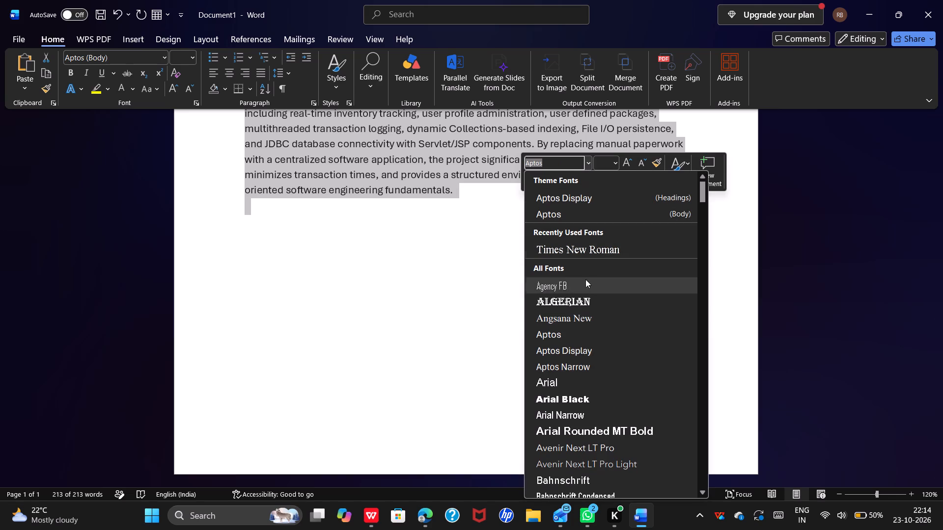
click(606, 242)
click(430, 197)
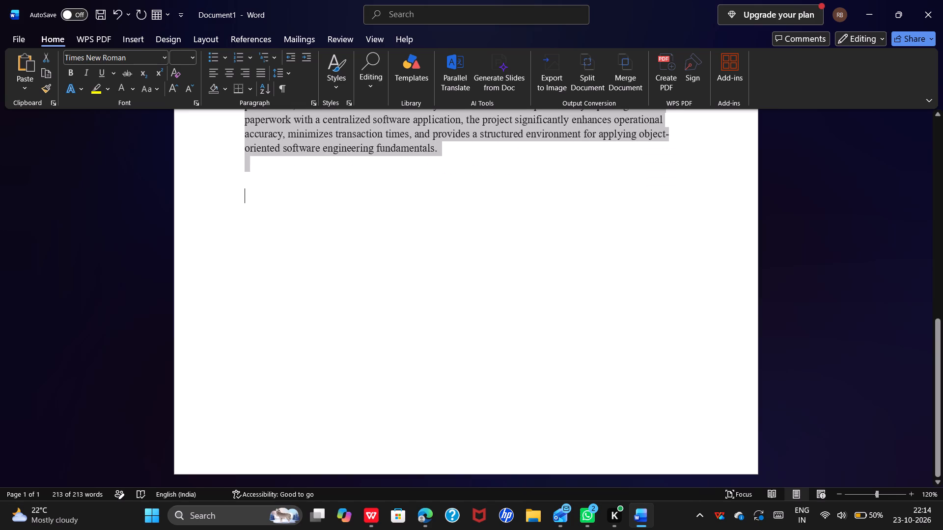
Split the Rationale text into two paragraphs, starting the second at "The University Library Management System (ULMS) micro-project".
scroll(430, 197, up, 3)
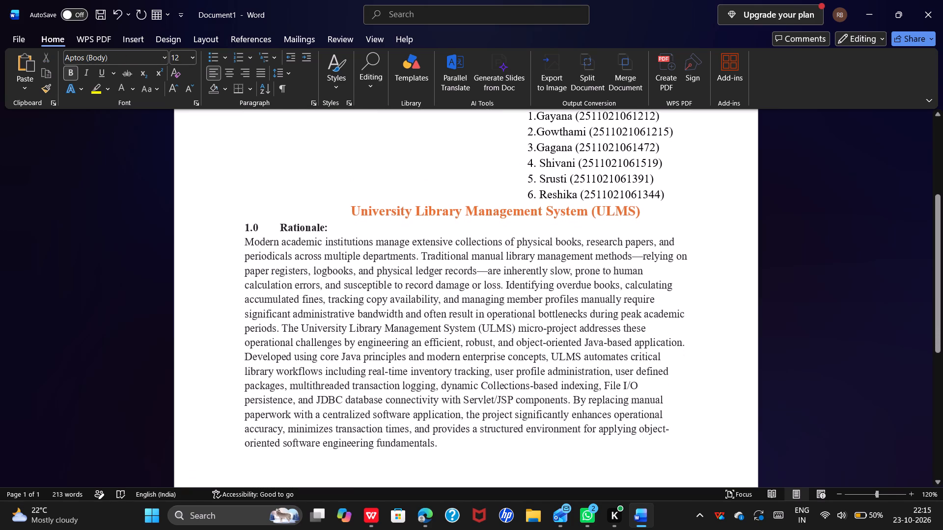
scroll(430, 197, up, 1)
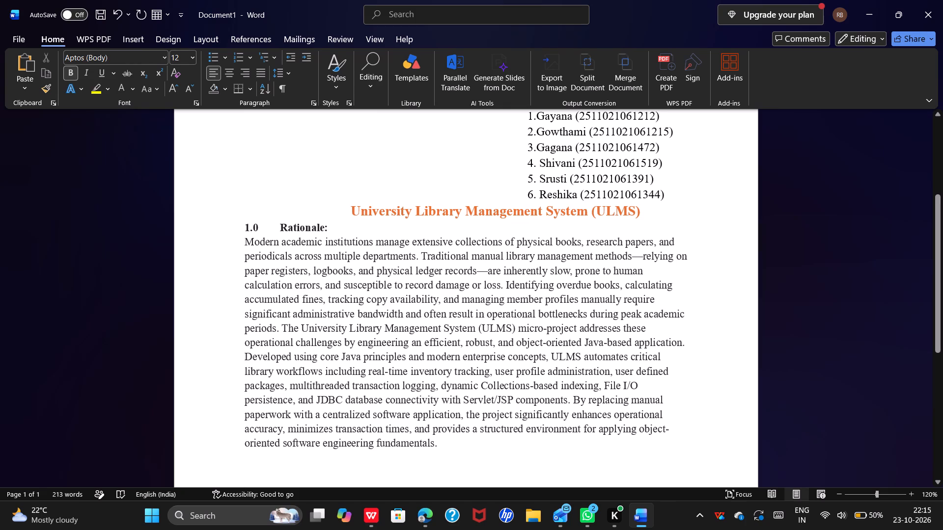
click(281, 330)
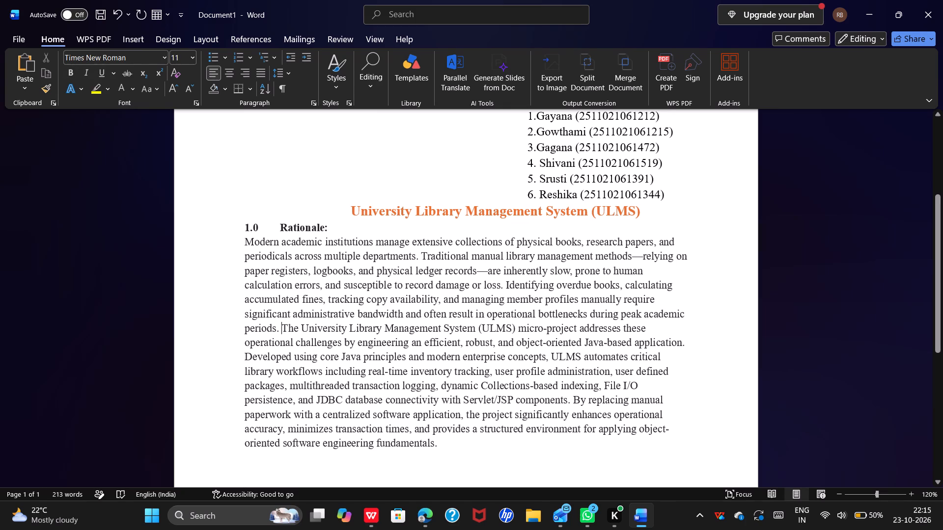
key(Return)
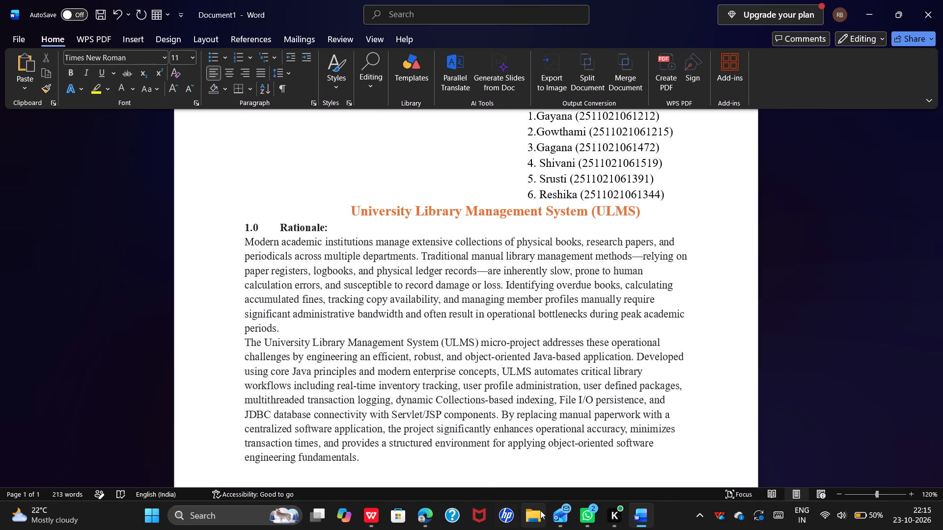
Copy the "2.0 Competency of the Course" heading from the WPS template and paste it on a new line below the Rationale text in Word.
click(382, 476)
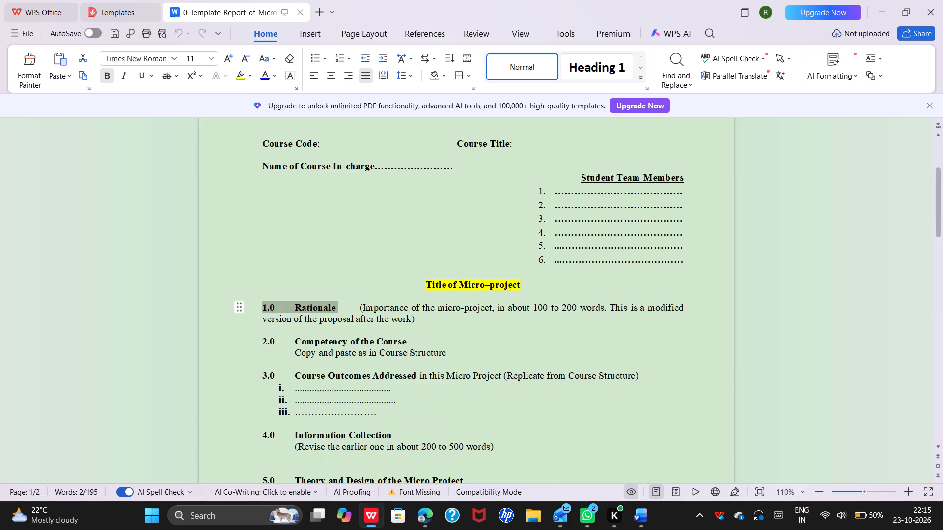
scroll(425, 366, down, 1)
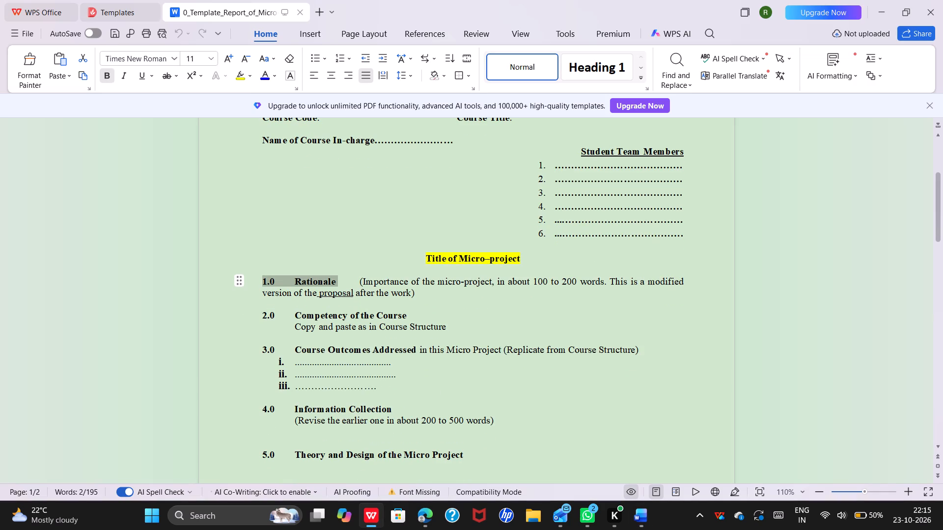
drag(260, 315, 398, 317)
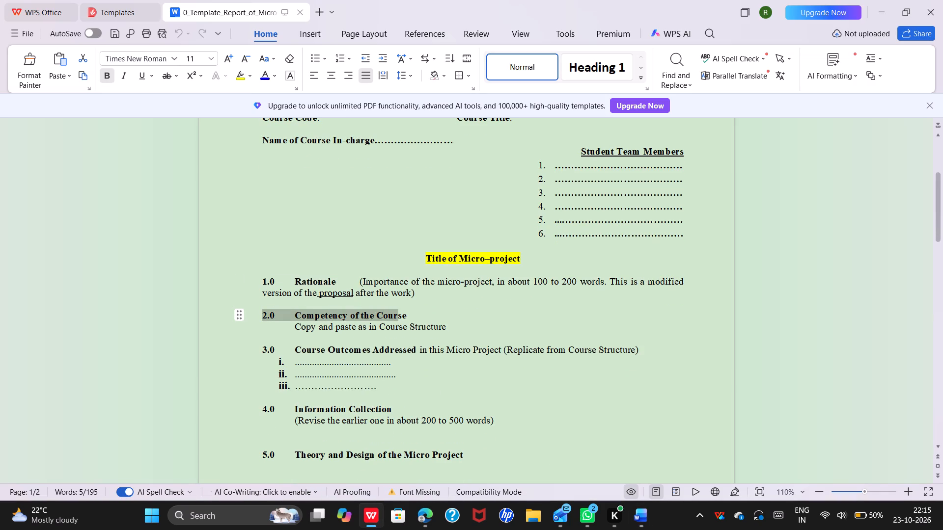
drag(398, 317, 408, 317)
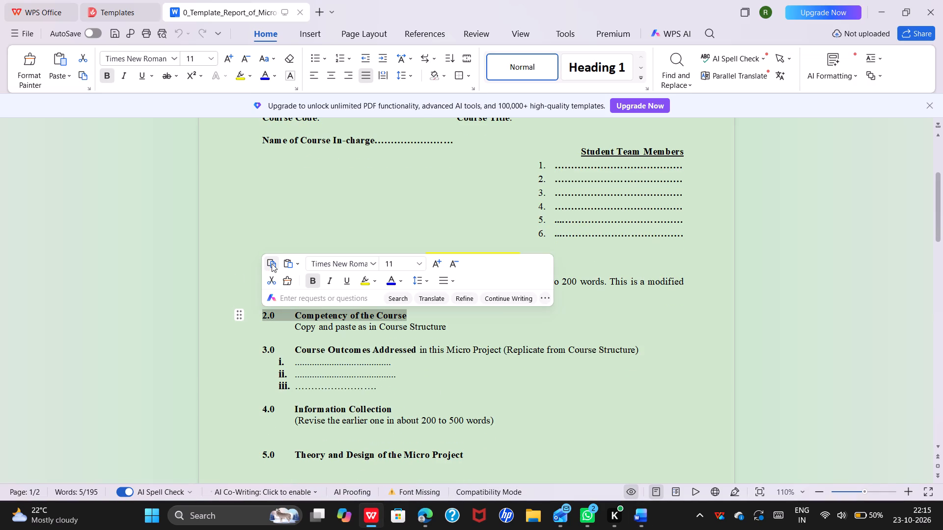
click(272, 264)
click(639, 525)
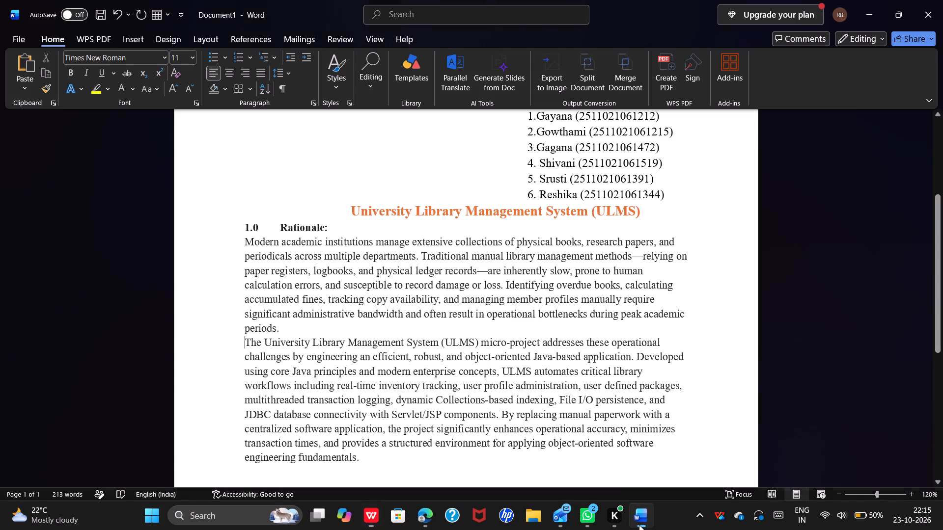
click(365, 458)
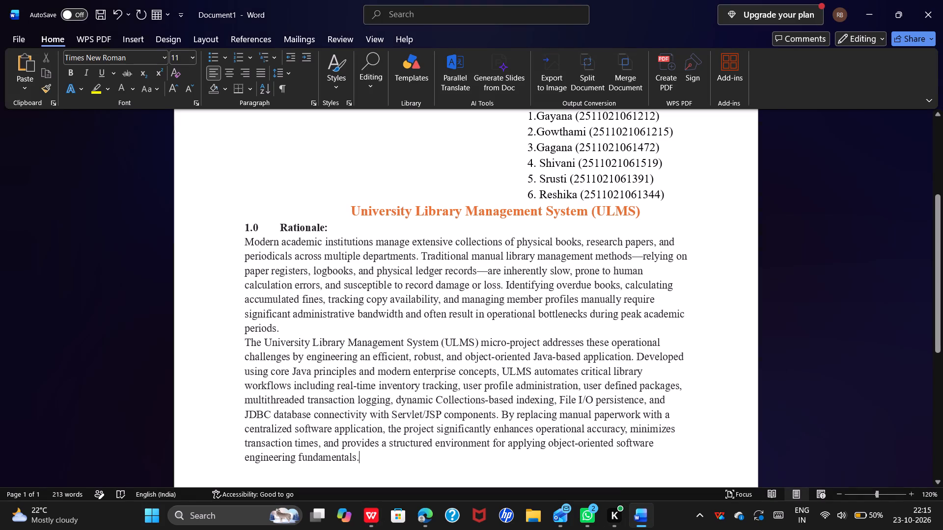
key(Return)
key(ctrl+v)
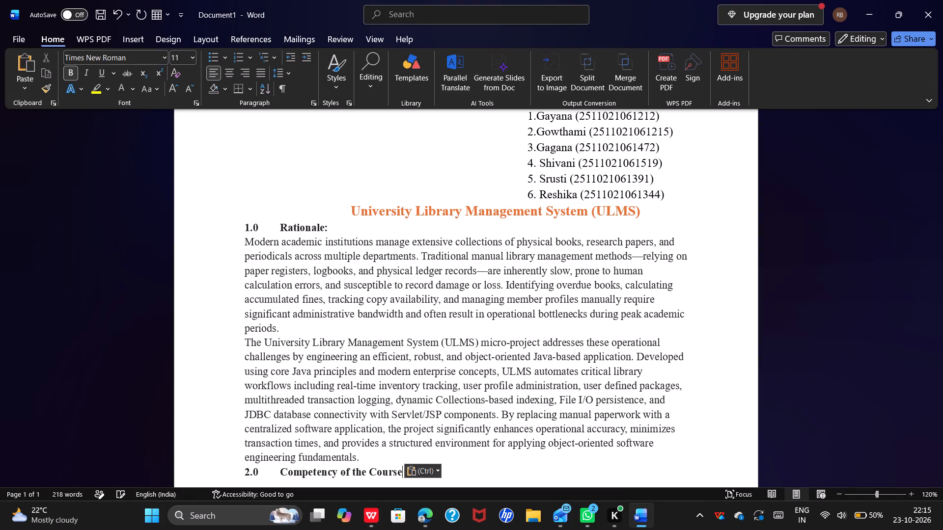
Add a colon after "Competency of the Course" in the 2.0 heading and start a new line below it.
scroll(365, 458, down, 2)
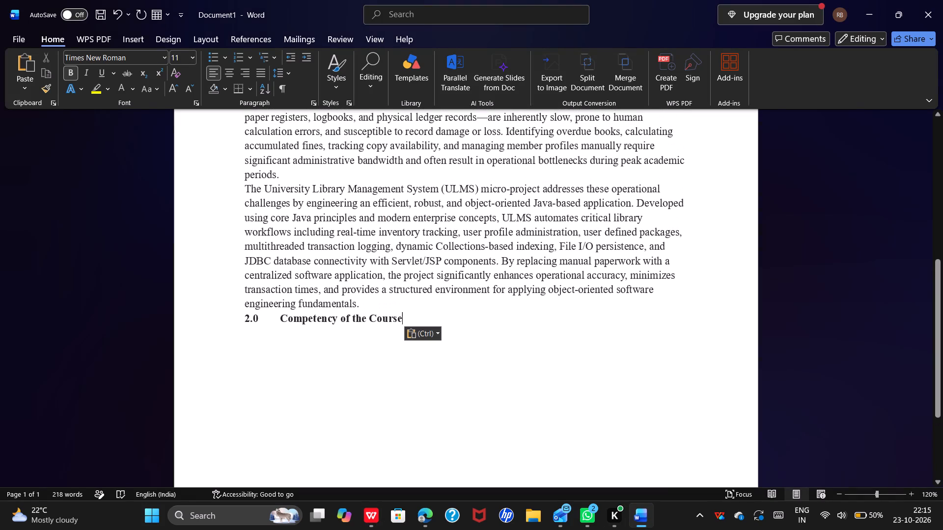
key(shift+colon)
key(Return)
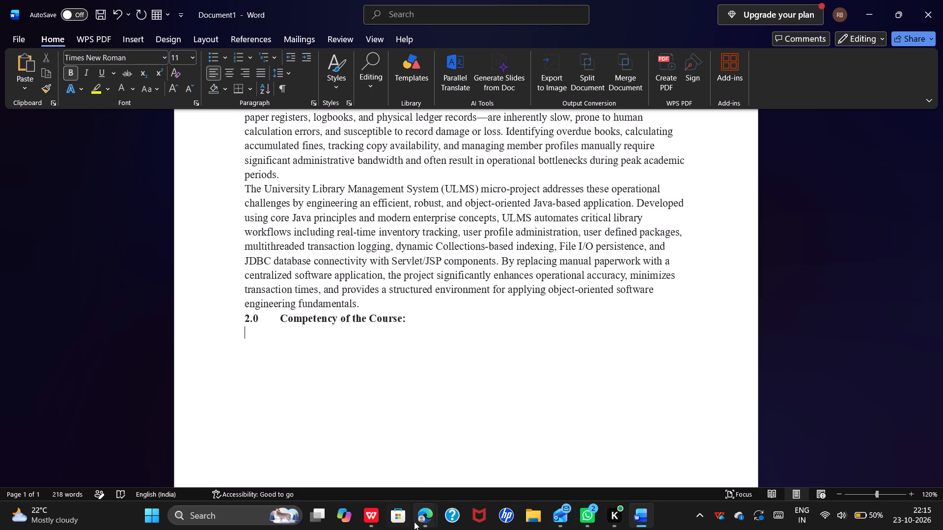
Switch to the report PDF in Edge and go to the paragraph under "2.0 Competency of the Course".
click(479, 479)
scroll(479, 479, down, 1)
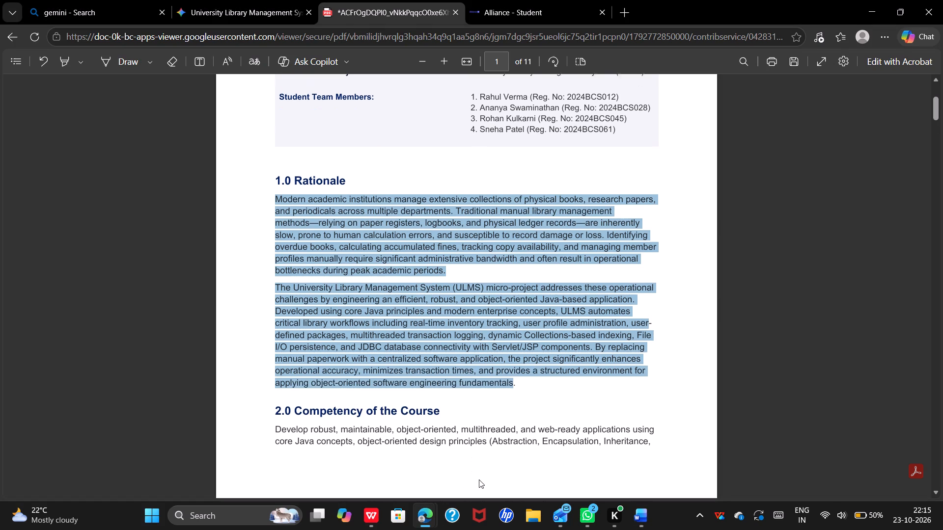
scroll(479, 479, down, 3)
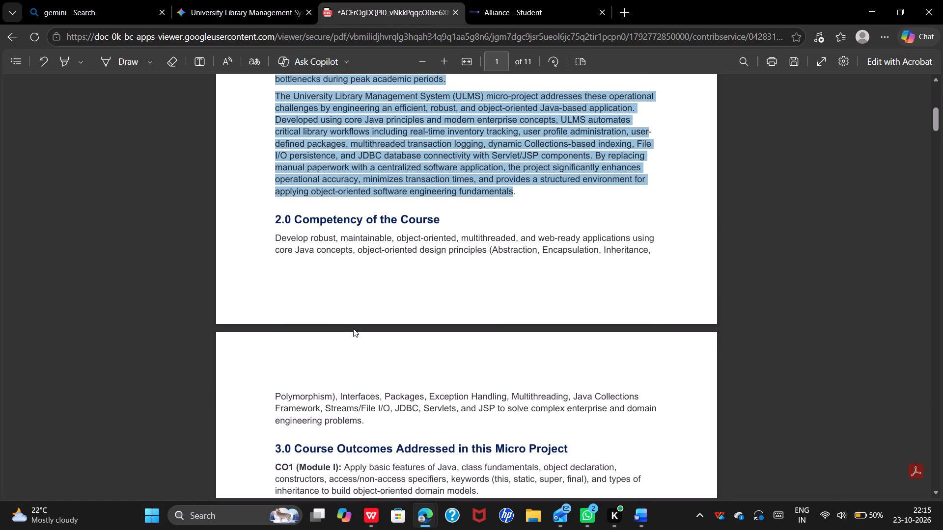
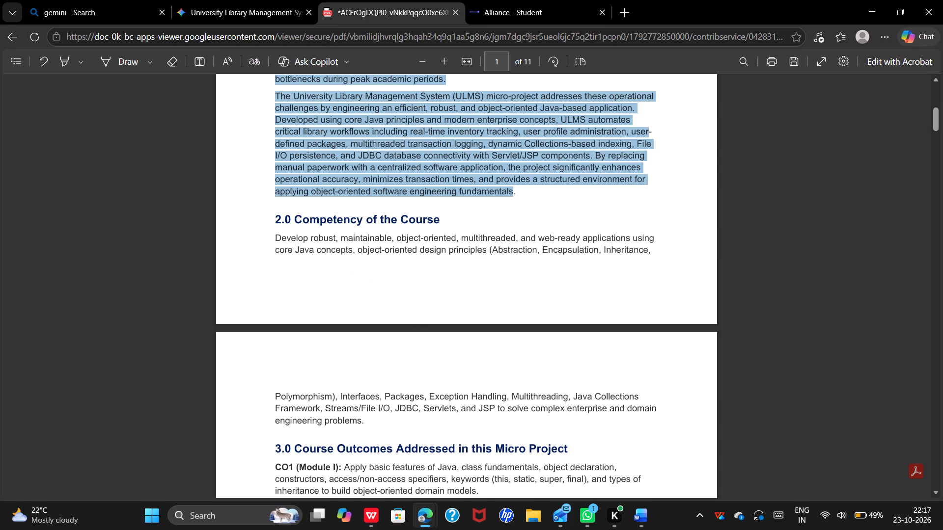
Copy the "2.0 Competency of the Course" paragraph from the PDF into Word below its heading, ending it with a period and a new line.
drag(275, 236, 410, 433)
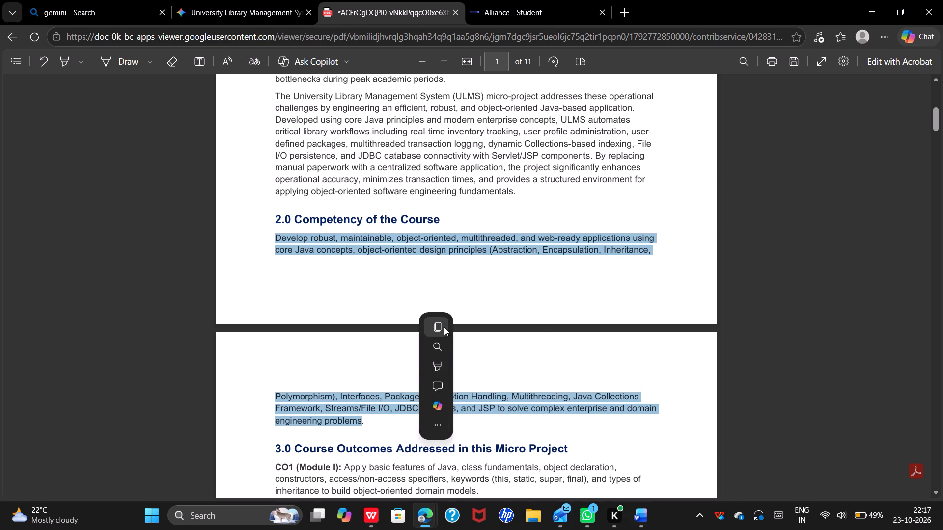
click(454, 328)
click(637, 522)
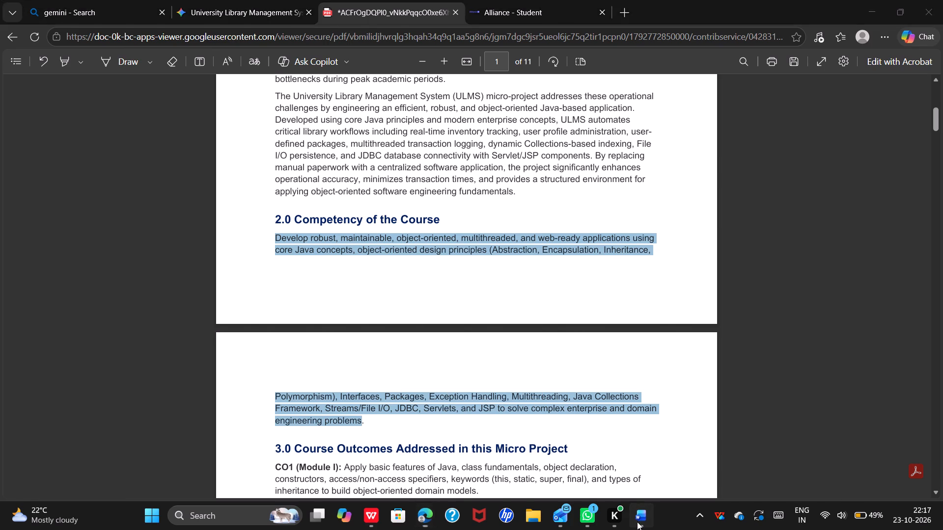
key(ctrl+v)
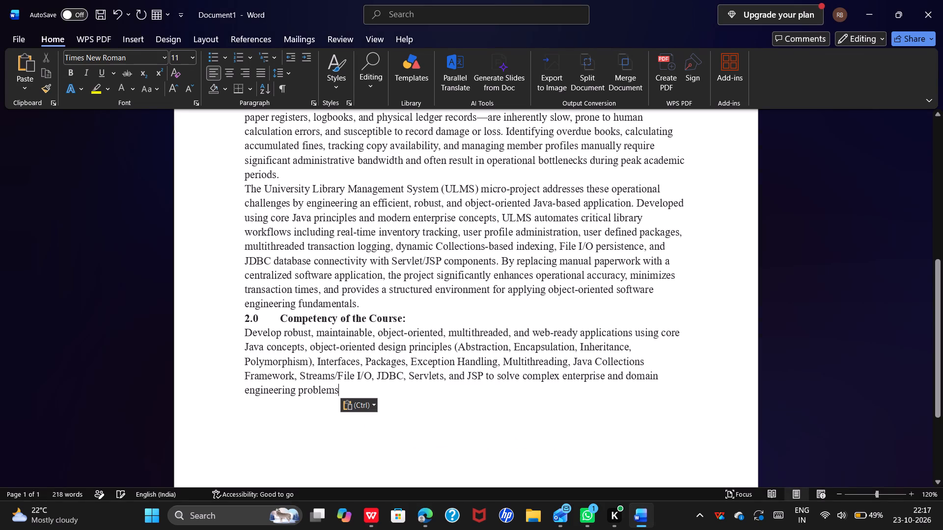
key(period)
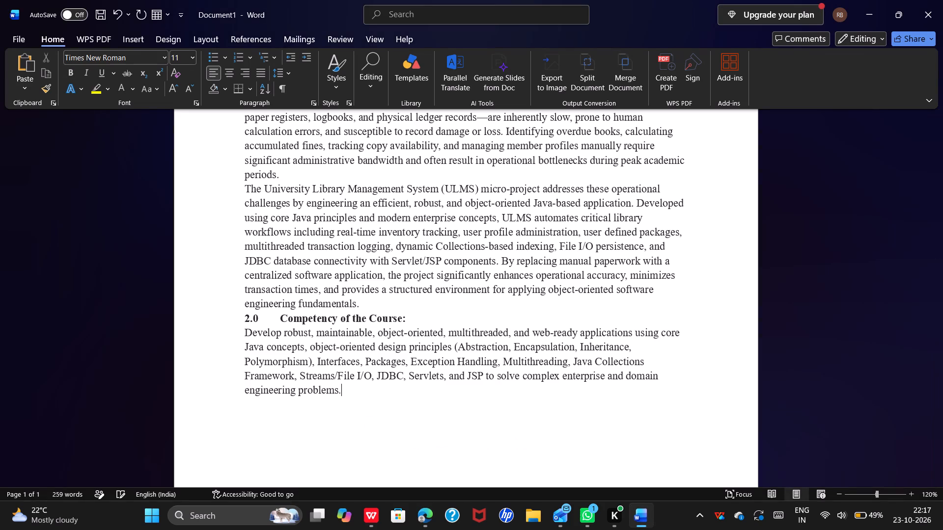
key(Return)
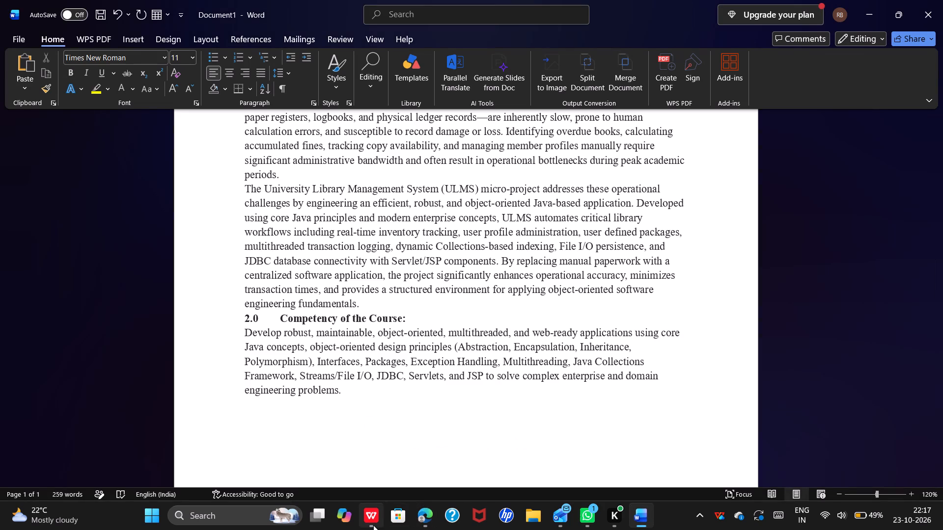
Switch to the WPS template and copy the section 3.0 heading text "Course Outcomes Addressed in this Micro Project" without its number.
click(373, 525)
scroll(397, 427, down, 1)
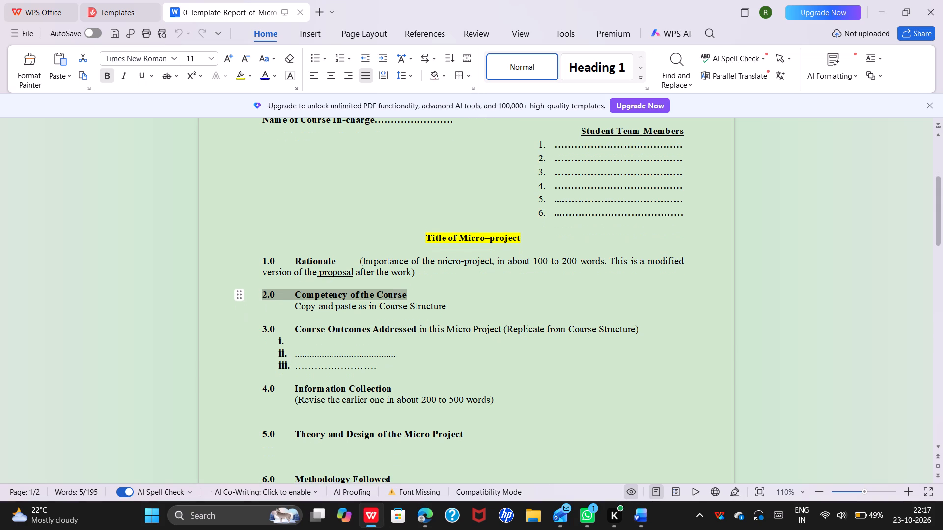
drag(292, 330, 417, 331)
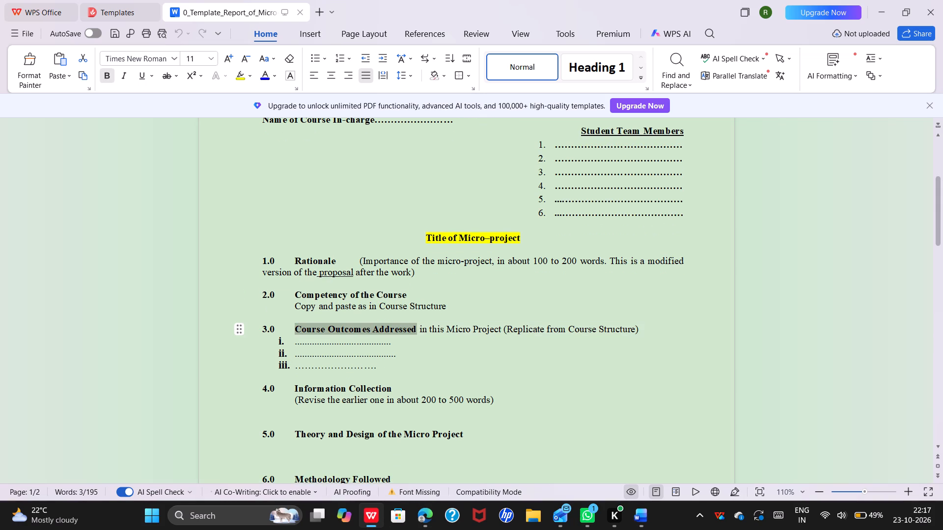
drag(417, 331, 503, 333)
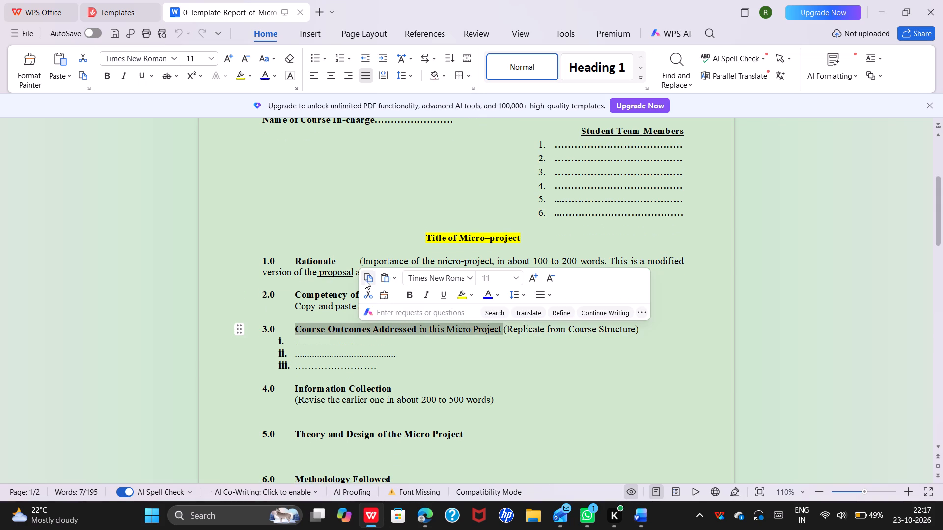
click(365, 280)
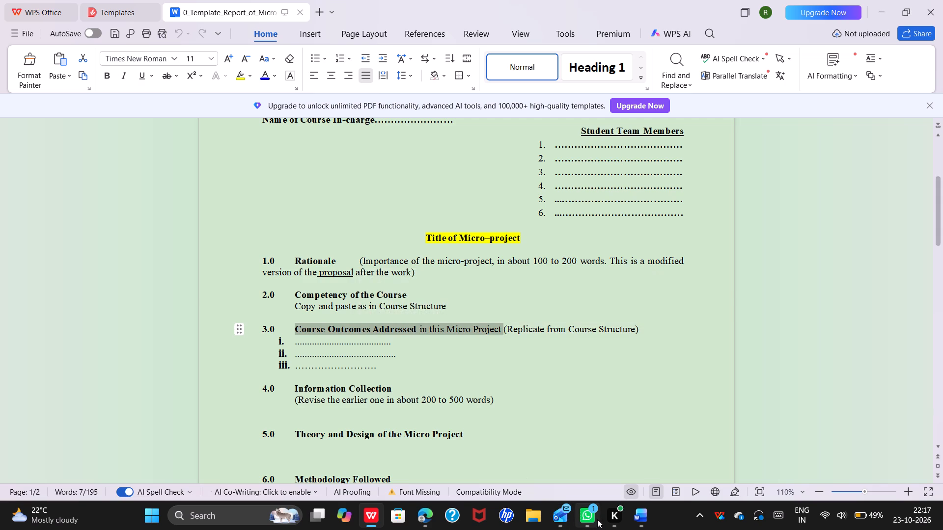
Switch to Word, paste the heading "Course Outcomes Addressed in this Micro Project" below the 2.0 paragraph and make all of it bold.
click(641, 523)
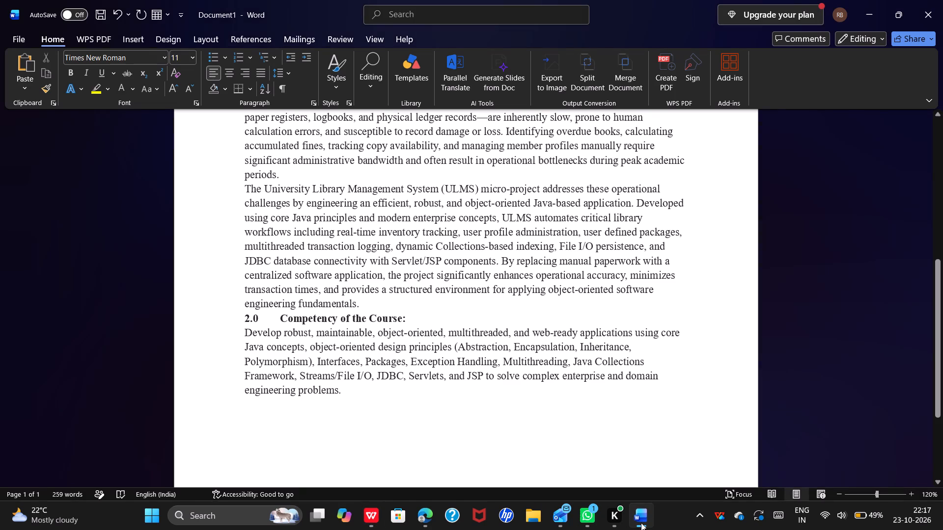
key(ctrl+v)
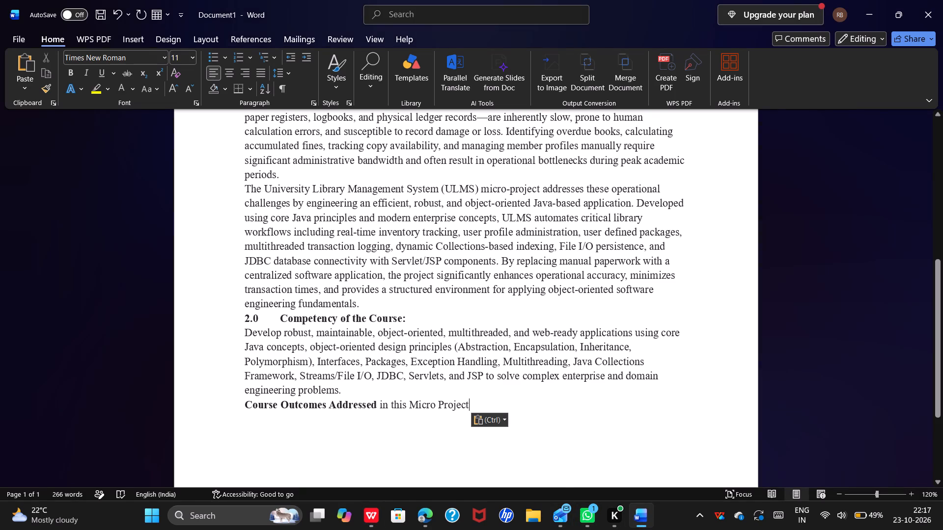
drag(378, 405, 443, 409)
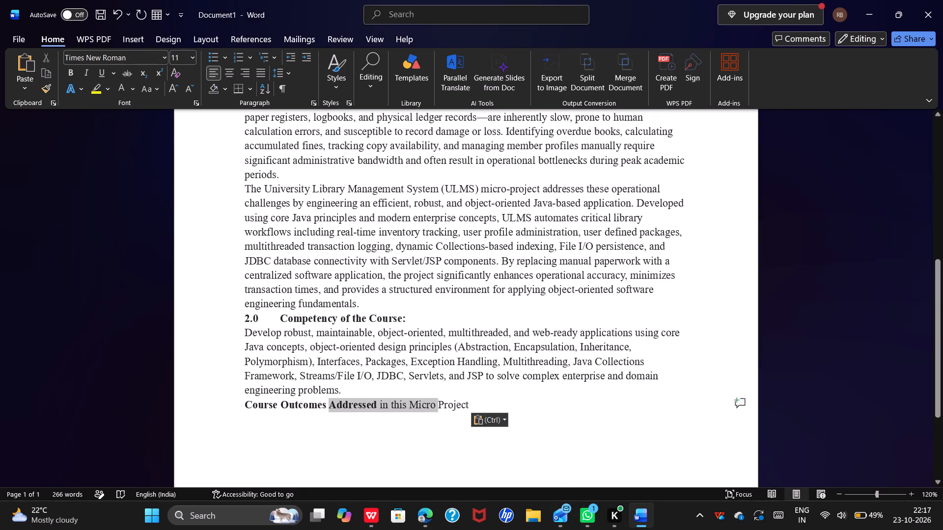
drag(443, 409, 460, 410)
click(469, 390)
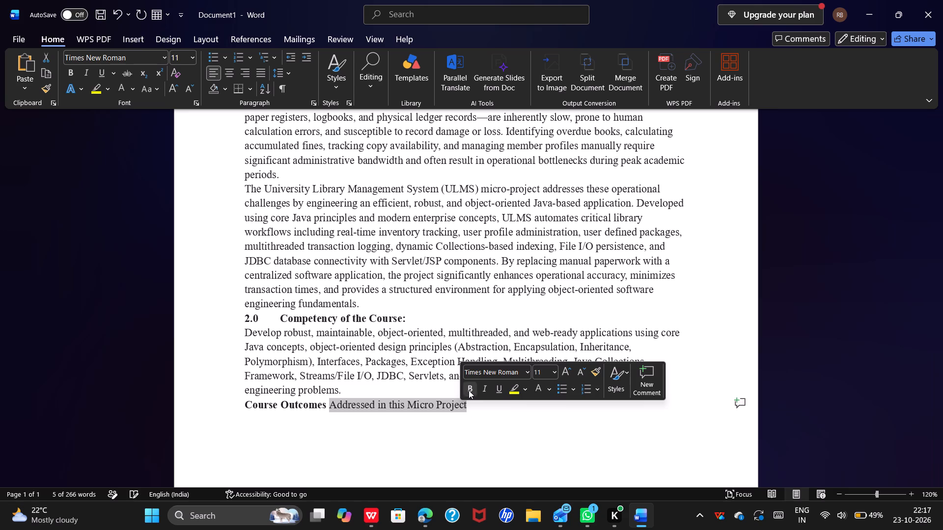
click(470, 389)
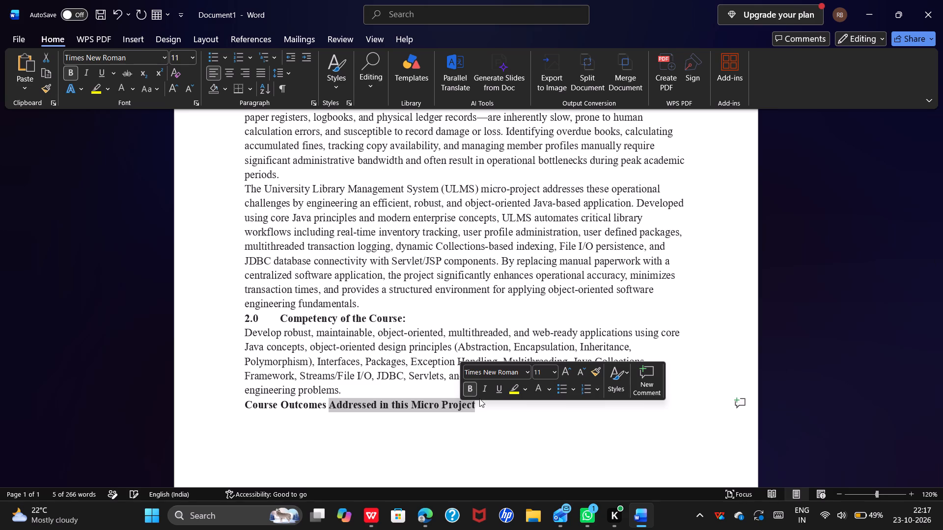
Add a colon after "Course Outcomes Addressed in this Micro Project" and start a new line below it.
click(474, 405)
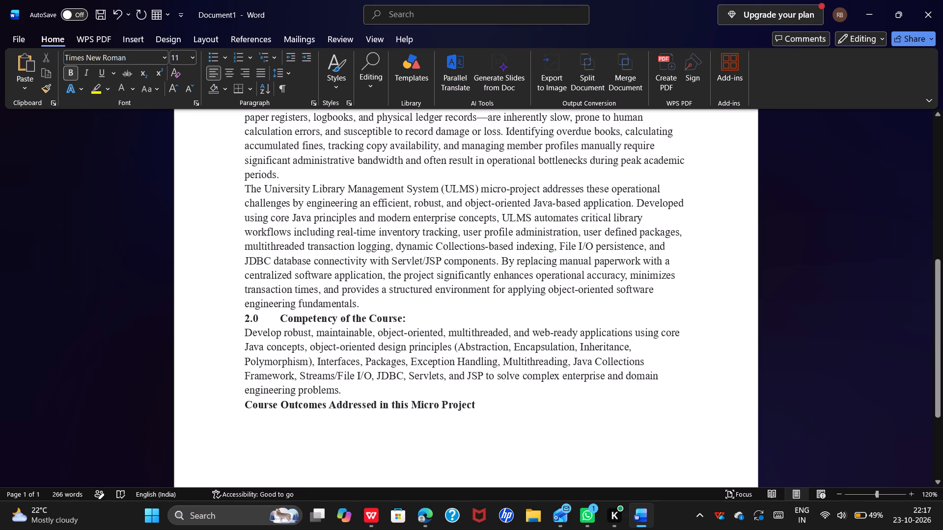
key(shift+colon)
key(Return)
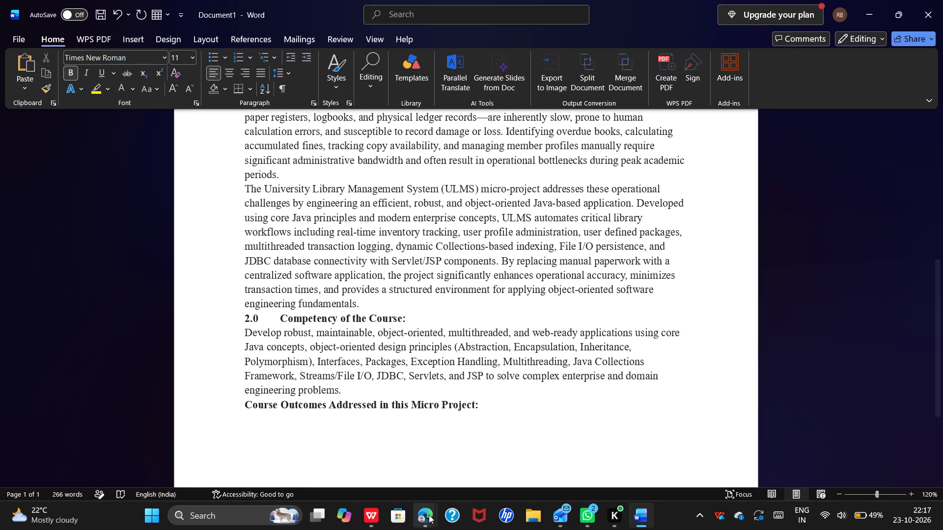
Switch to the report PDF in Edge and go to outcomes CO1 to CO5 under "3.0 Course Outcomes Addressed in this Micro Project".
click(487, 464)
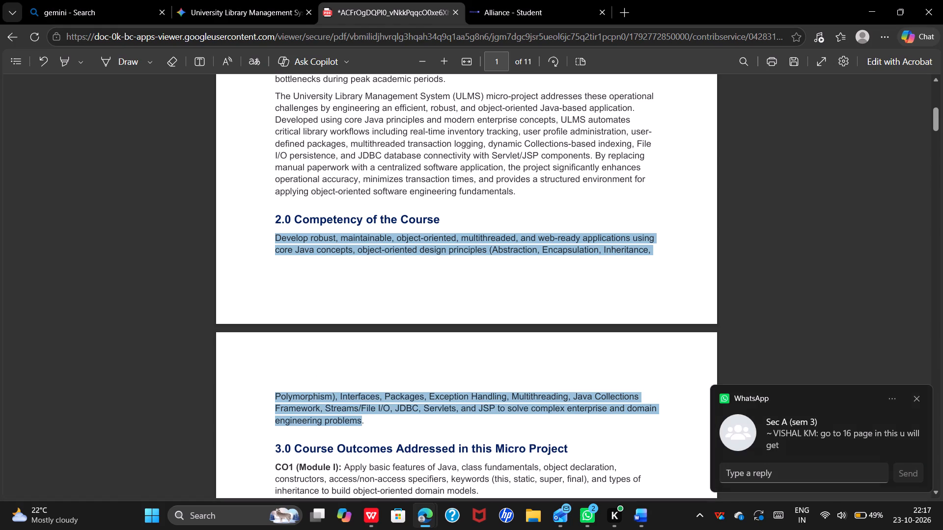
scroll(522, 386, down, 2)
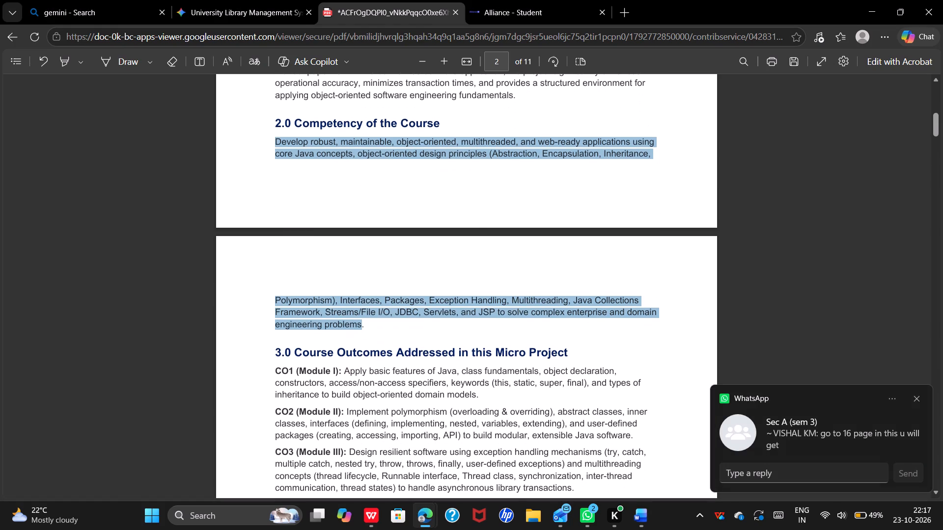
scroll(522, 386, down, 2)
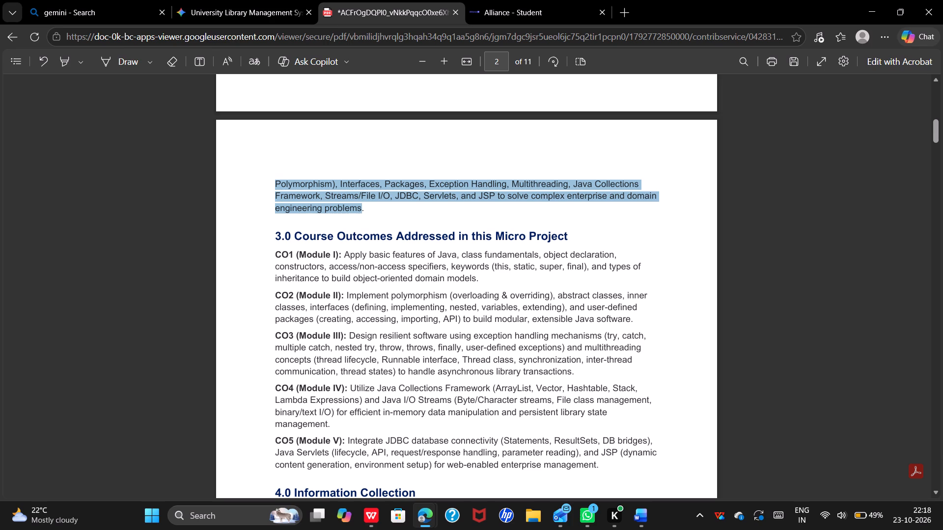
Copy the CO1 to CO5 course outcomes from the PDF in Edge and paste them below the Course Outcomes heading in Word.
click(273, 233)
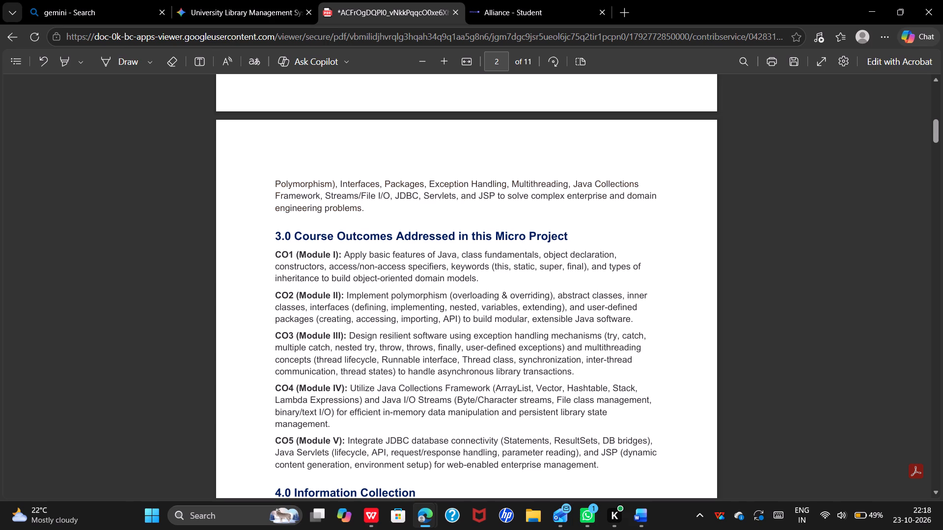
drag(276, 252, 410, 383)
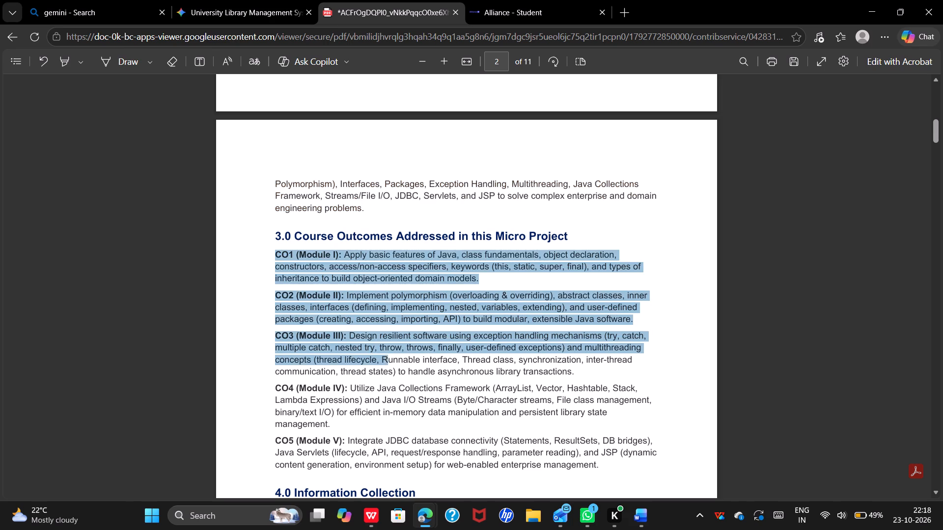
drag(410, 383, 600, 466)
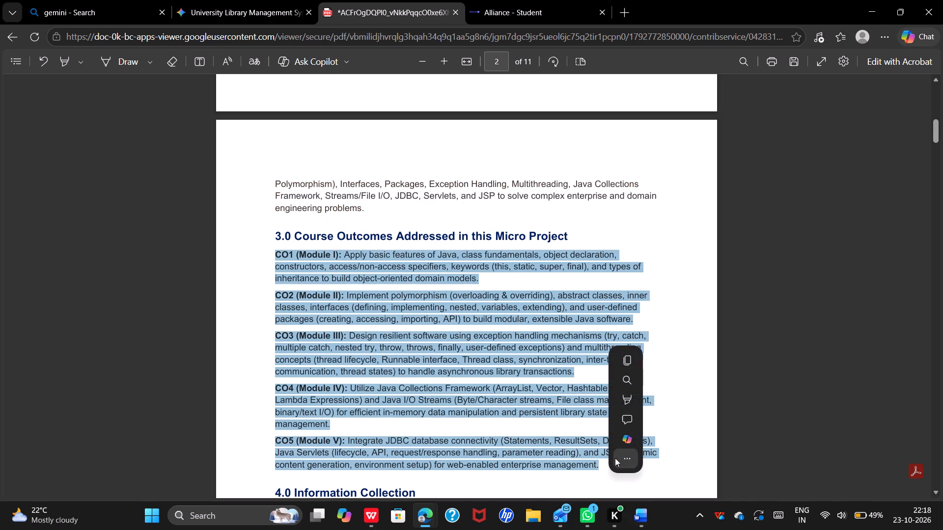
click(650, 365)
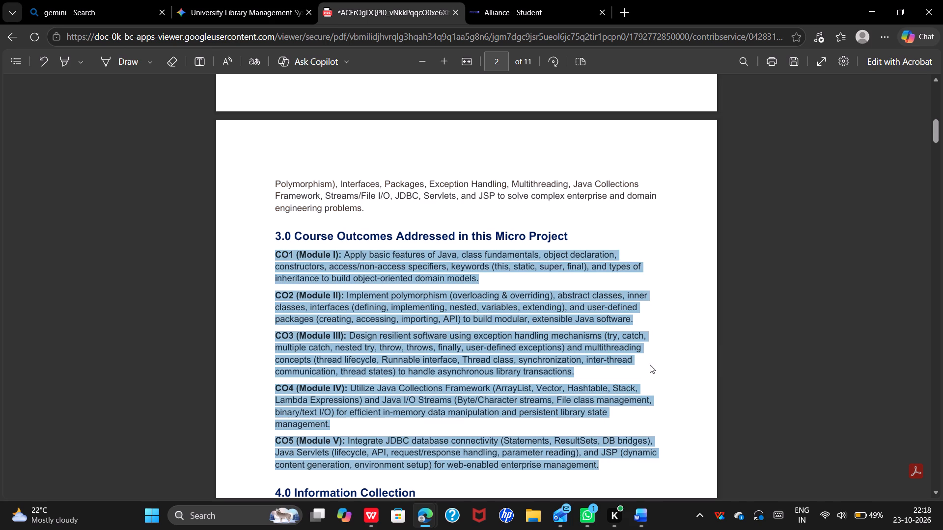
click(639, 521)
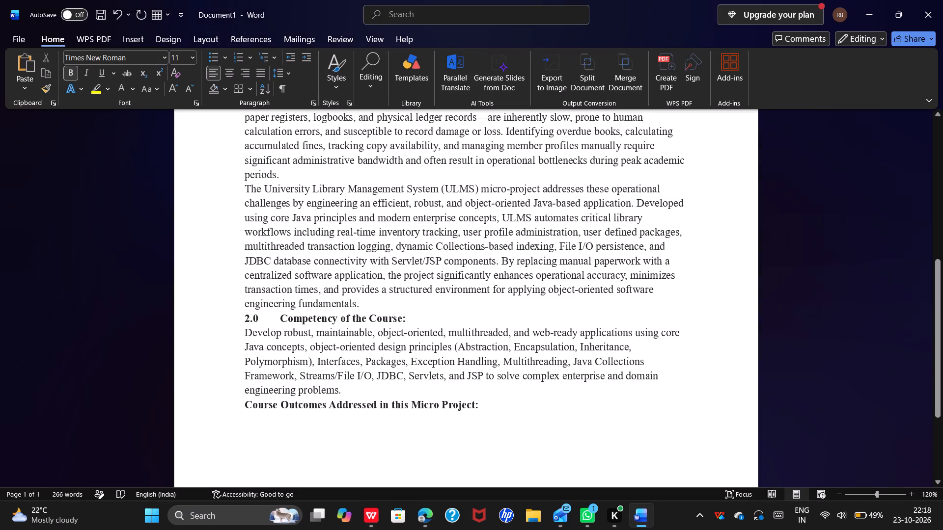
key(ctrl+v)
Split the pasted course outcomes so that CO2 (Module II) and CO3 (Module III) each start on a new line.
scroll(579, 452, up, 1)
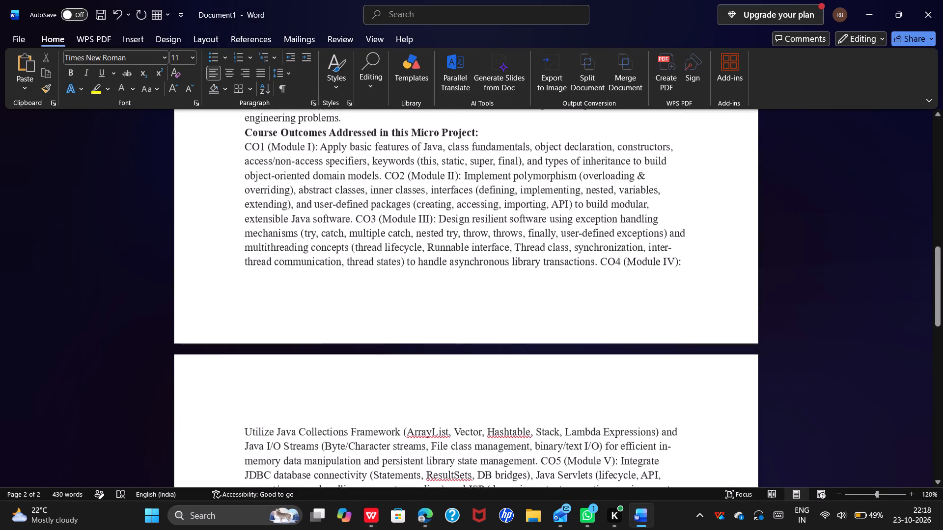
scroll(579, 452, up, 1)
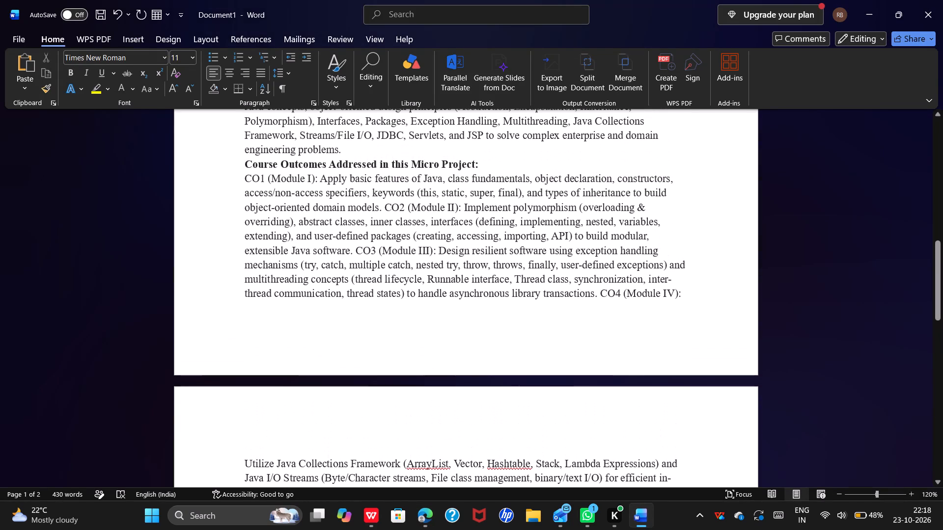
click(380, 207)
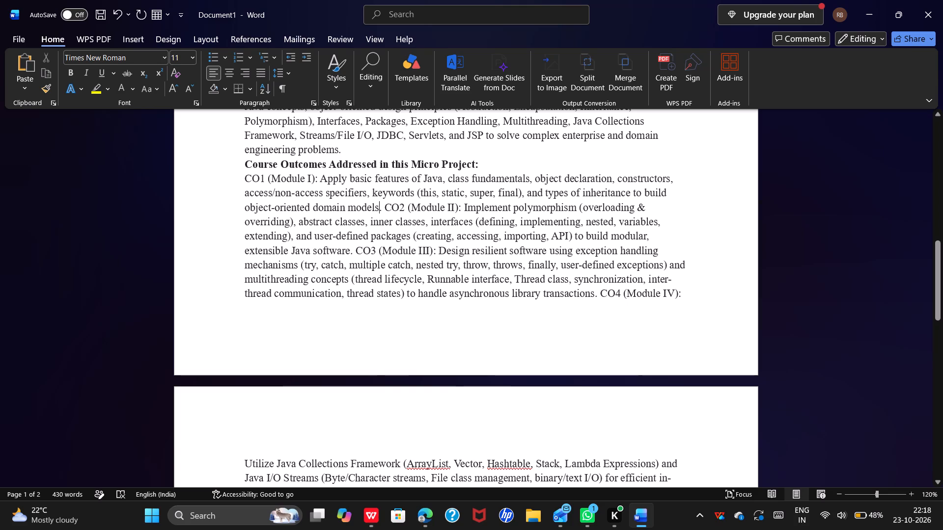
key(Right)
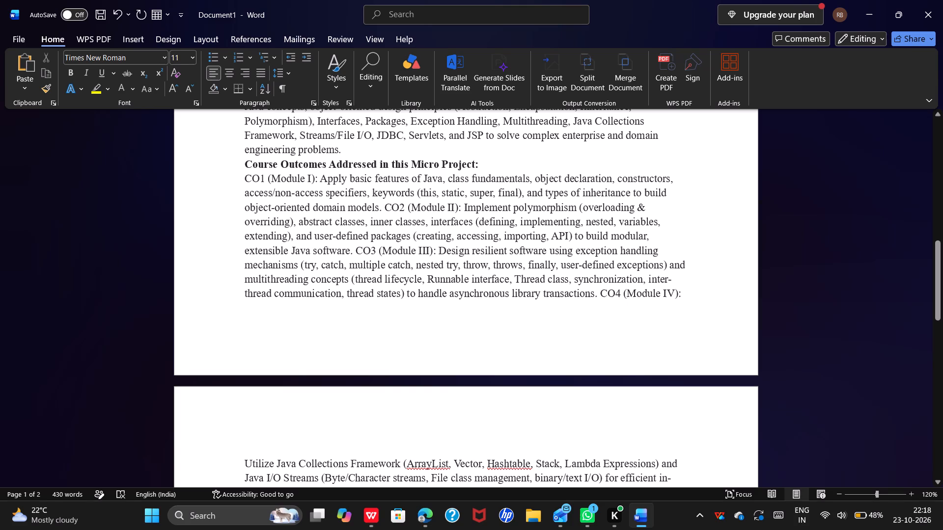
key(Return)
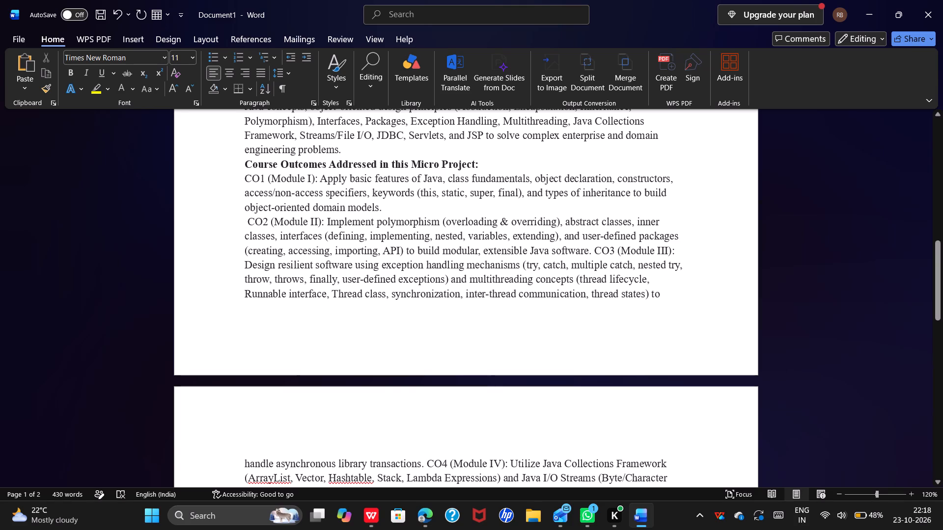
click(594, 252)
key(Return)
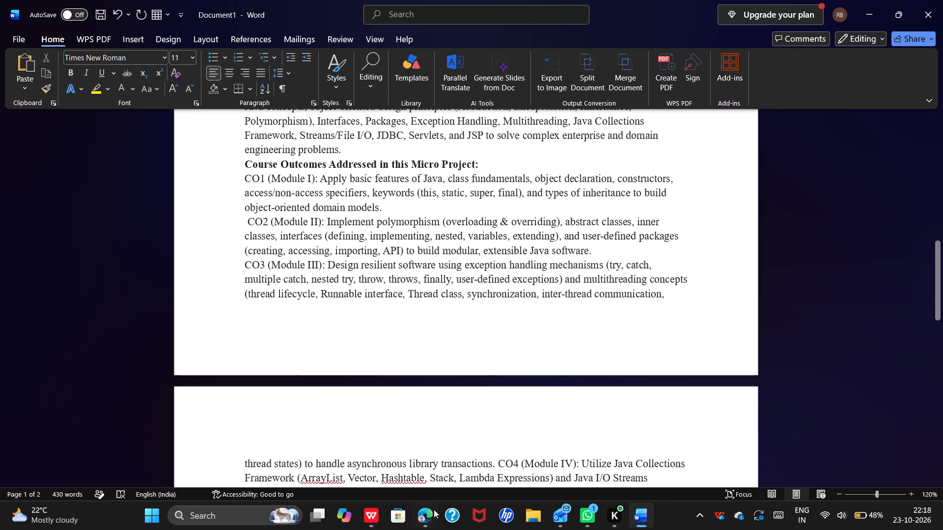
Switch to the YouTube tab in Edge and pause the song lyrics video.
click(392, 480)
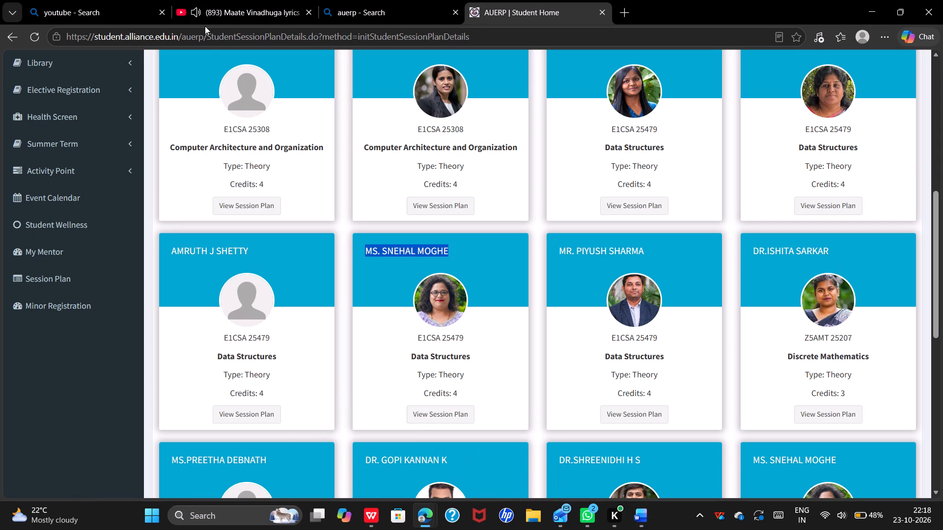
click(209, 9)
click(269, 231)
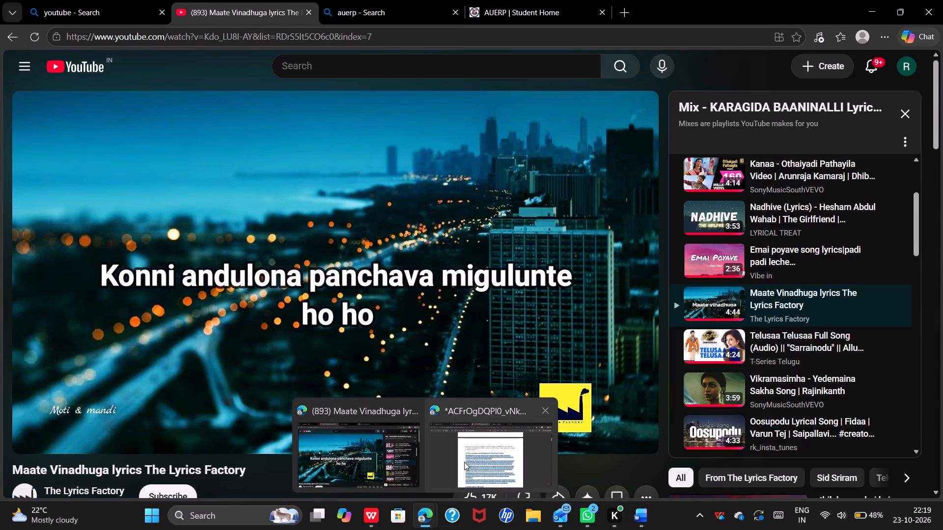
Return to the Word document and start CO4 (Module IV) and CO5 (Module V) each on a new line.
click(464, 462)
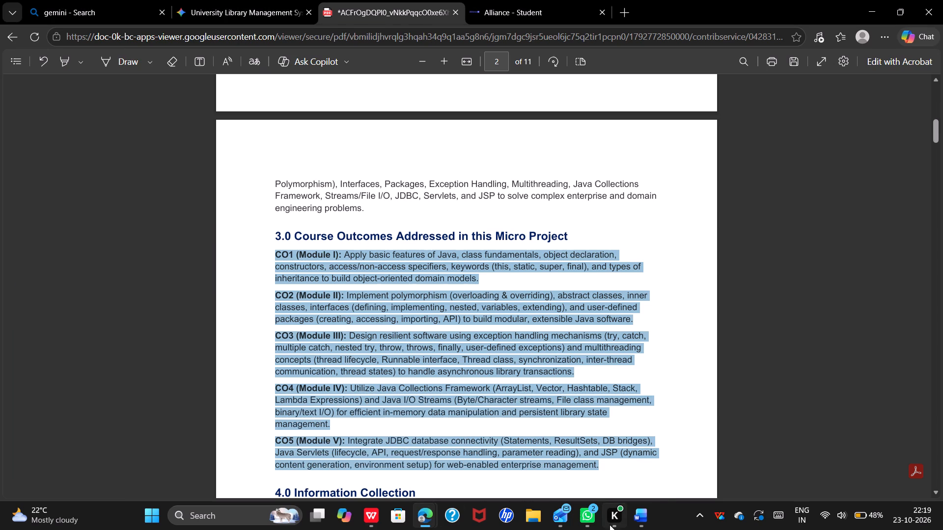
click(638, 529)
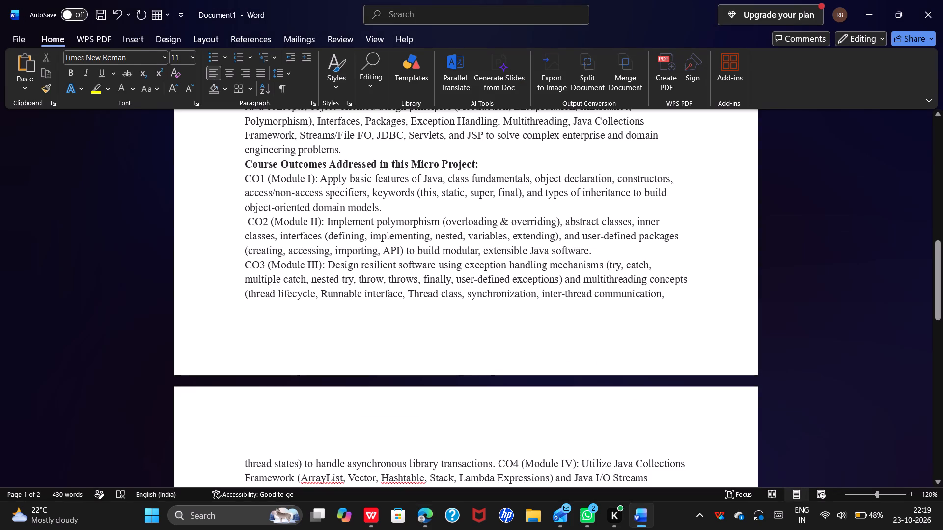
scroll(364, 334, down, 1)
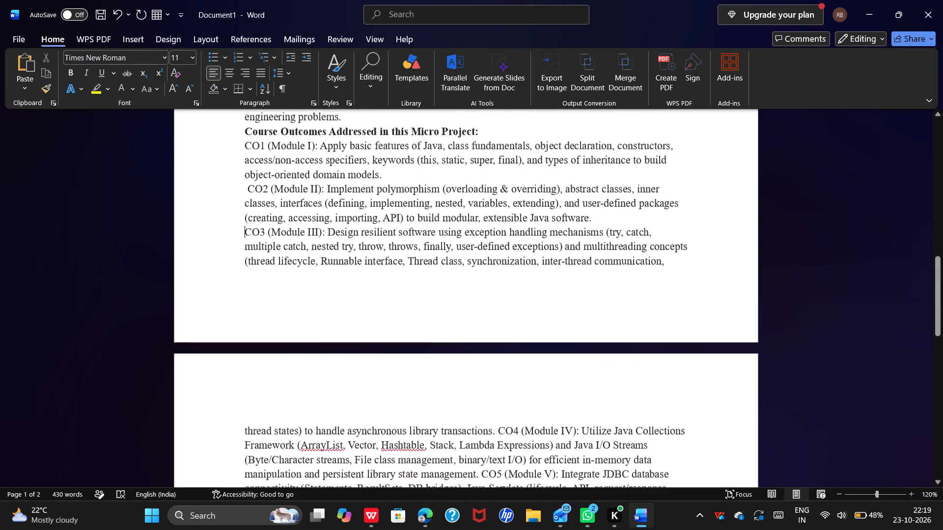
scroll(364, 334, down, 1)
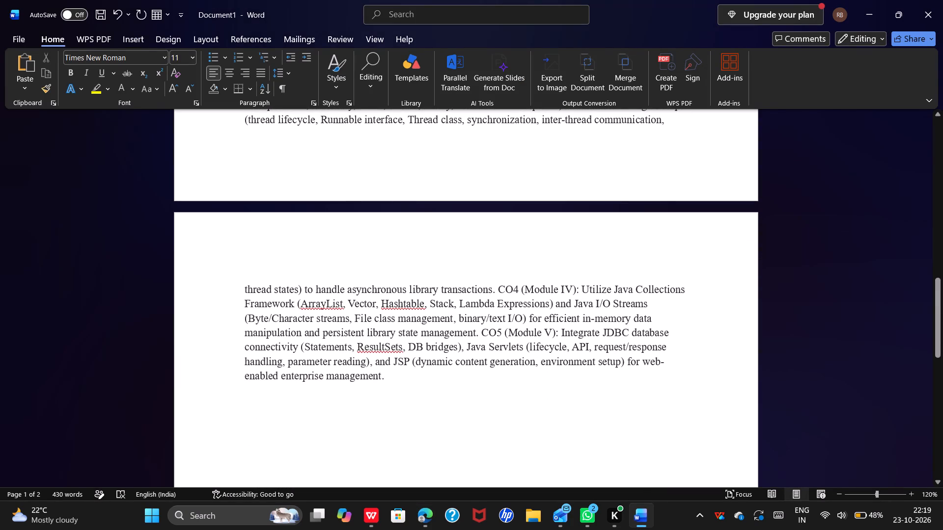
click(496, 288)
key(Return)
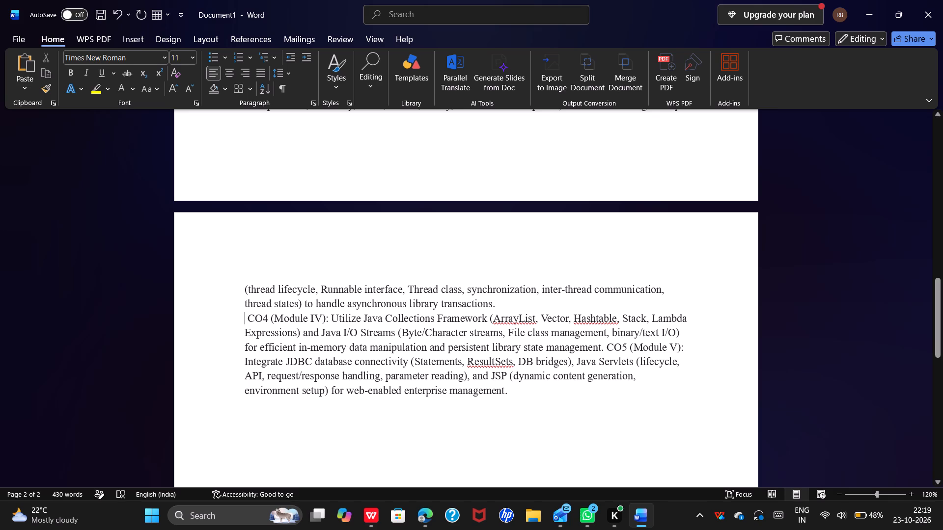
click(606, 347)
key(Return)
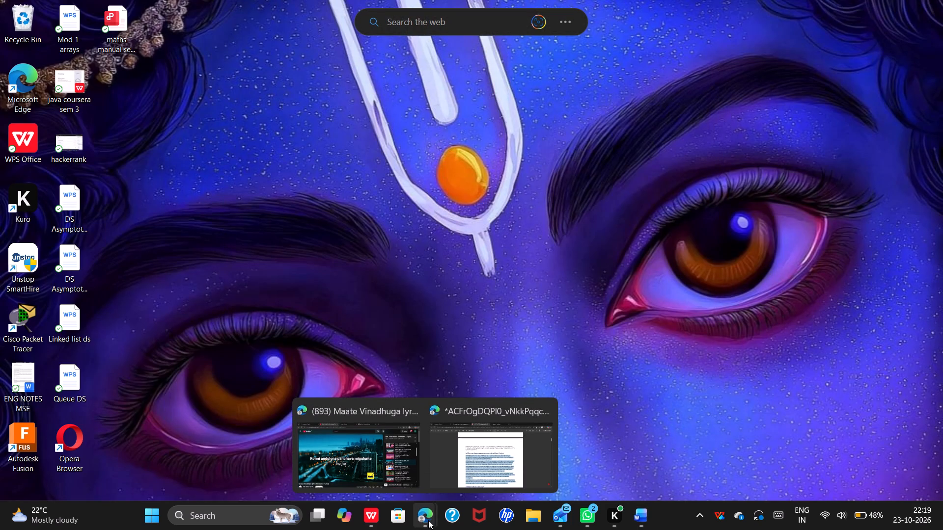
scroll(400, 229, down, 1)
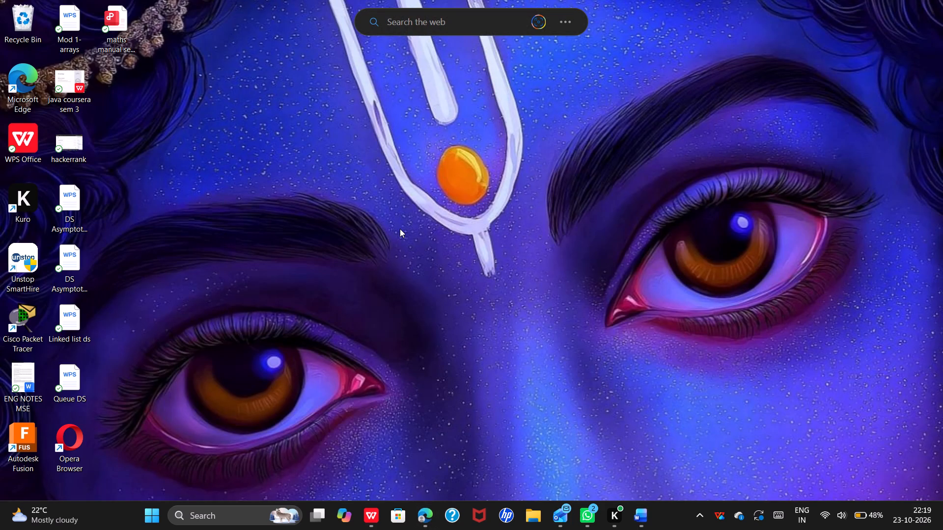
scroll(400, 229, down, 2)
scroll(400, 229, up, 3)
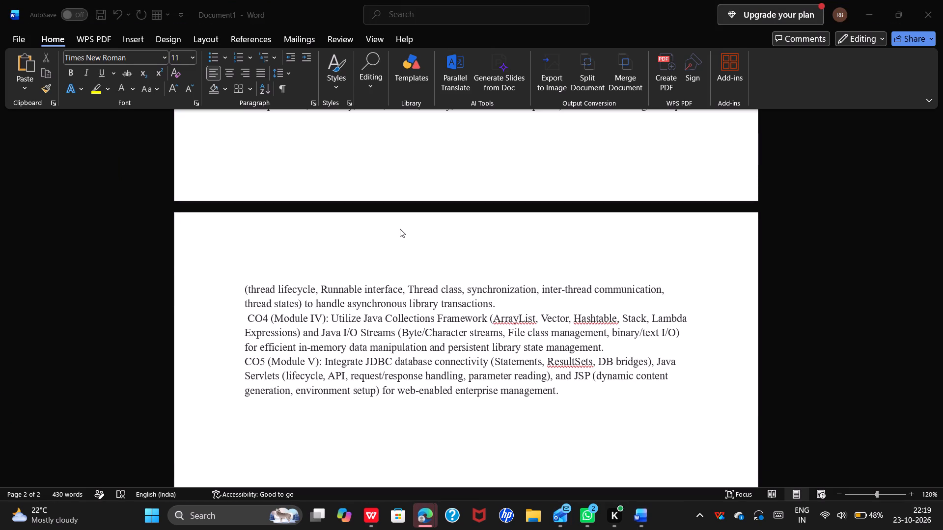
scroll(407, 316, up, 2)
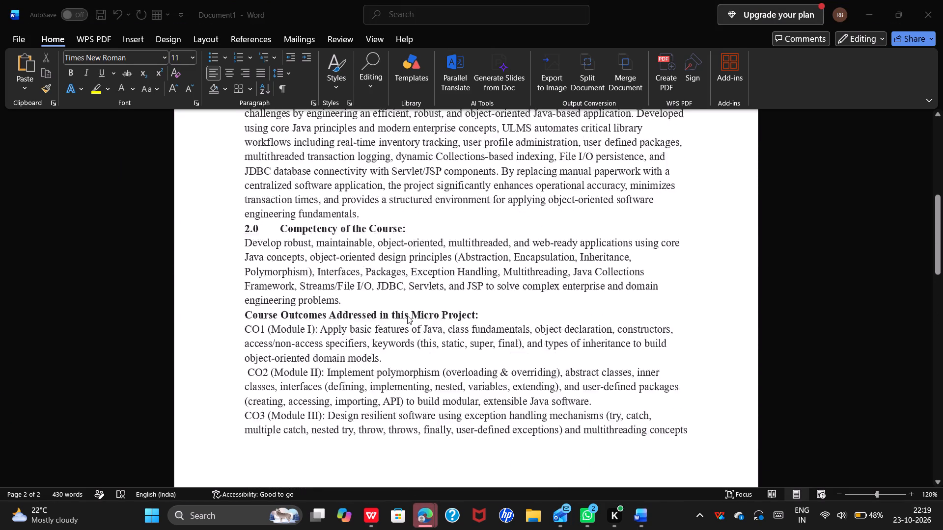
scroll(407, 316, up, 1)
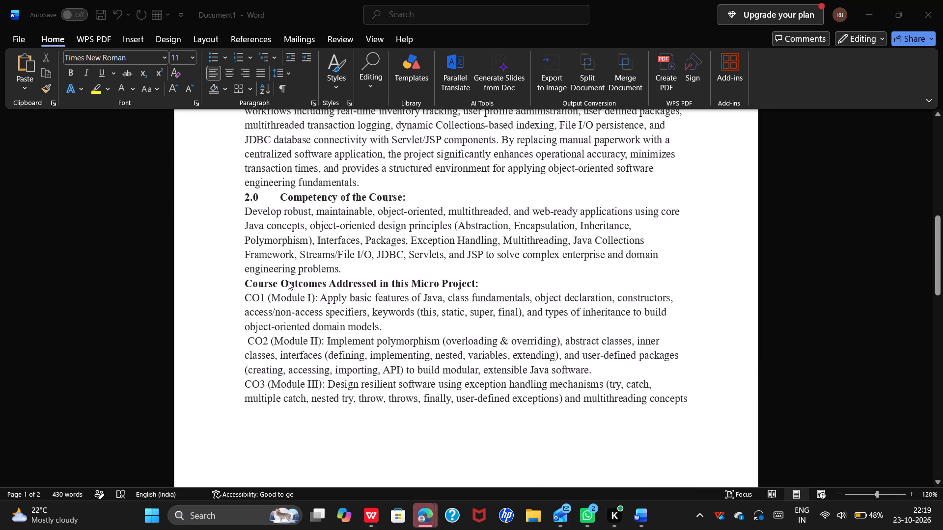
Switch from Word to the YouTube window in Edge and resume the paused song lyrics video.
click(358, 401)
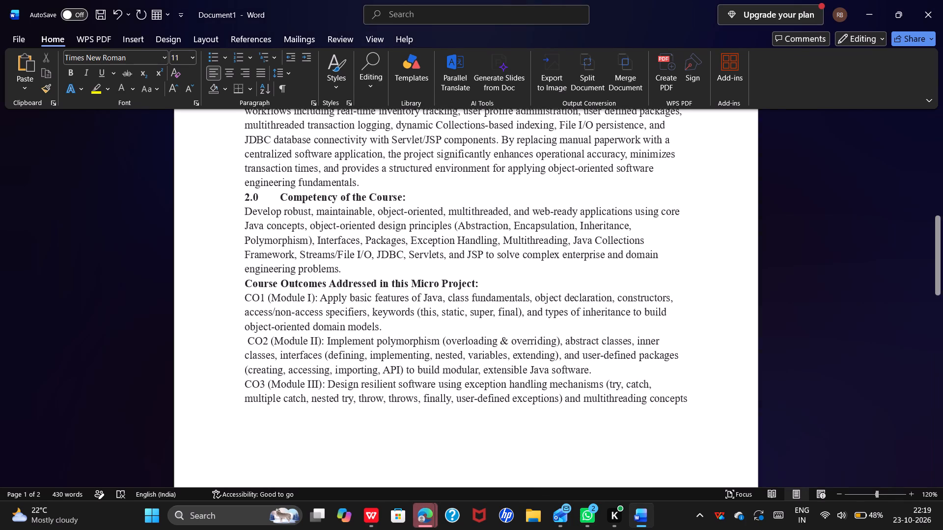
click(402, 480)
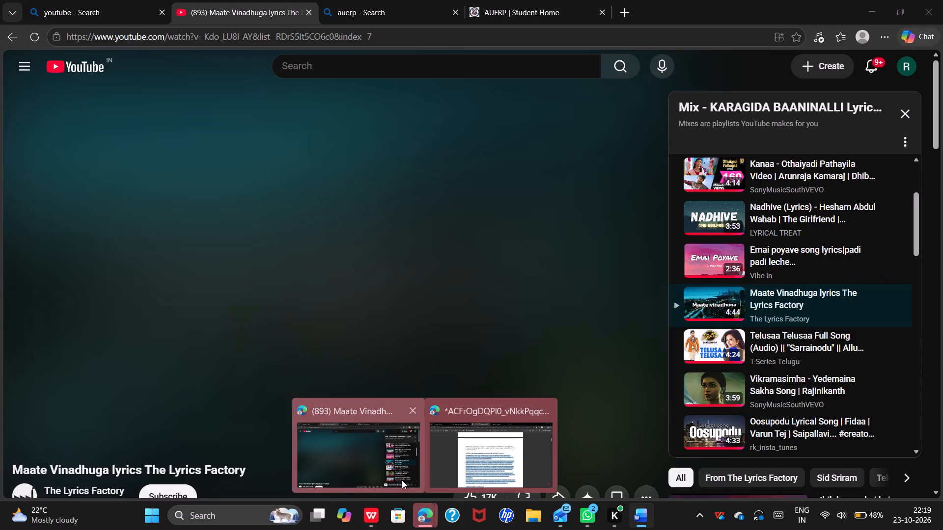
click(382, 377)
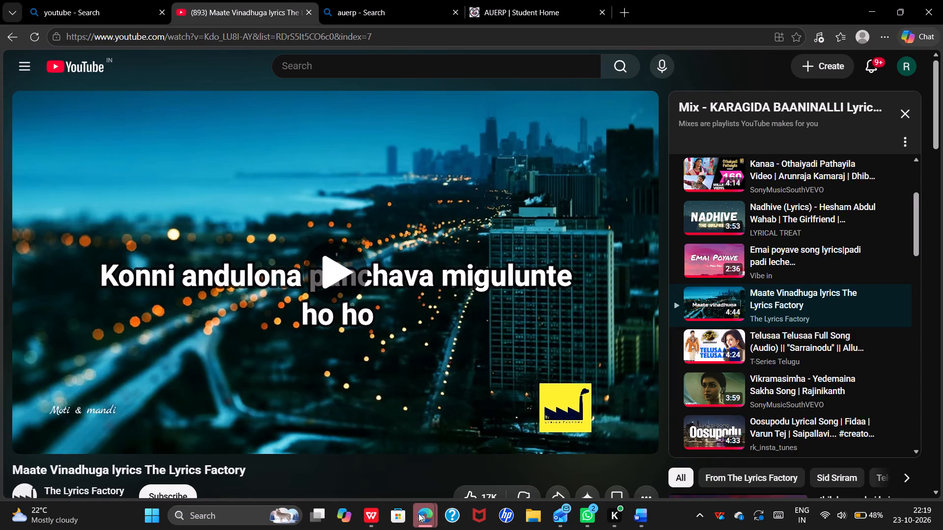
Switch to the Edge window showing the micro-project report PDF.
click(468, 459)
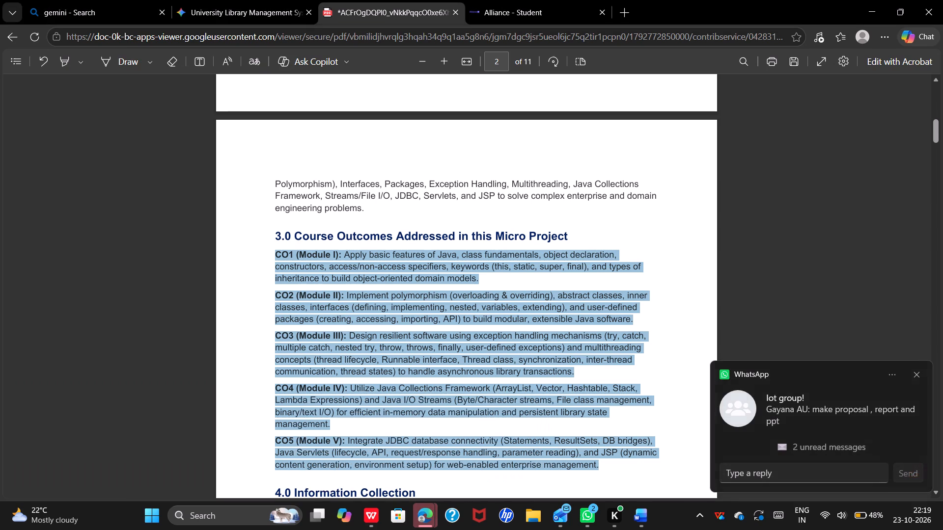
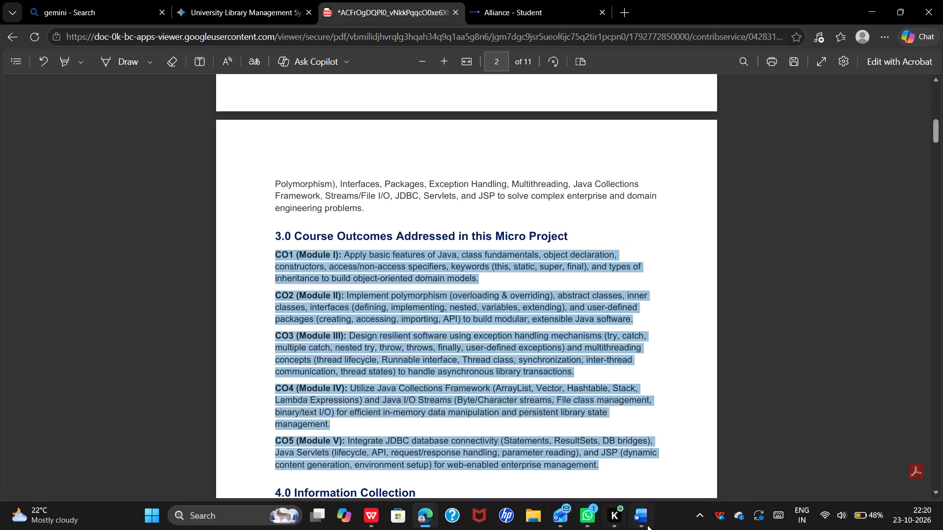
Return to the Word document, bold the "CO1 (Module I):" label and set its font size to 10.
click(647, 525)
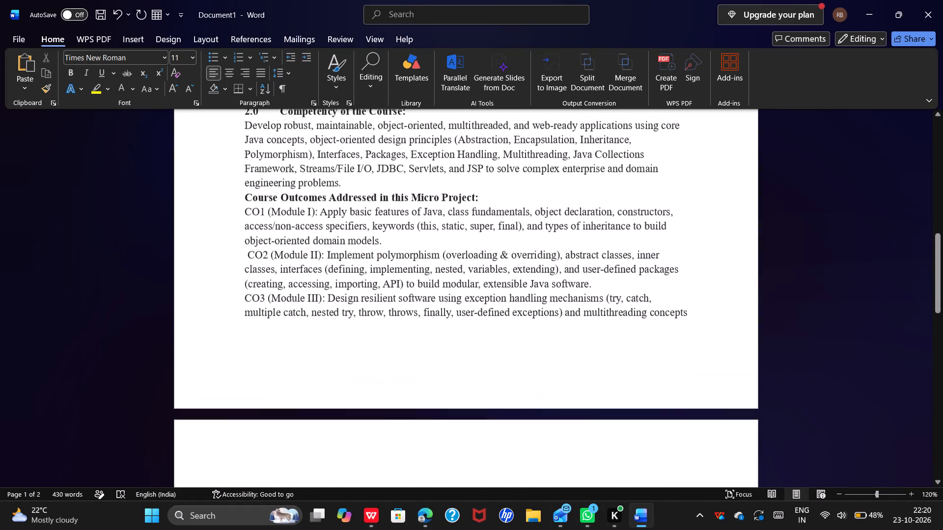
drag(245, 219, 277, 221)
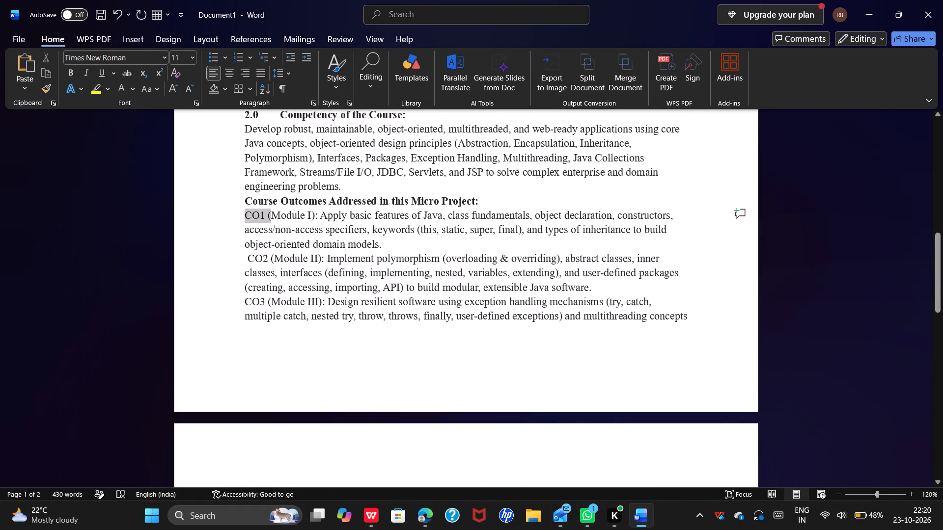
drag(277, 221, 315, 216)
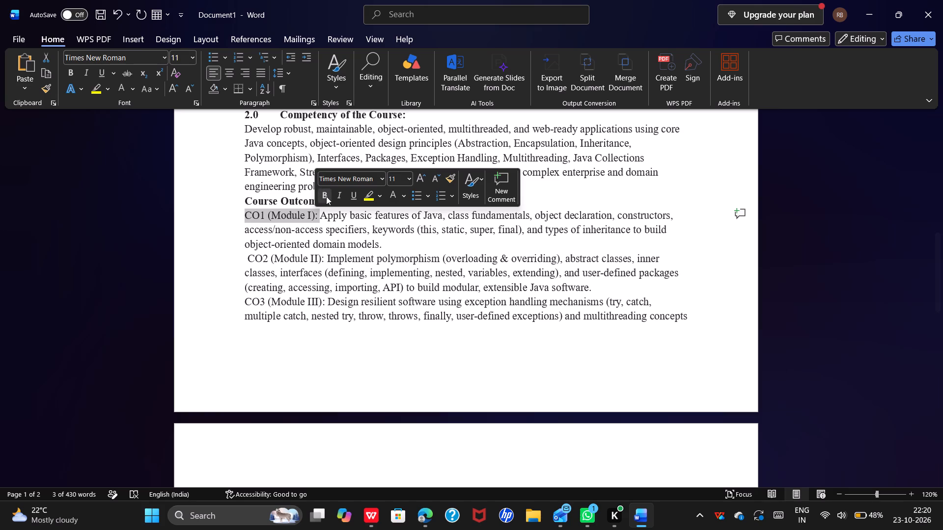
click(328, 198)
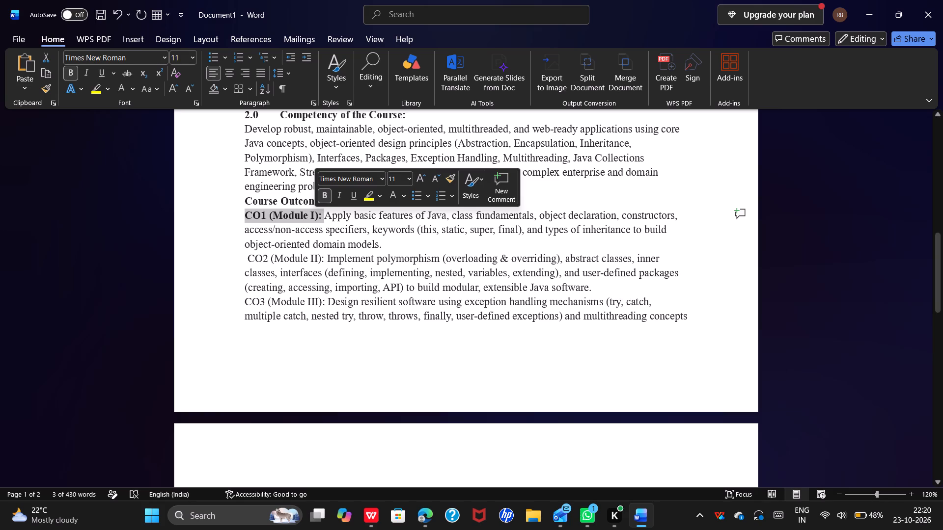
click(408, 182)
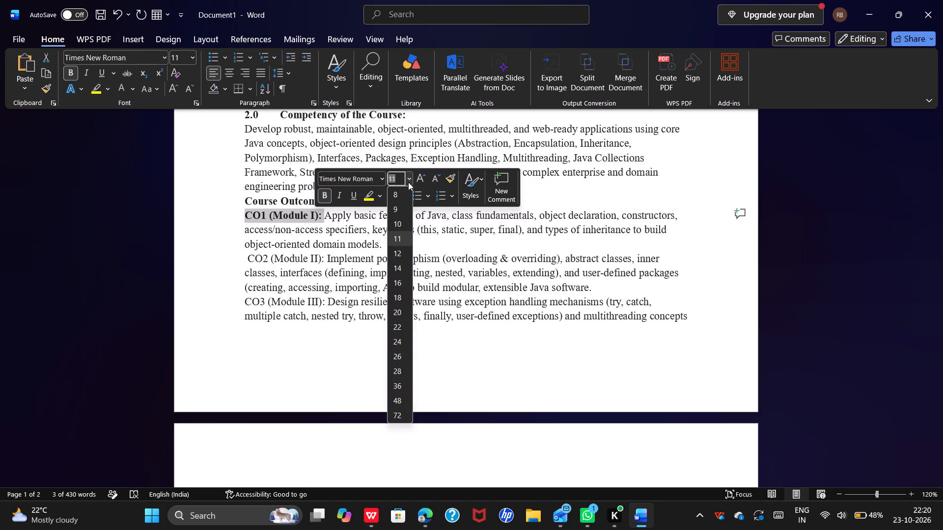
click(400, 221)
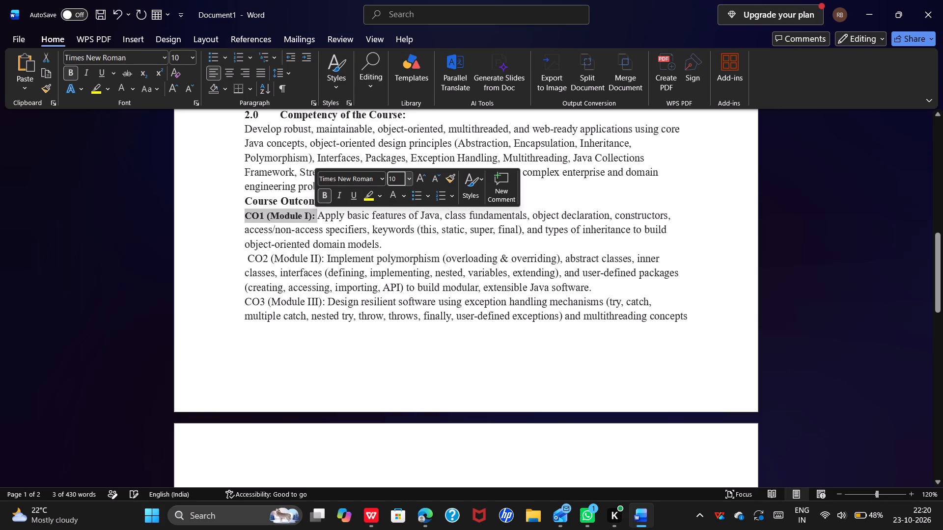
Bold the "CO2 (Module II):" and "CO3 (Module III):" labels in the course outcomes.
drag(247, 261, 305, 261)
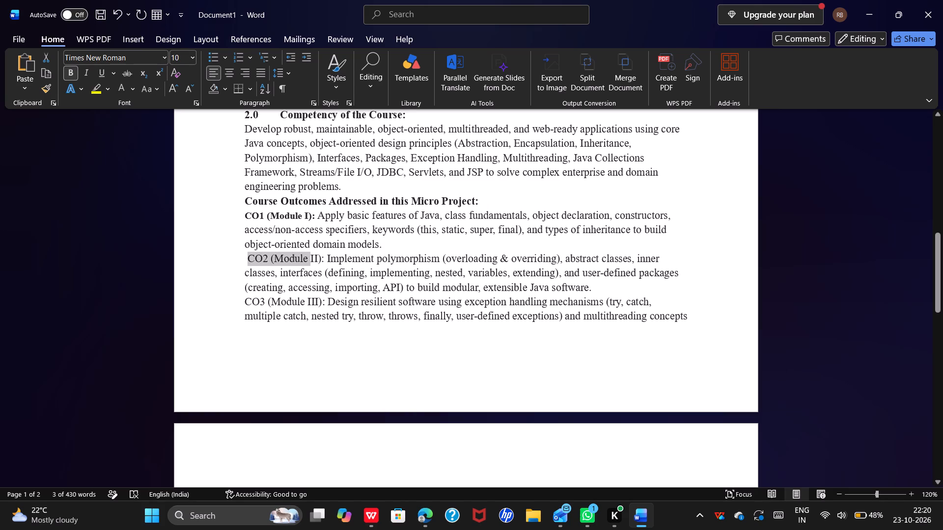
drag(305, 261, 322, 261)
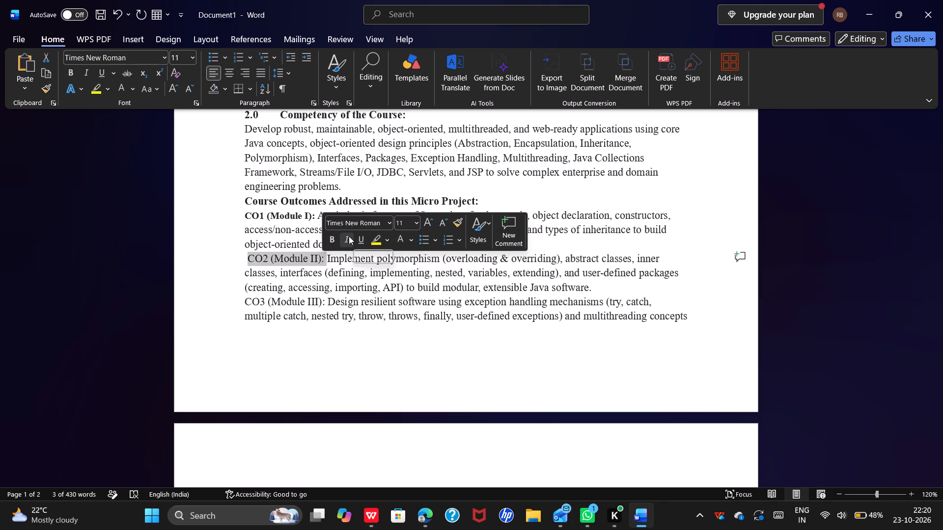
click(332, 241)
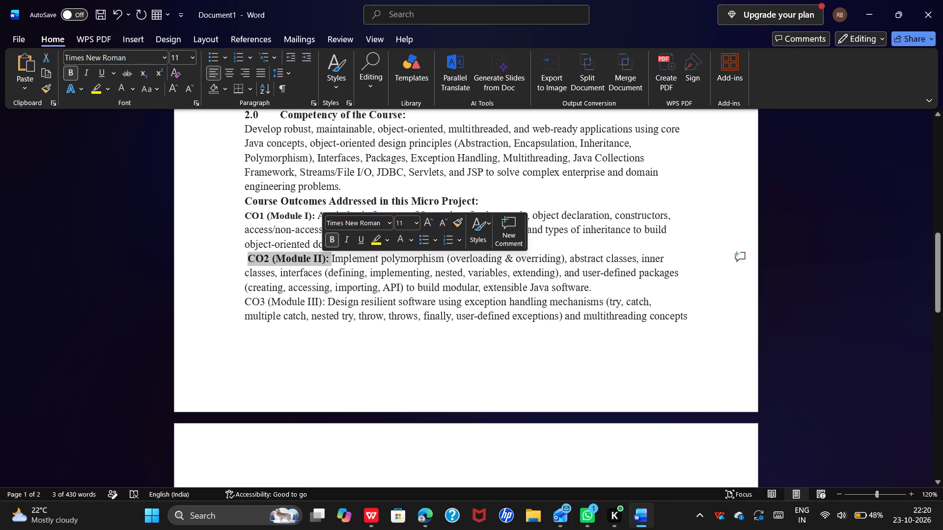
drag(243, 301, 323, 305)
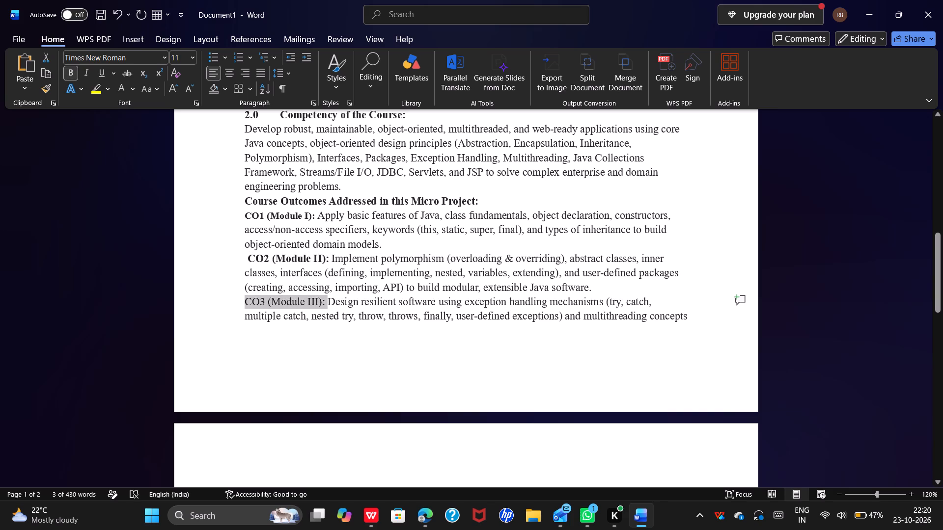
drag(323, 305, 324, 305)
click(333, 286)
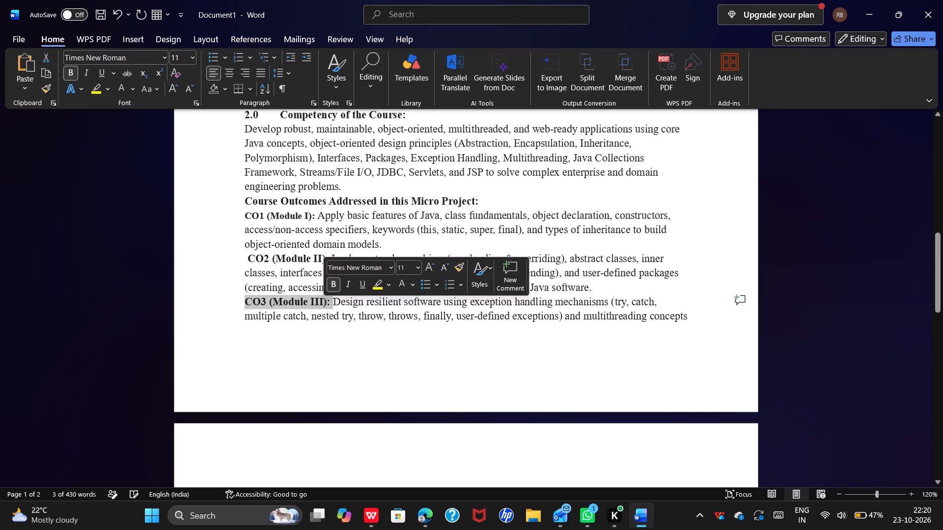
Bold the "CO4 (Module IV):" and "CO5 (Module V):" labels in the course outcomes.
scroll(327, 364, down, 2)
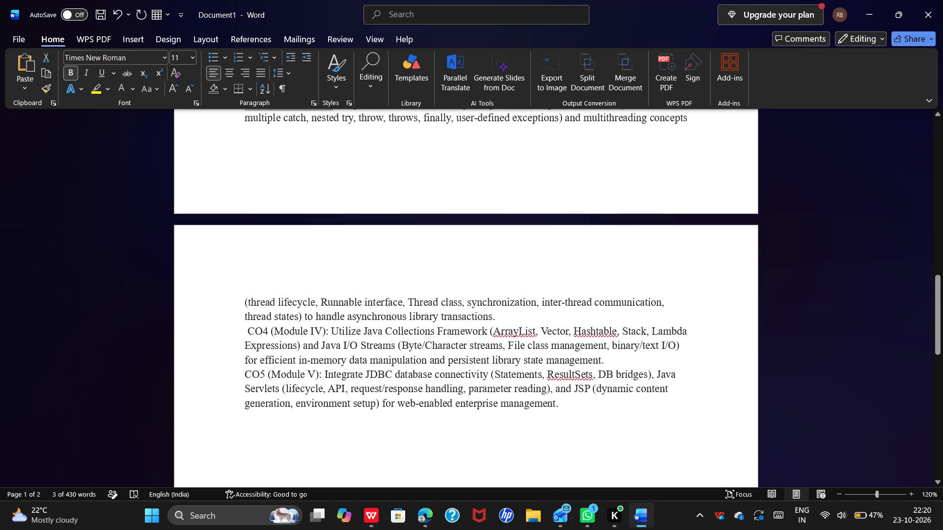
drag(246, 332, 329, 332)
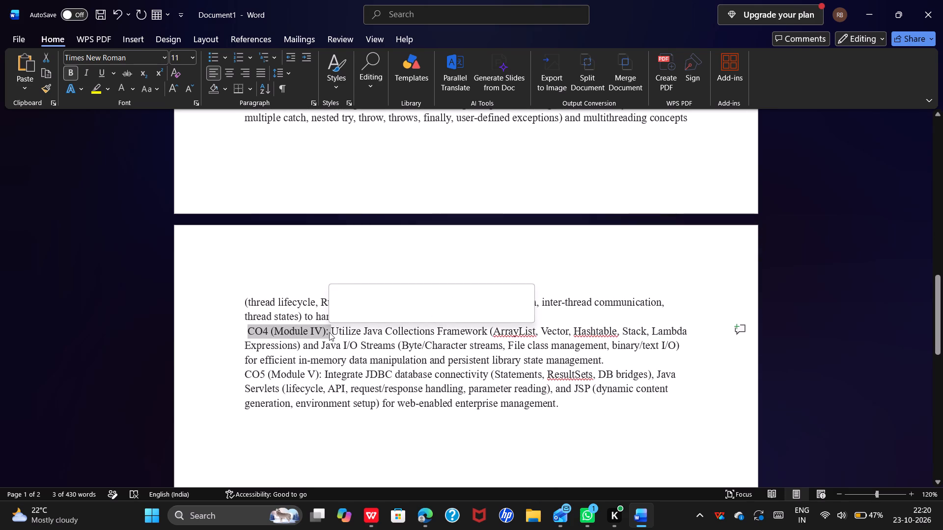
click(335, 313)
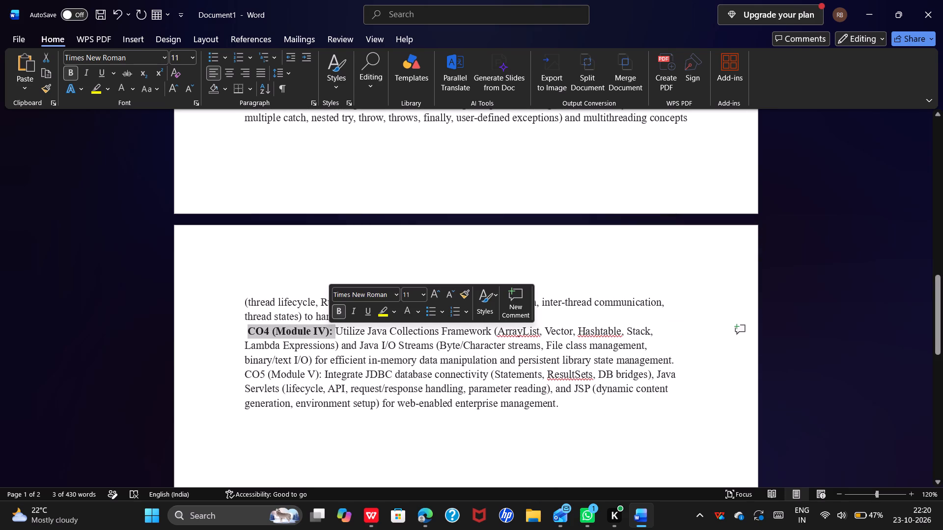
drag(246, 379, 319, 379)
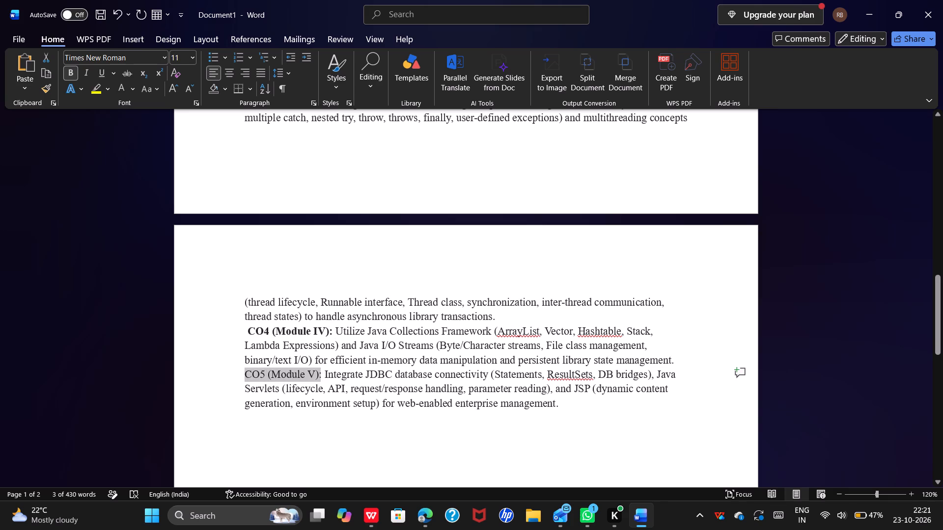
drag(319, 379, 322, 377)
click(332, 357)
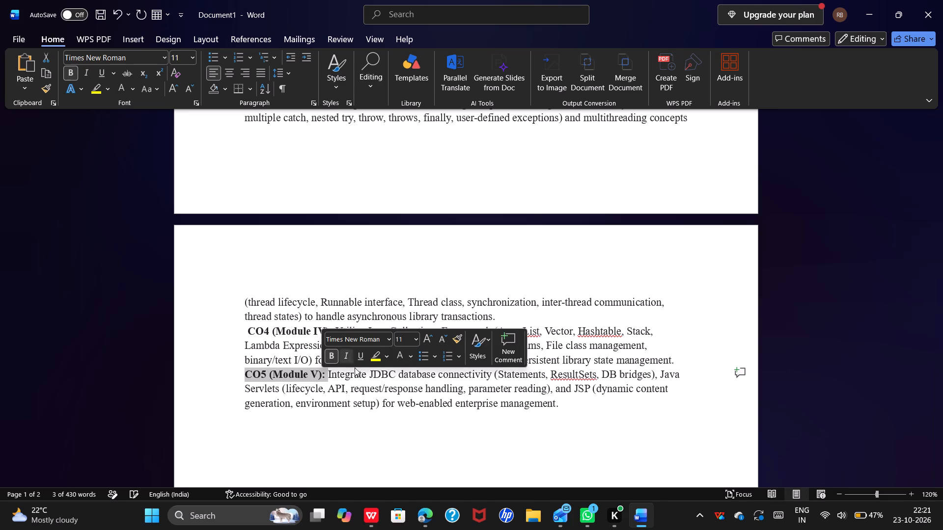
Copy the "4.0 Information Collection" heading from the WPS template and paste it below CO5 in Word, adding a colon and a new line.
click(548, 407)
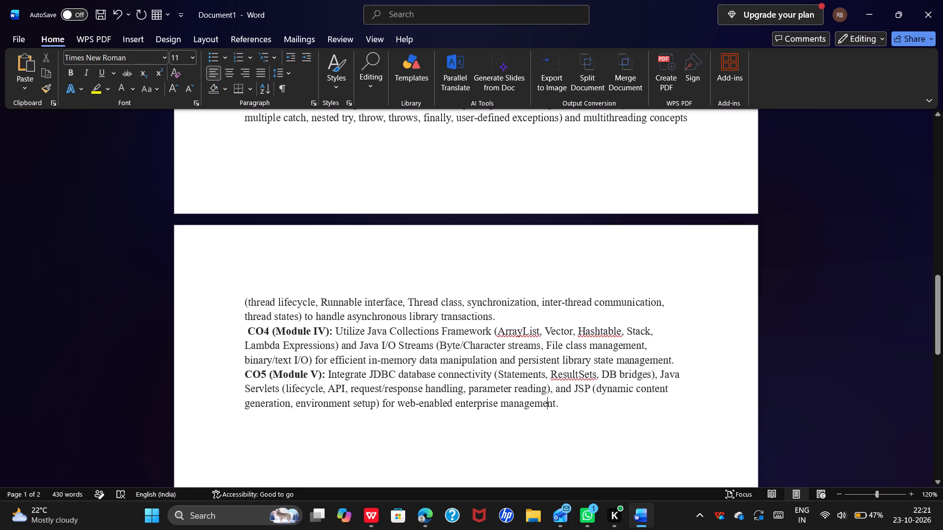
click(567, 409)
click(358, 515)
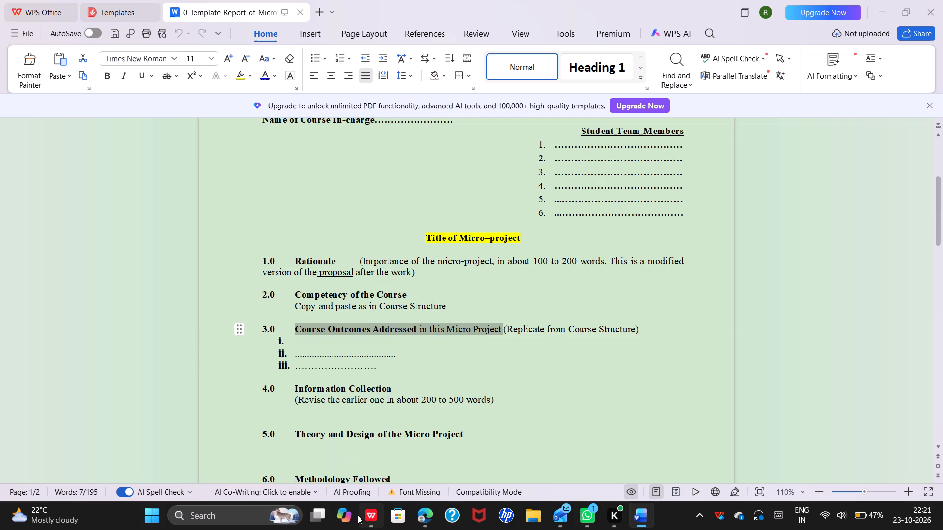
scroll(408, 386, down, 3)
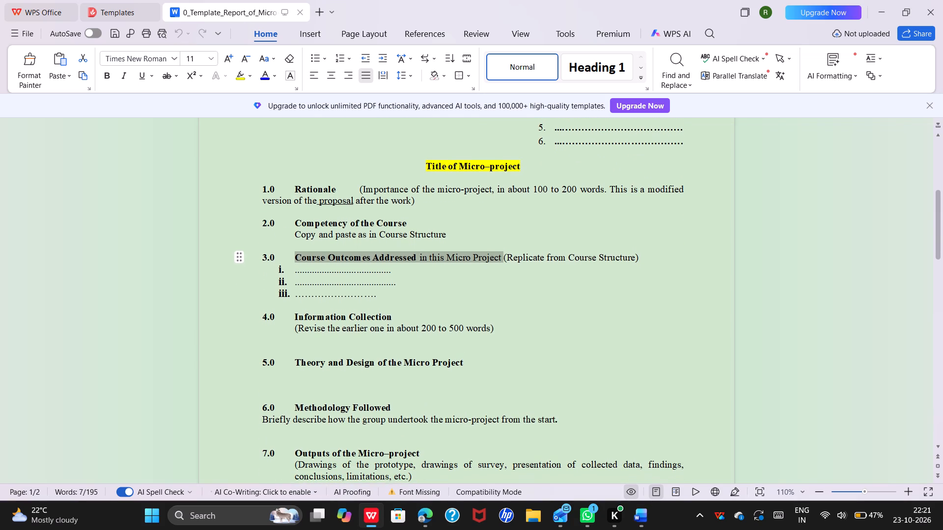
drag(259, 315, 403, 316)
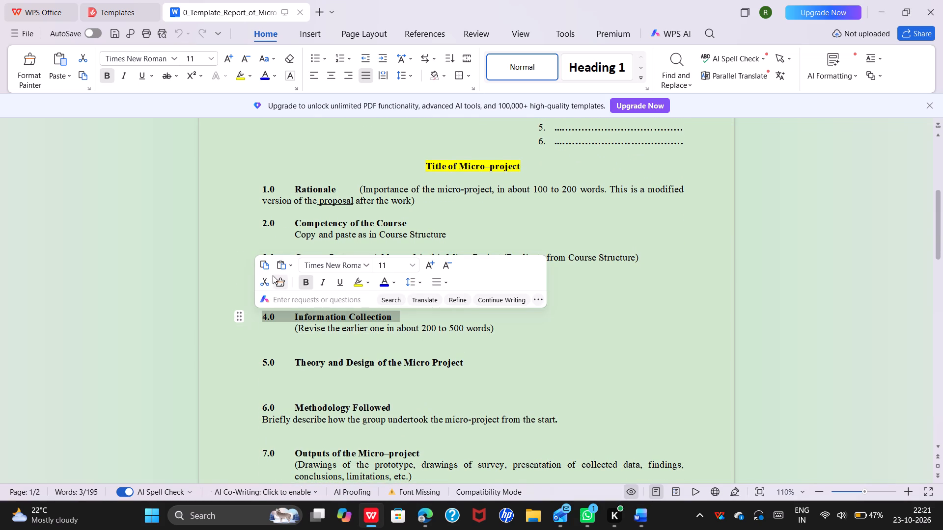
click(262, 263)
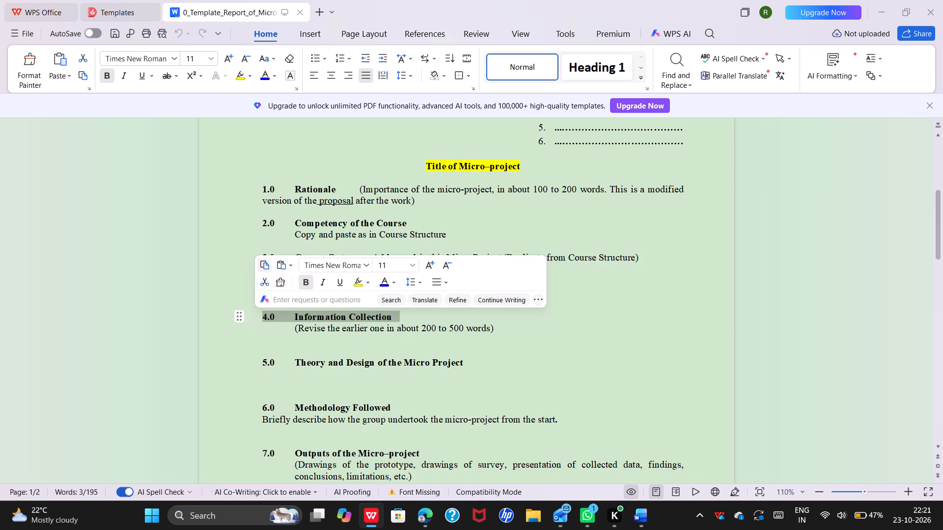
click(638, 523)
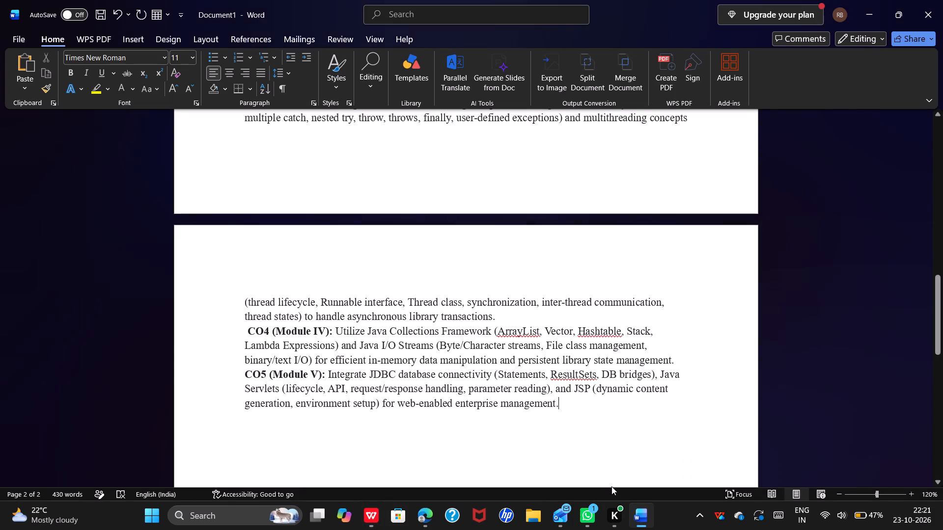
key(Return)
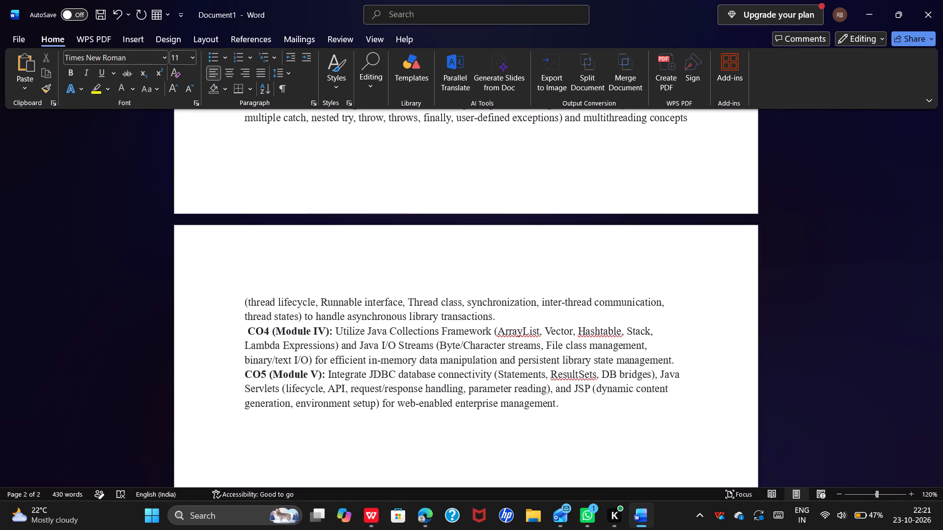
key(ctrl+v)
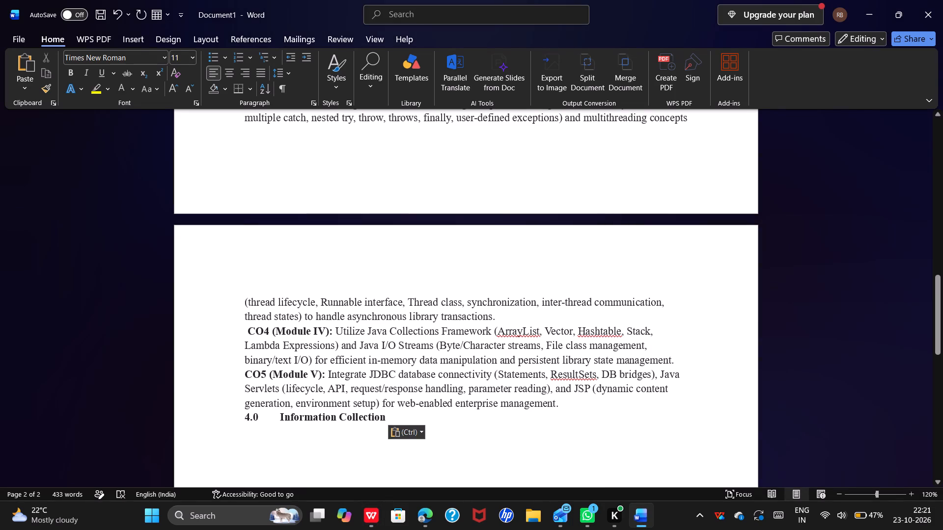
click(388, 412)
key(BackSpace)
key(shift+colon)
key(Return)
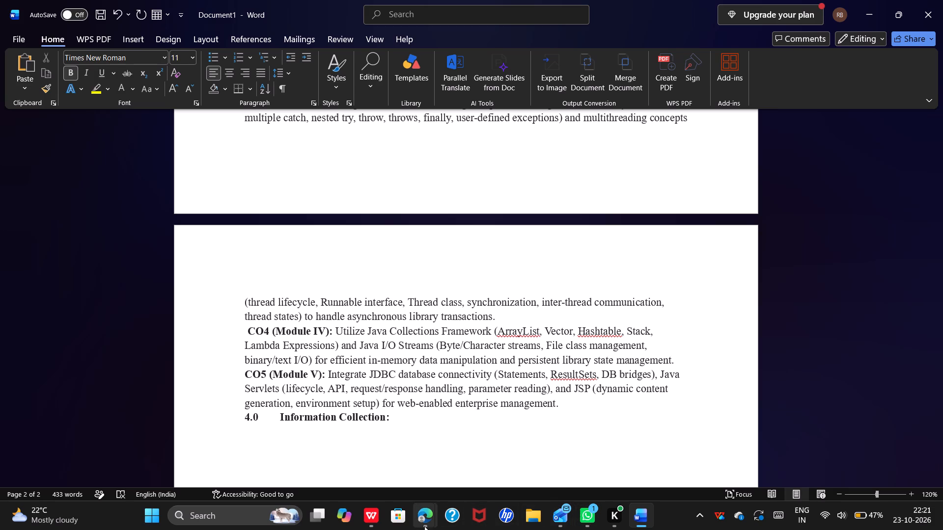
Switch to the reference PDF in Edge and look through its sections from 4.0 Information Collection to 7.0 Outputs of the Micro-project.
click(473, 462)
scroll(473, 462, down, 2)
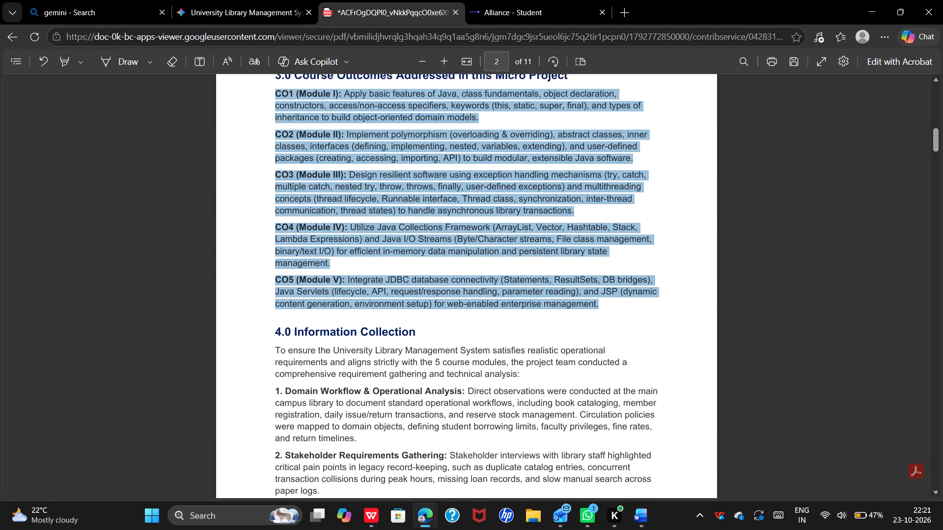
scroll(473, 462, down, 2)
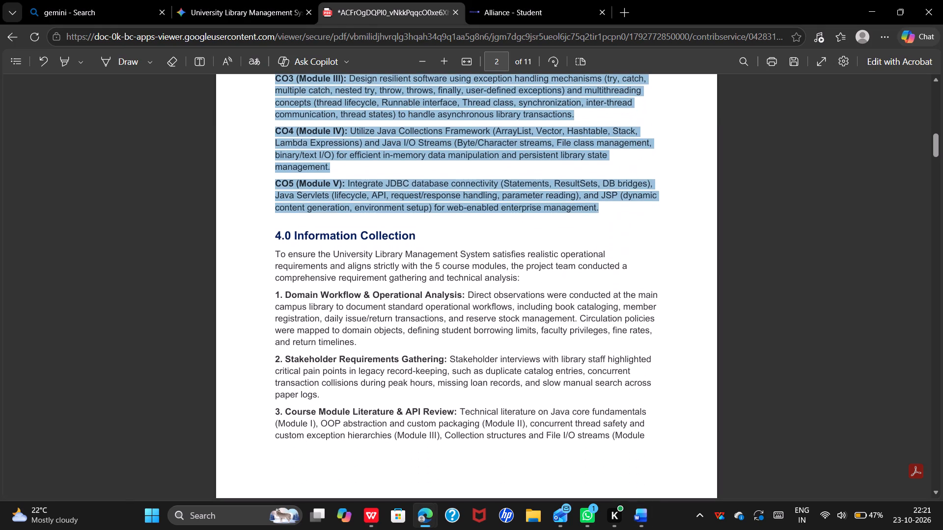
scroll(432, 372, down, 1)
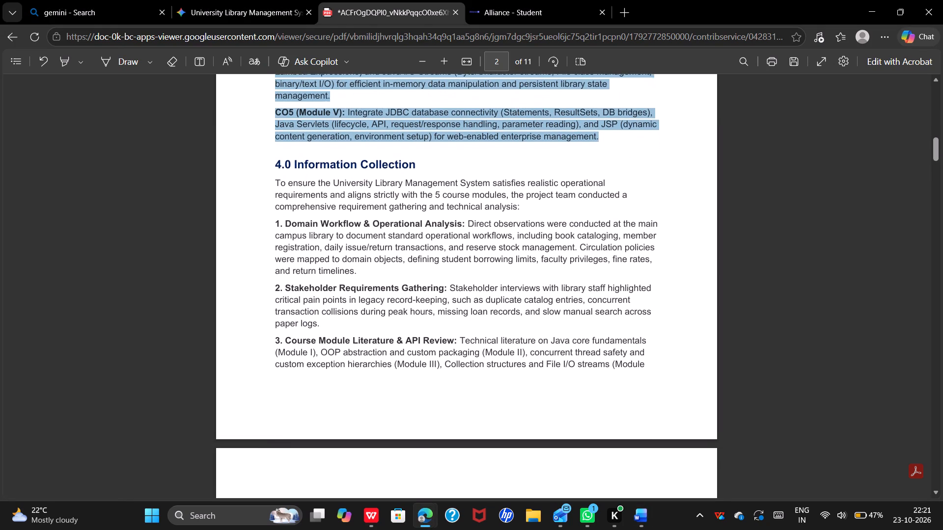
scroll(432, 372, down, 3)
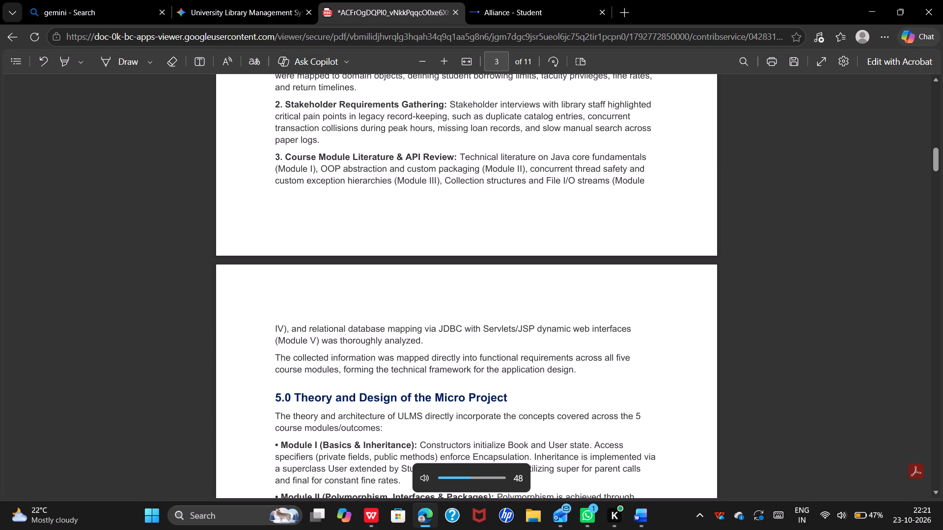
scroll(432, 372, down, 3)
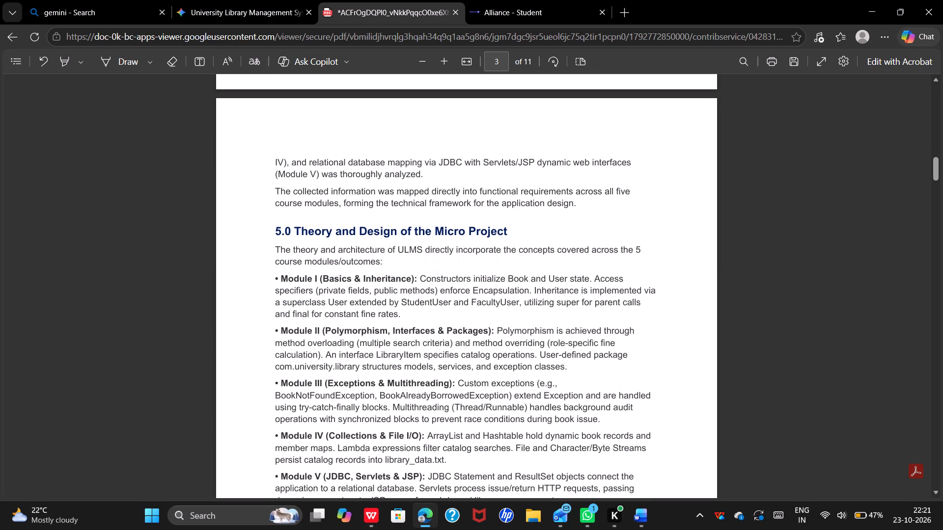
scroll(432, 372, down, 3)
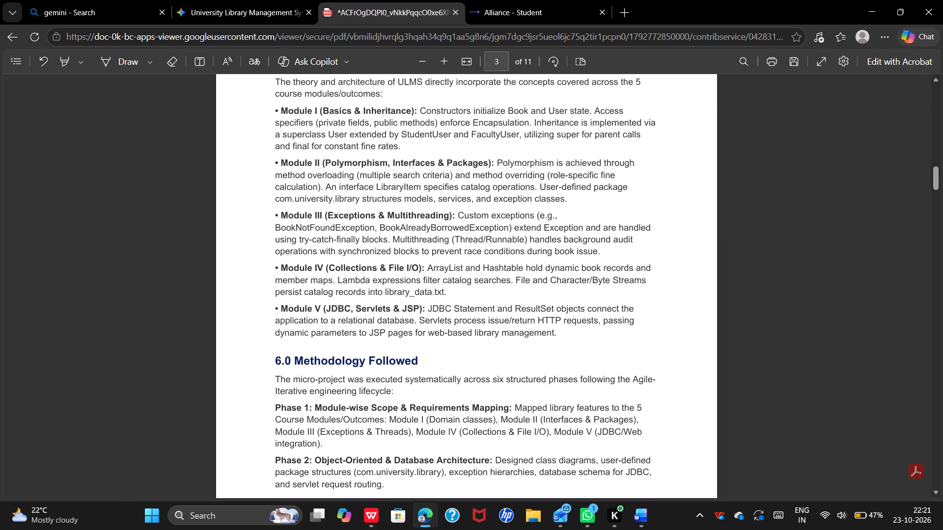
scroll(432, 372, down, 3)
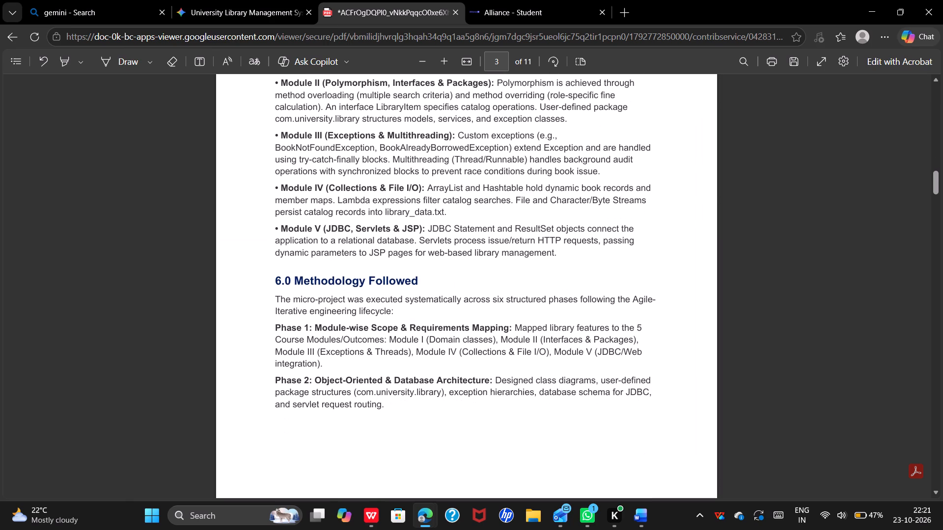
scroll(432, 372, down, 4)
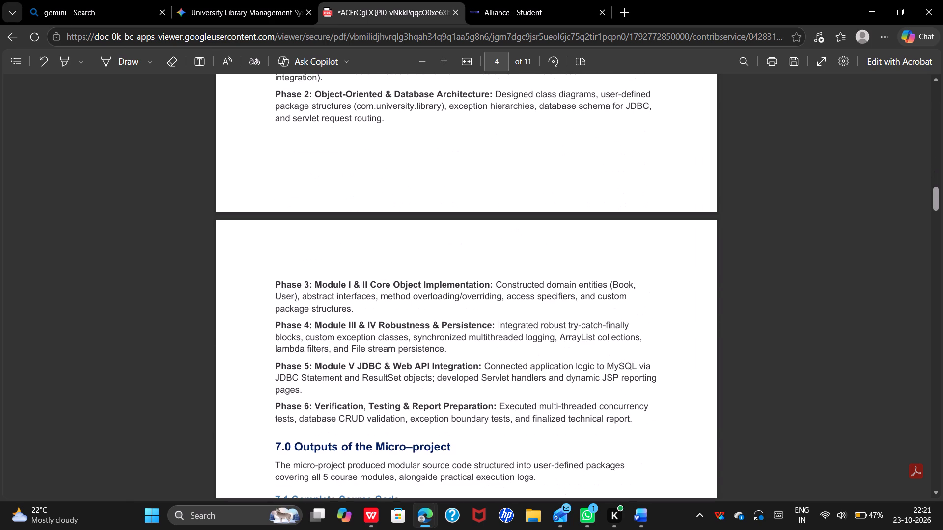
scroll(432, 372, down, 1)
Copy the body text of section 4.0 Information Collection from the PDF and paste it under the matching heading in Word.
scroll(432, 372, up, 4)
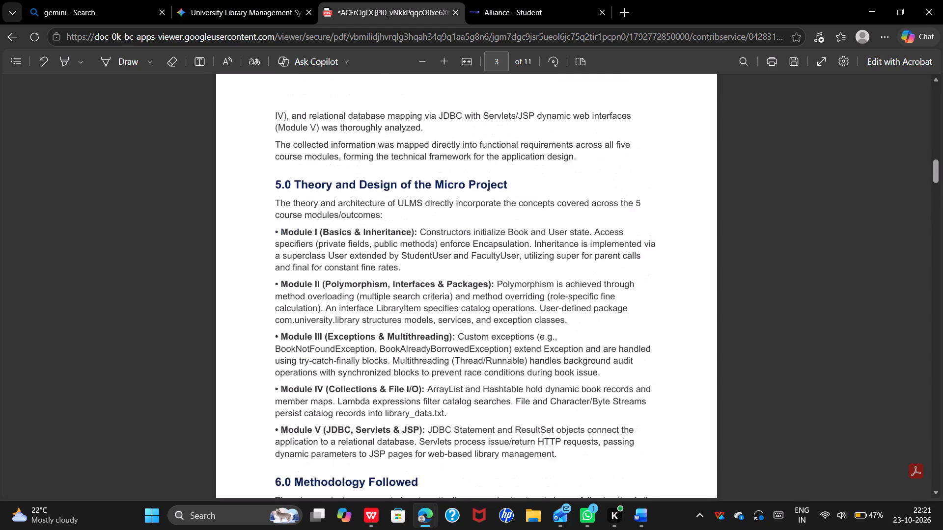
scroll(432, 372, up, 5)
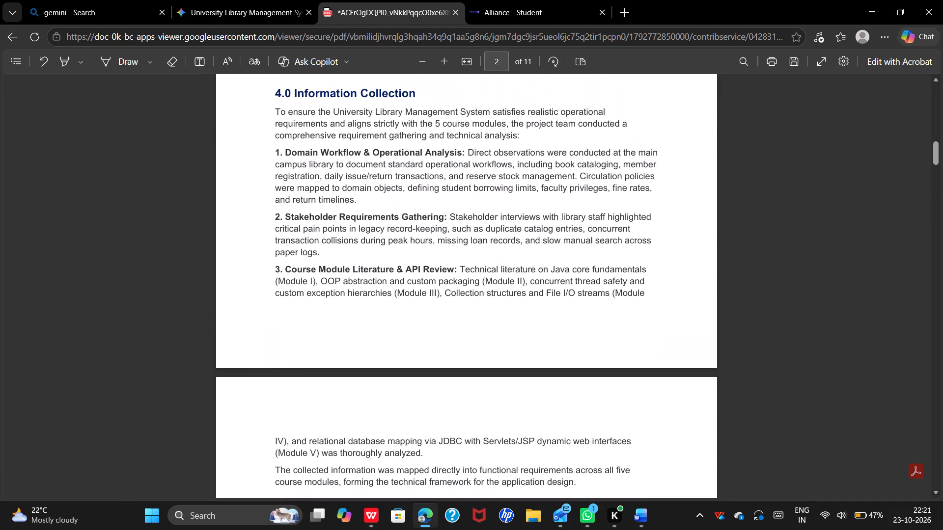
scroll(432, 372, up, 1)
drag(276, 111, 516, 396)
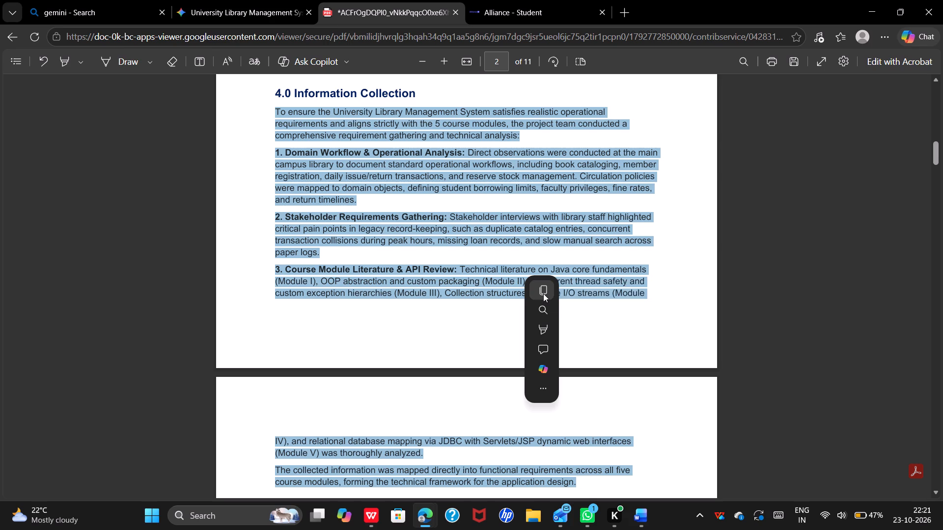
click(558, 292)
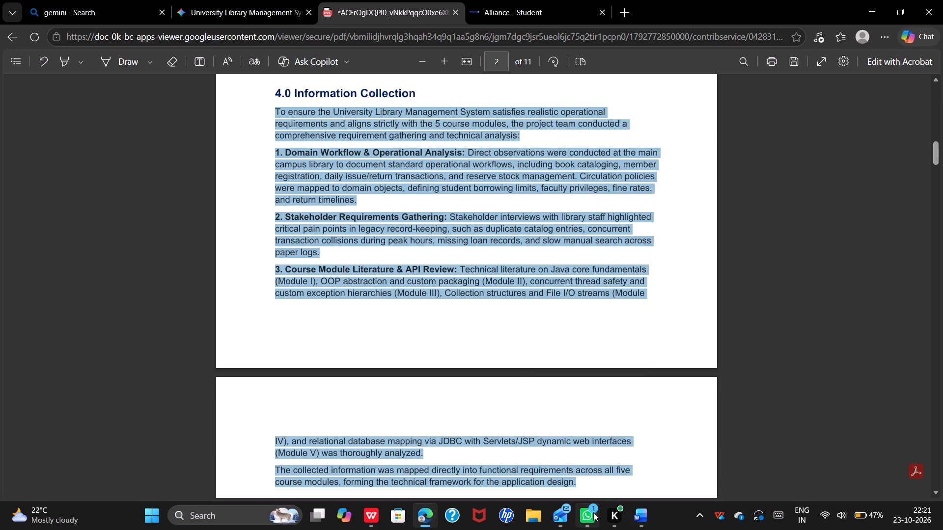
click(632, 524)
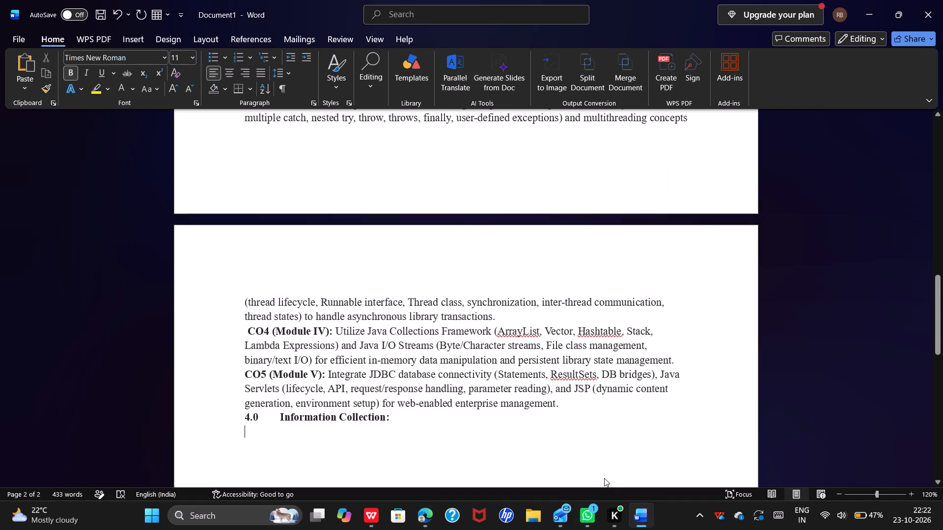
key(ctrl+v)
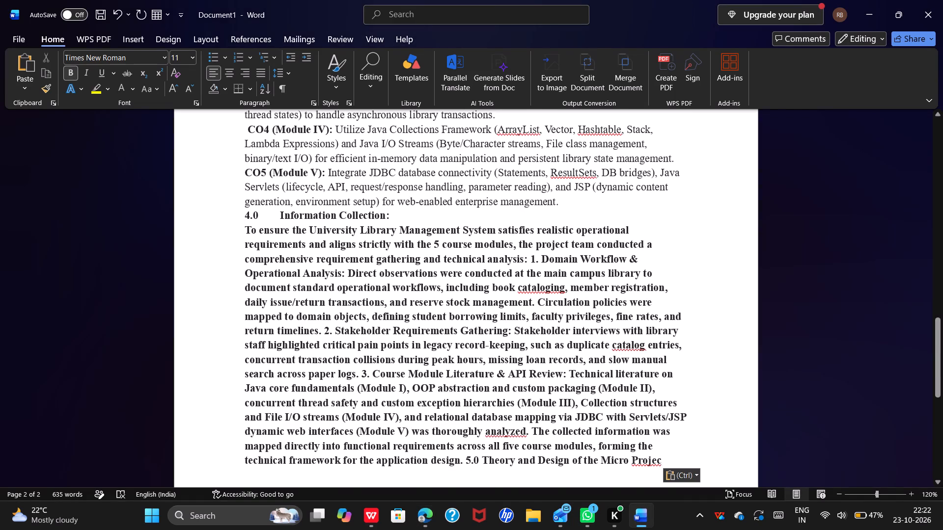
Start new lines before "1. Domain Workflow", "2. Stakeholder Requirements Gathering" and "3. Course Module Literature" in the pasted Information Collection text.
click(527, 260)
key(Return)
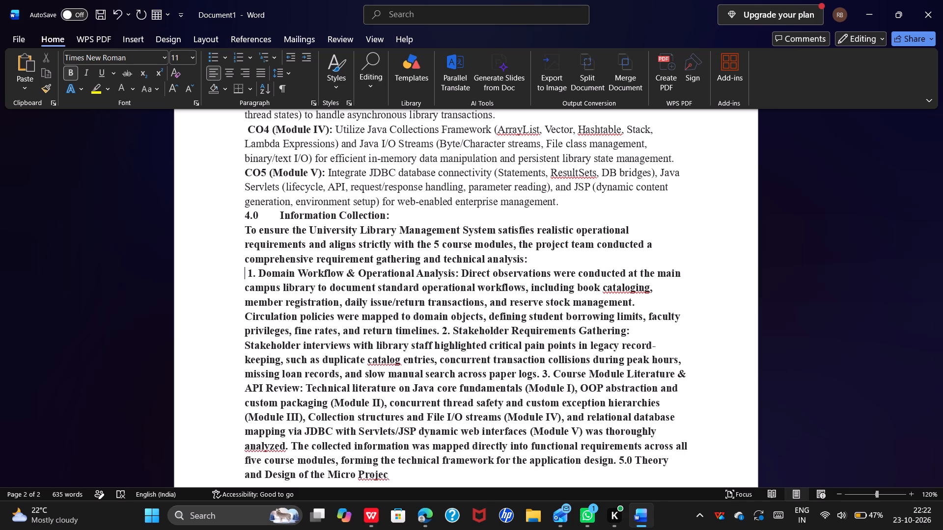
click(441, 330)
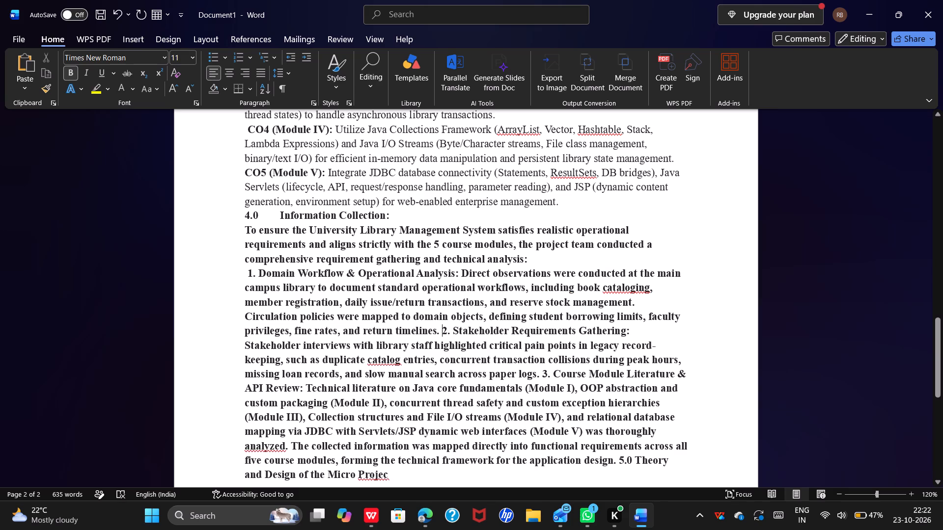
key(Return)
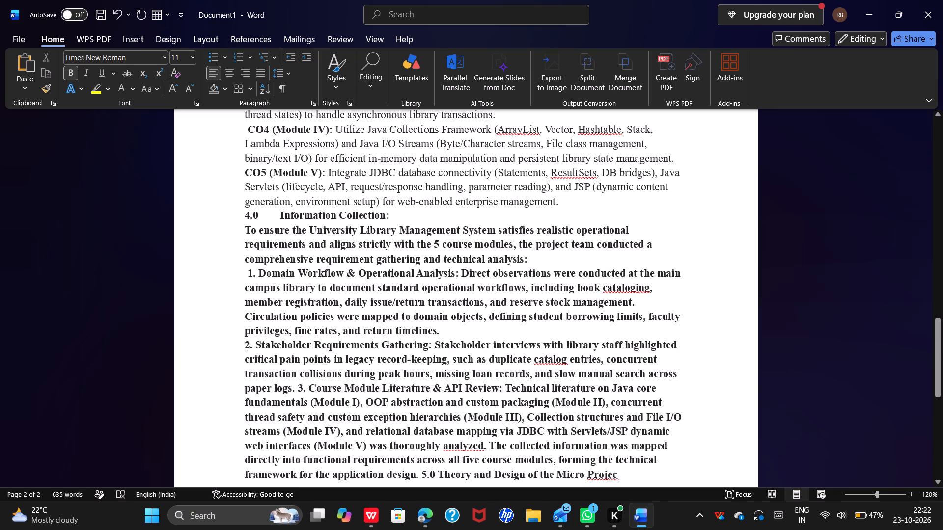
scroll(380, 377, down, 2)
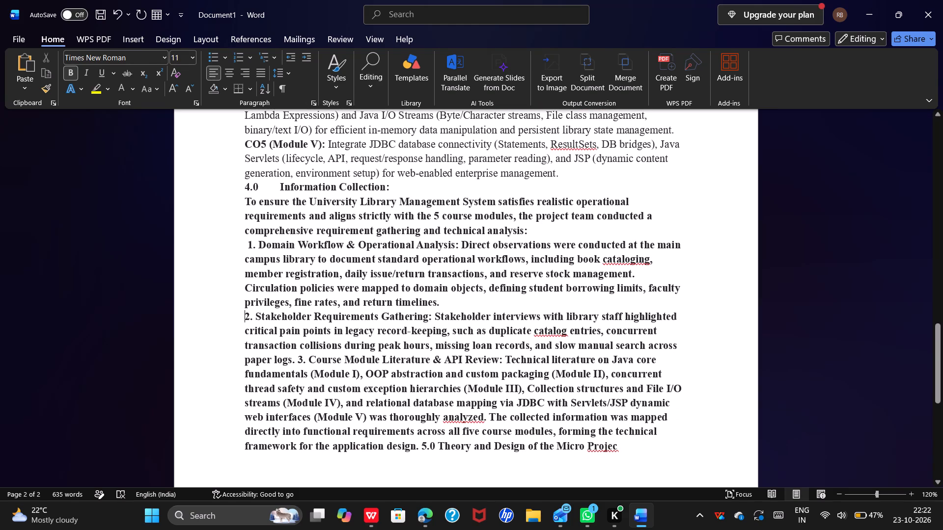
click(298, 362)
key(Return)
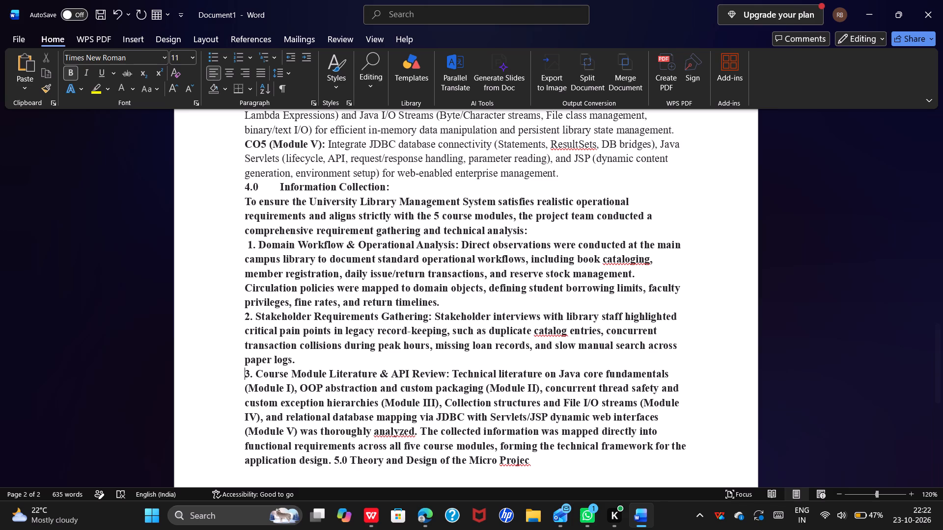
Check the end of section 4.0 against the PDF and delete the stray "5.0 Theory and Design of the Micro Projec" text in Word.
scroll(449, 441, down, 2)
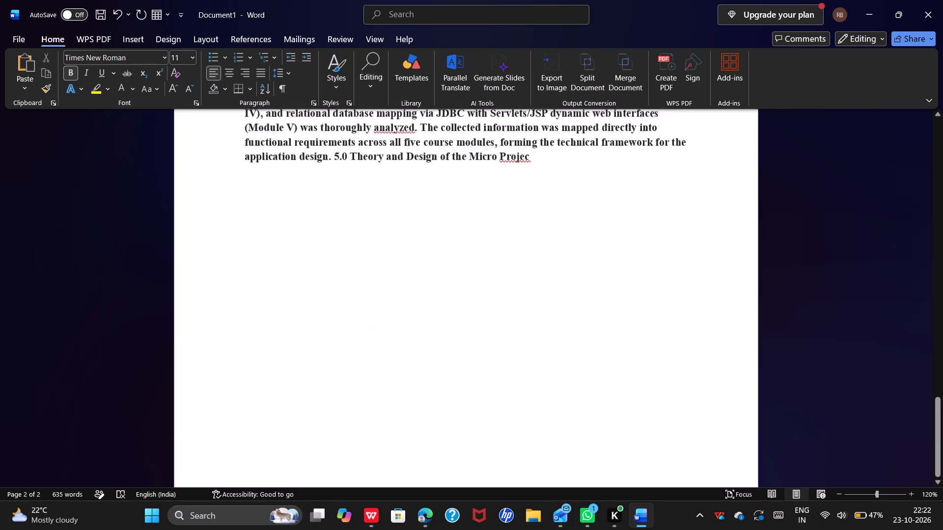
scroll(449, 441, up, 1)
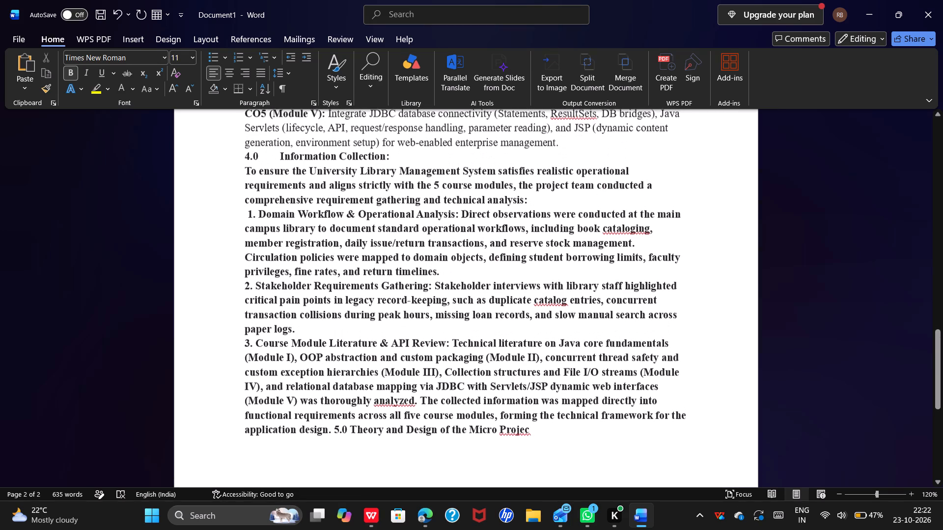
scroll(449, 441, up, 1)
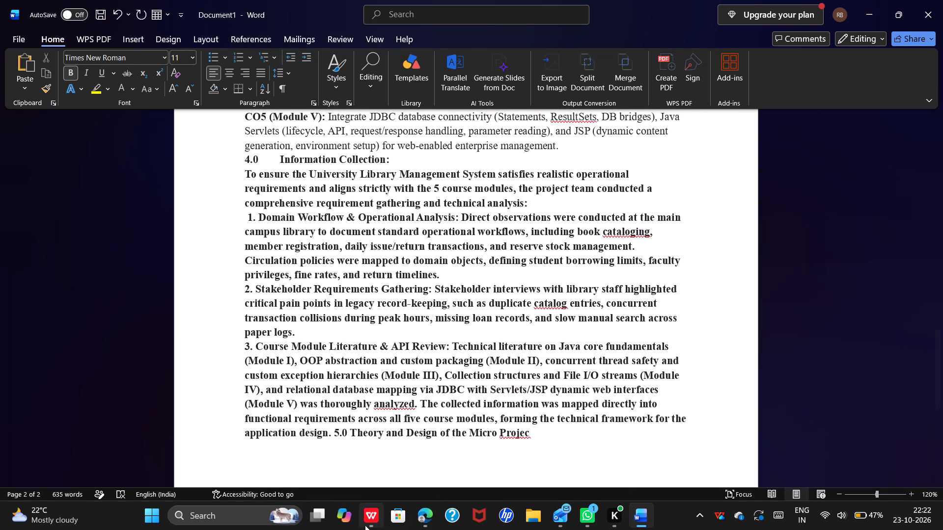
click(485, 477)
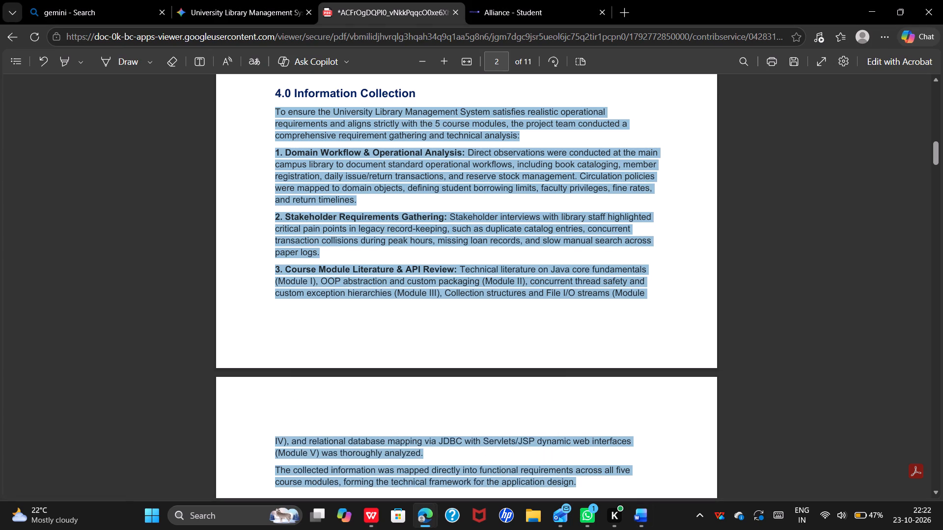
scroll(467, 431, down, 1)
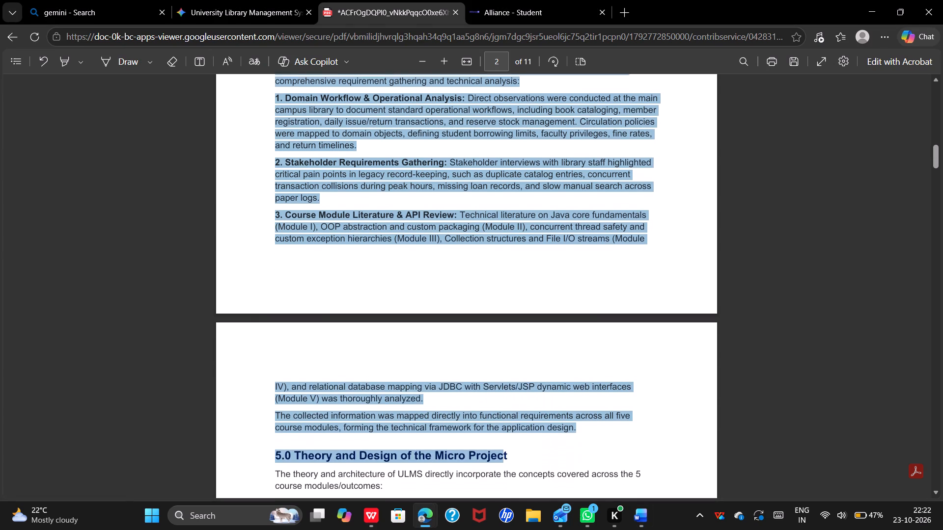
scroll(467, 431, down, 1)
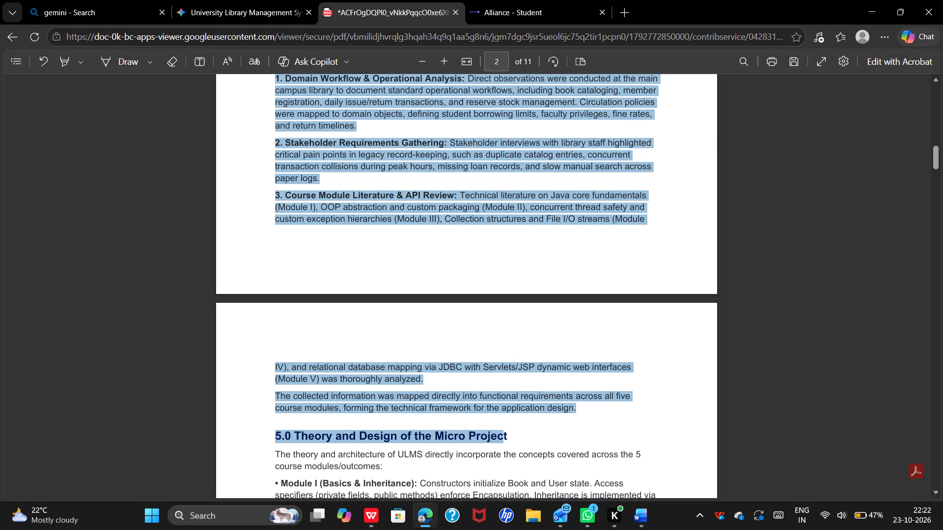
click(636, 515)
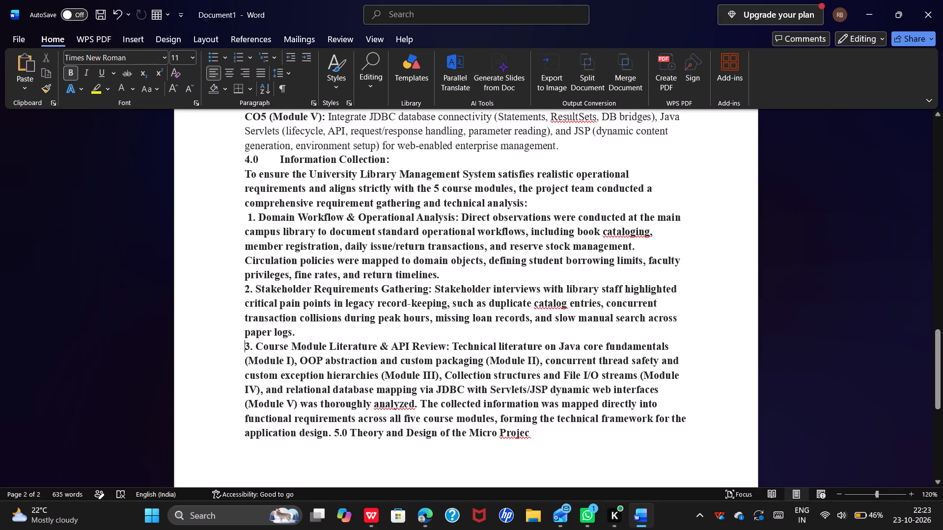
drag(336, 433, 380, 437)
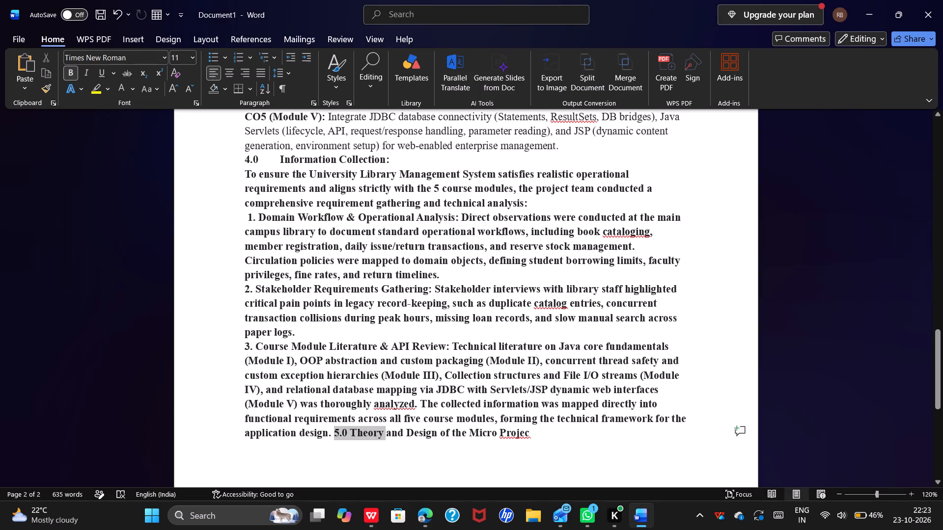
drag(380, 437, 539, 439)
key(BackSpace)
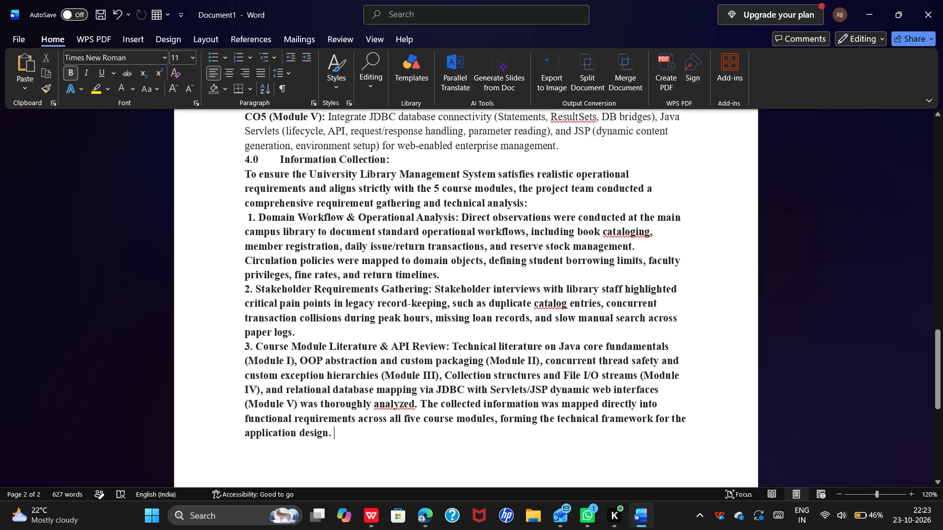
Remove bold from the Information Collection introductory paragraph and from the description following "1. Domain Workflow & Operational Analysis:".
drag(243, 176, 454, 218)
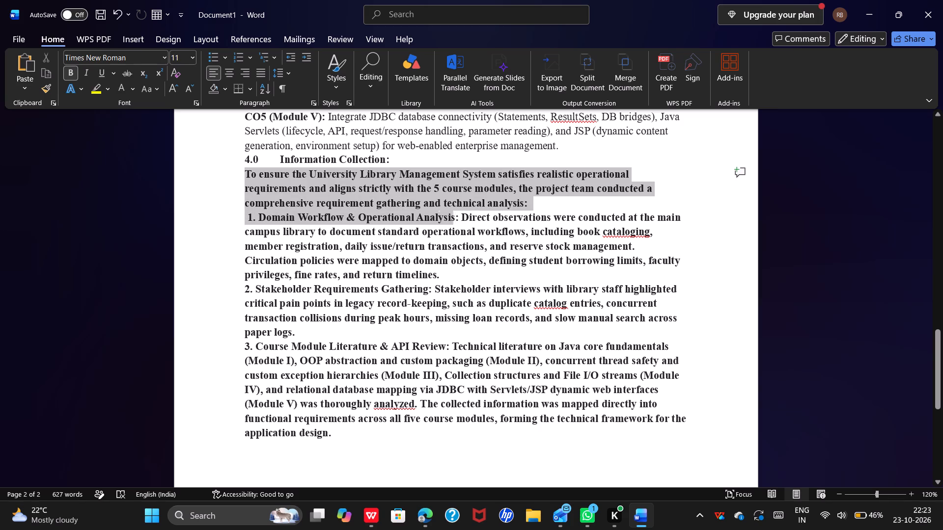
drag(454, 218, 563, 203)
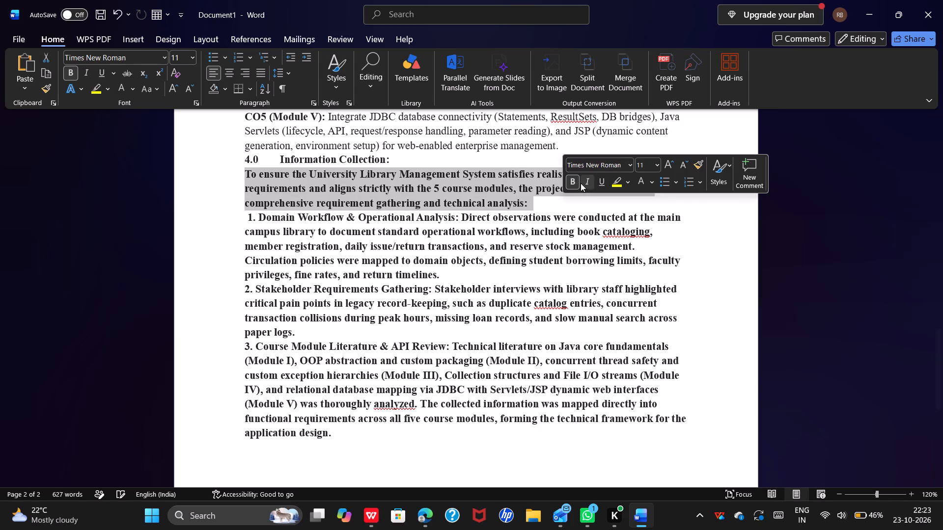
click(573, 181)
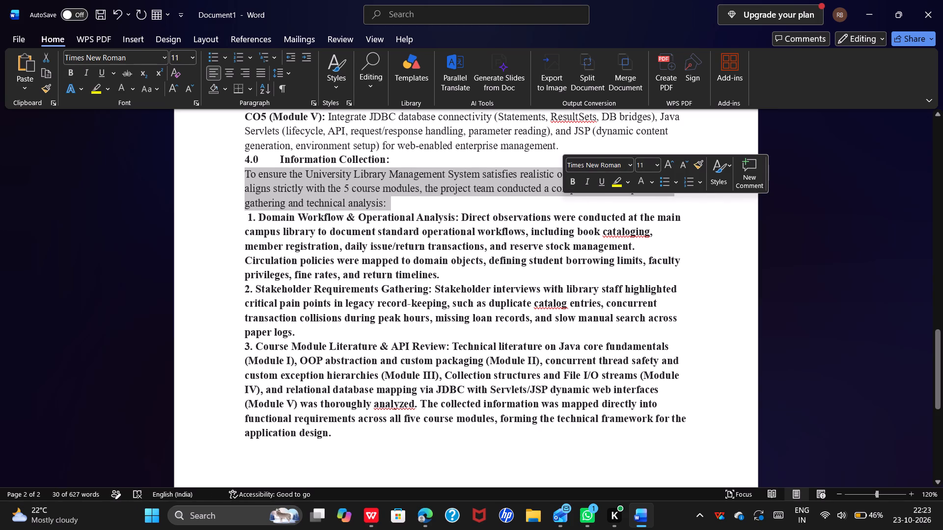
drag(461, 218, 491, 273)
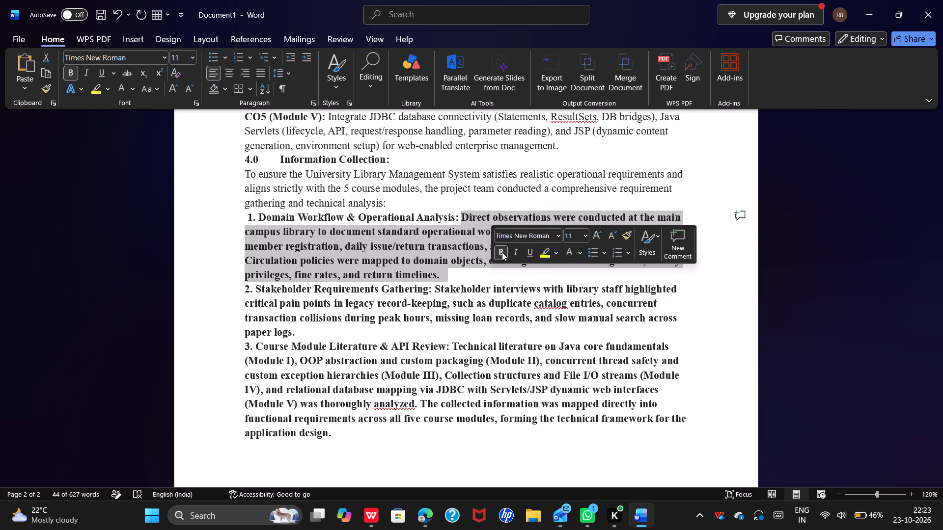
click(502, 252)
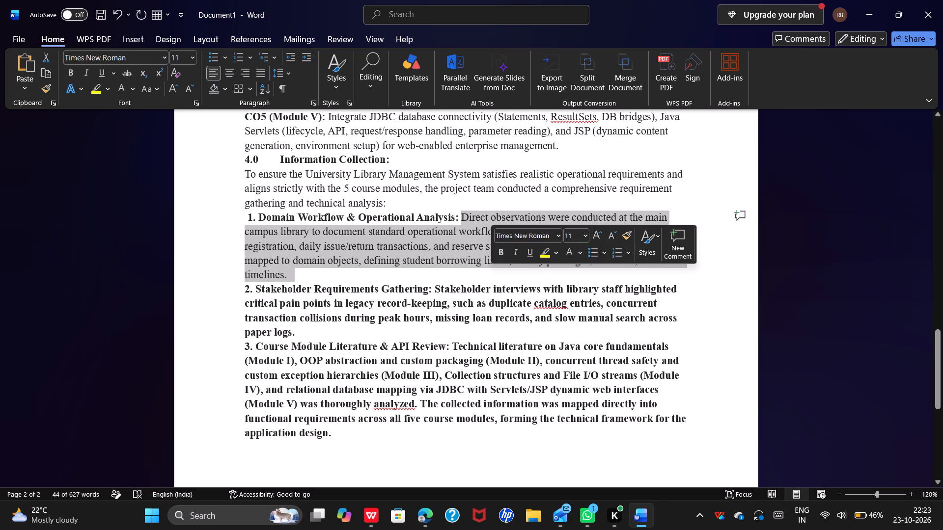
Remove bold from the descriptions following "2. Stakeholder Requirements Gathering:" and "3. Course Module Literature & API Review:".
drag(435, 288, 465, 331)
click(470, 308)
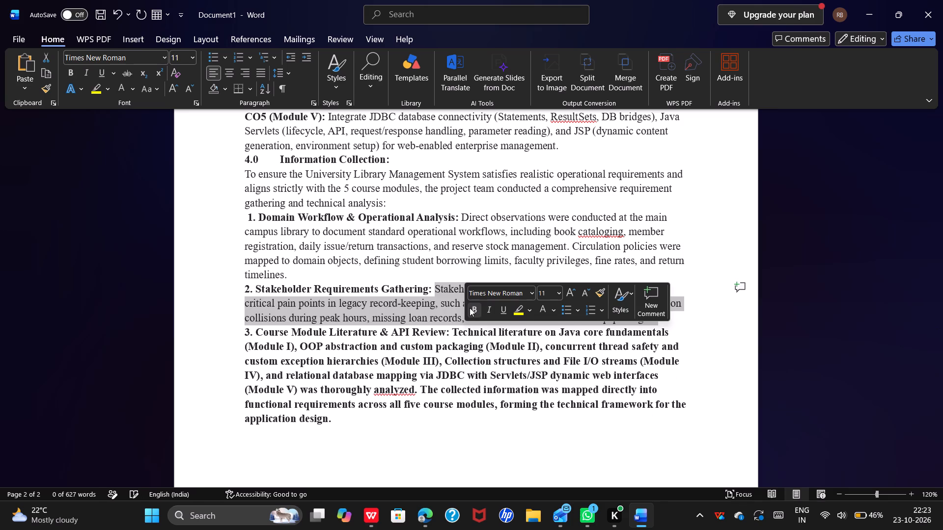
drag(452, 332, 489, 418)
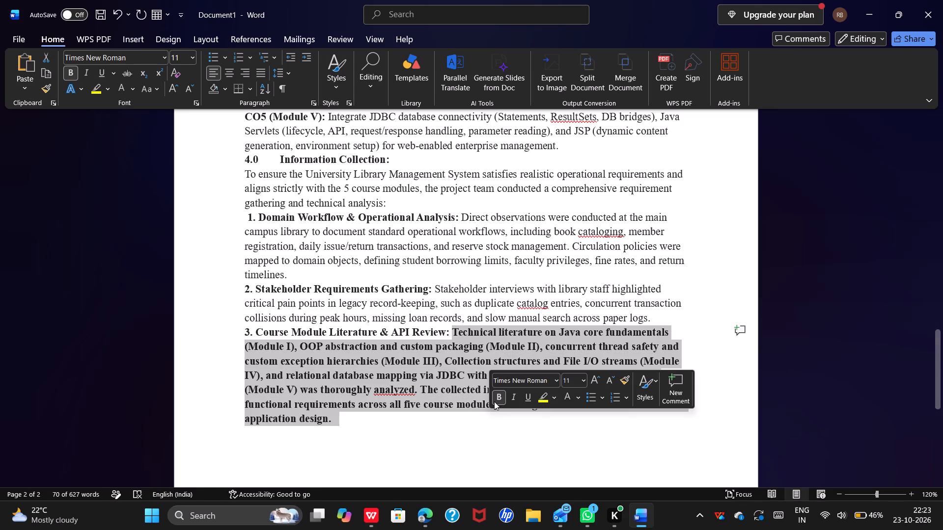
click(495, 400)
click(370, 355)
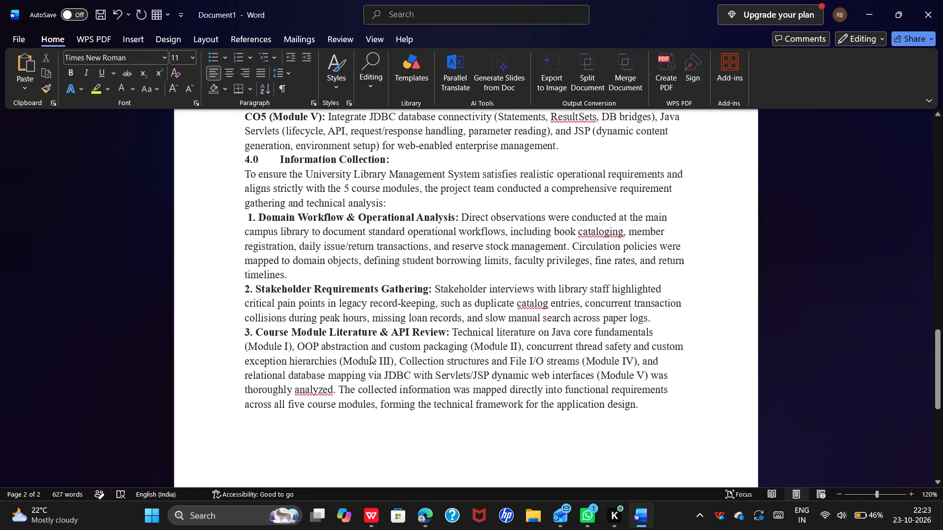
Centre the title "University Library Management System (ULMS)" above the Rationale section on the first page.
scroll(370, 355, up, 5)
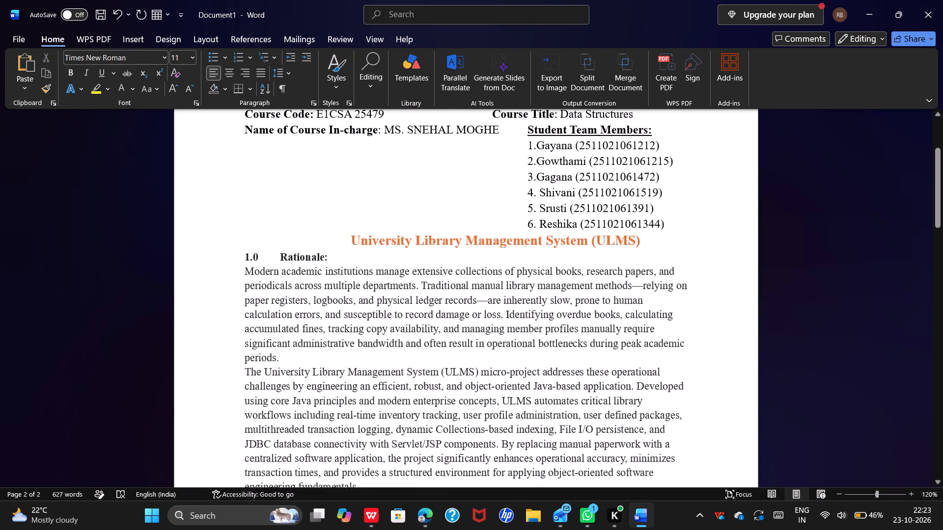
scroll(370, 355, up, 1)
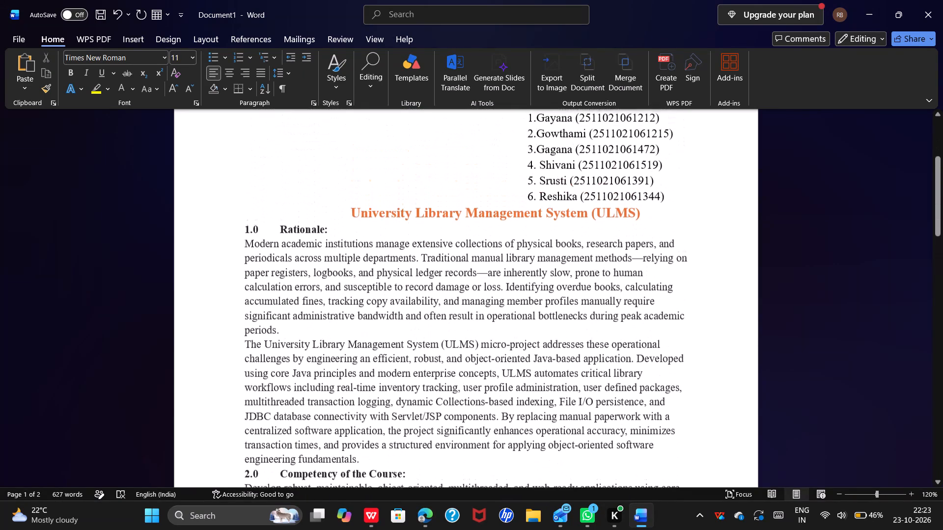
scroll(370, 355, up, 2)
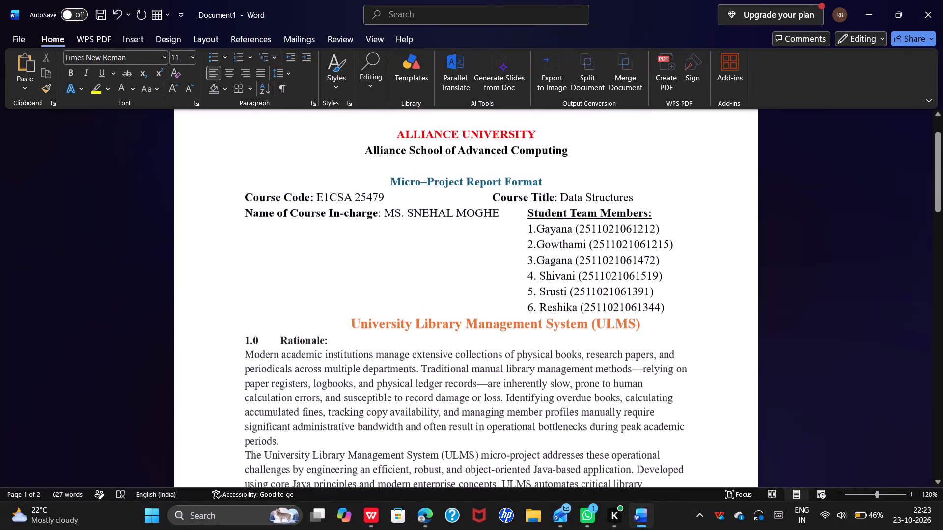
scroll(370, 355, up, 1)
click(349, 345)
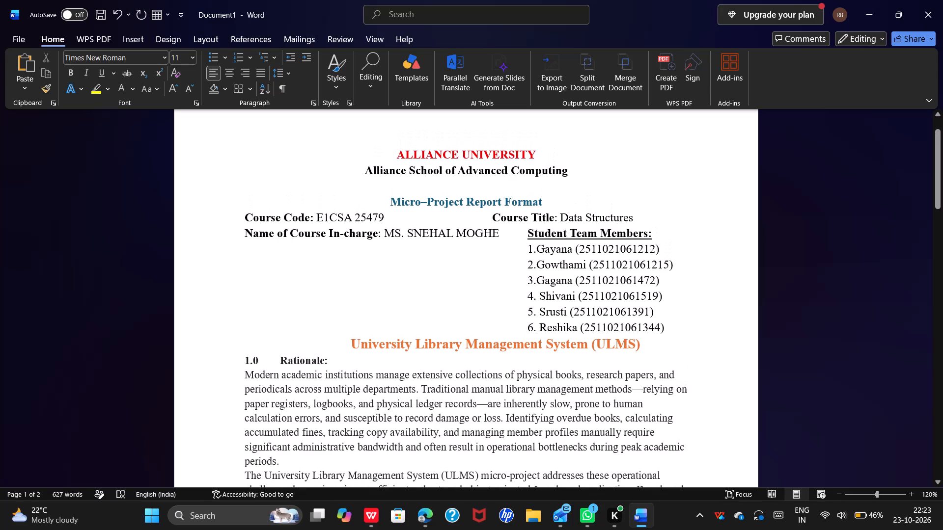
drag(349, 345, 630, 343)
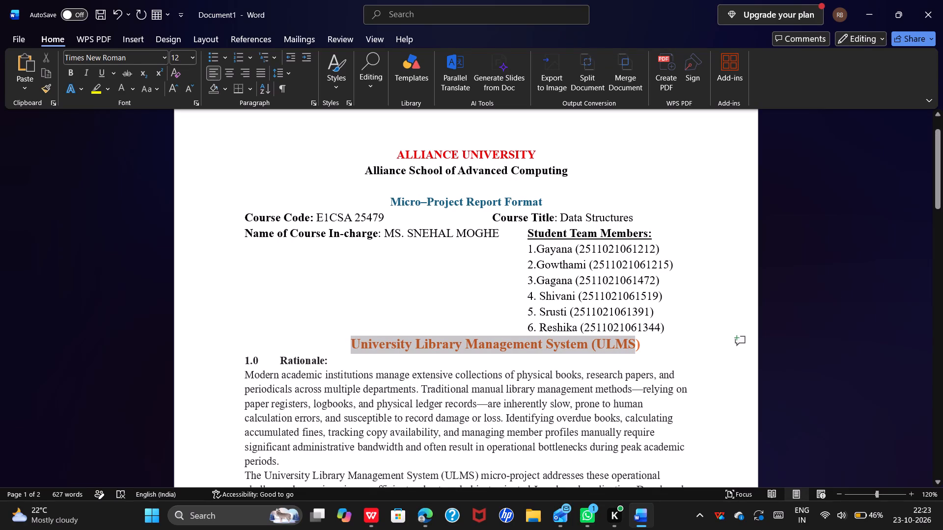
drag(630, 343, 634, 344)
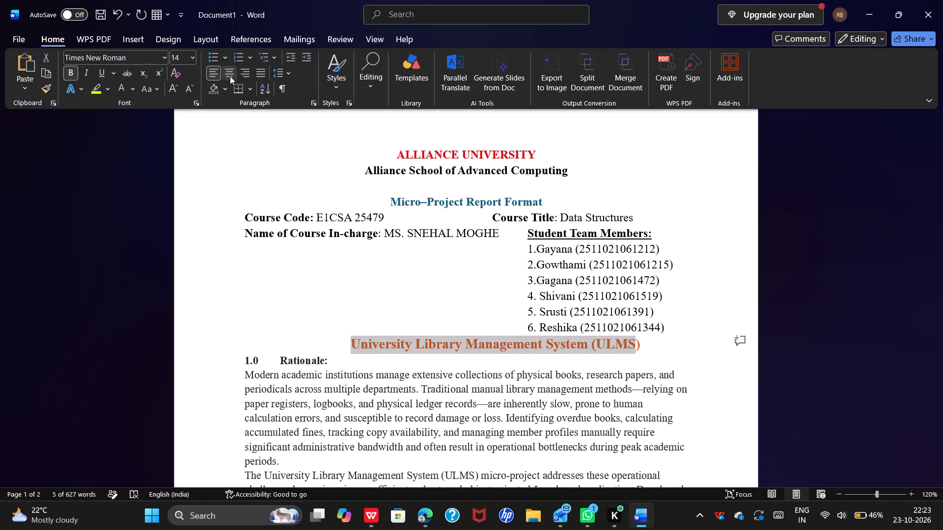
click(230, 76)
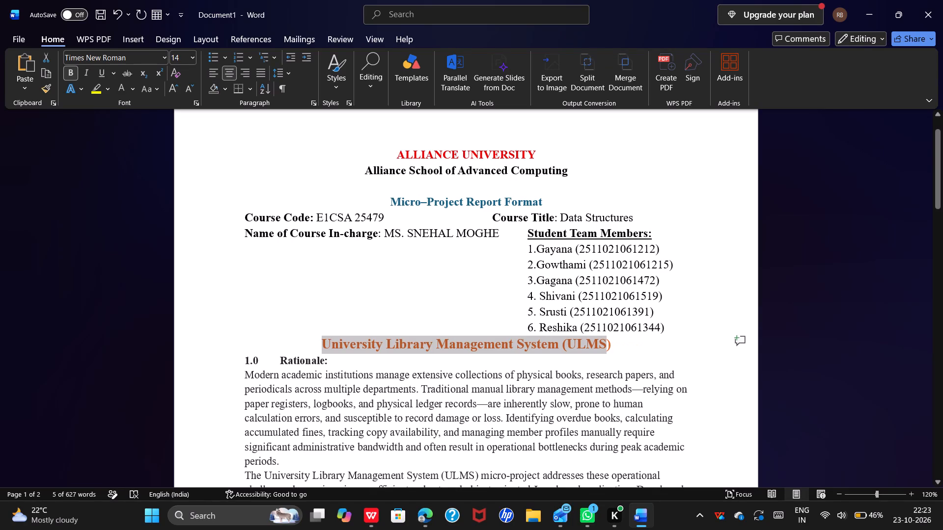
click(621, 353)
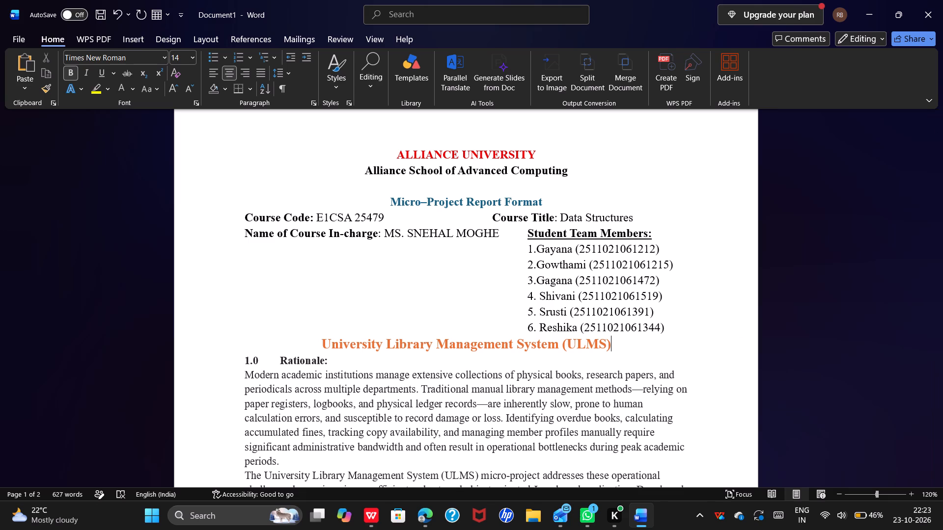
Copy the heading "5.0 Theory and Design of the Micro Project" from the WPS template and paste it on a new line after section 4.0 in Word.
scroll(621, 353, down, 4)
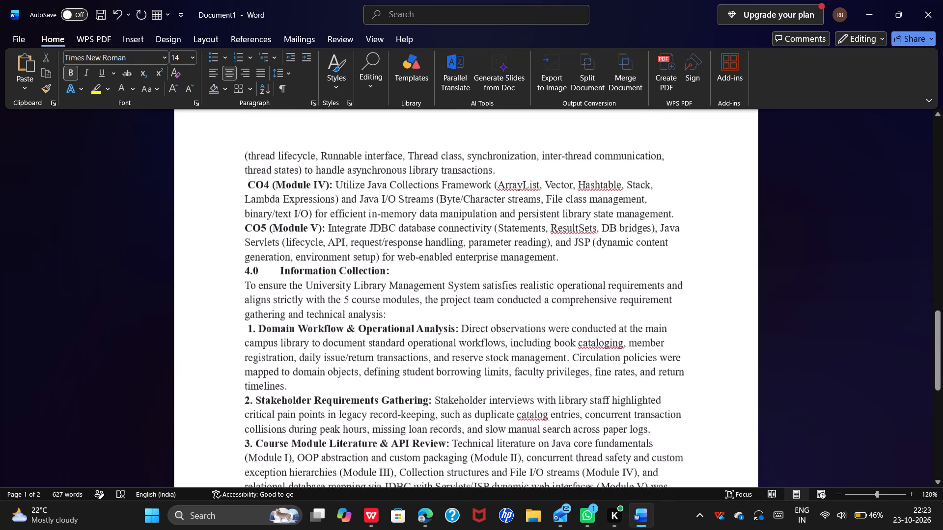
scroll(621, 353, down, 2)
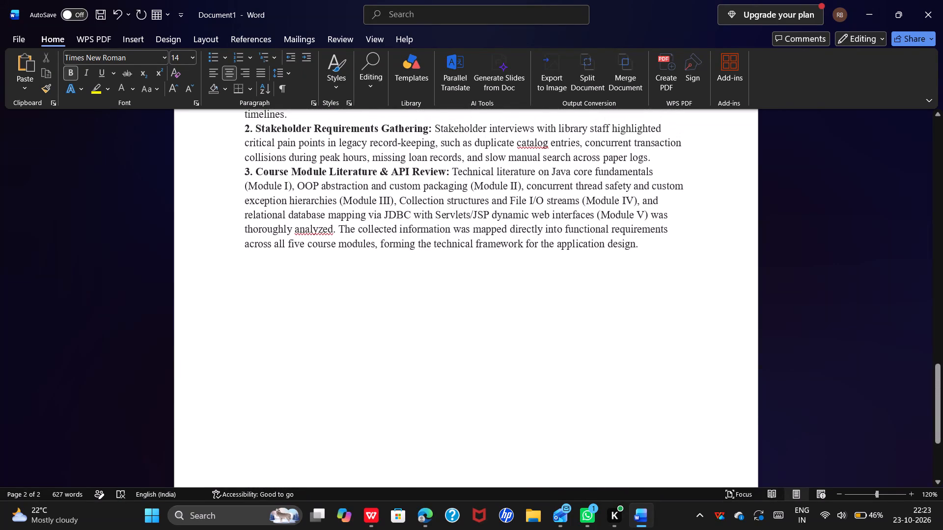
click(650, 247)
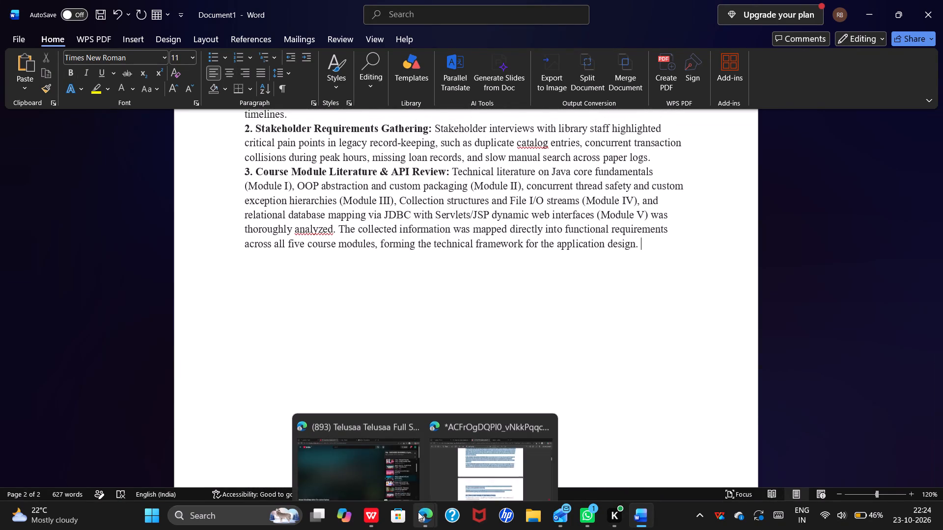
click(360, 514)
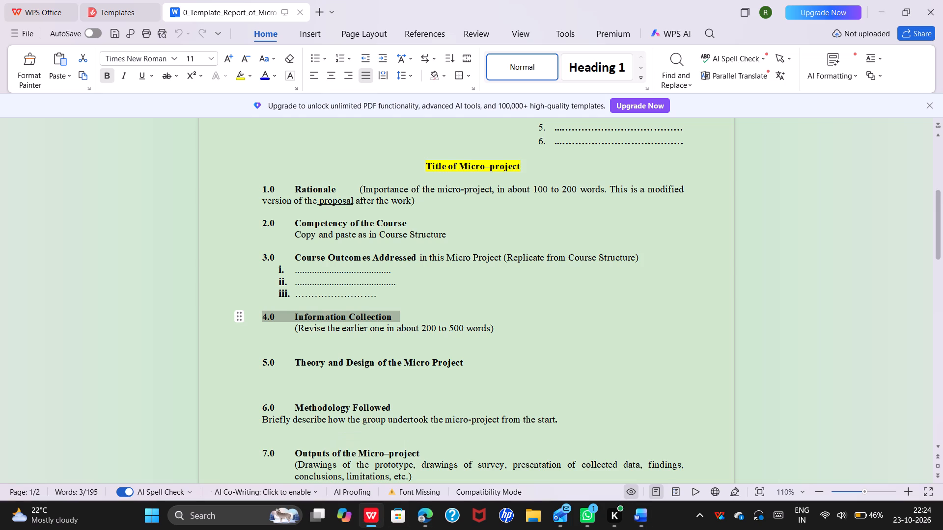
scroll(374, 414, down, 4)
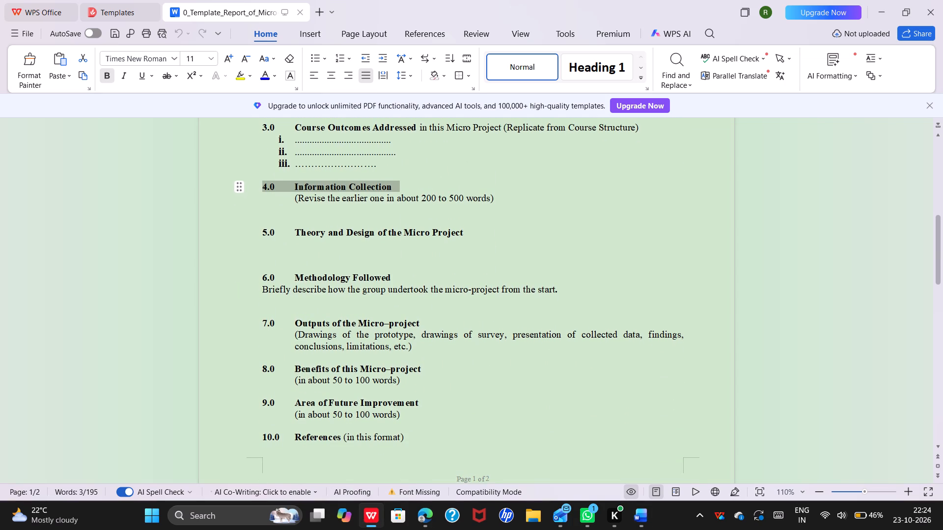
drag(260, 229, 457, 239)
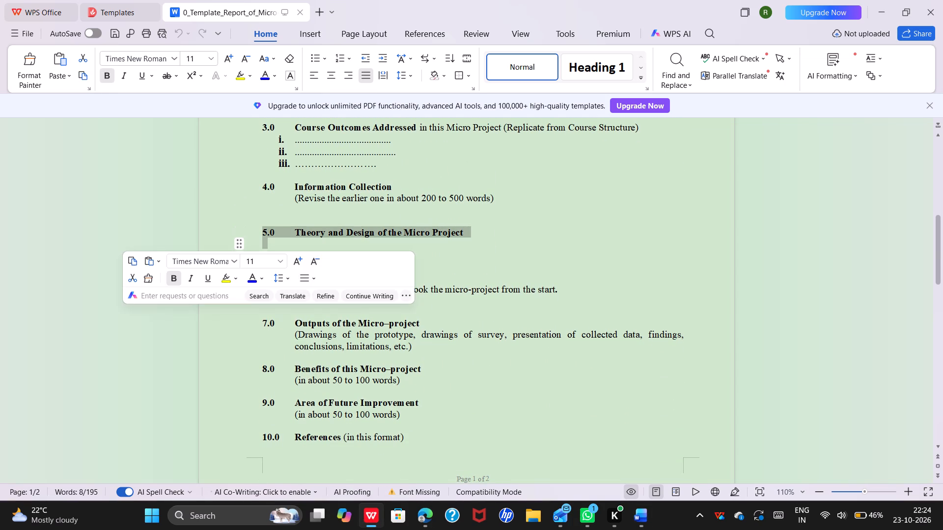
key(ctrl+c)
ctrl+click(282, 238)
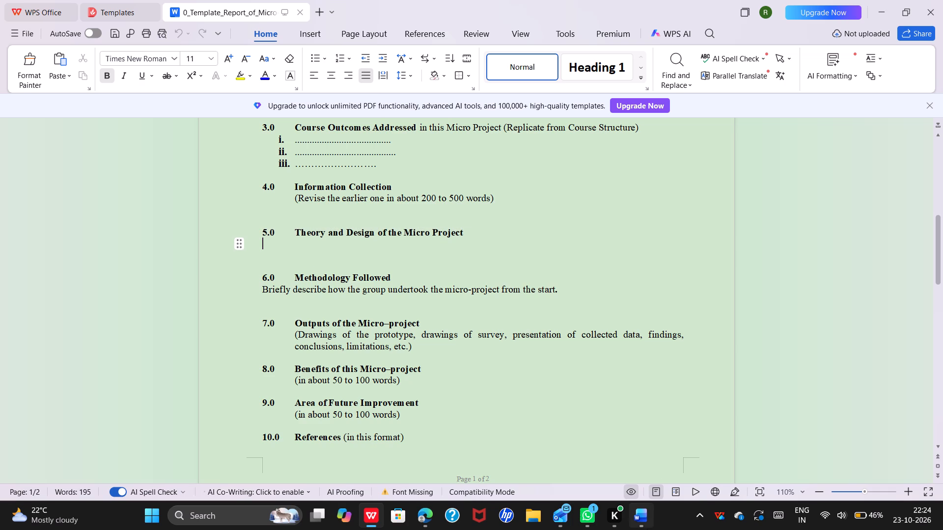
click(647, 529)
key(Return)
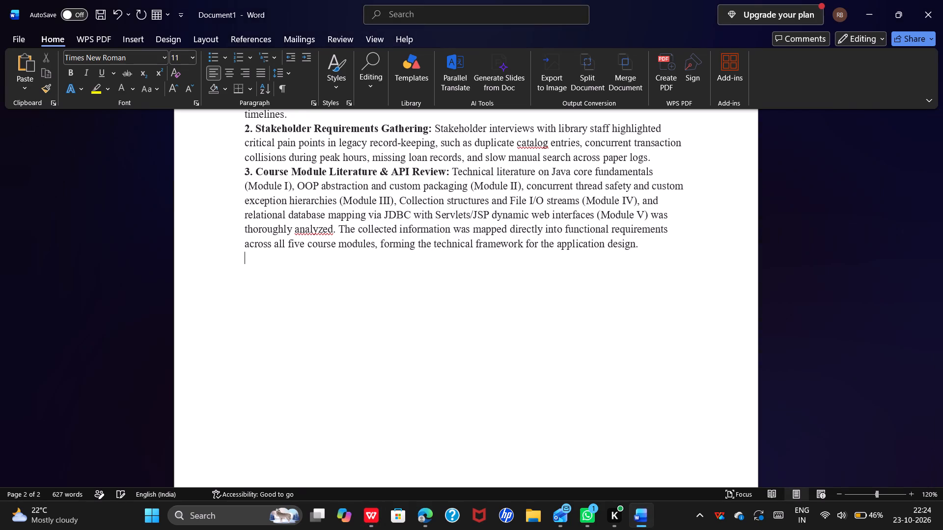
key(ctrl+v)
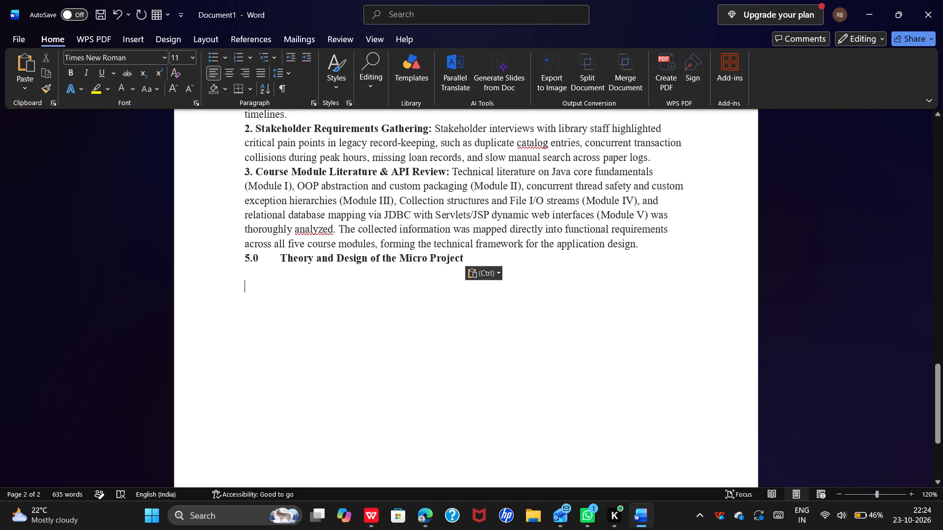
Add a colon directly after "Theory and Design of the Micro Project" in the 5.0 heading, removing the extra space before it.
click(467, 258)
key(shift+colon)
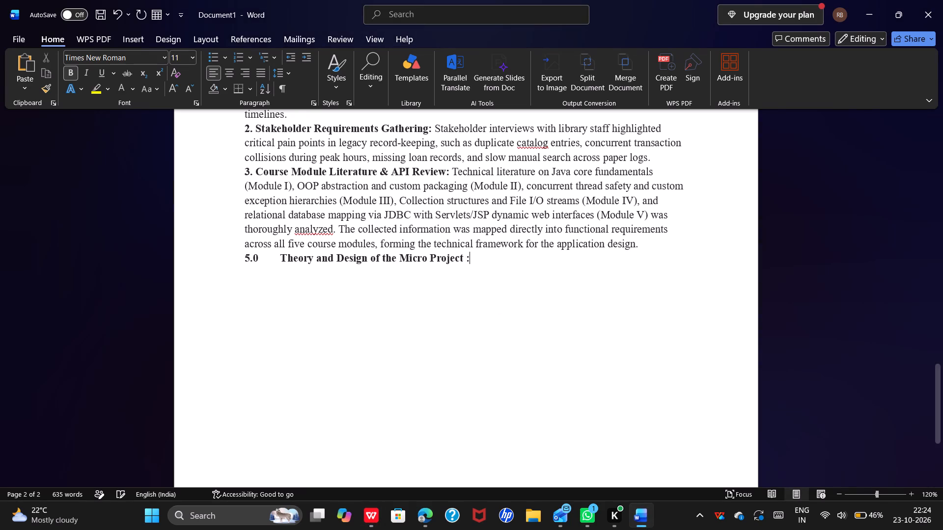
key(BackSpace)
key(BackSpace)
key(shift+colon)
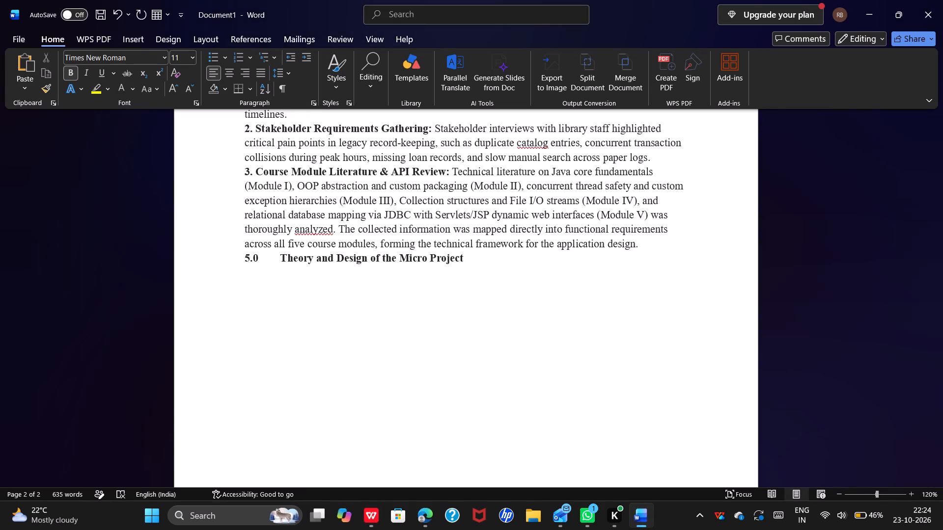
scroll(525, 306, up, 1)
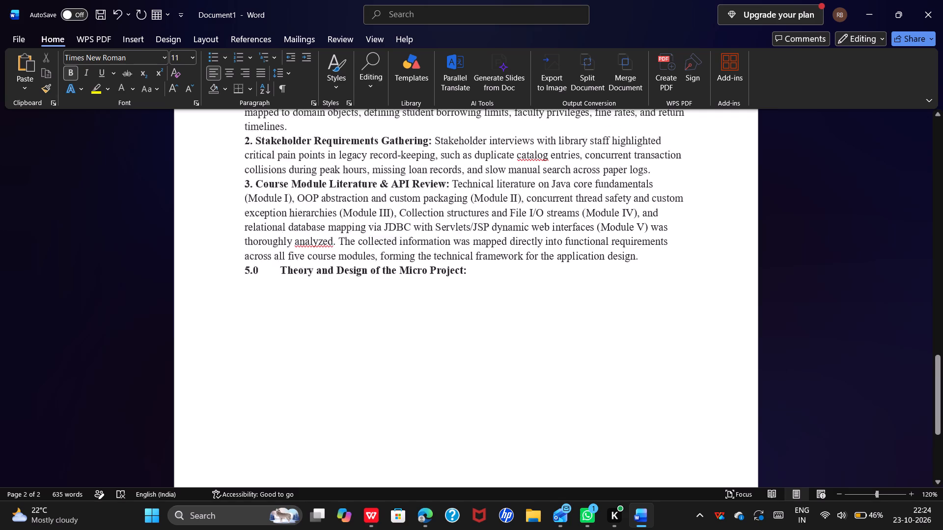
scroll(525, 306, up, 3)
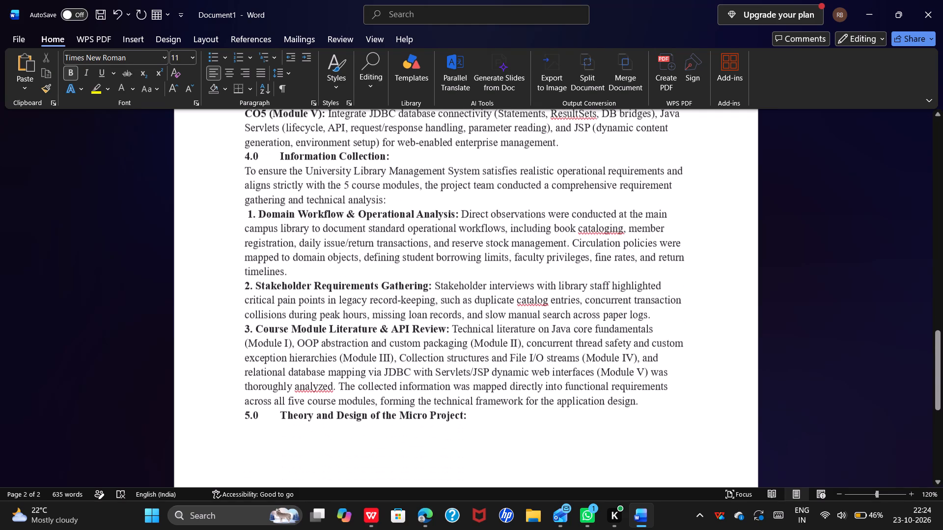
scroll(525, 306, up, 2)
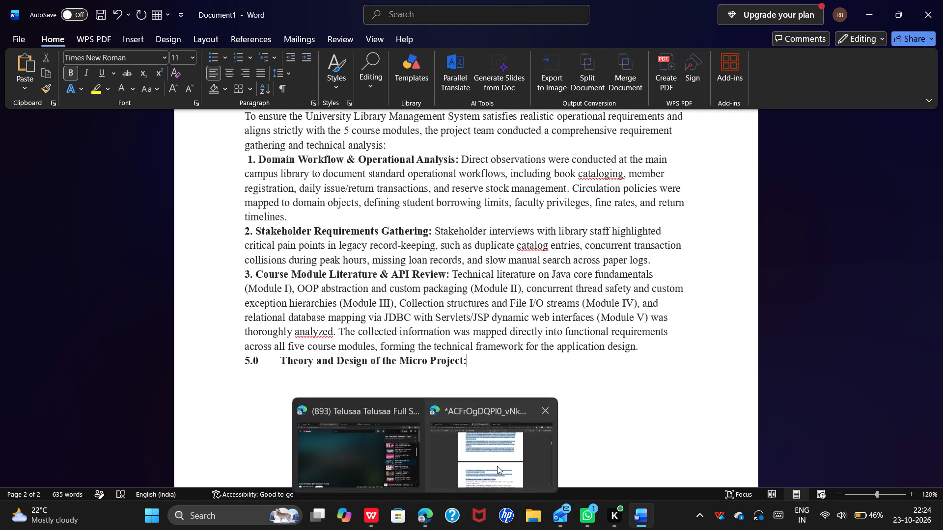
Copy the section 5.0 body text, from "The theory and architecture of ULMS" through Module V, from the reference PDF and paste it under Word's 5.0 heading.
click(497, 466)
scroll(497, 466, down, 3)
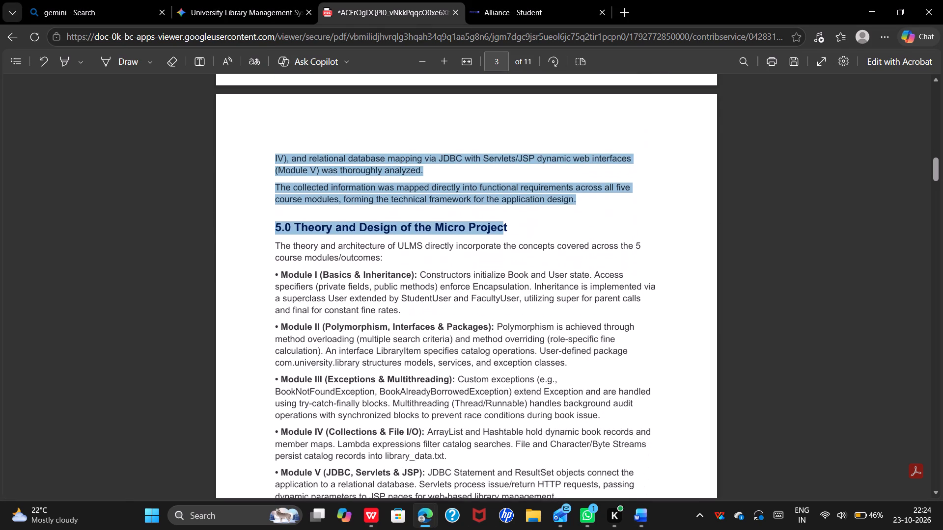
scroll(497, 466, down, 1)
click(418, 415)
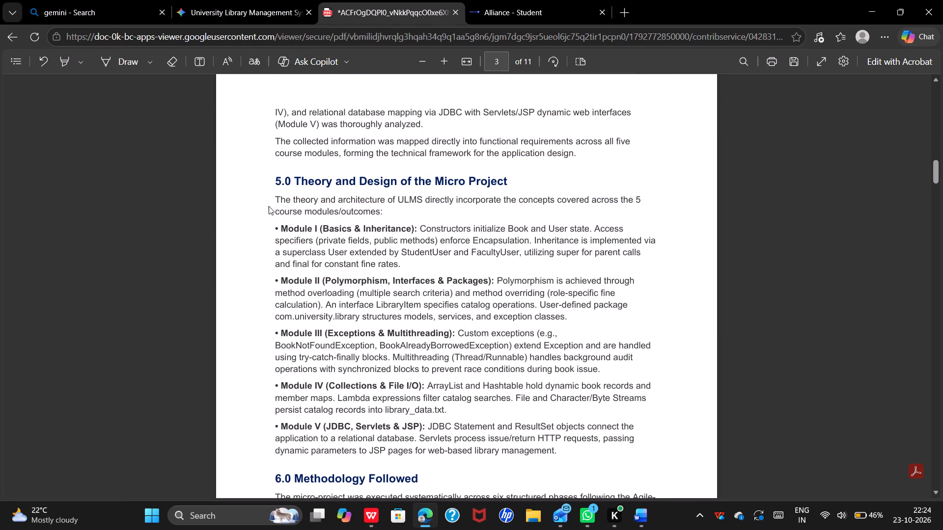
drag(276, 200, 589, 418)
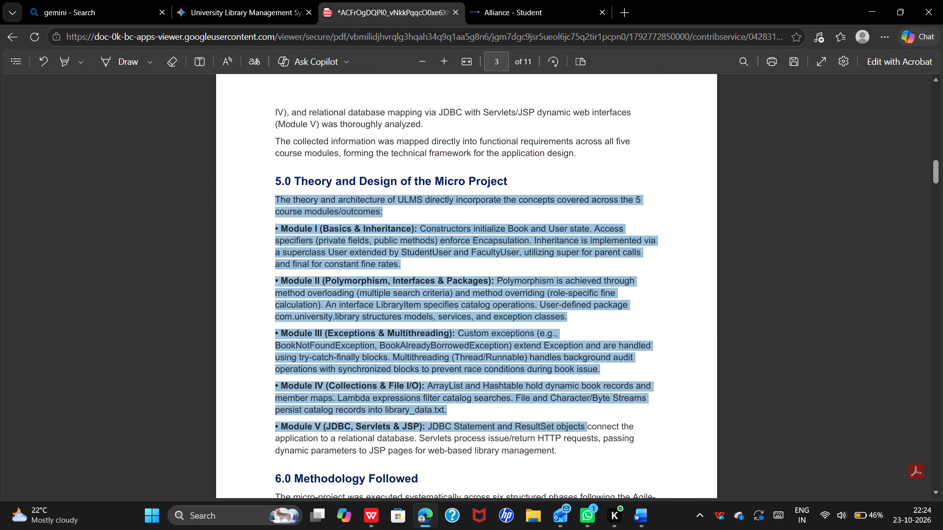
drag(589, 418, 591, 466)
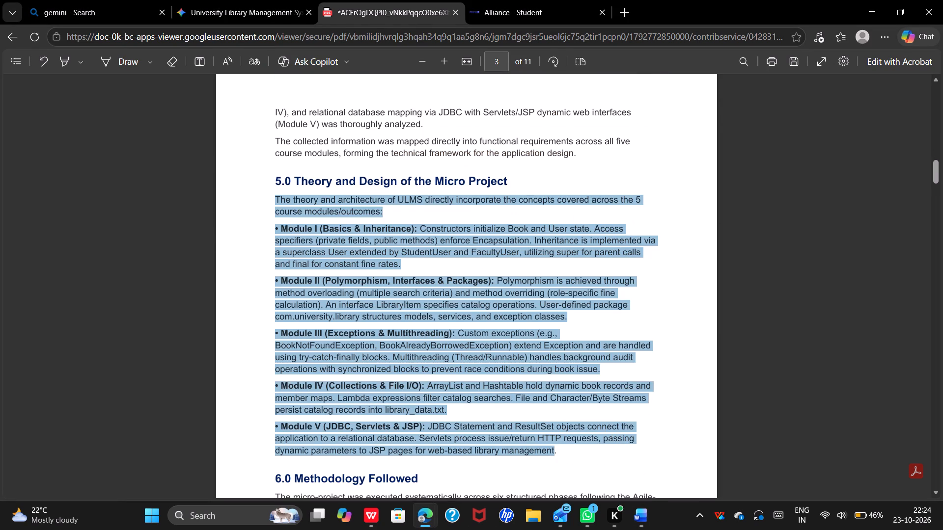
drag(591, 466, 605, 477)
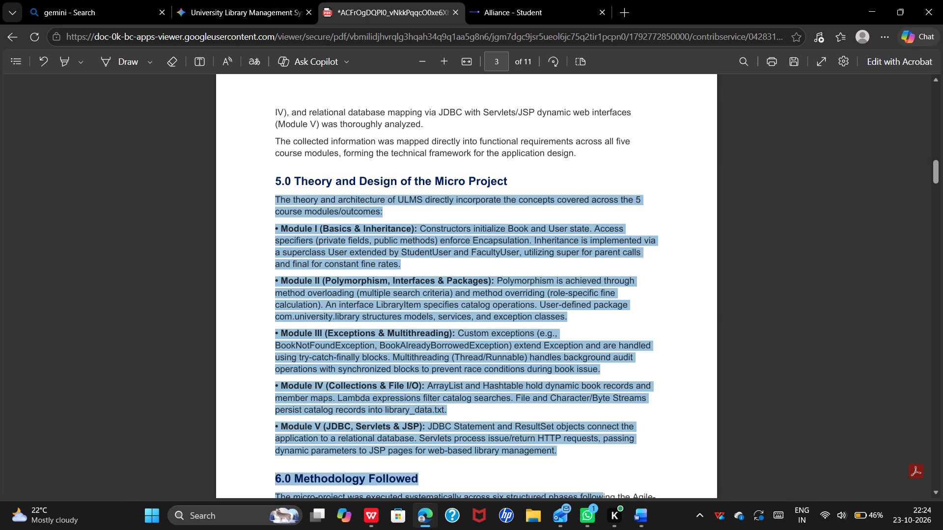
drag(605, 477, 605, 464)
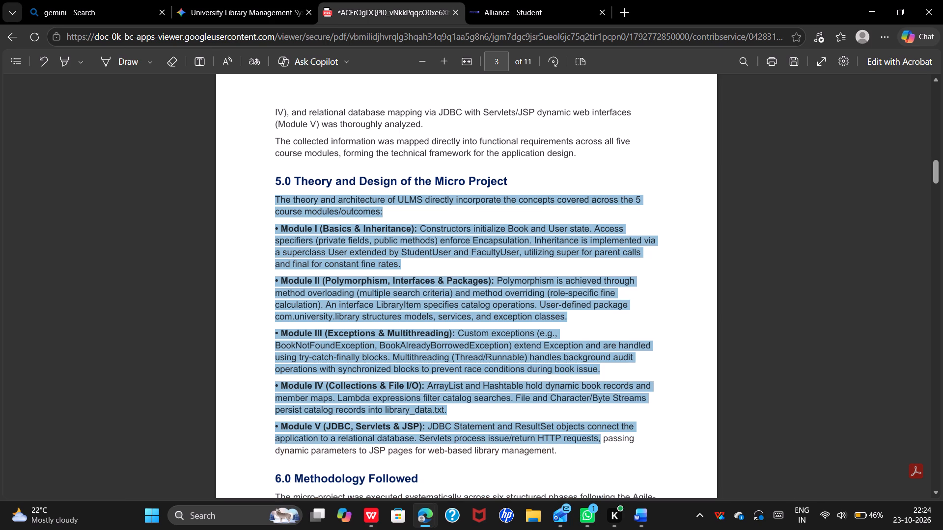
drag(605, 464, 585, 474)
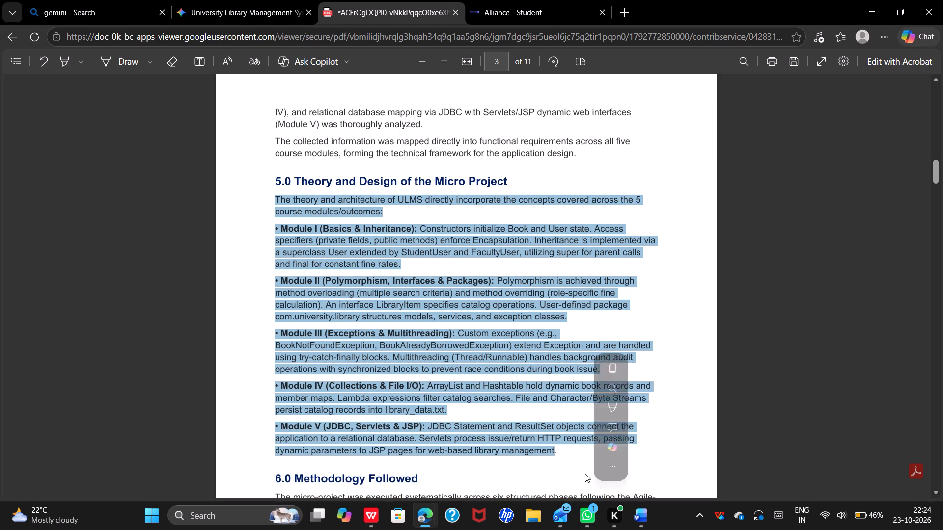
click(622, 371)
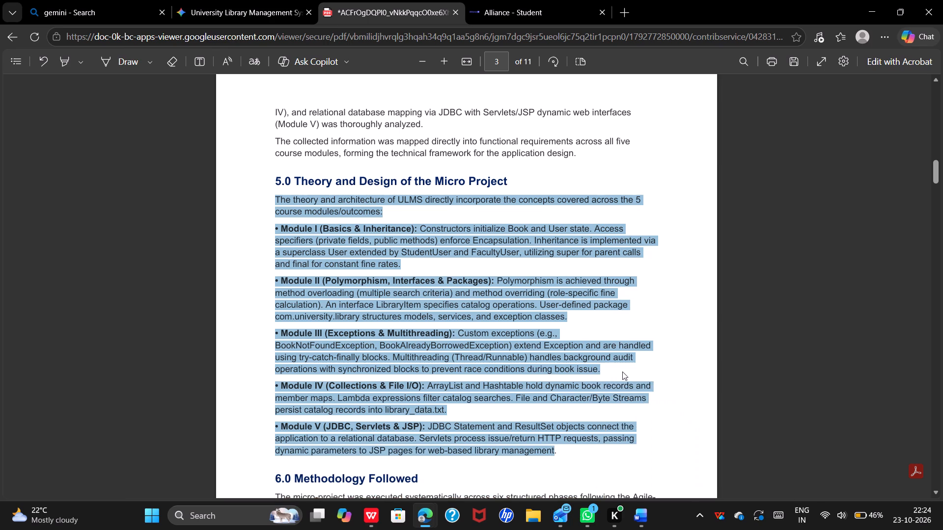
click(638, 526)
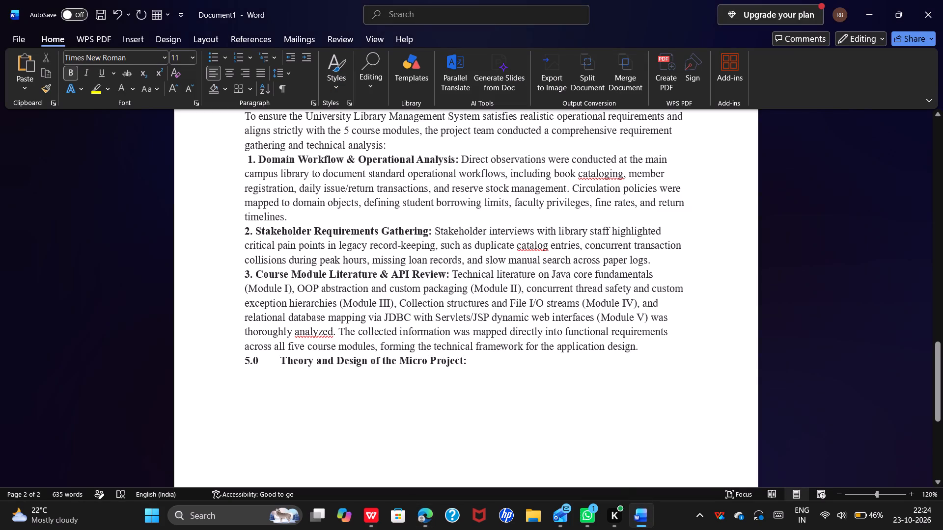
key(Return)
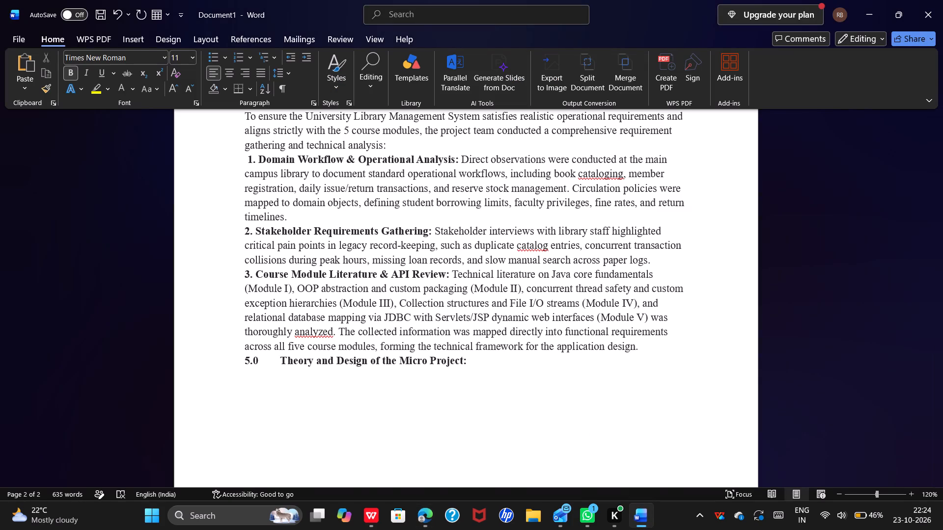
key(ctrl+v)
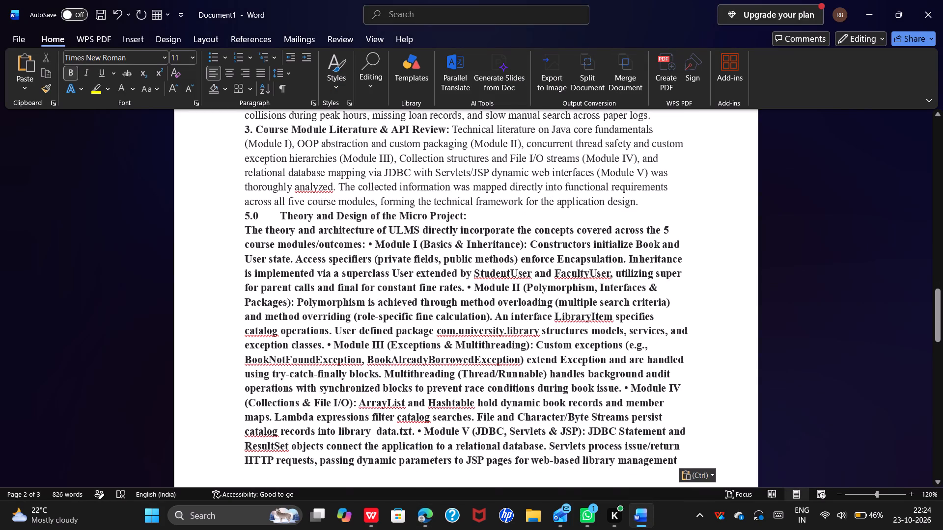
Remove bold from the introductory sentence of section 5.0, ending in "course modules/outcomes:".
drag(244, 230, 353, 245)
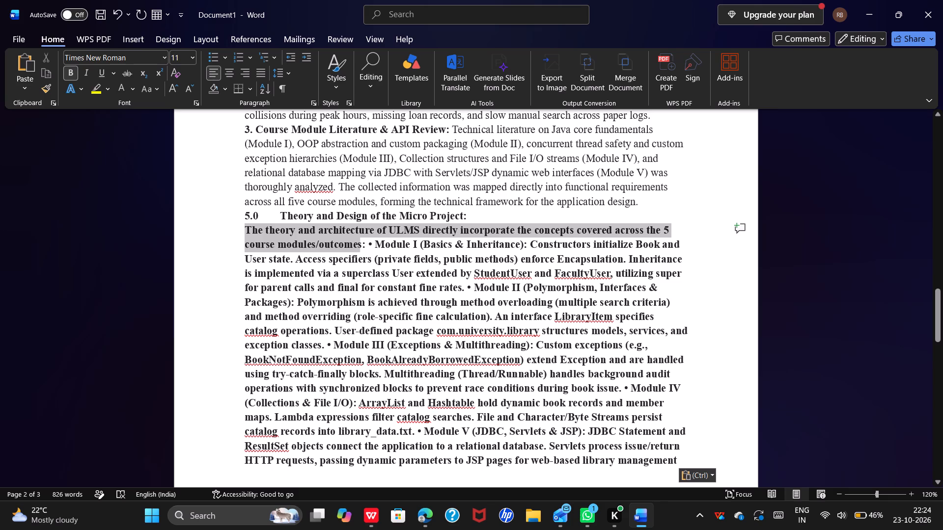
drag(353, 245, 365, 245)
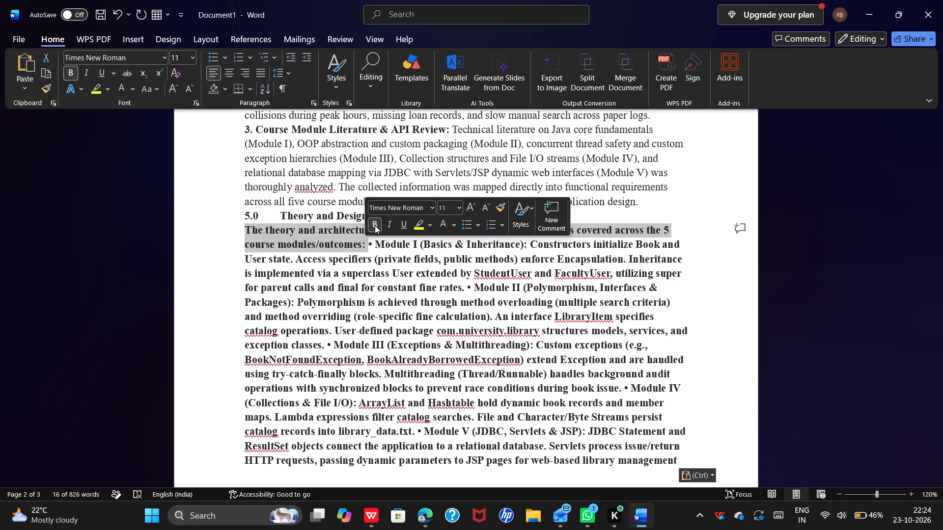
click(374, 225)
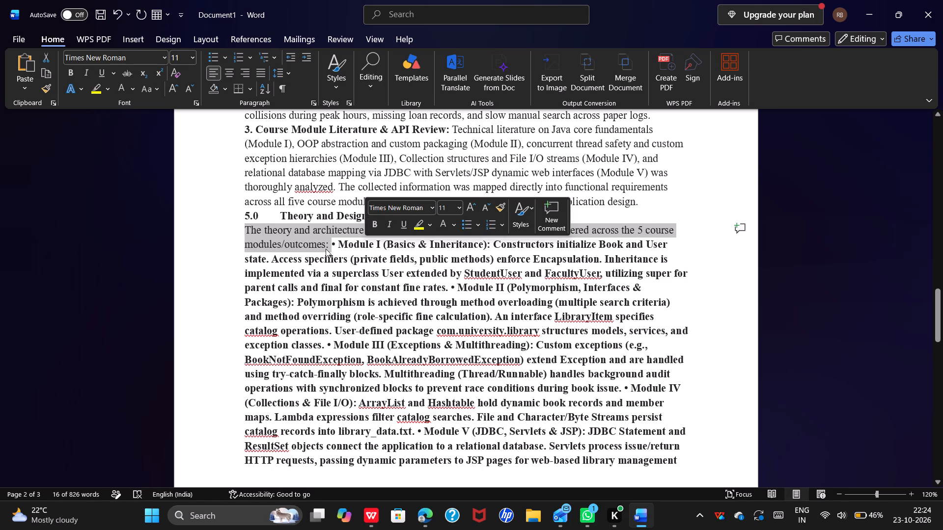
Split the pasted section 5.0 text so that each bullet from Module I to Module V starts on its own line.
click(330, 247)
key(Return)
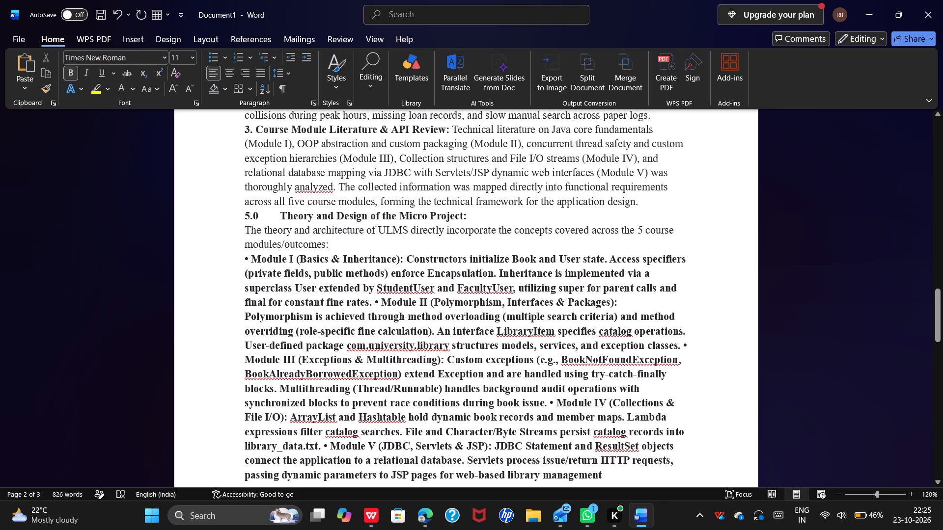
click(372, 303)
key(Return)
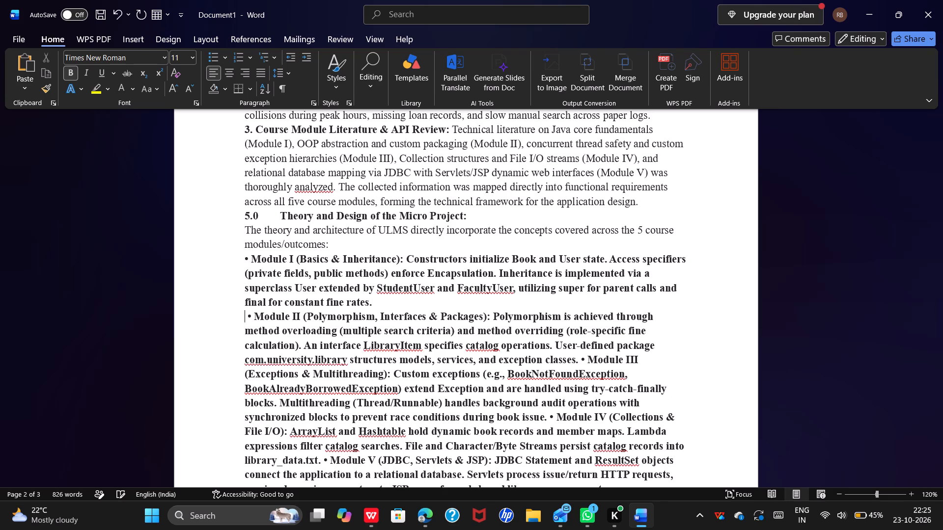
scroll(372, 303, down, 2)
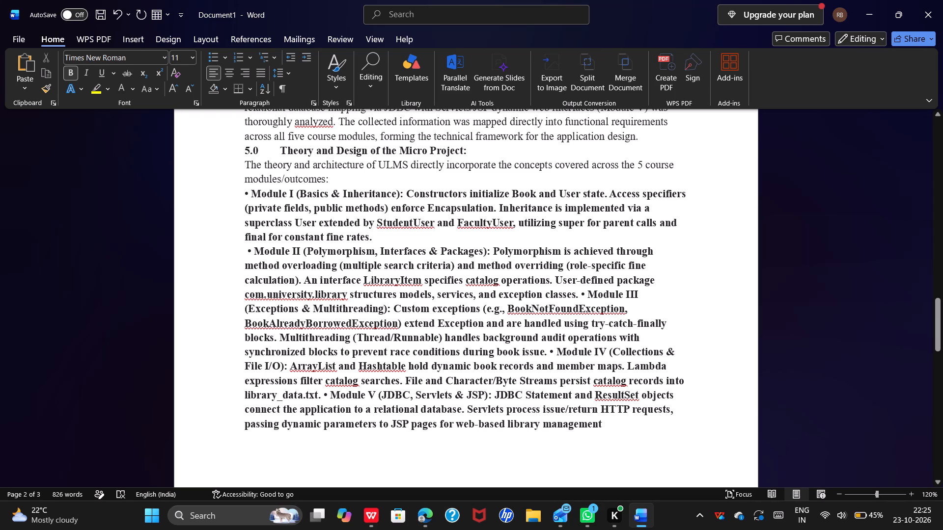
click(578, 295)
key(Return)
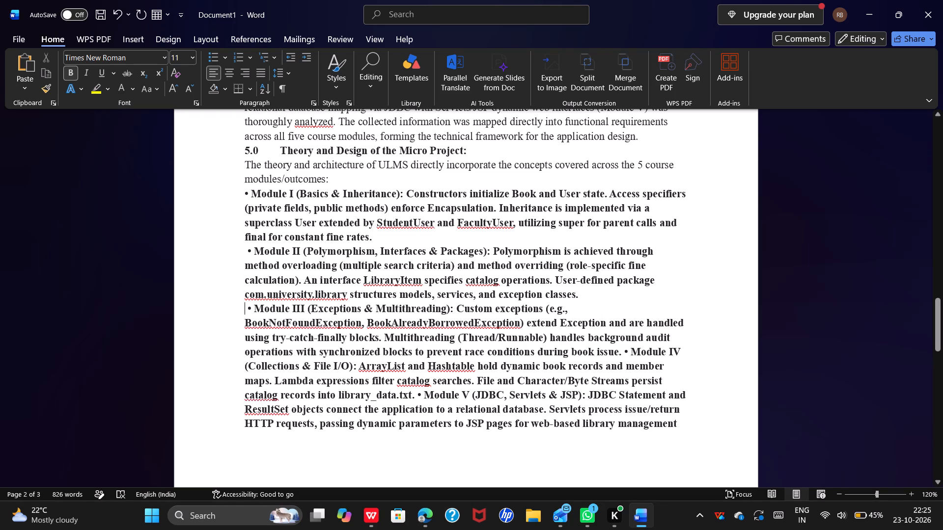
click(622, 355)
key(Return)
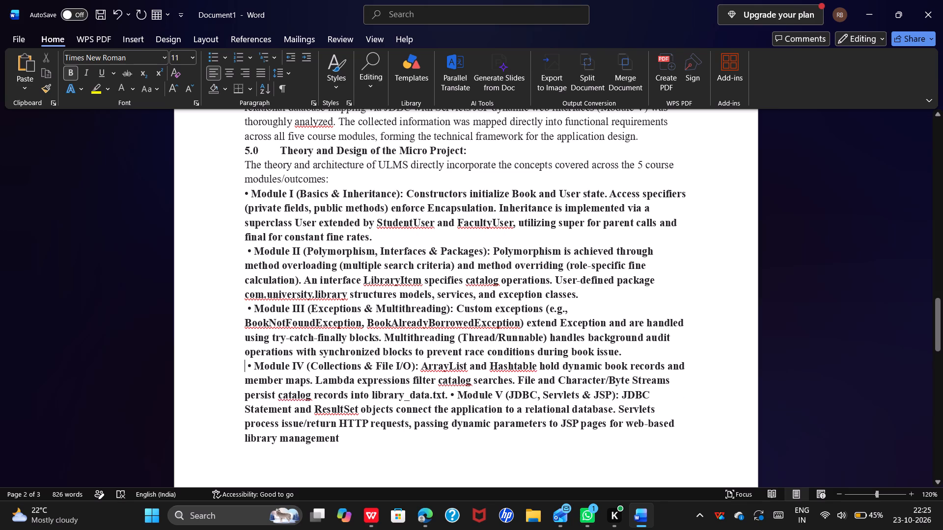
click(450, 395)
key(Return)
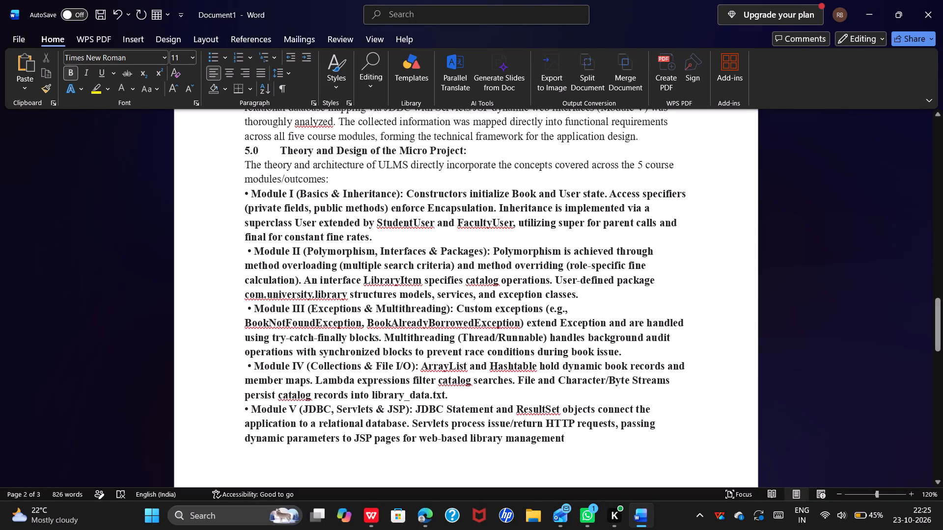
Remove bold from the descriptions following the Module I to Module V titles in section 5.0, keeping the module titles bold.
drag(403, 192, 429, 235)
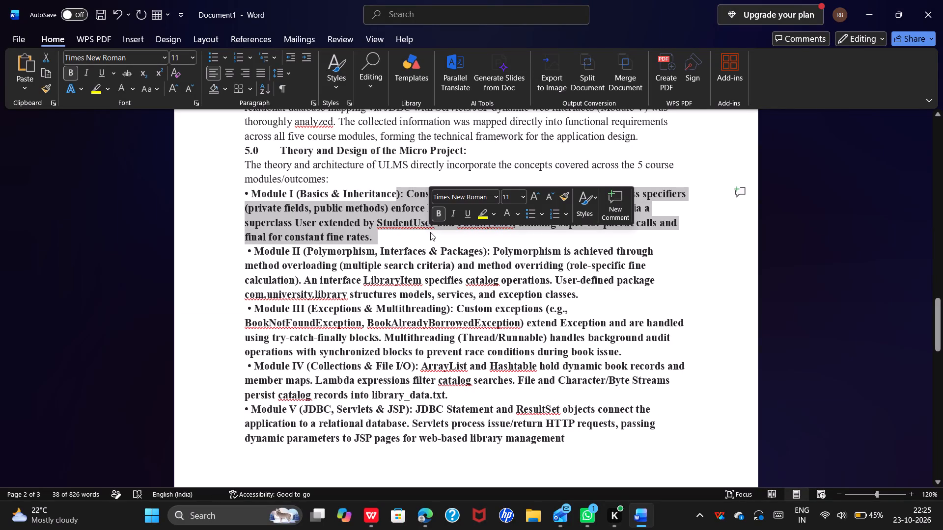
click(437, 216)
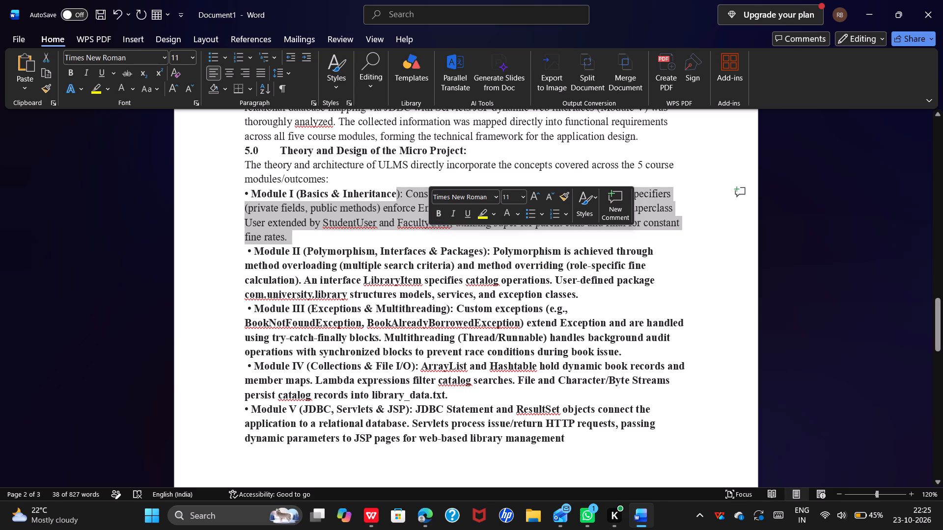
drag(492, 250, 582, 290)
click(587, 270)
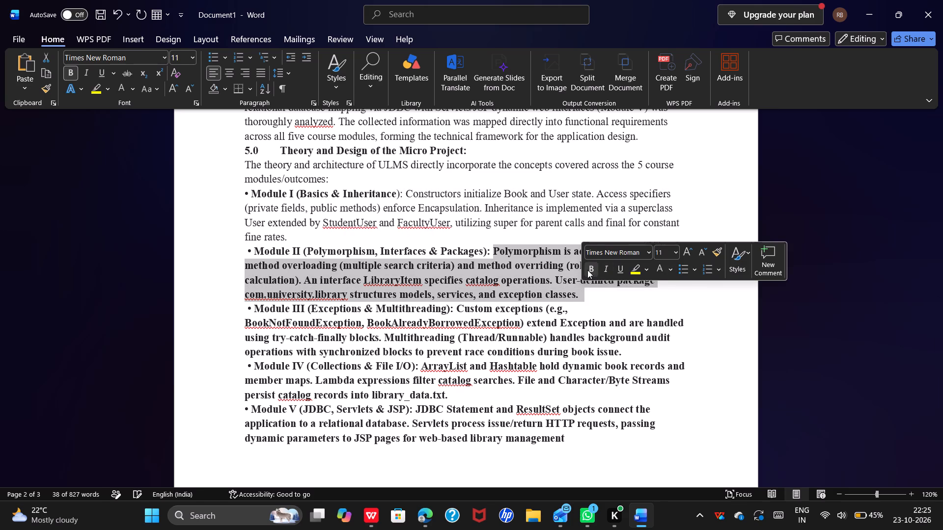
drag(454, 308, 470, 342)
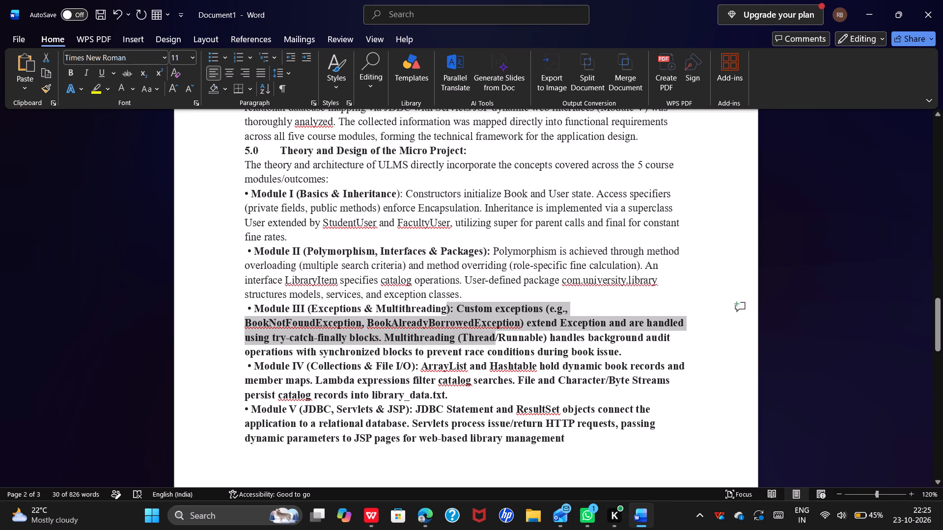
drag(470, 342, 619, 345)
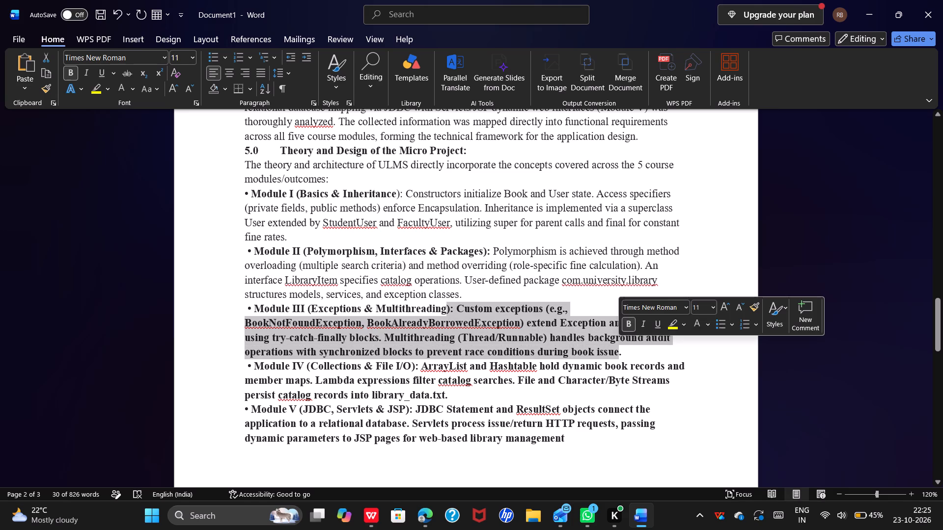
click(629, 325)
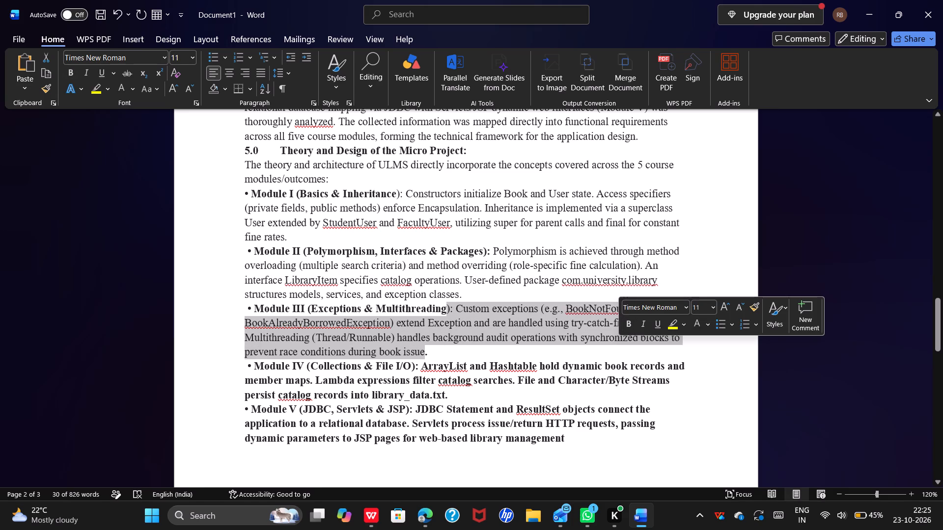
drag(420, 366, 451, 393)
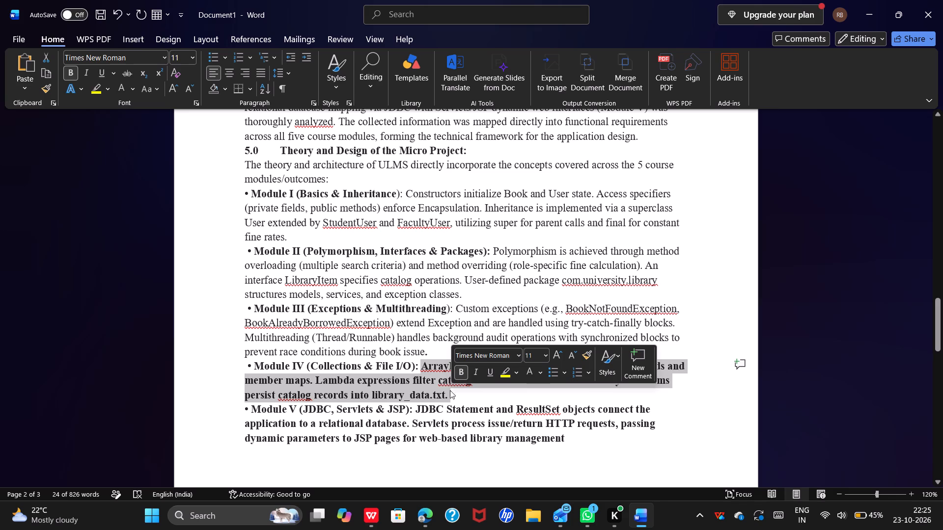
click(459, 372)
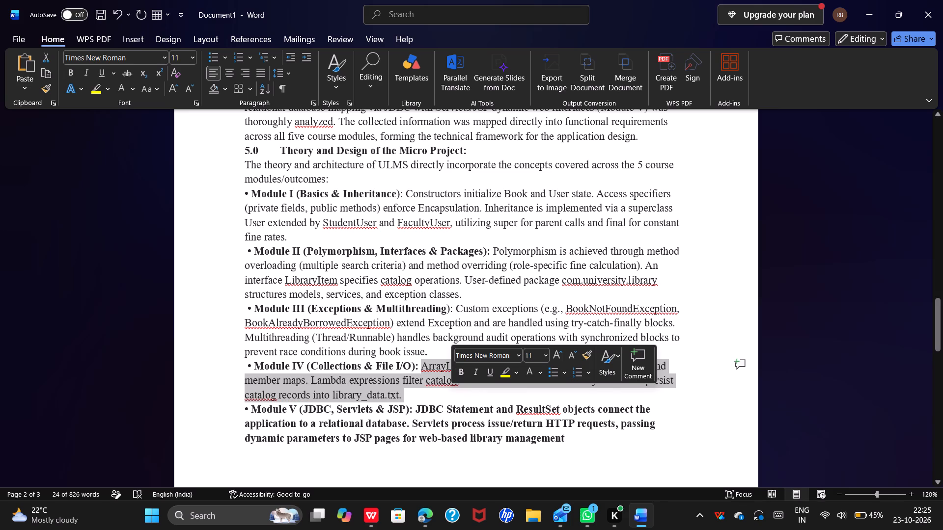
drag(416, 408, 456, 432)
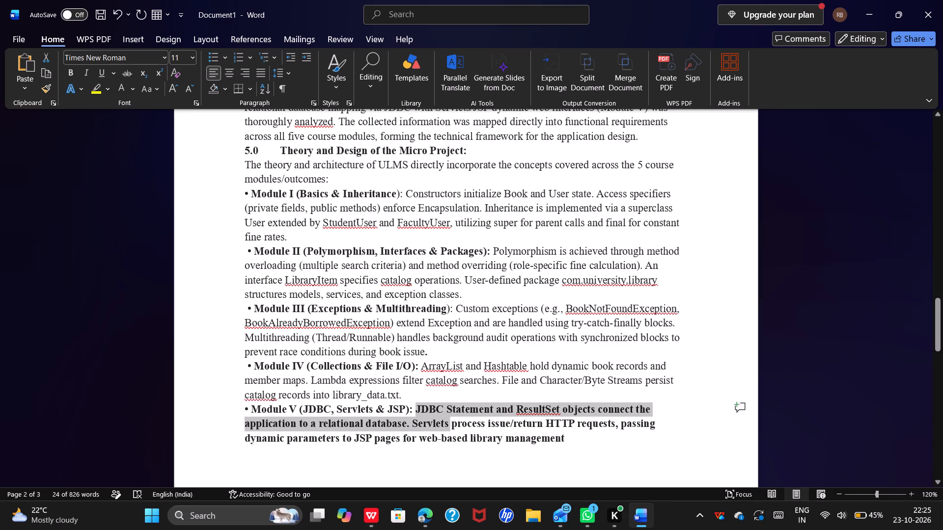
drag(456, 432, 552, 437)
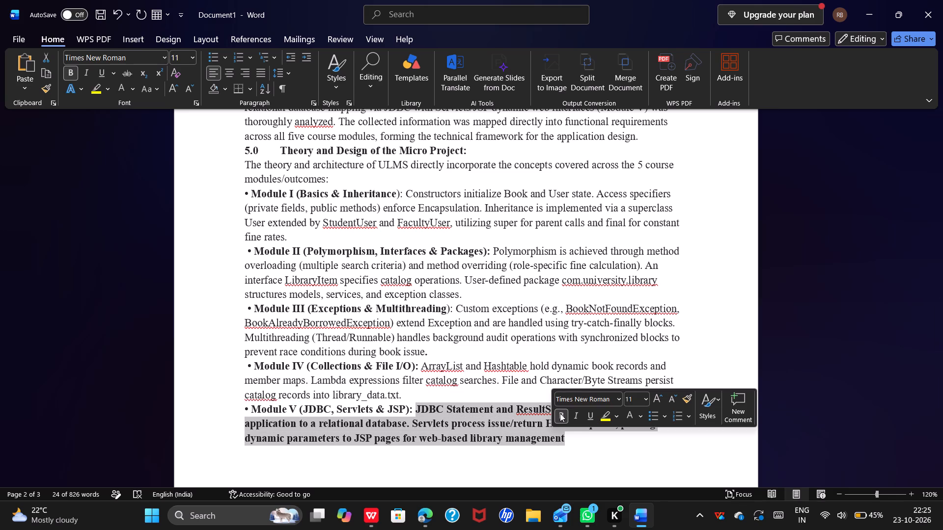
click(560, 413)
Add a period after "library management" at the end of the Module V description.
click(457, 435)
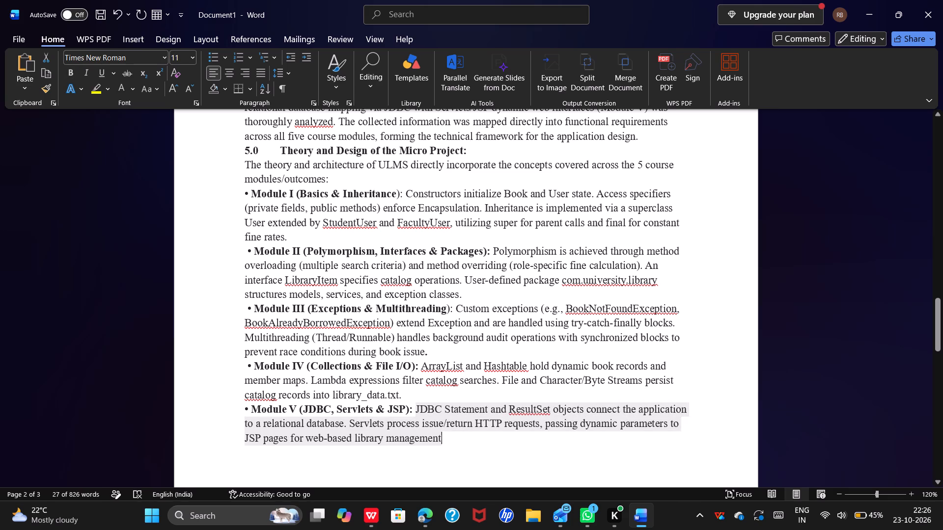
key(period)
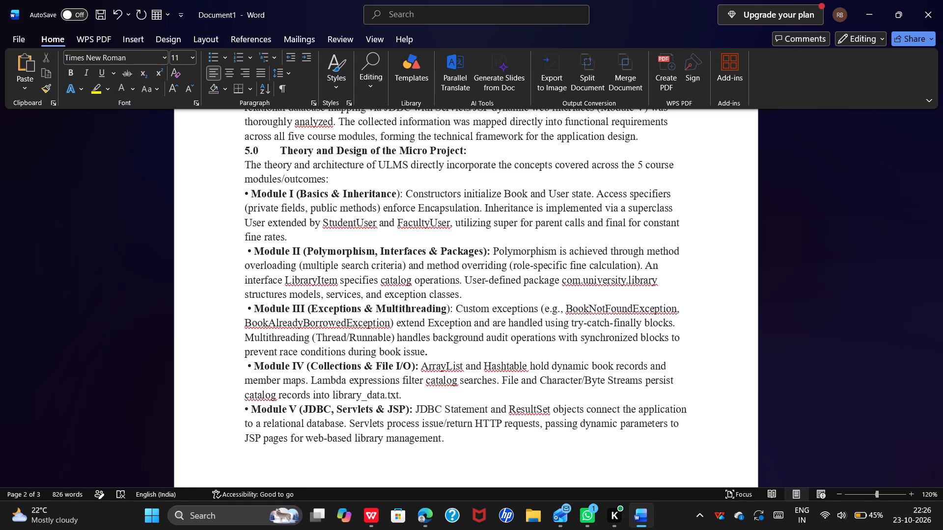
scroll(457, 435, up, 1)
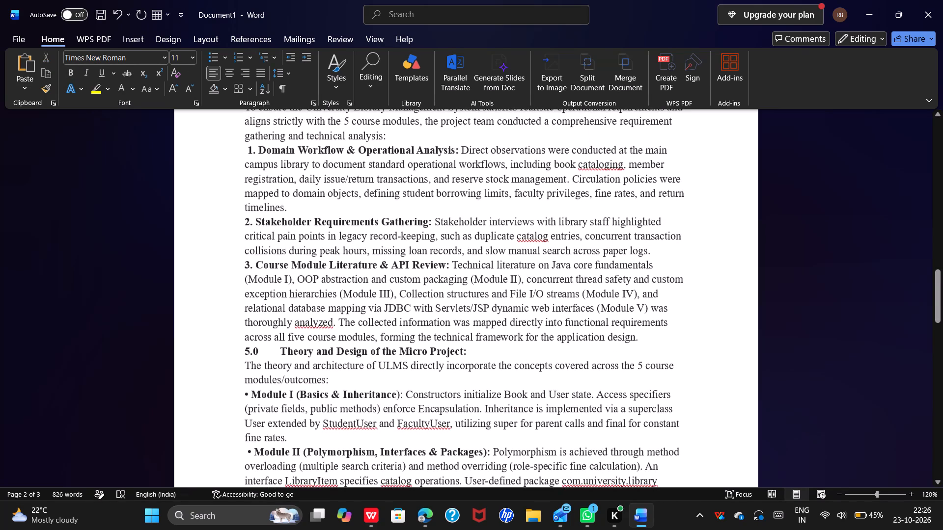
Correct the flagged words in section 4.0 using the suggested spellings "analysed", "catalogue" and "cataloguing".
click(304, 321)
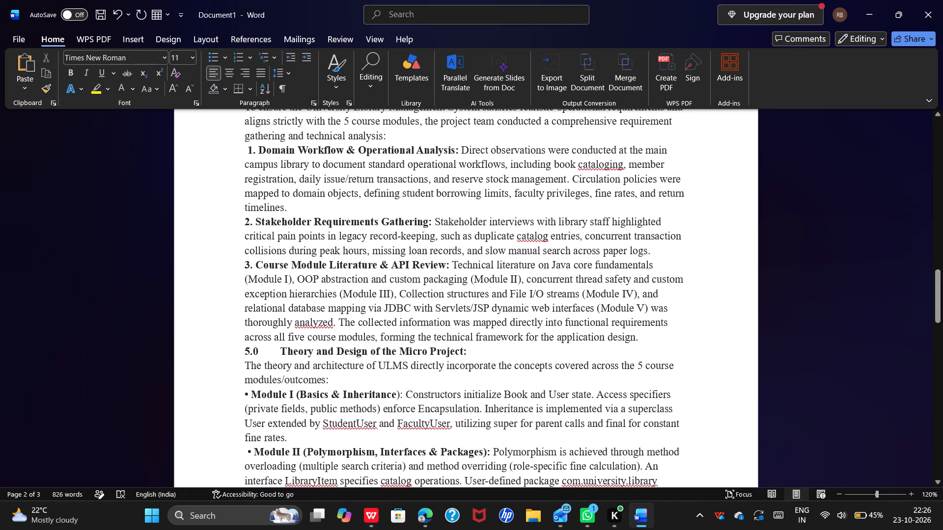
drag(294, 322, 332, 324)
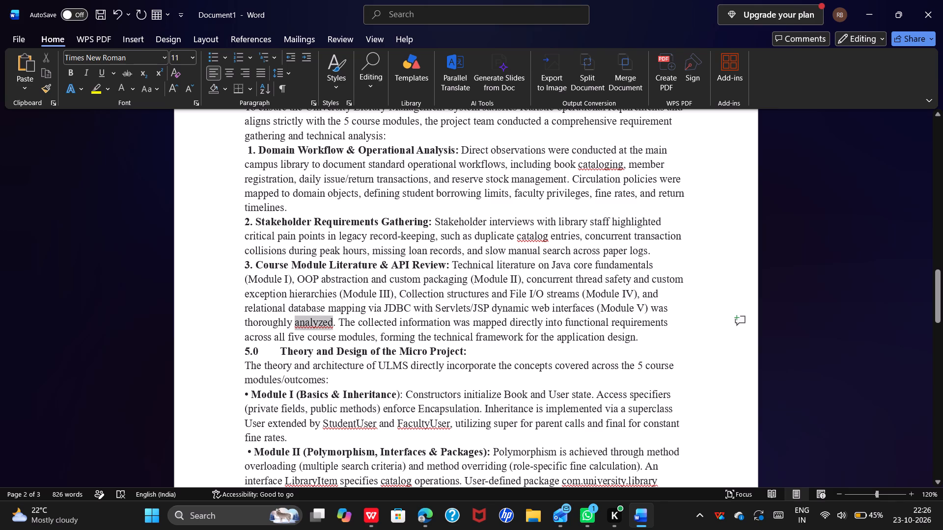
drag(332, 324, 333, 324)
click(319, 324)
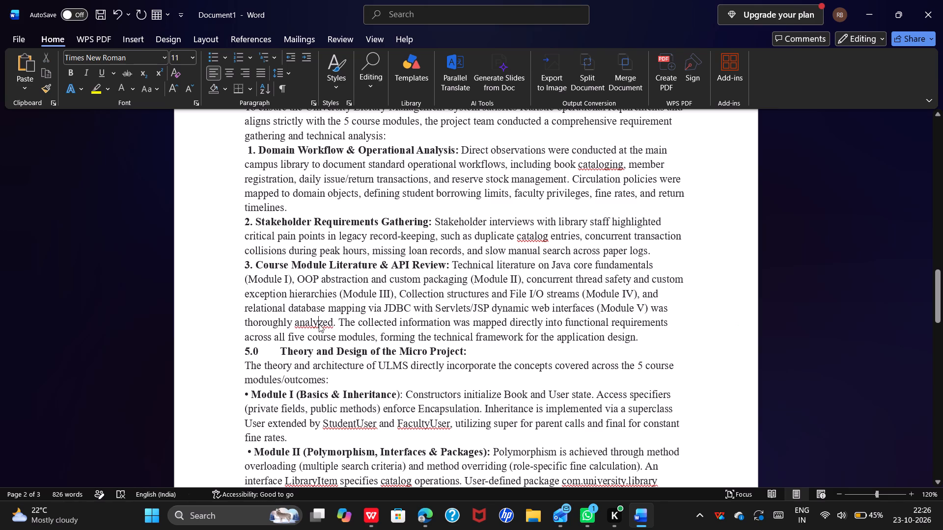
right_click(308, 320)
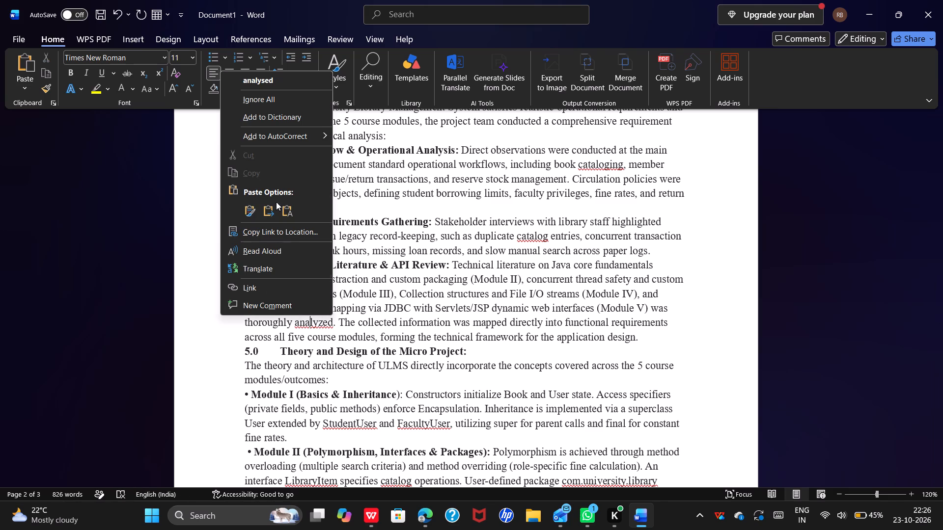
click(280, 82)
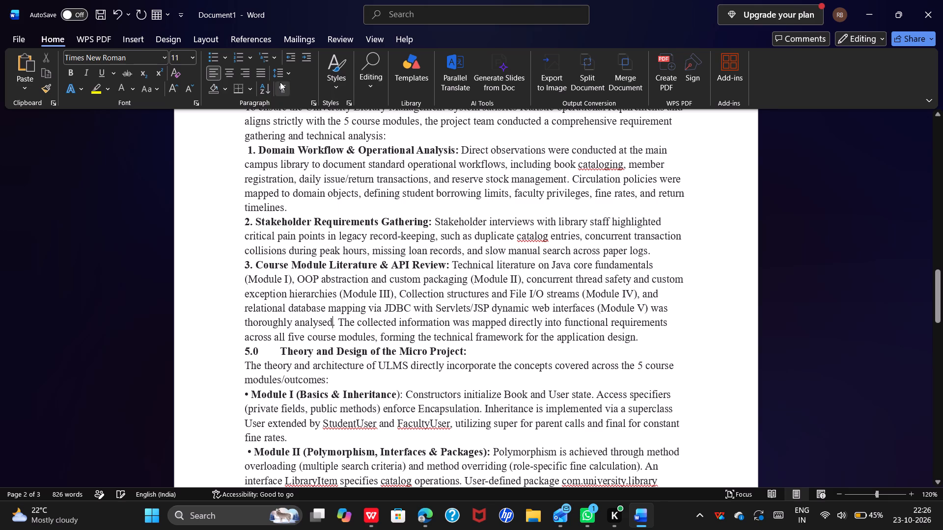
scroll(418, 292, up, 1)
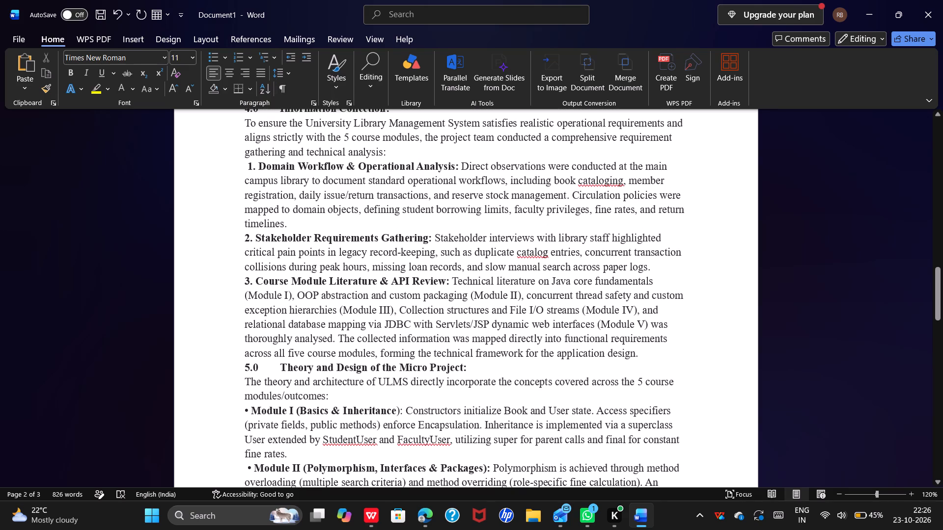
click(535, 252)
right_click(535, 252)
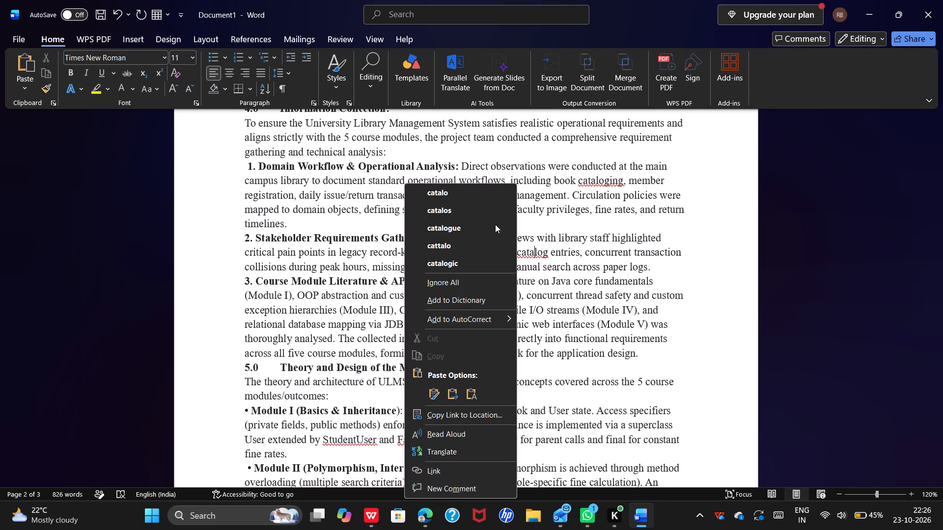
click(458, 229)
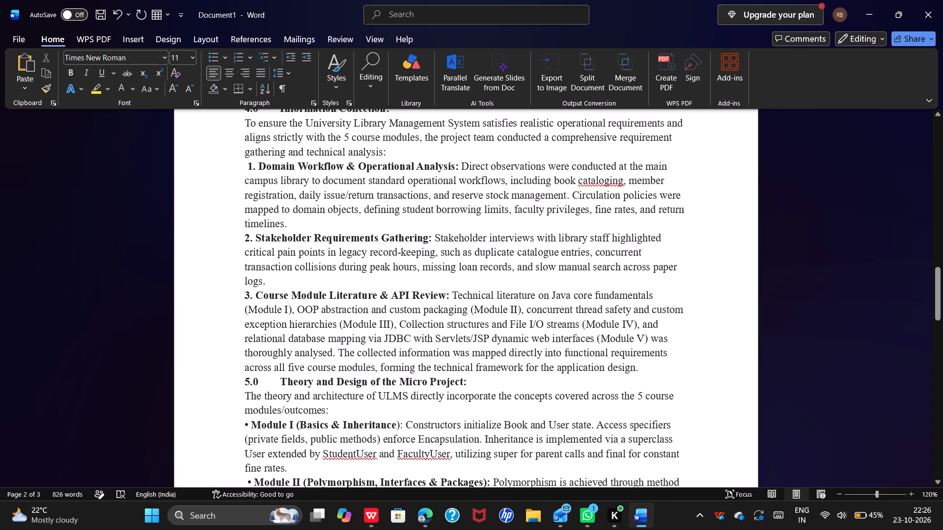
right_click(599, 181)
click(582, 193)
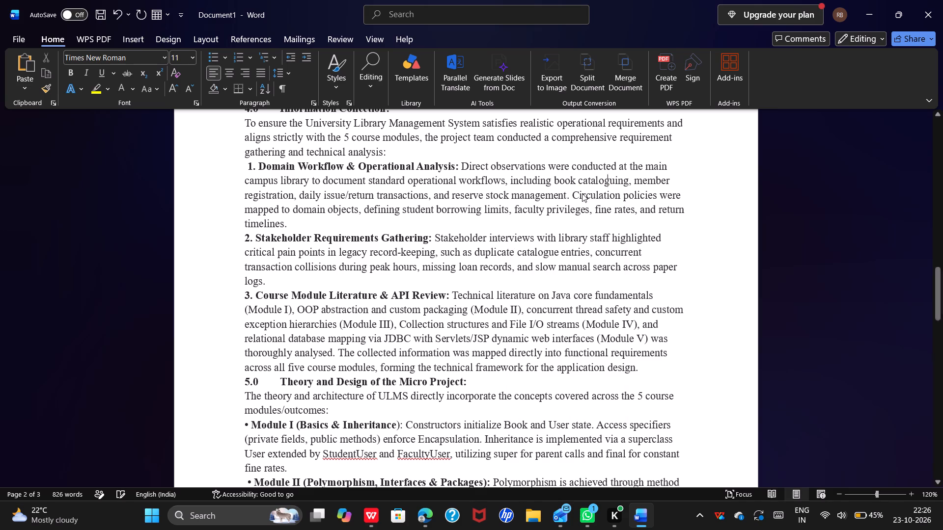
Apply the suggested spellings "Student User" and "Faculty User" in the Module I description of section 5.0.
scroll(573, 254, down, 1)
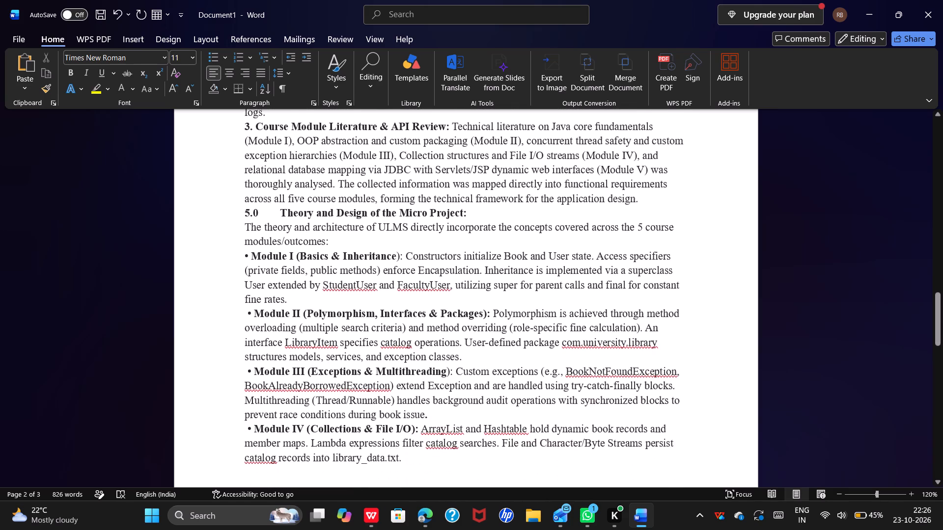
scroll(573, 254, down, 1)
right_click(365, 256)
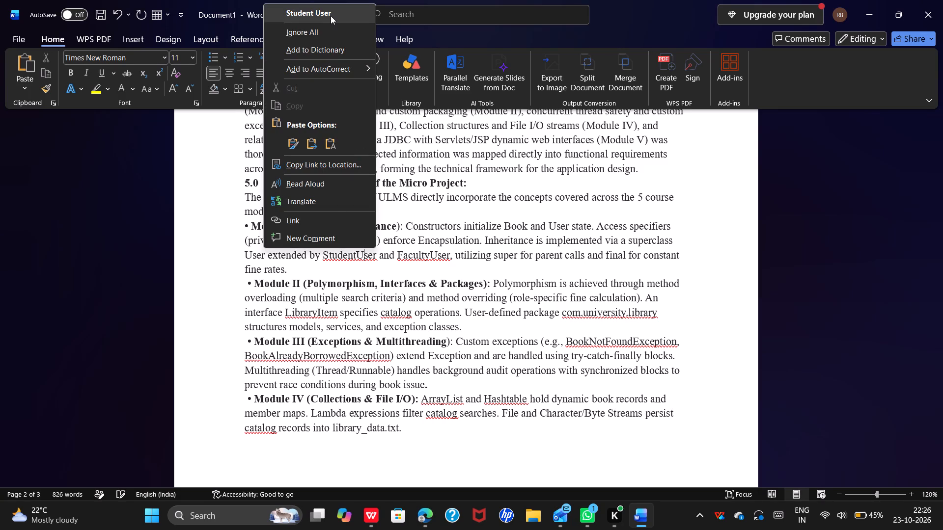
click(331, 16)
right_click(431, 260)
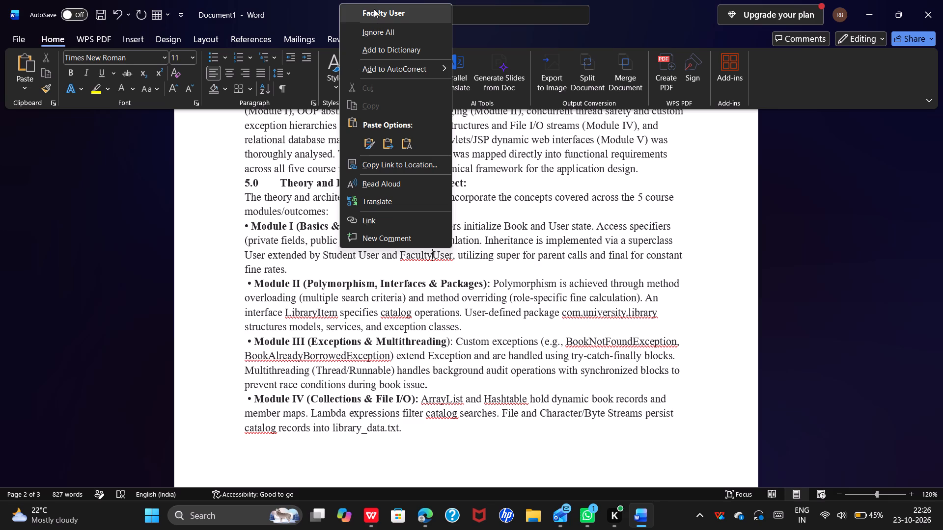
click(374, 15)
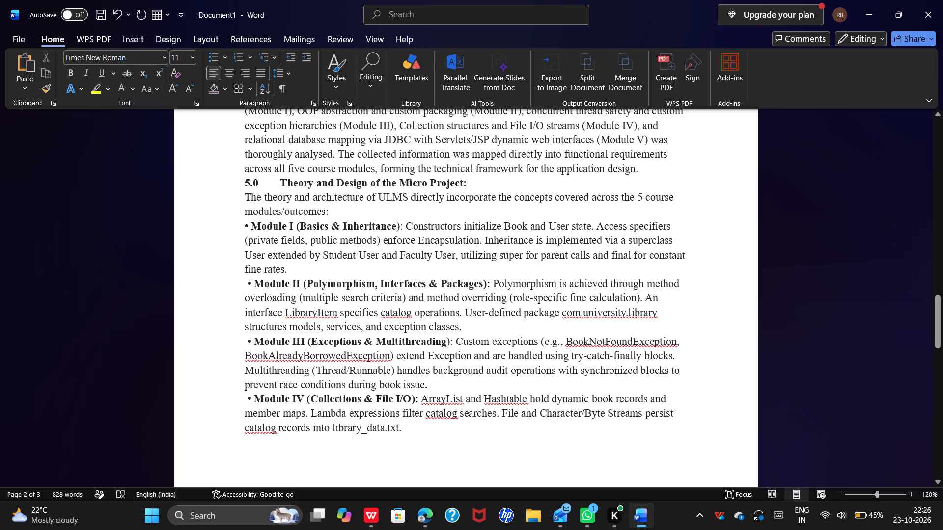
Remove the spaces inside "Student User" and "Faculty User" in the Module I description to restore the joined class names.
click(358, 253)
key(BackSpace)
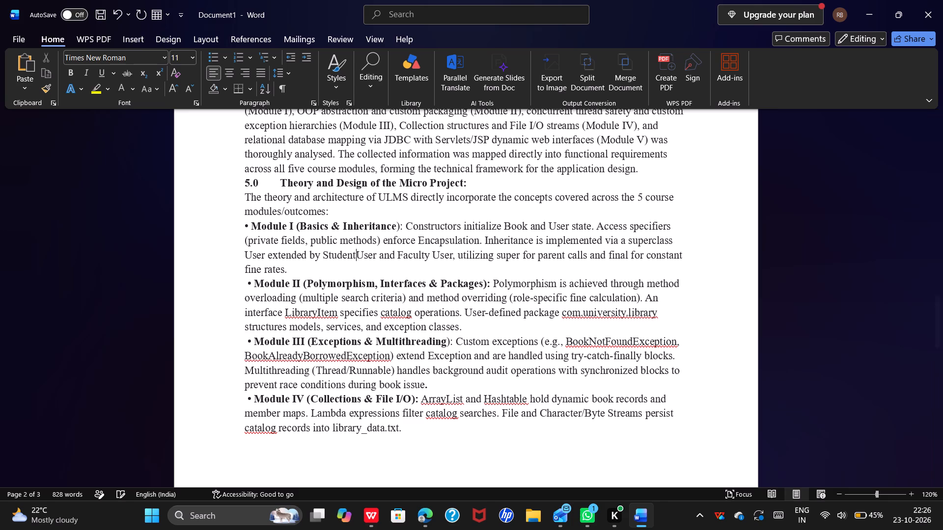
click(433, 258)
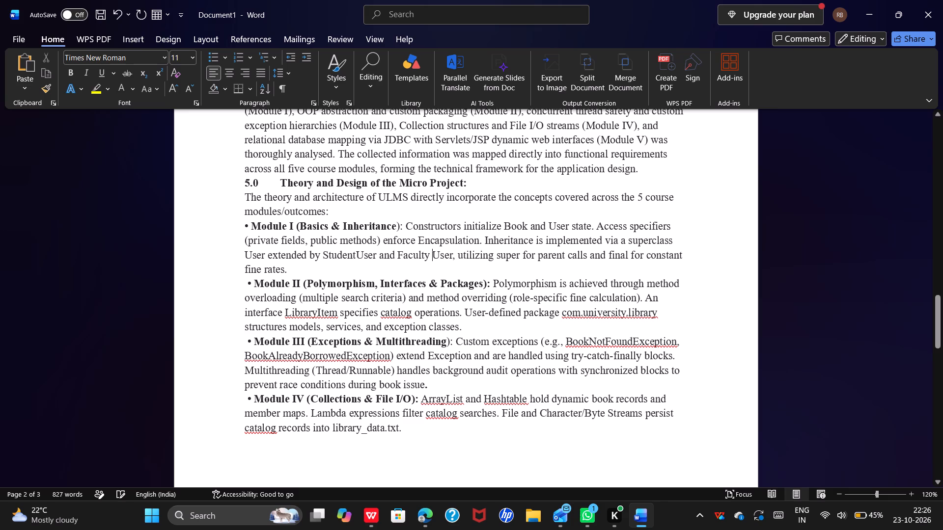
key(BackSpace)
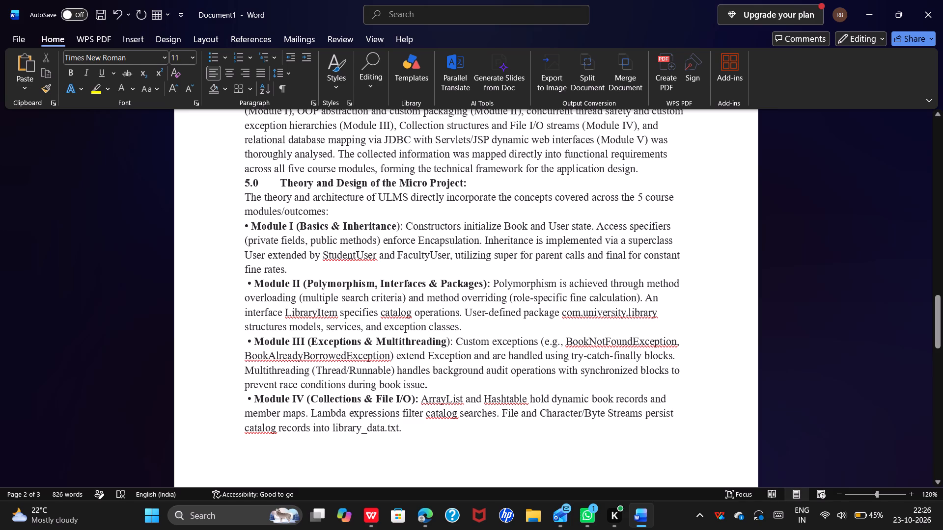
Ignore all spelling flags for StudentUser and FacultyUser in Module I and com.university.library in Module II.
right_click(367, 256)
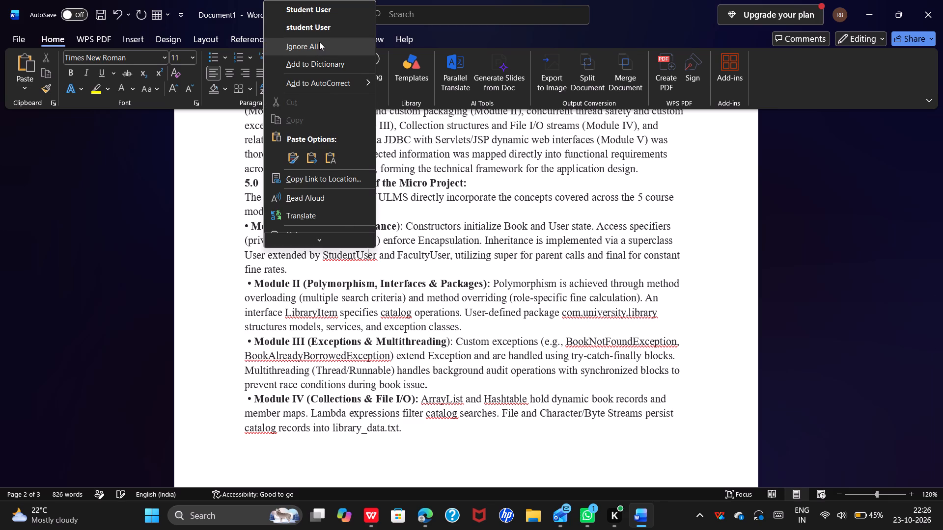
click(319, 42)
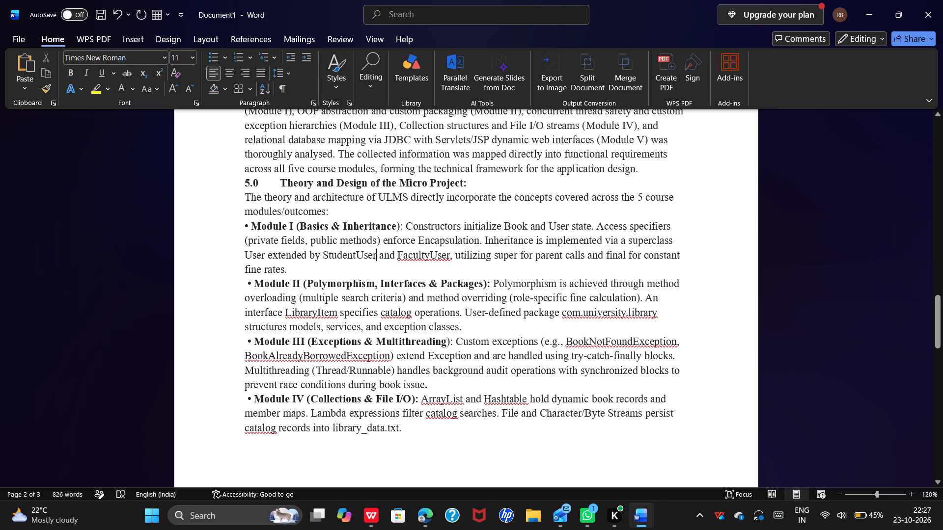
click(436, 256)
right_click(436, 256)
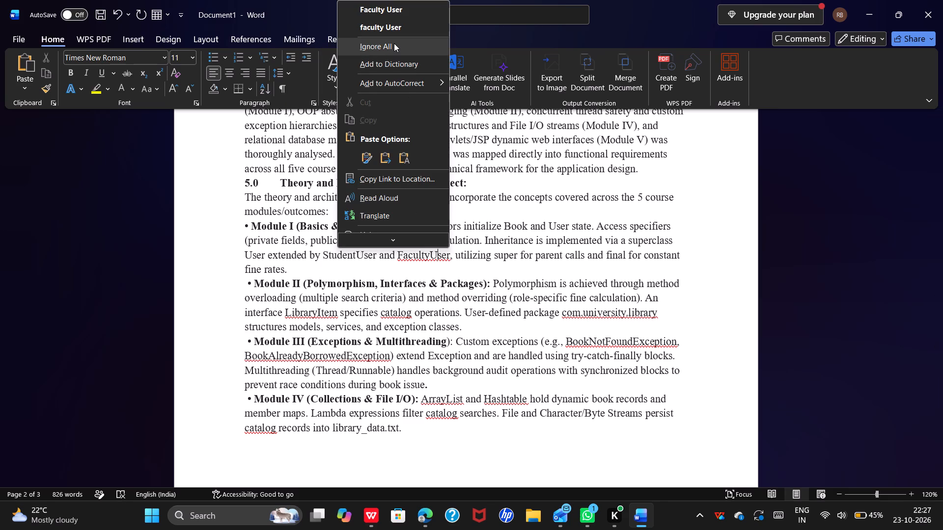
click(394, 43)
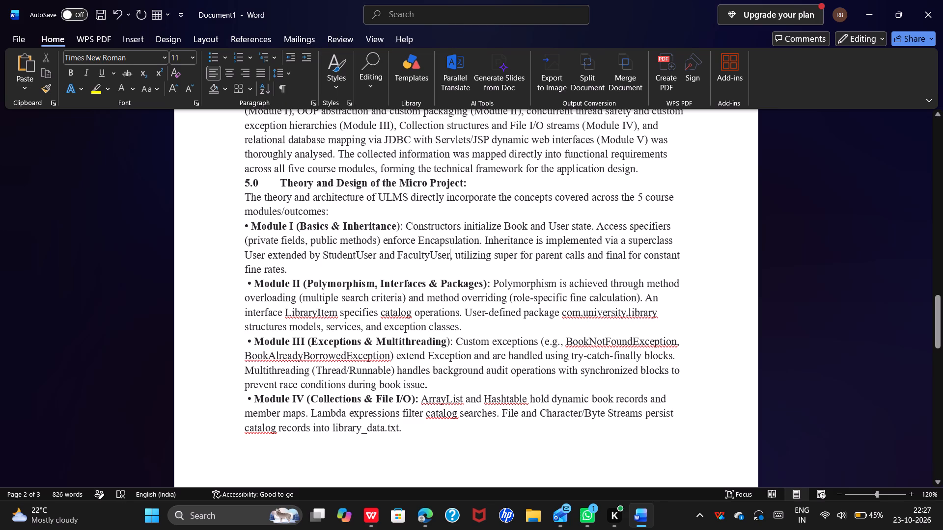
right_click(573, 314)
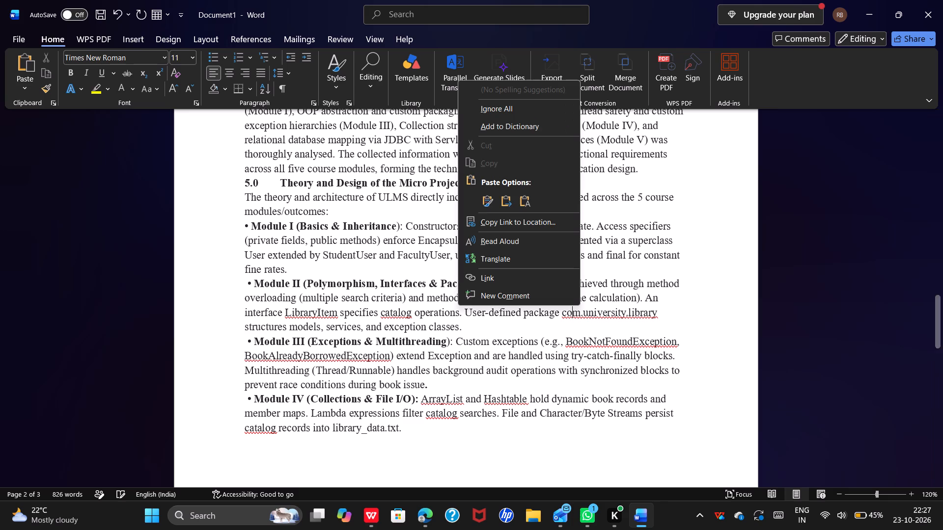
click(499, 105)
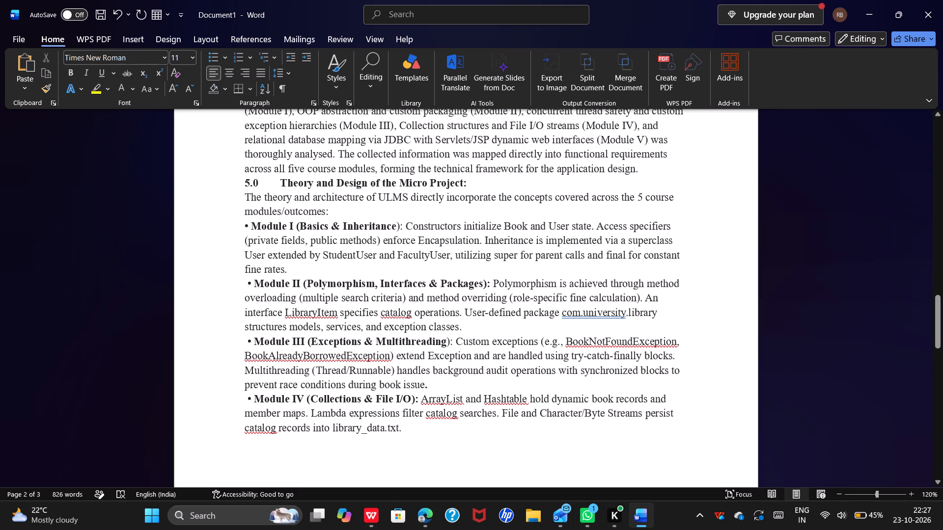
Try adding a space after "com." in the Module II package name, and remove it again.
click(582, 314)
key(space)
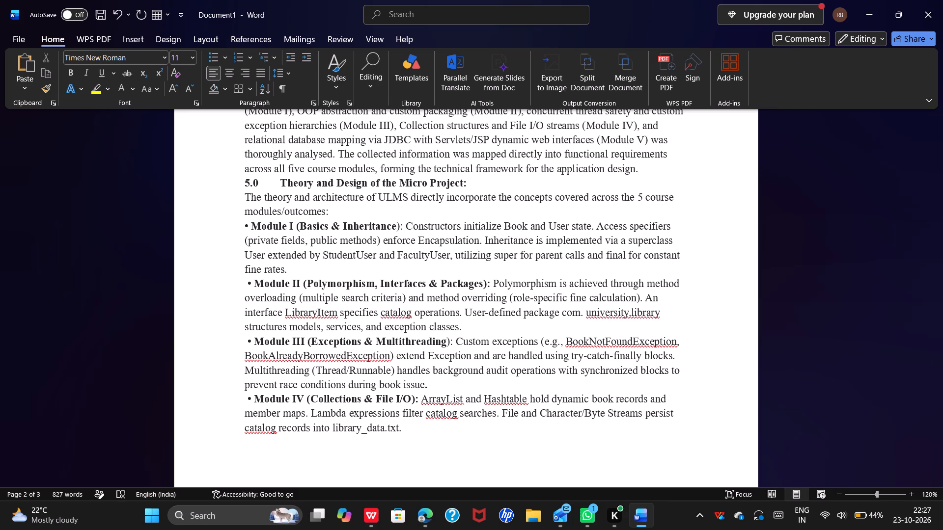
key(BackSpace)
Accept the grammar suggestion "com. university" for the package name in the Module II description.
right_click(624, 327)
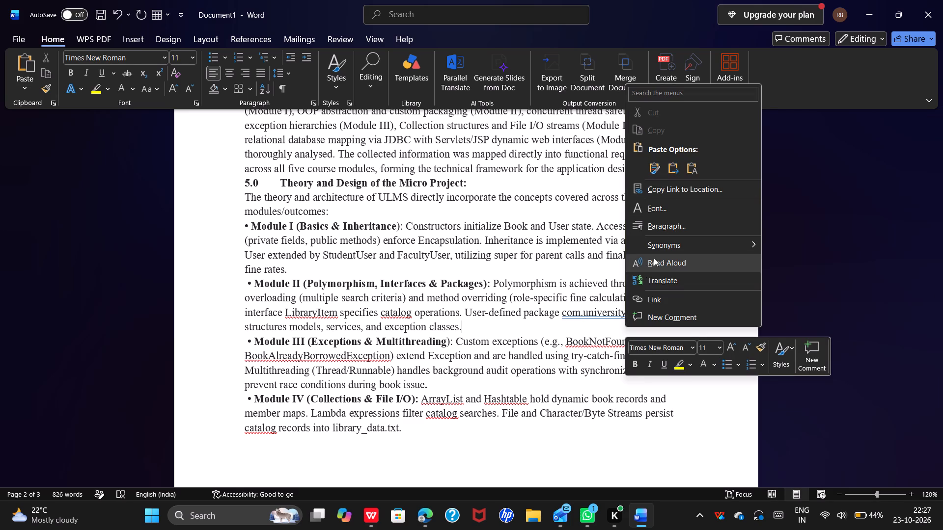
click(595, 315)
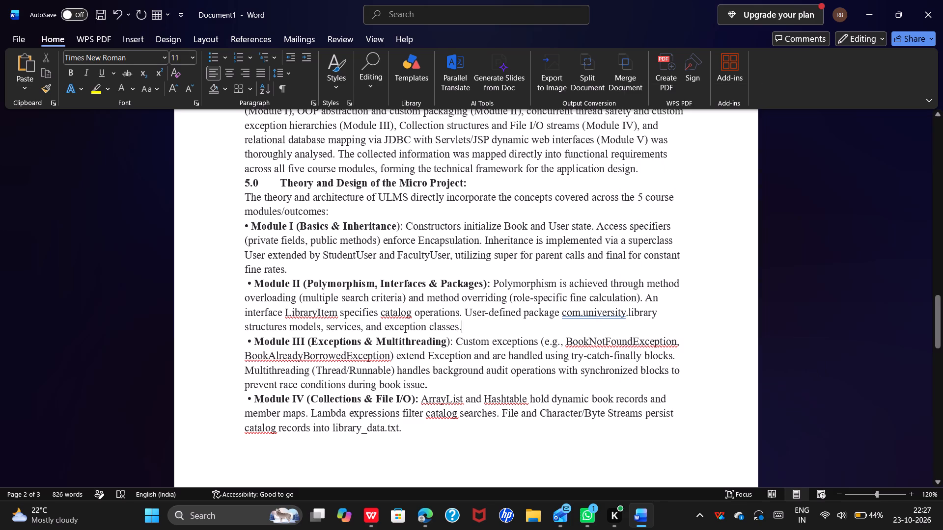
click(595, 315)
right_click(595, 315)
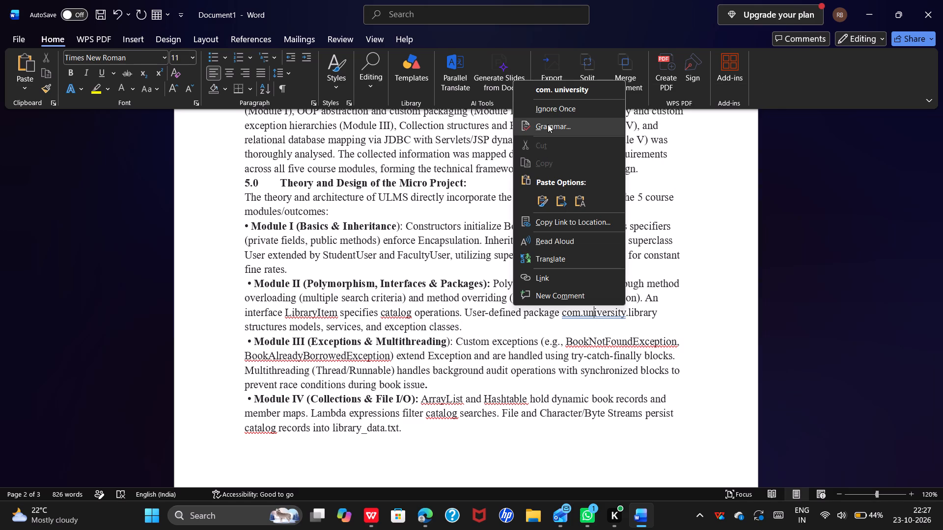
click(553, 87)
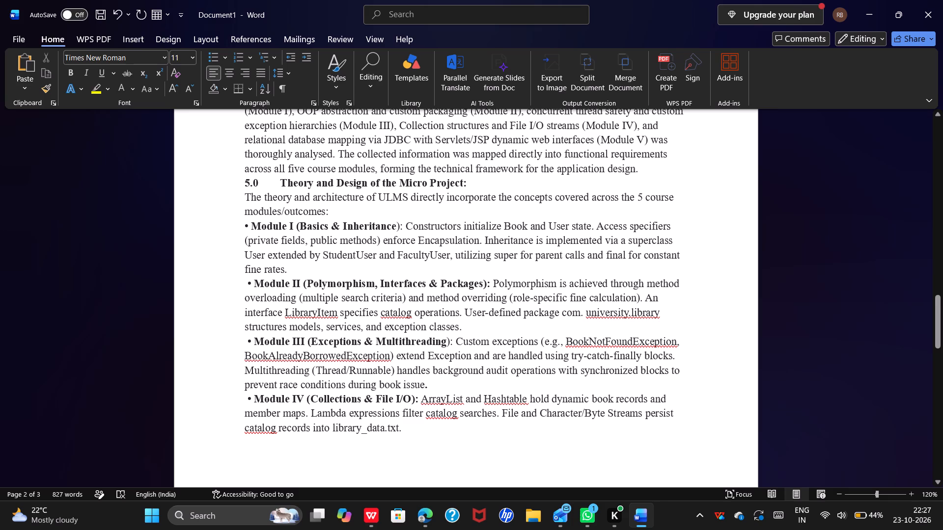
Correct the flagged word "catalog" to "catalogue" in the Module II description using the spelling suggestion.
right_click(388, 318)
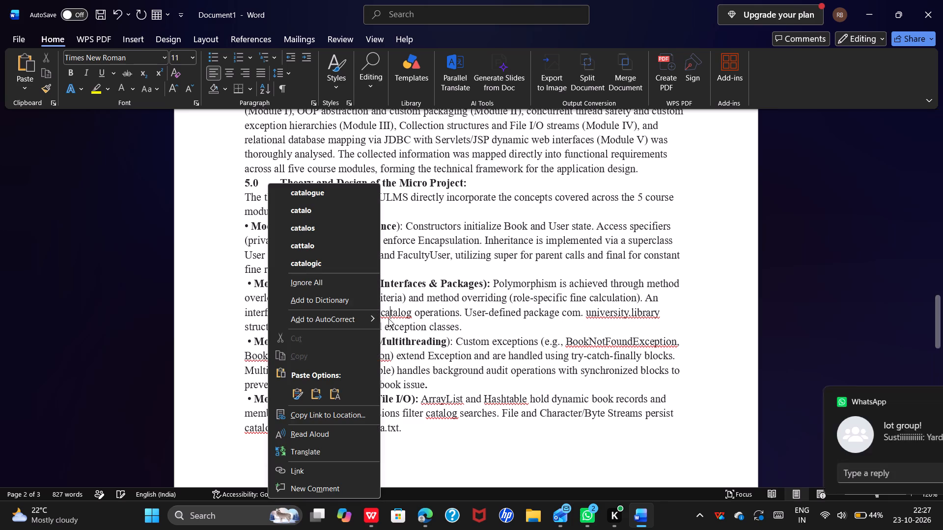
click(322, 193)
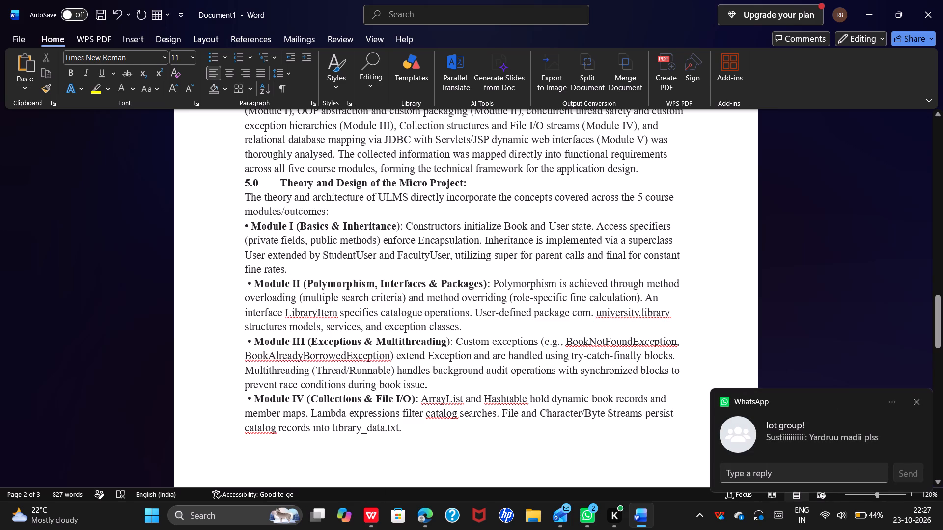
Ignore all spelling flags for LibraryItem in the Module II description.
click(314, 313)
right_click(314, 313)
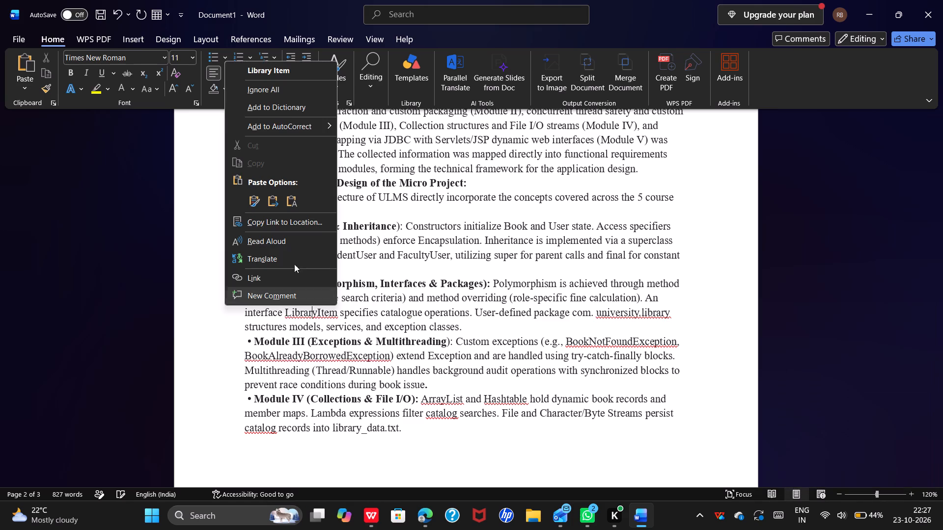
click(280, 92)
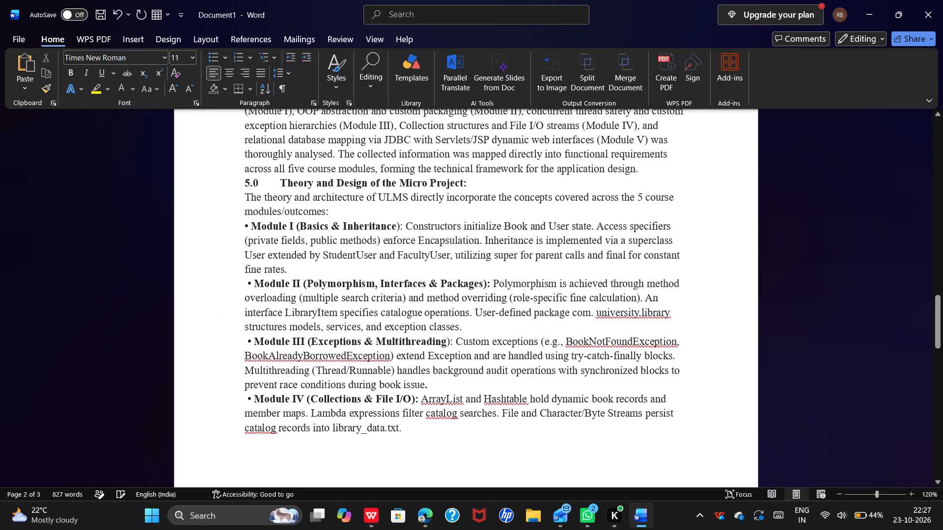
Open the spelling options for the flagged name BookAlreadyBorrowedException in the Module III description.
click(288, 361)
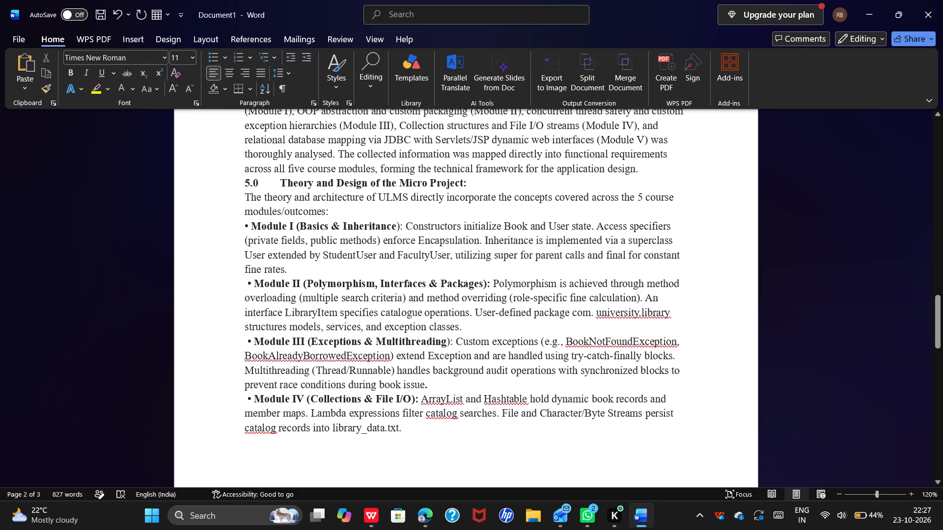
right_click(288, 361)
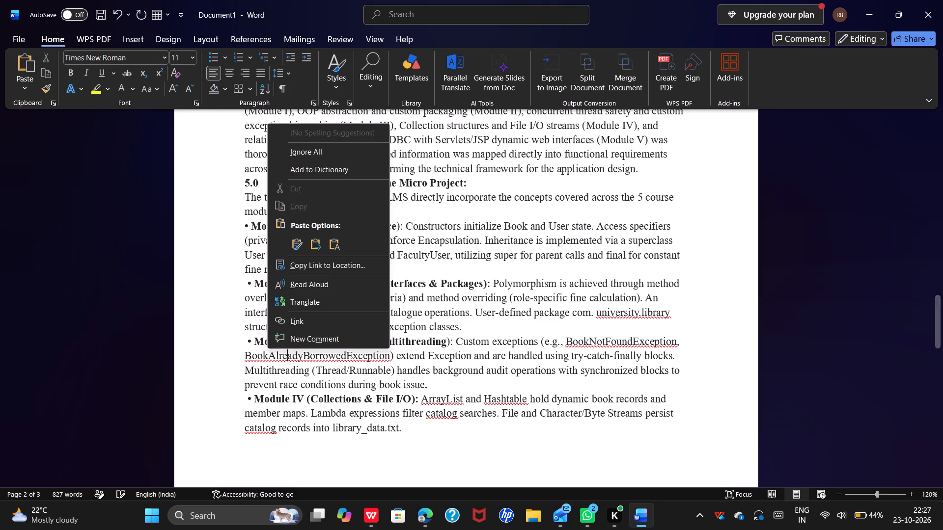
Ignore all spelling flags for BookAlreadyBorrowedException and BookNotFoundException in the Module III description.
click(311, 150)
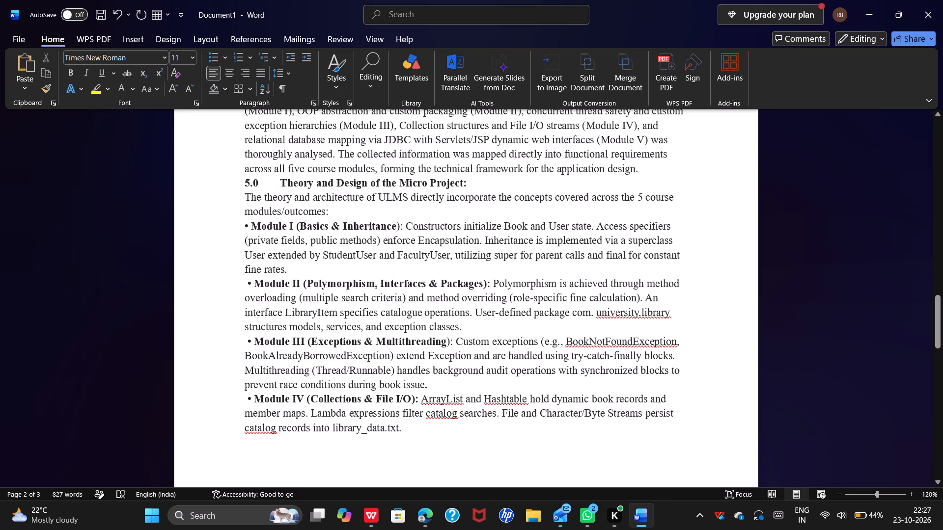
click(609, 340)
right_click(609, 340)
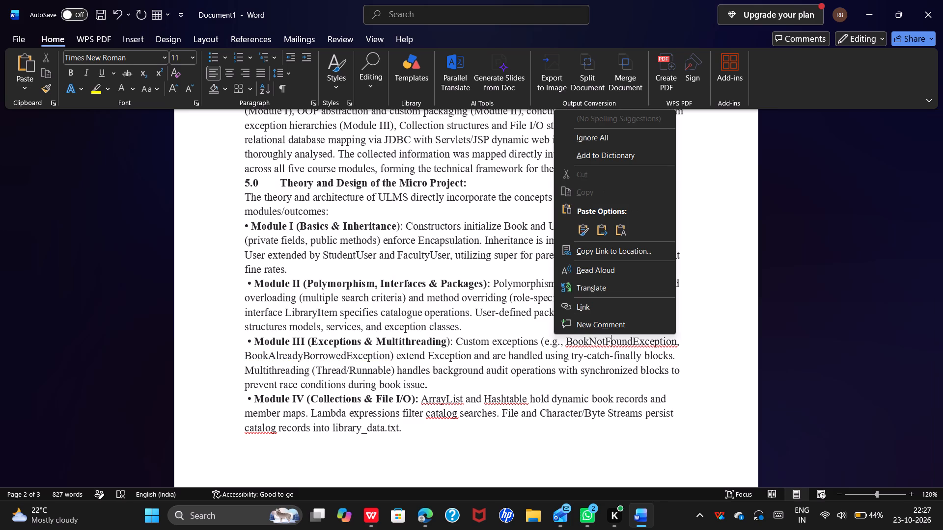
click(598, 137)
Ignore all spelling flags for ArrayList and Hashtable in the Module IV description.
click(446, 402)
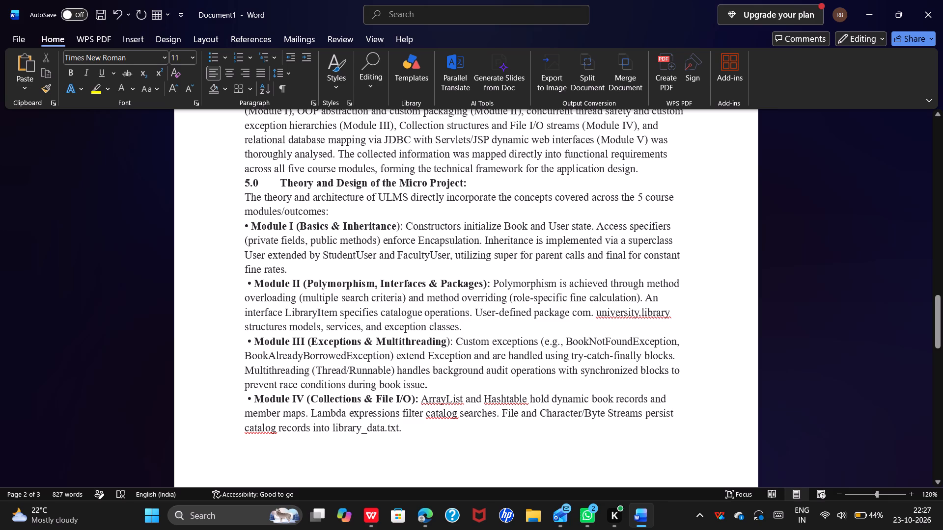
right_click(446, 402)
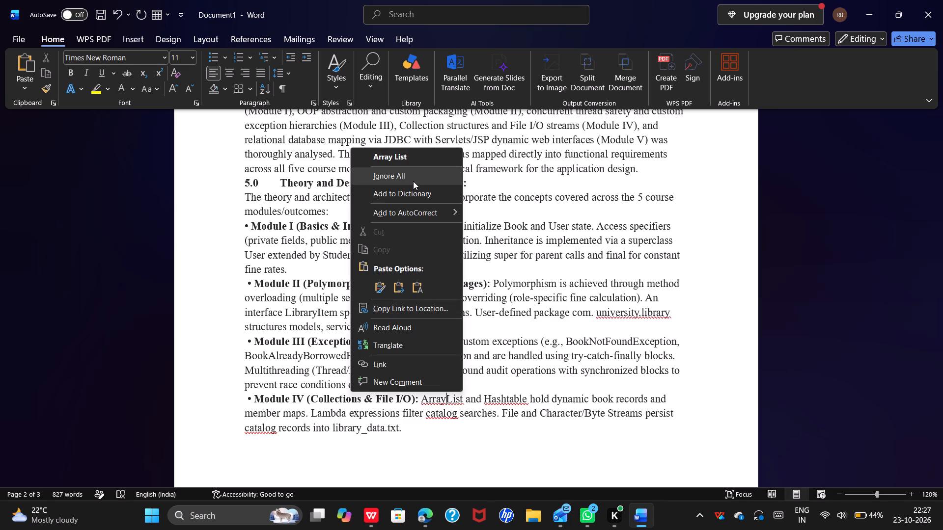
click(413, 181)
click(500, 398)
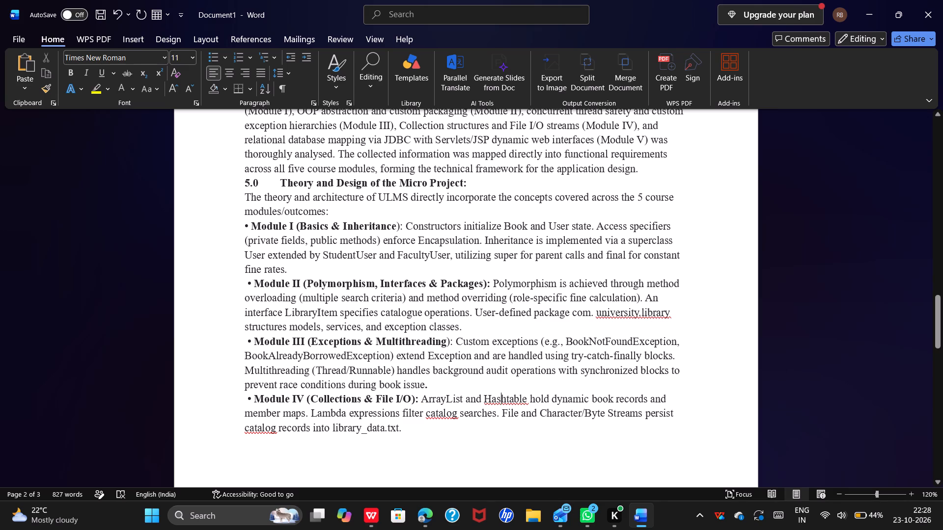
right_click(500, 398)
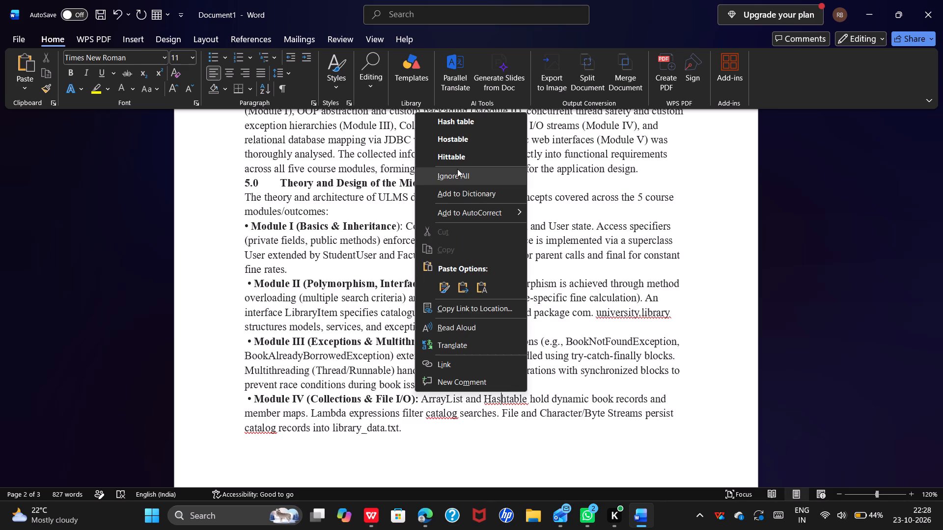
click(457, 175)
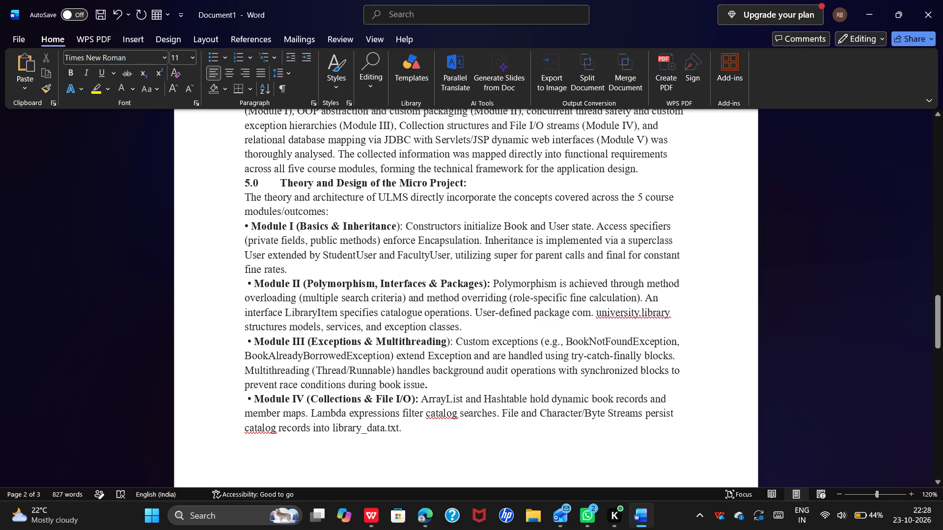
Correct both flagged occurrences of "catalog" in the Module IV description to the suggested spelling "catalogue".
click(442, 415)
right_click(442, 415)
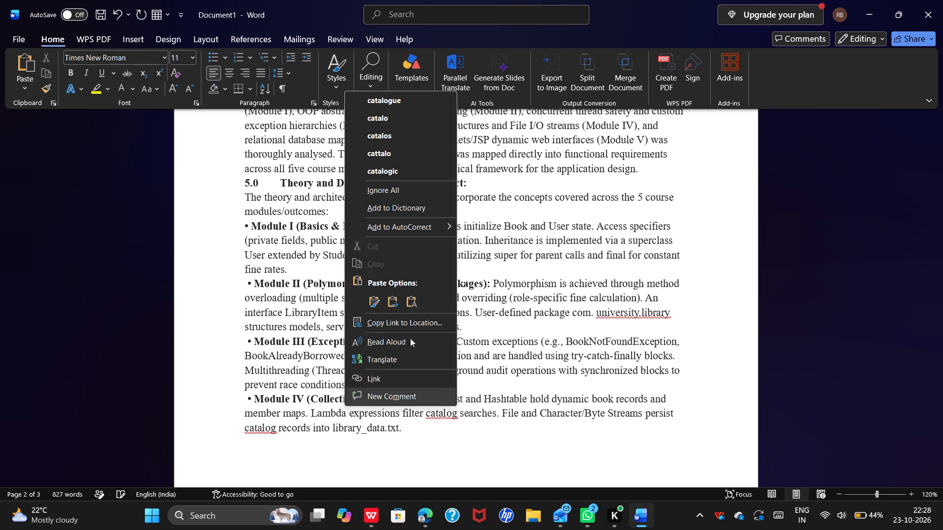
click(395, 105)
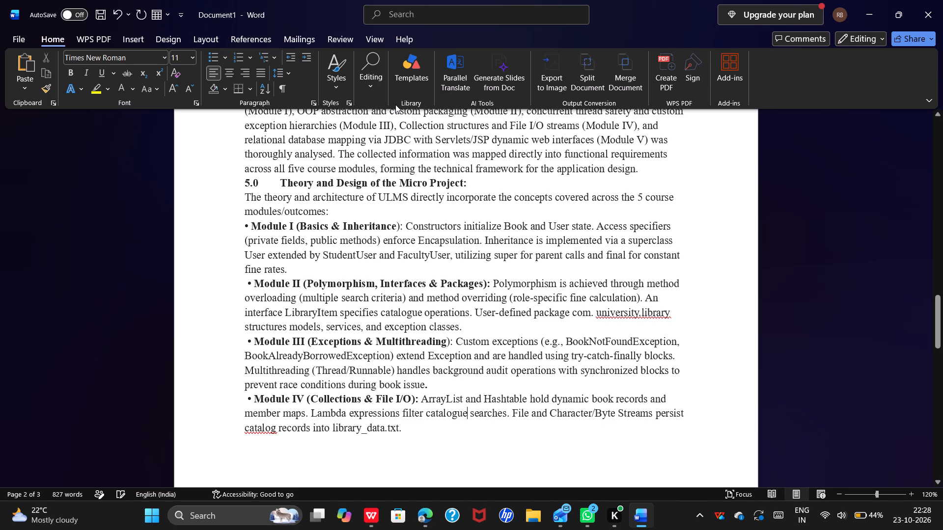
click(252, 435)
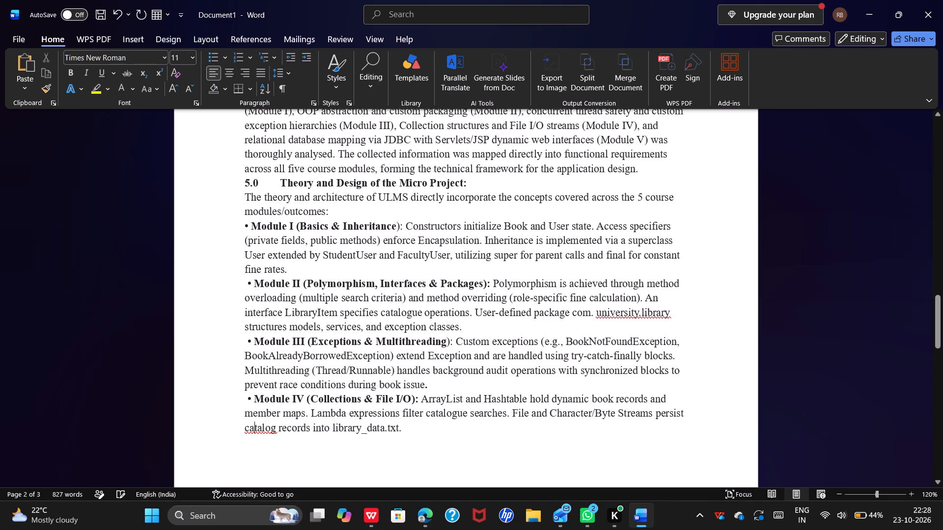
click(259, 426)
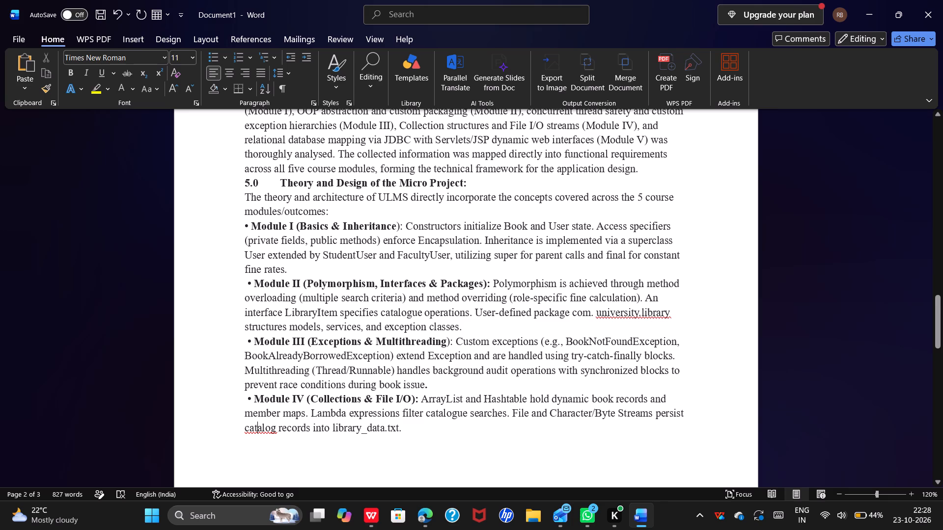
right_click(261, 431)
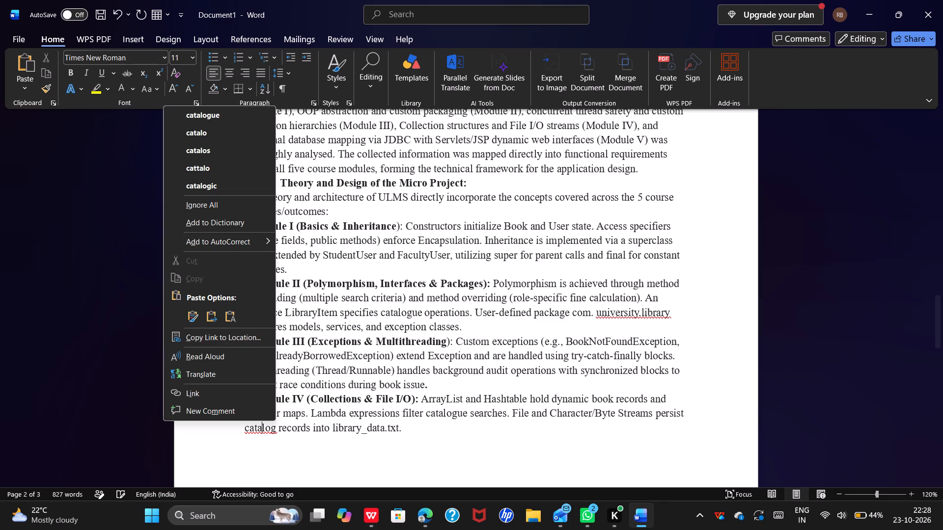
click(214, 116)
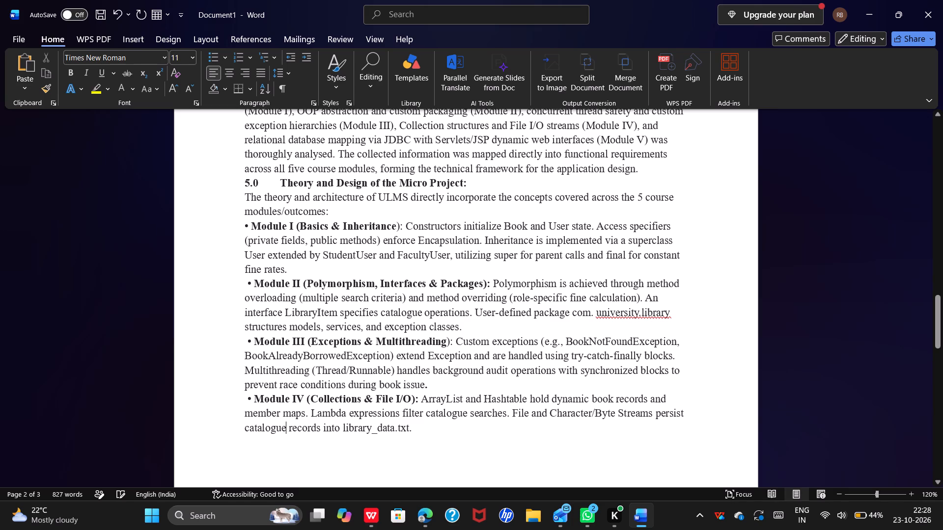
Ignore all spelling flags for ResultSet in the Module V description.
scroll(391, 424, down, 1)
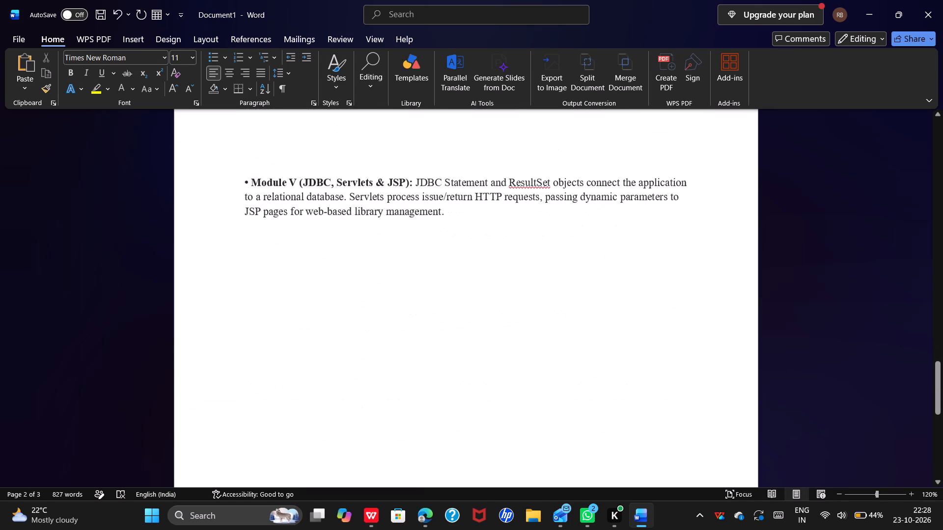
scroll(391, 424, down, 1)
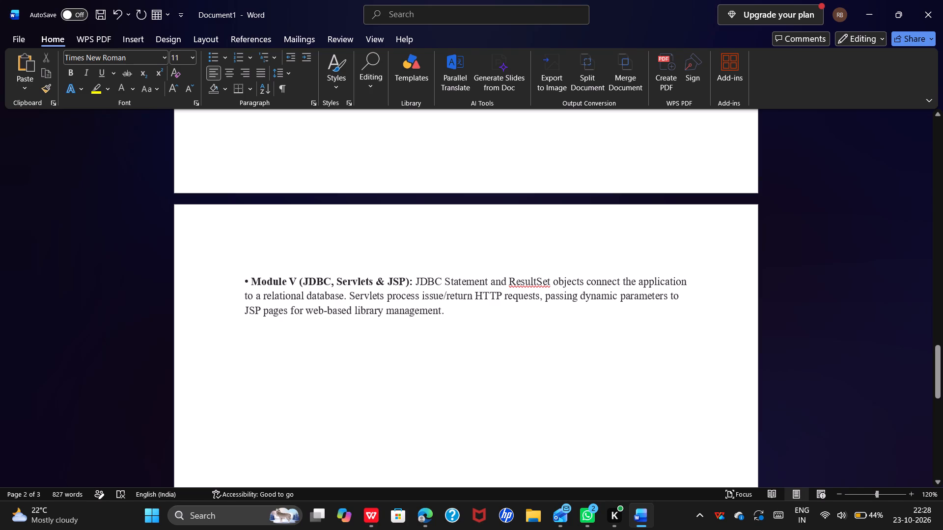
click(530, 278)
right_click(530, 278)
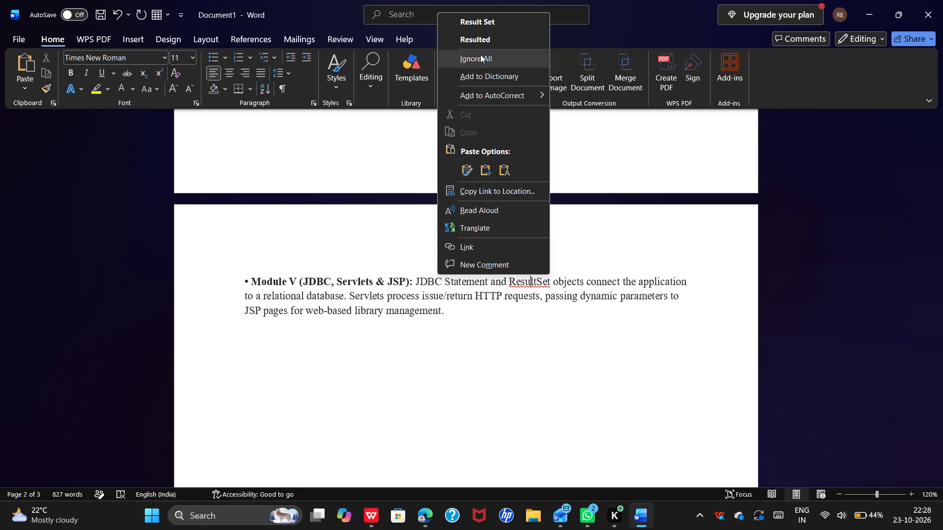
click(480, 54)
Start a new line below the Module V description at the end of the report.
scroll(451, 185, up, 3)
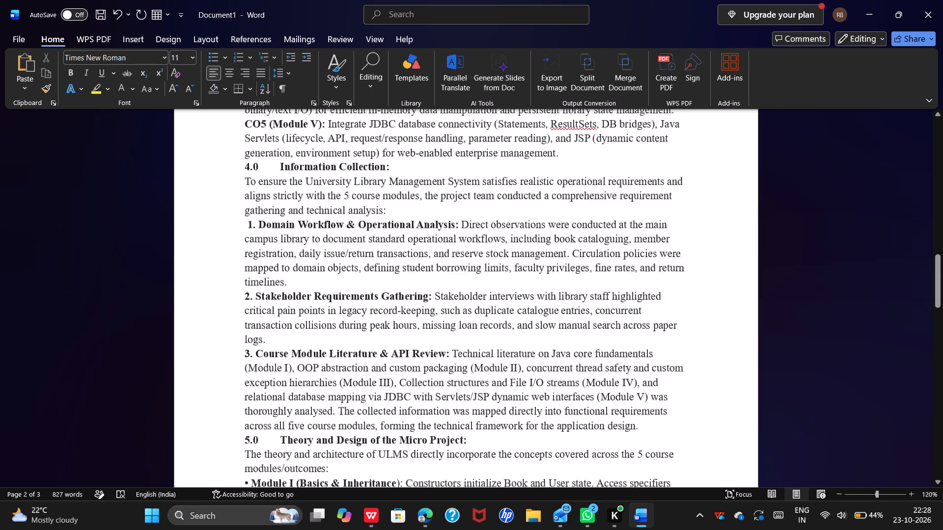
scroll(451, 185, up, 5)
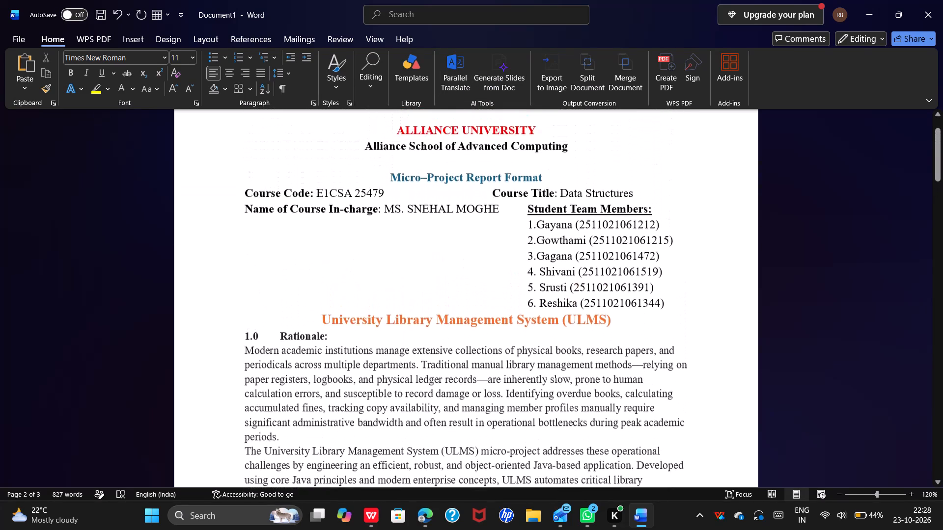
scroll(451, 185, up, 2)
scroll(451, 185, down, 4)
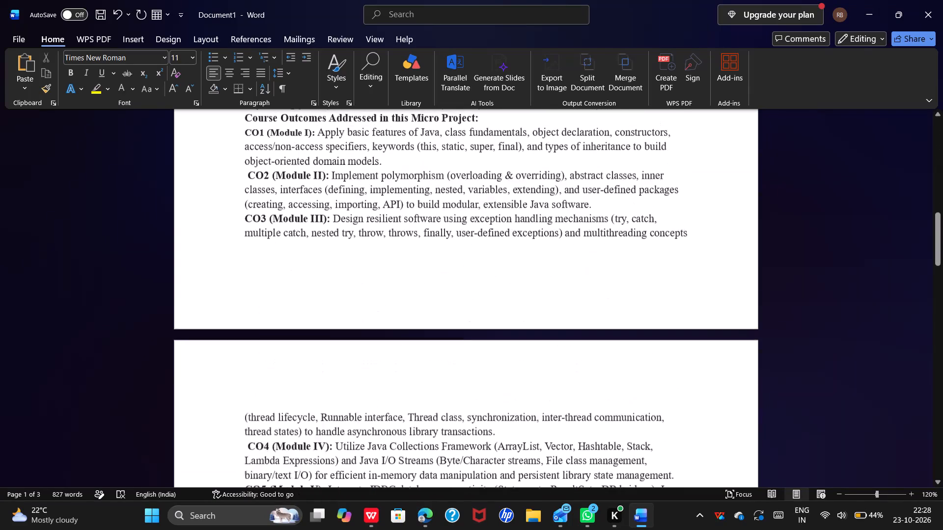
scroll(451, 185, down, 7)
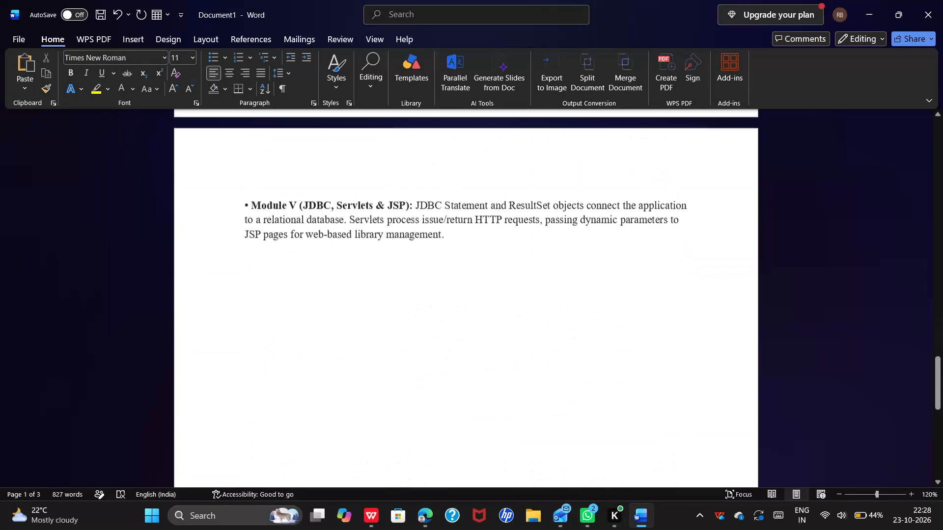
click(449, 227)
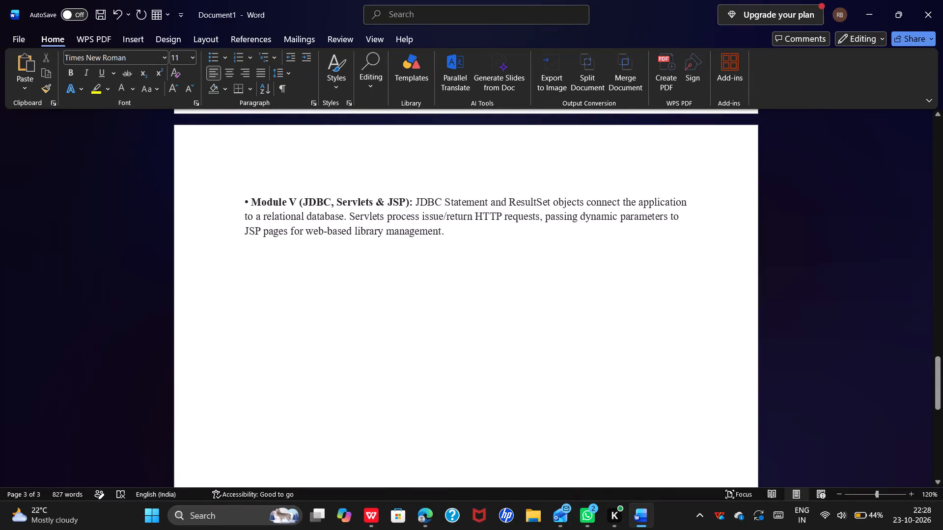
key(Return)
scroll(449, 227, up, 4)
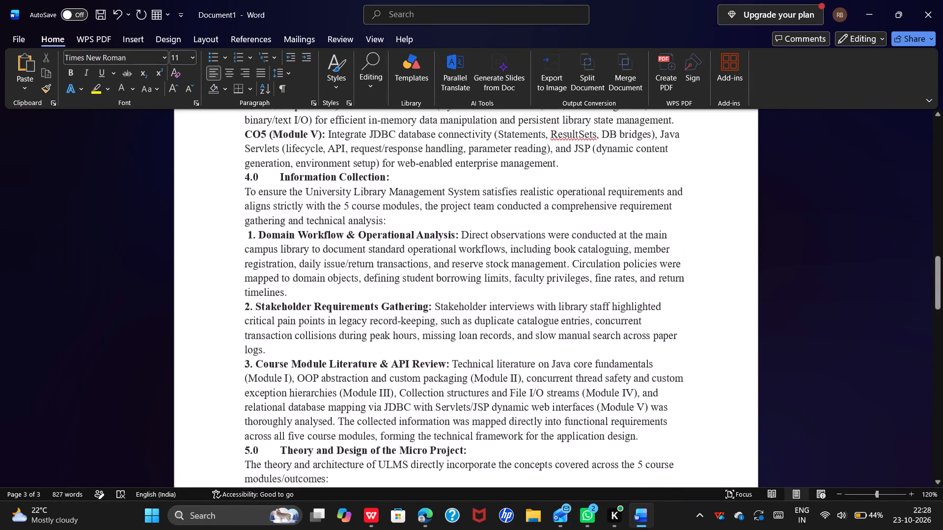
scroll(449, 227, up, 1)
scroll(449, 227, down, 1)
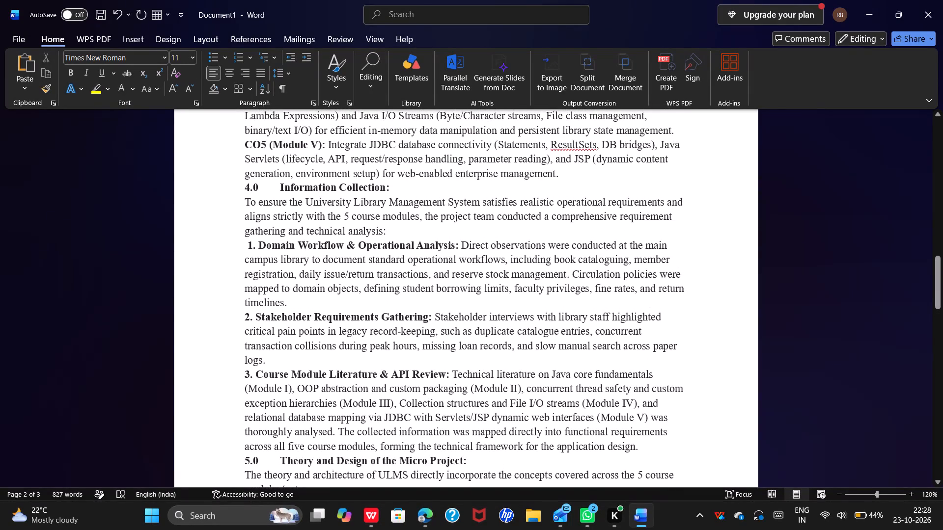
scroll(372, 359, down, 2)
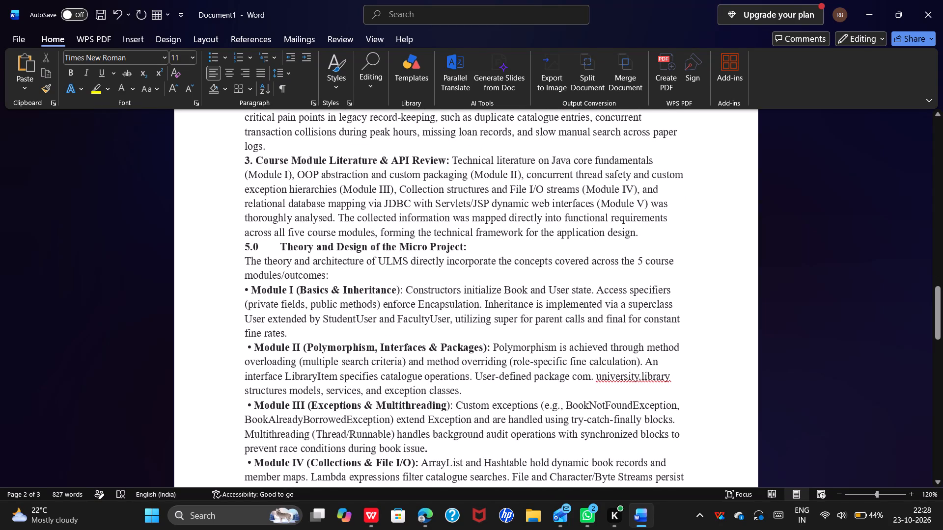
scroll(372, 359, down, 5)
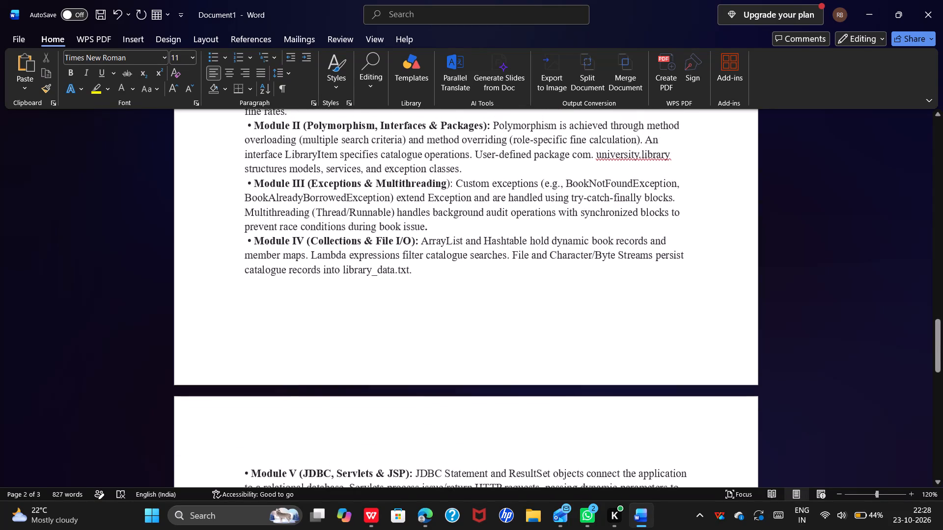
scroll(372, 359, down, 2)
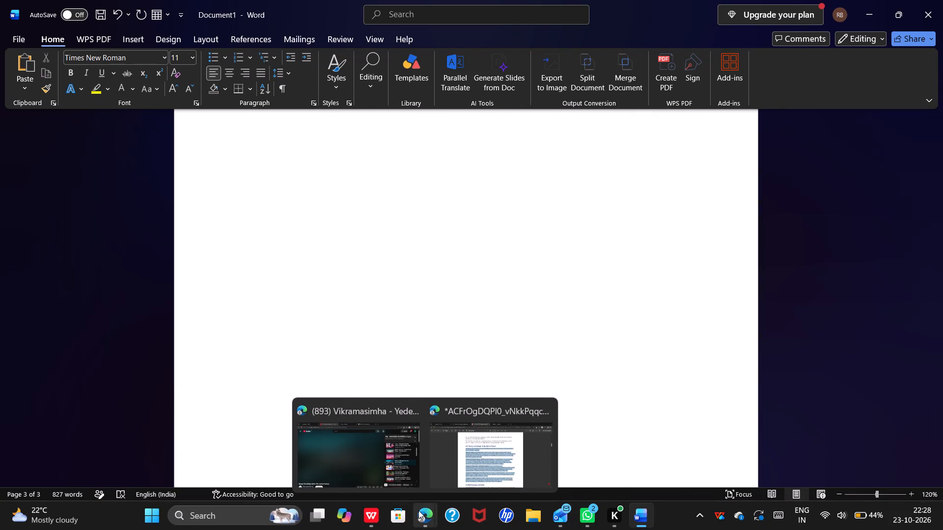
Copy the heading "6.0 Methodology Followed" from the WPS Office template into the Word report below Module V, and end it with a colon.
click(365, 529)
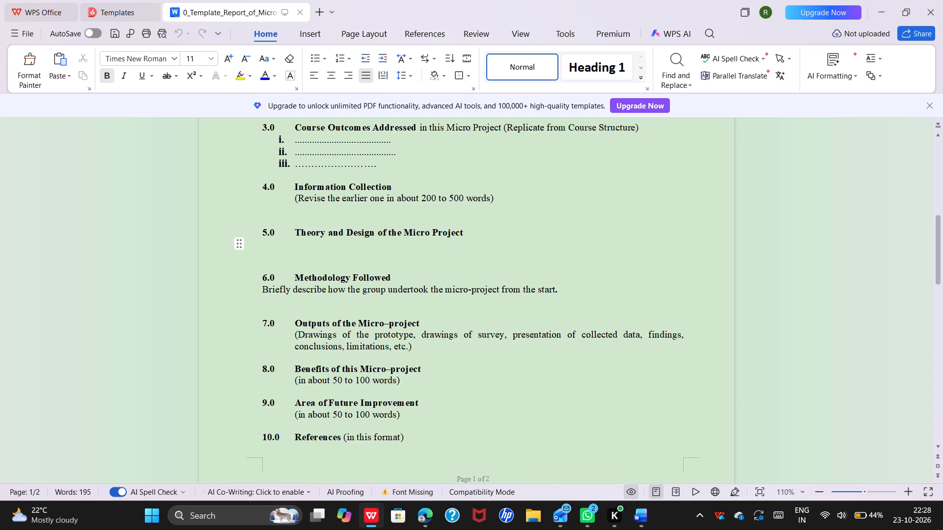
drag(262, 279, 401, 278)
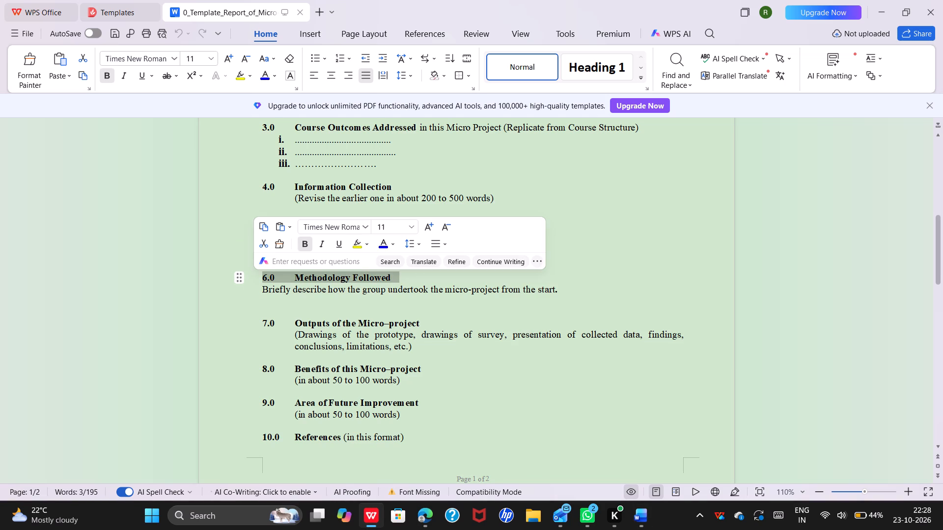
click(265, 227)
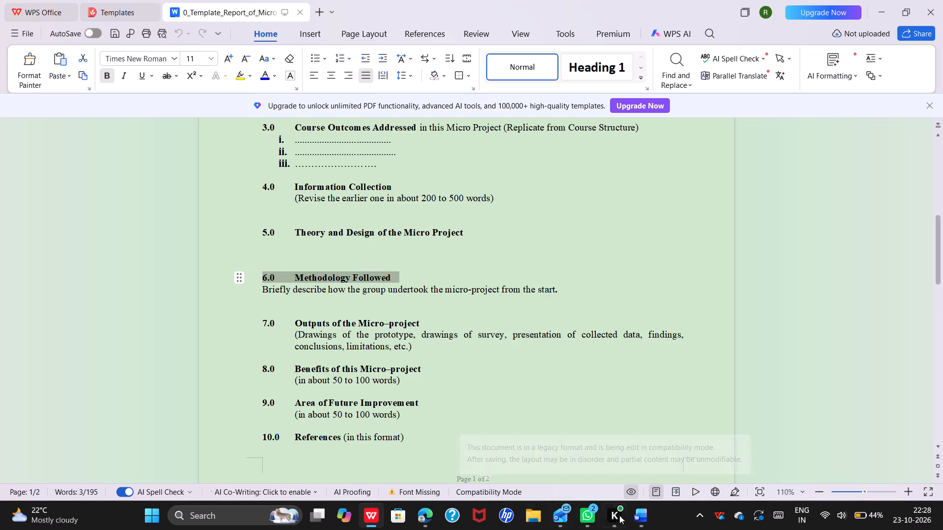
click(648, 514)
scroll(450, 358, up, 1)
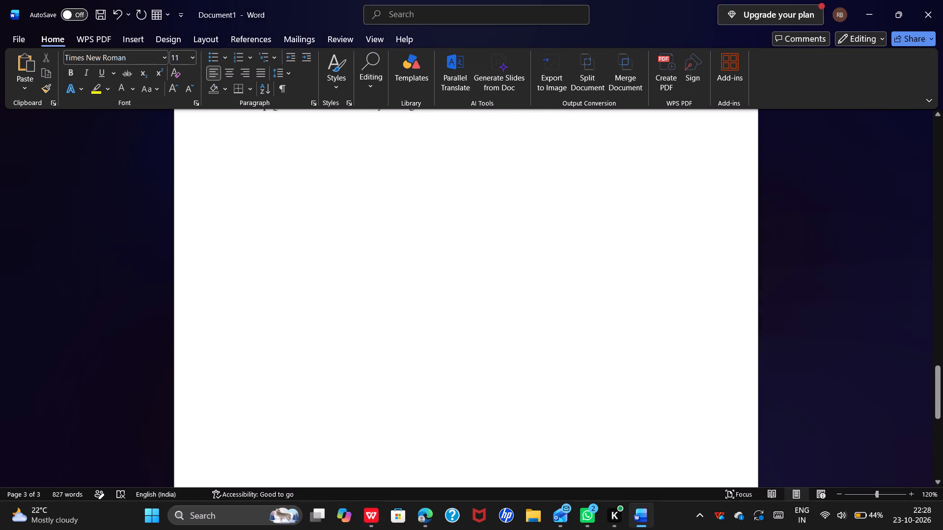
scroll(450, 358, up, 1)
key(ctrl+v)
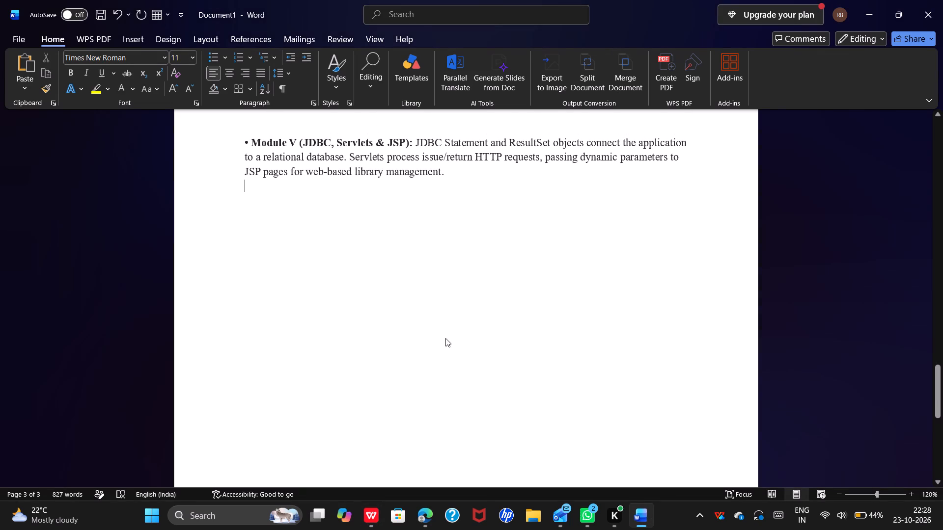
click(386, 183)
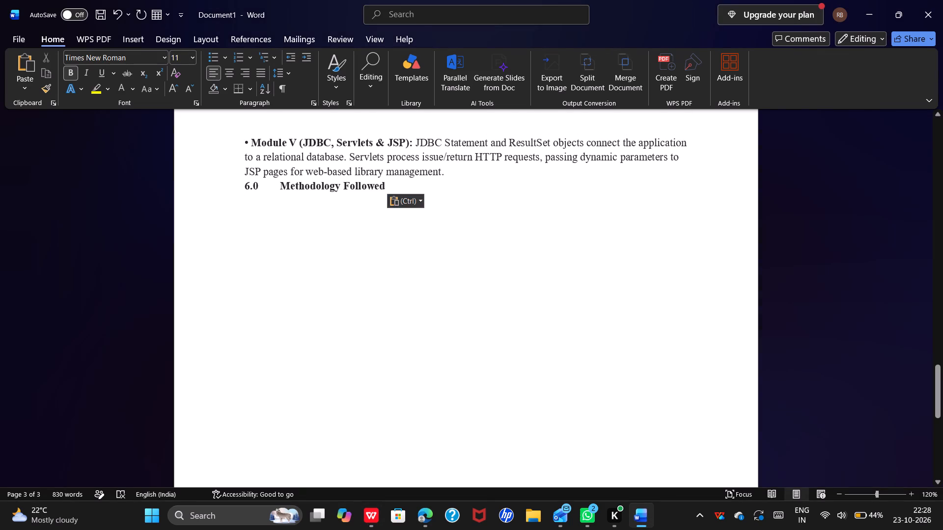
key(shift+colon)
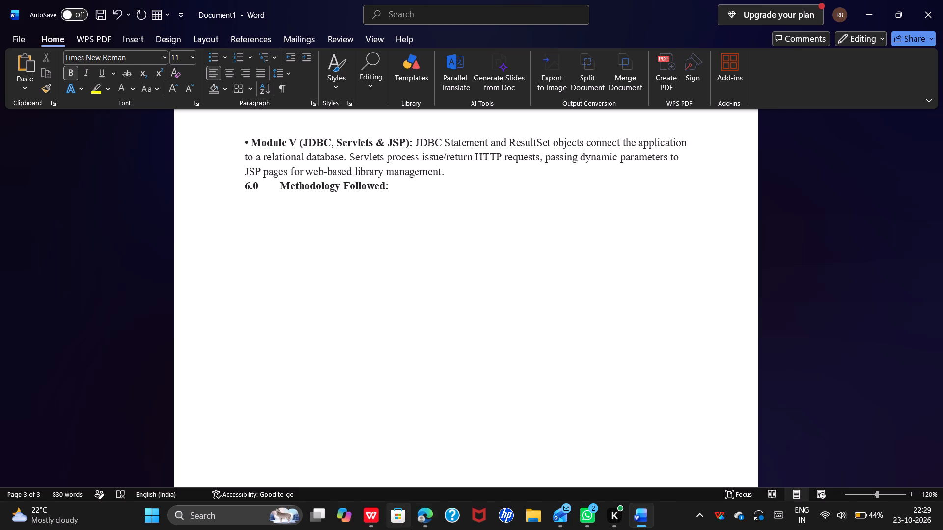
Switch to the reference PDF in Edge and bring up its section "6.0 Methodology Followed".
click(478, 466)
scroll(469, 363, down, 1)
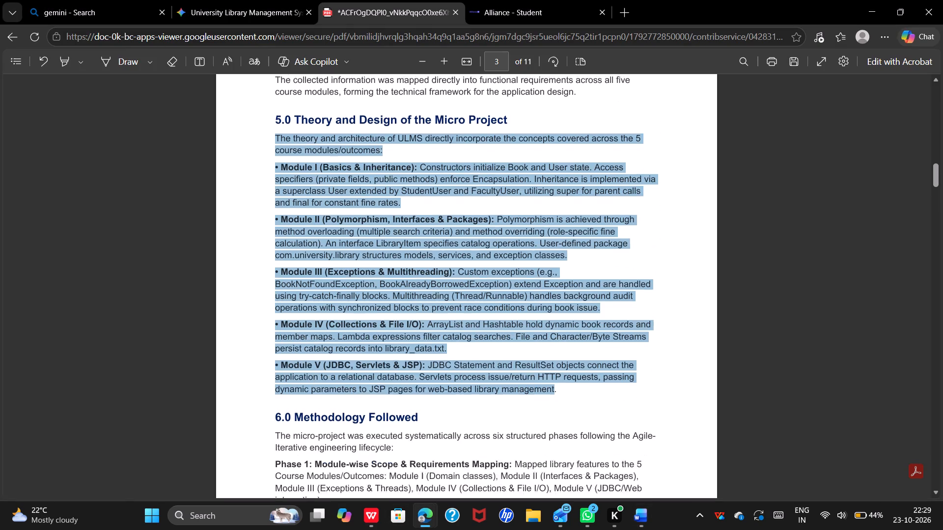
scroll(469, 363, down, 3)
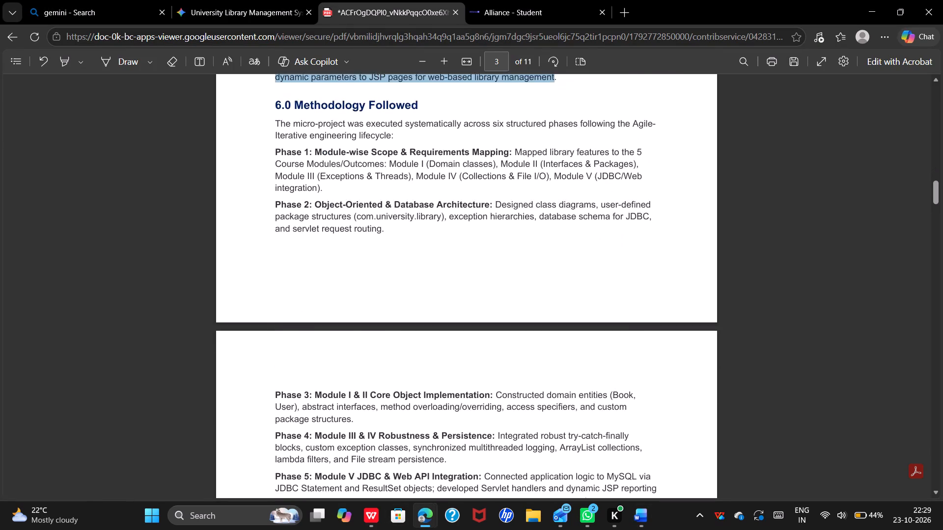
scroll(469, 363, down, 3)
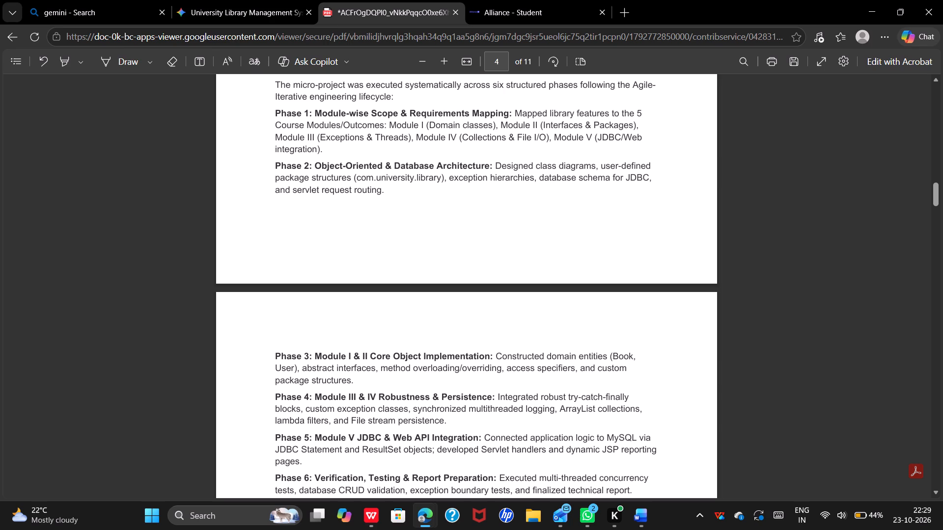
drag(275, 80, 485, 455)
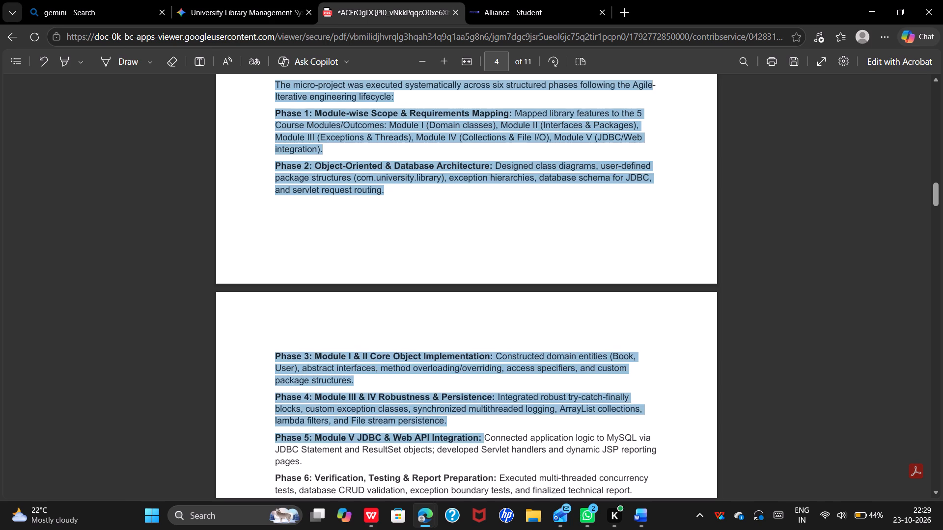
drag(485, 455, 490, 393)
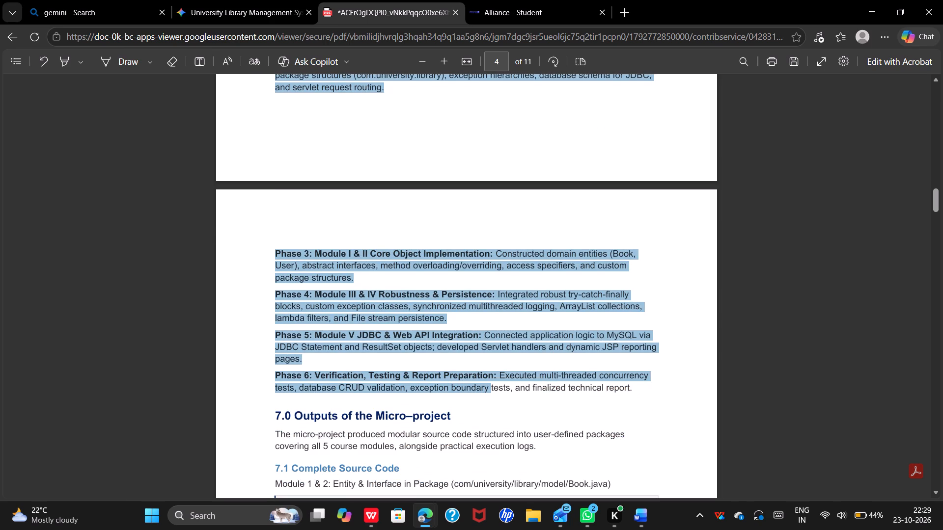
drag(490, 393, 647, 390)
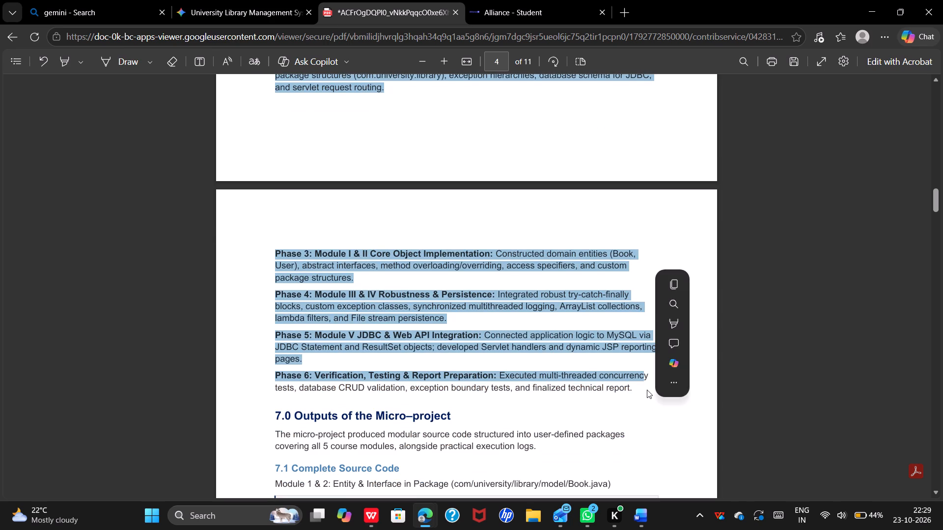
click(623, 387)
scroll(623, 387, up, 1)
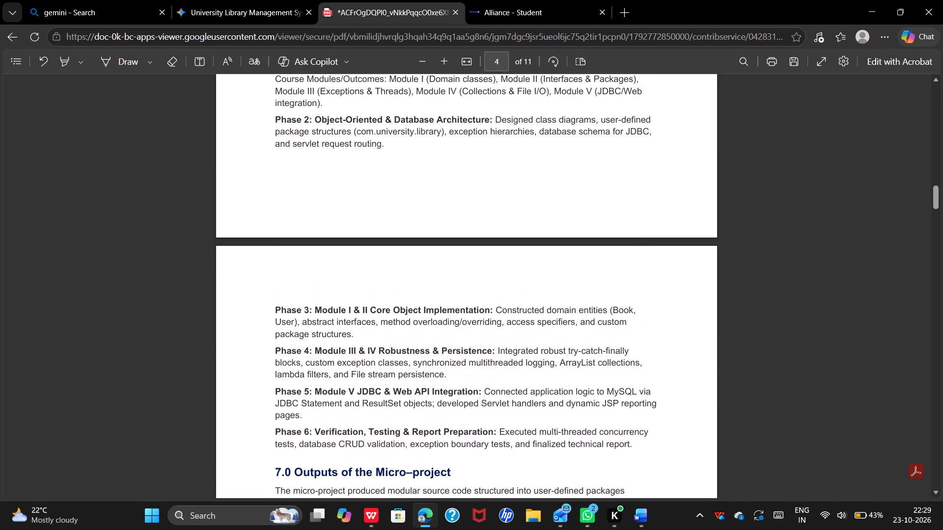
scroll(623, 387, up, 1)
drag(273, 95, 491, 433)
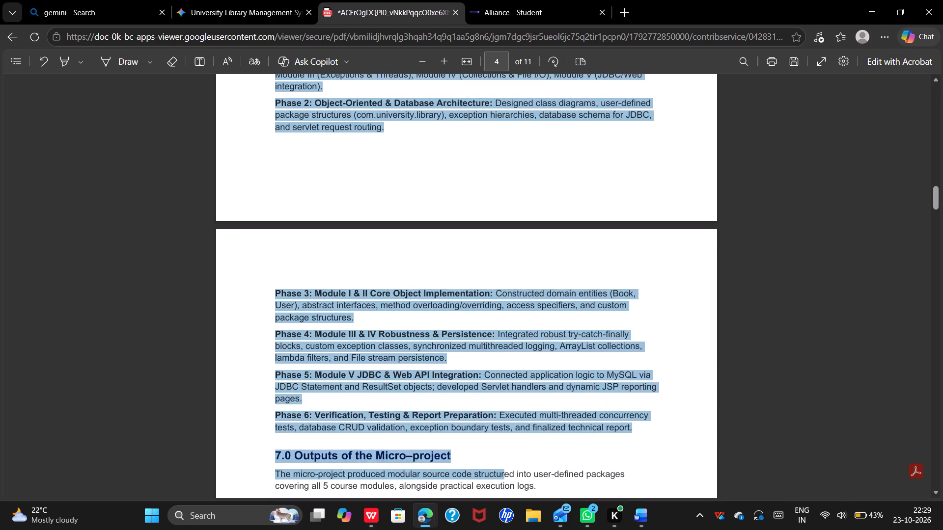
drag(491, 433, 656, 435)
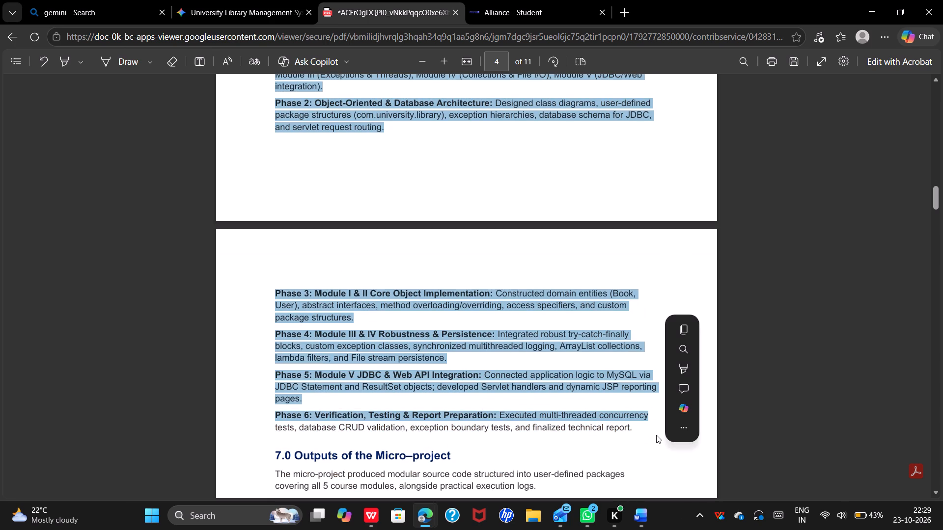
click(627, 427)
Copy the methodology introduction and Phases 1 to 6 from the PDF into the Word report after the "6.0 Methodology Followed:" heading.
scroll(627, 427, up, 1)
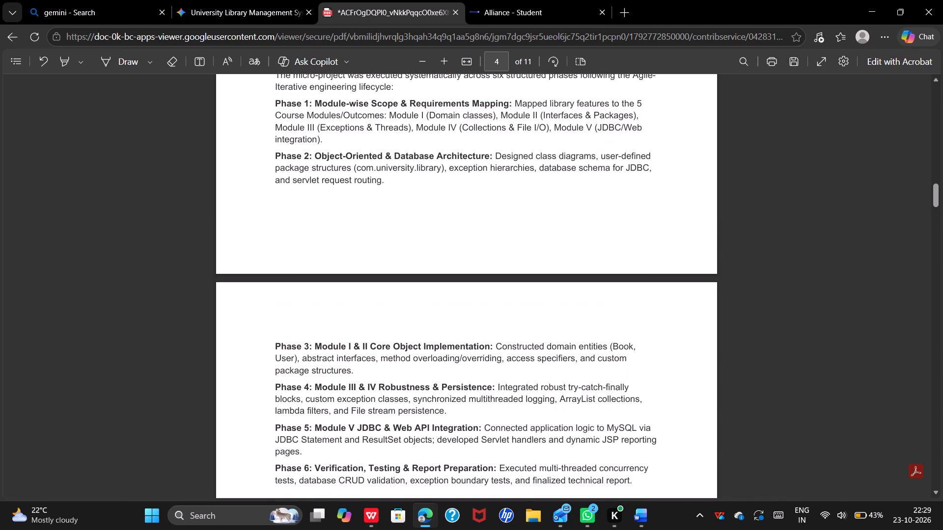
scroll(378, 185, up, 1)
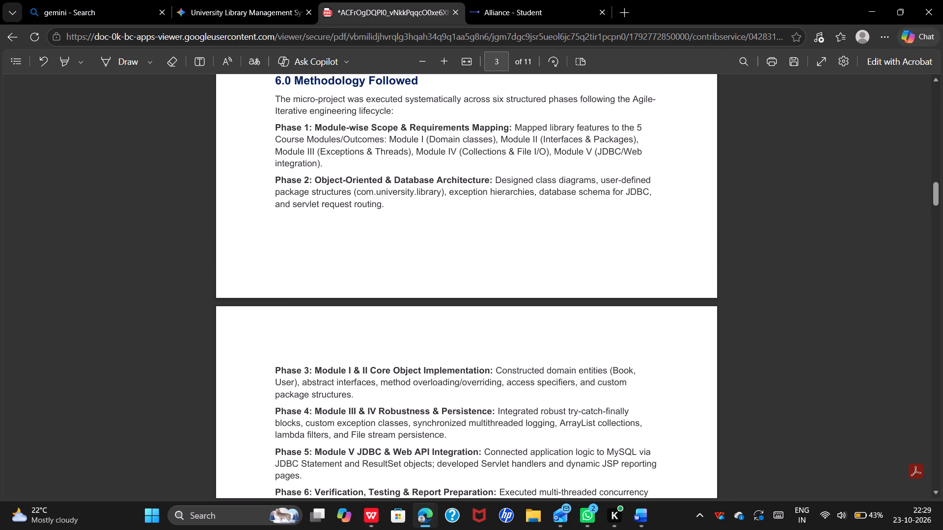
drag(273, 97, 607, 379)
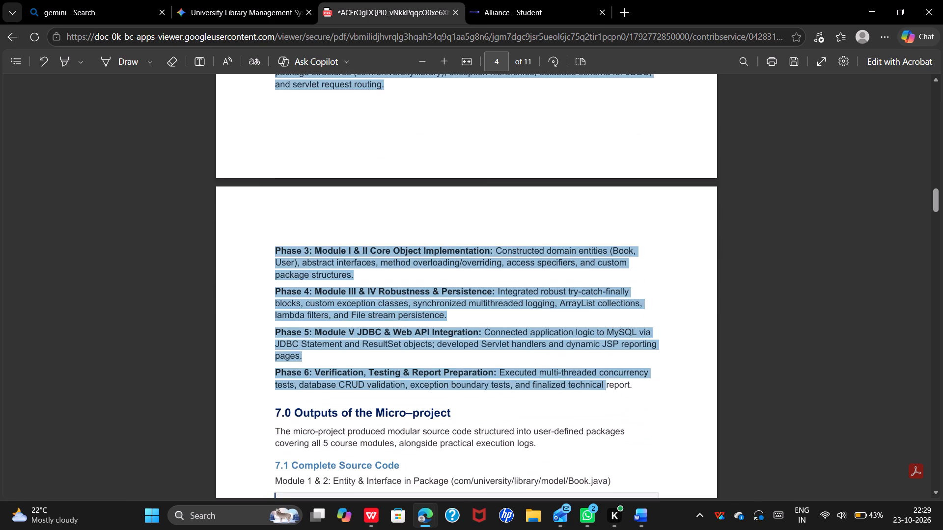
drag(607, 379, 632, 387)
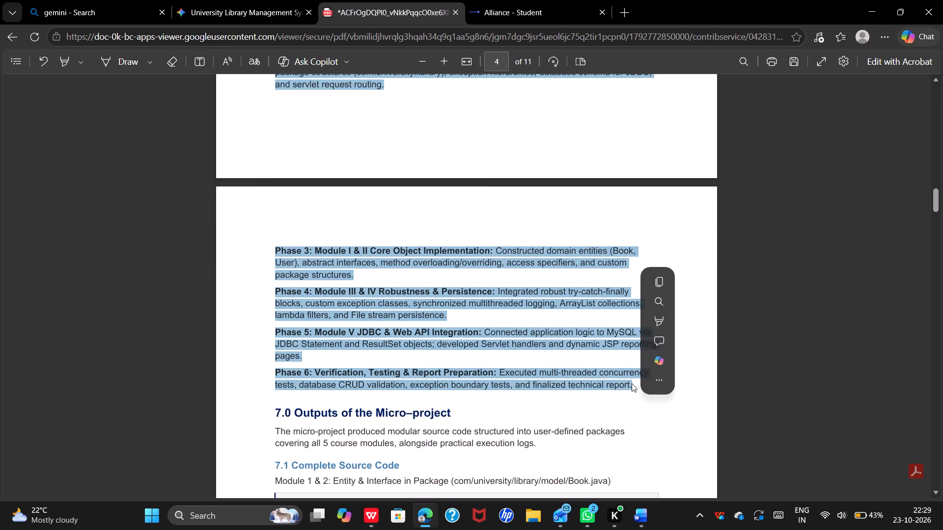
click(679, 280)
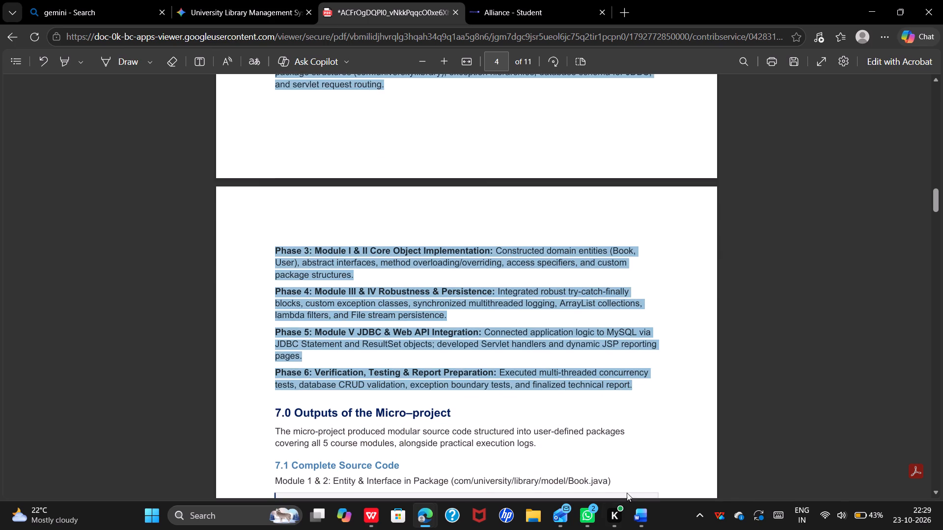
click(635, 516)
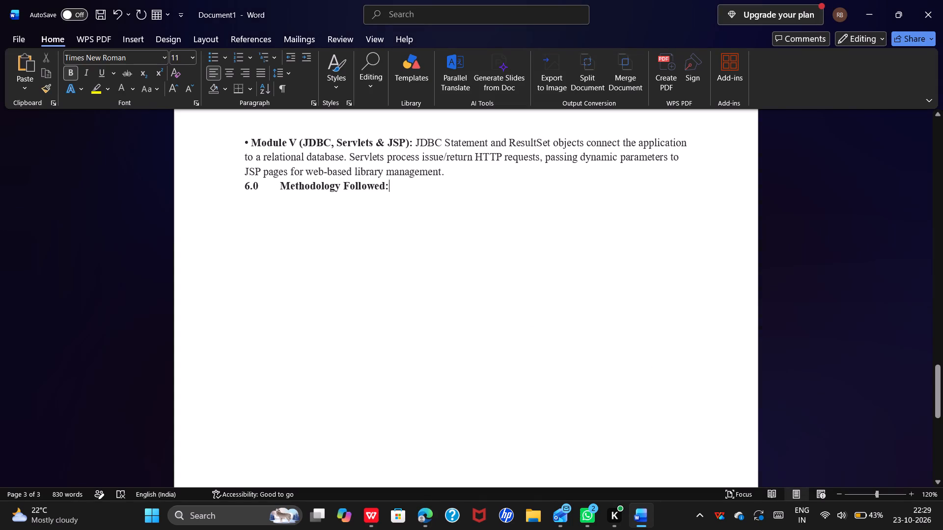
key(ctrl+v)
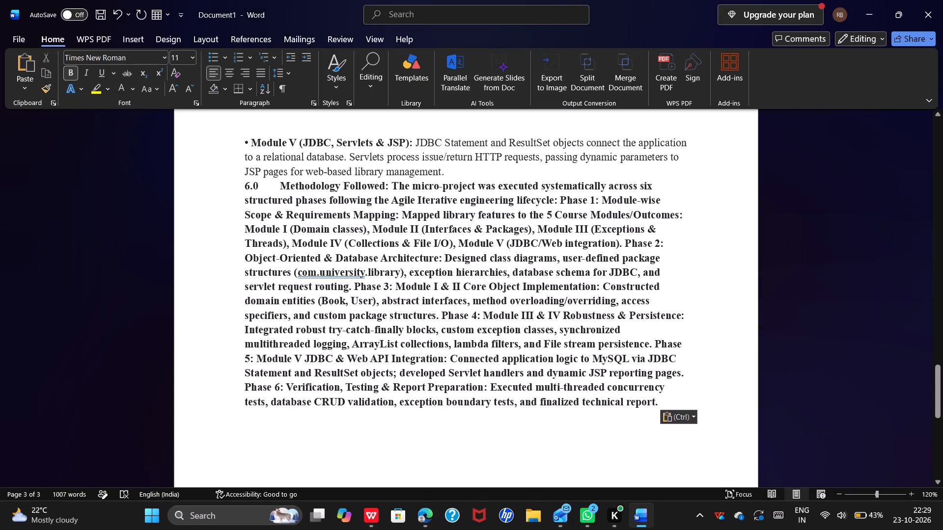
Break the pasted methodology text so that the introduction and each of Phases 1 to 6 start on their own line.
click(392, 181)
key(Return)
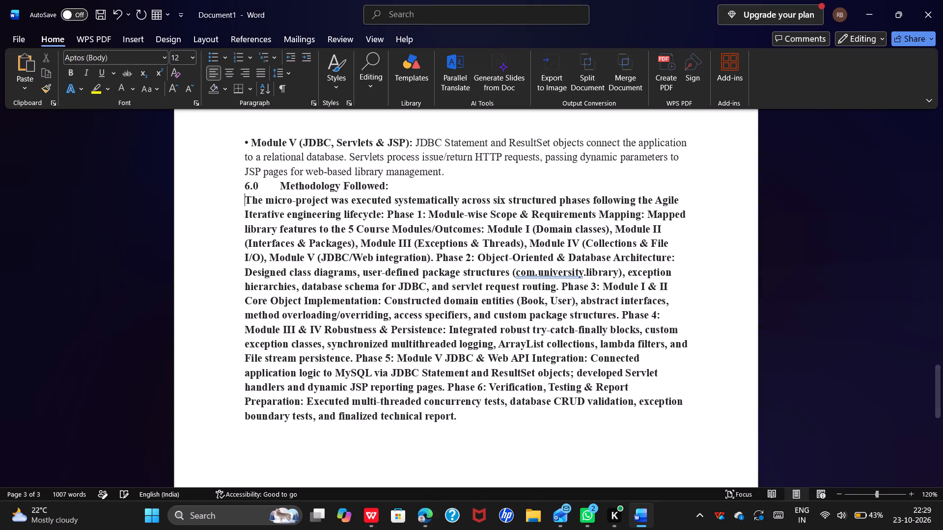
click(387, 211)
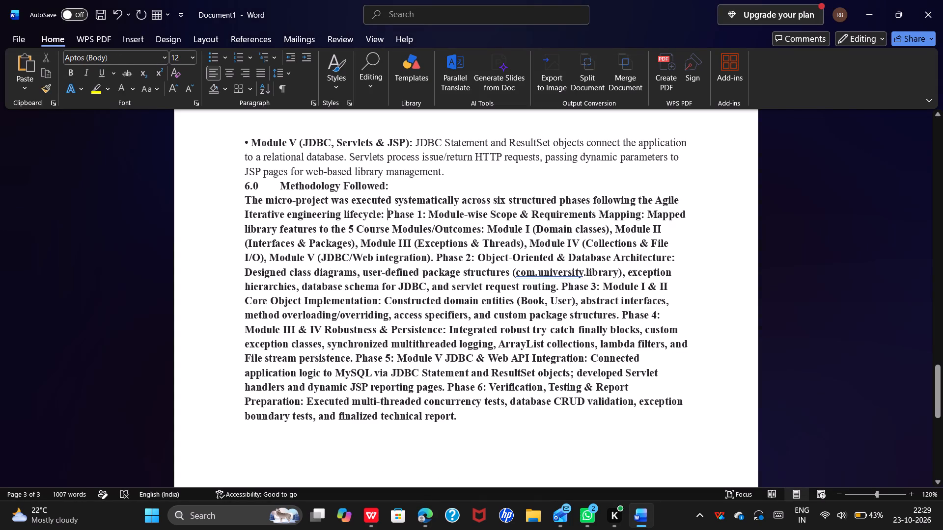
key(Return)
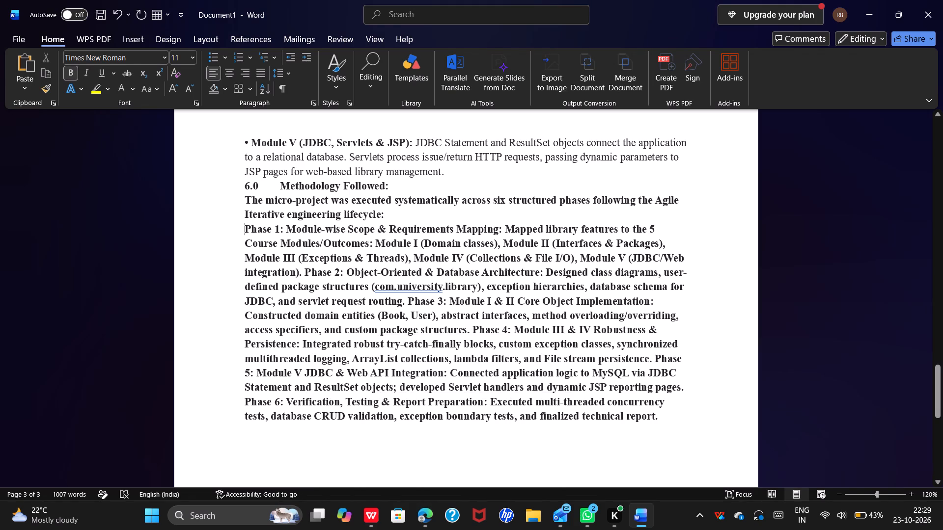
click(304, 274)
key(Return)
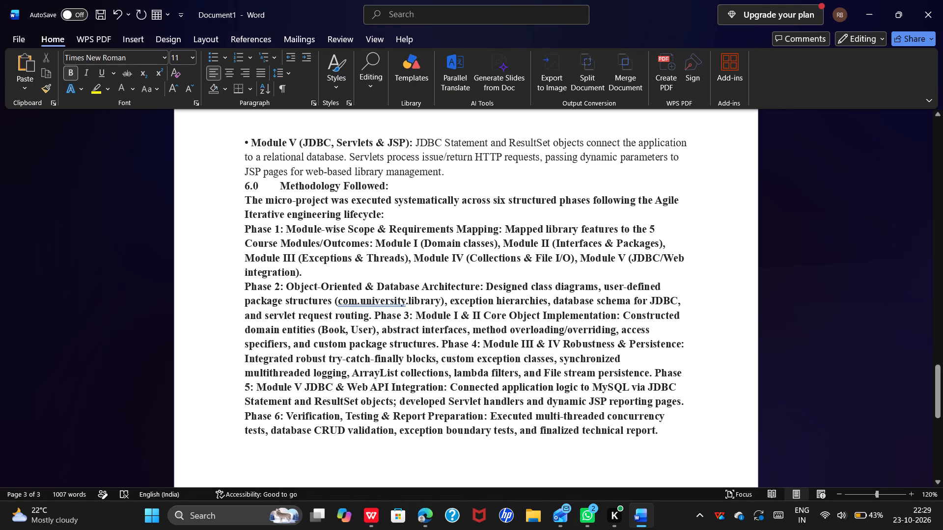
click(370, 316)
key(Return)
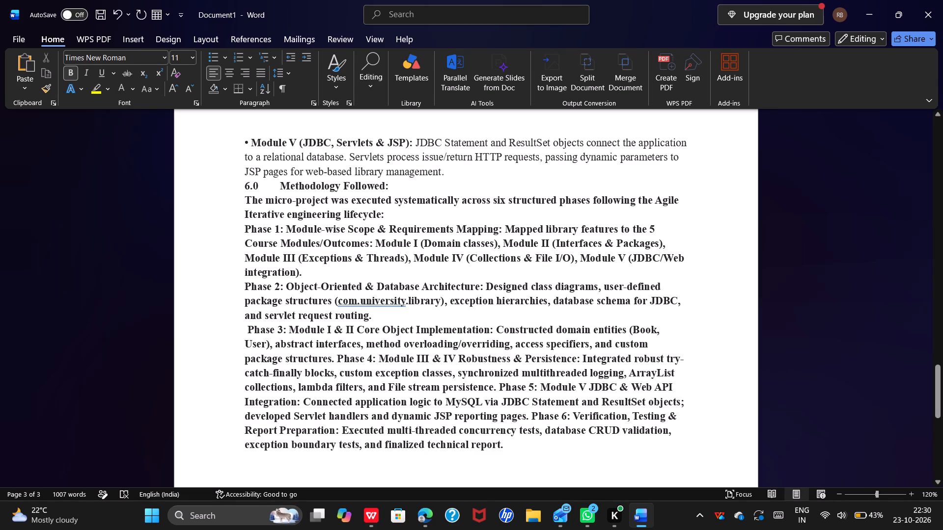
click(335, 361)
key(Return)
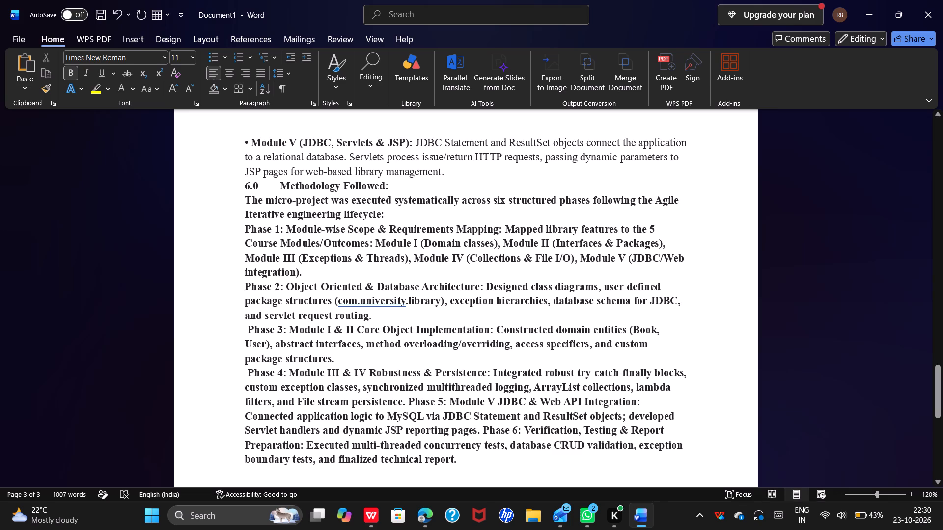
click(406, 406)
key(Return)
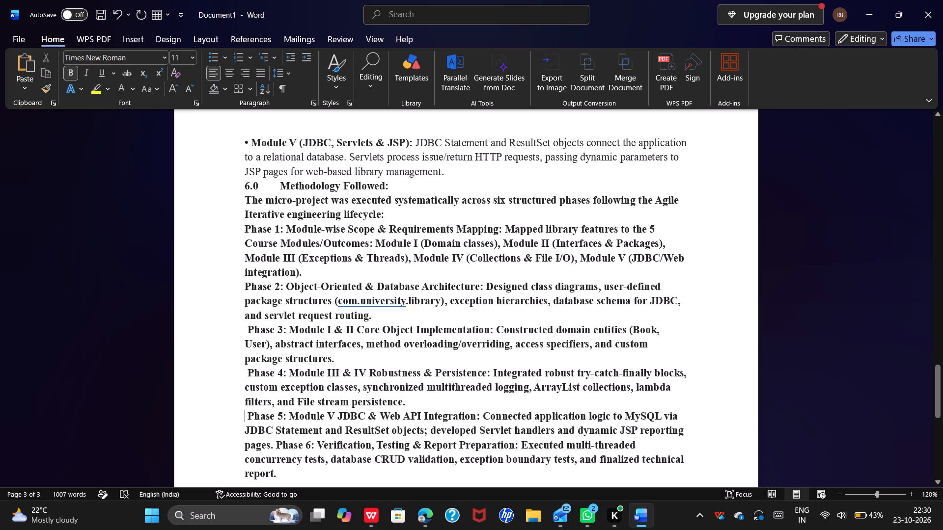
click(272, 448)
key(Return)
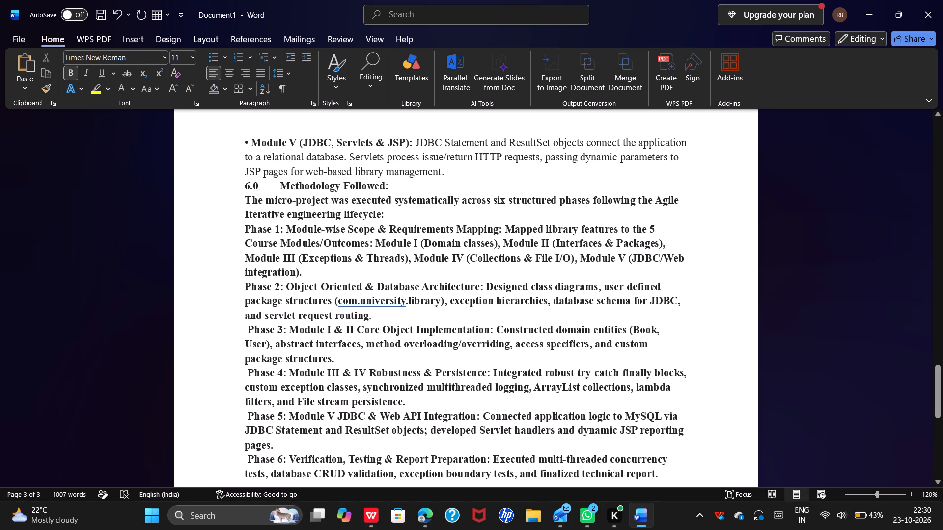
Remove the bold formatting from the introductory sentence under the heading "6.0 Methodology Followed:".
drag(242, 199, 386, 218)
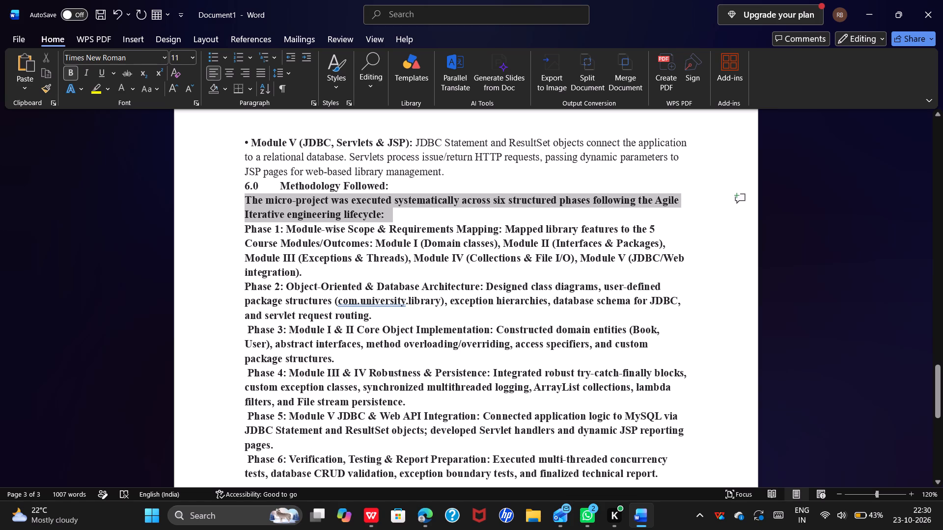
drag(386, 218, 387, 218)
click(399, 198)
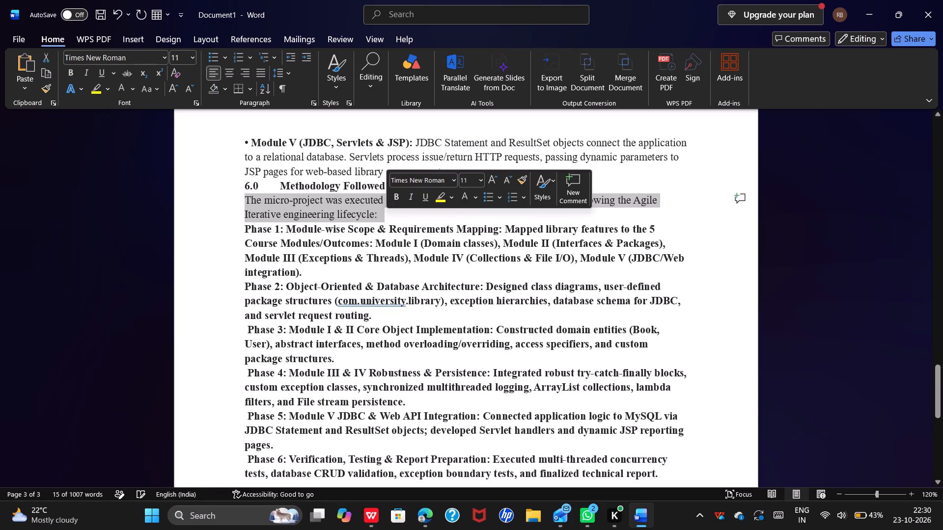
Make the descriptions of Phases 1 to 6 in the methodology section non-bold, keeping only the "Phase" labels bold.
drag(286, 231, 312, 272)
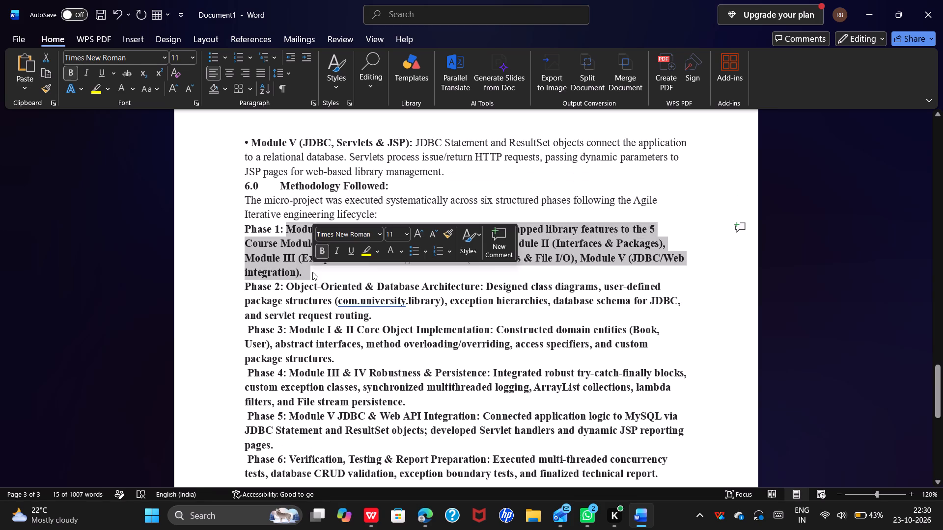
click(323, 250)
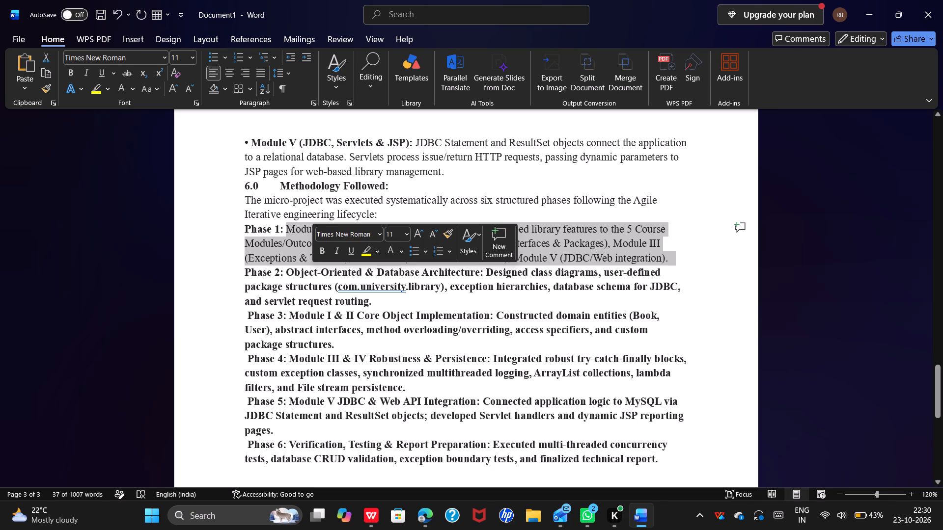
drag(283, 273, 377, 303)
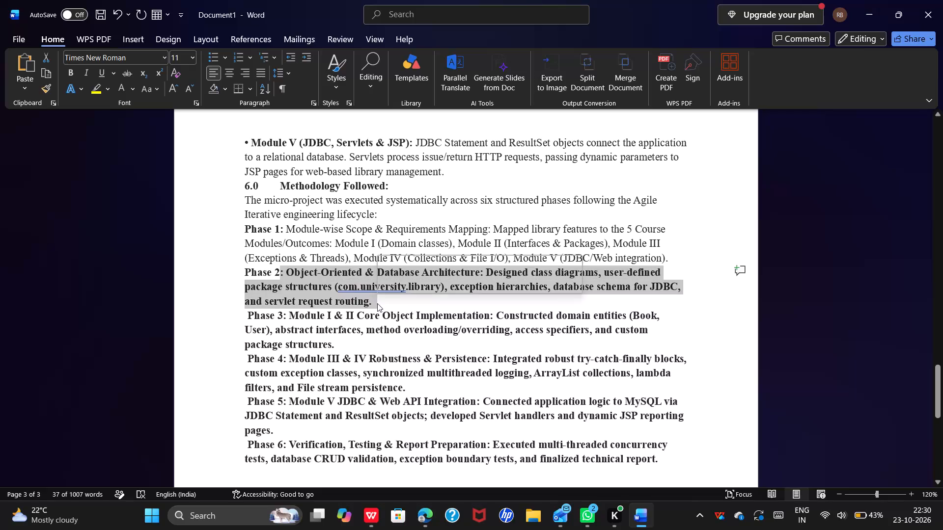
click(388, 286)
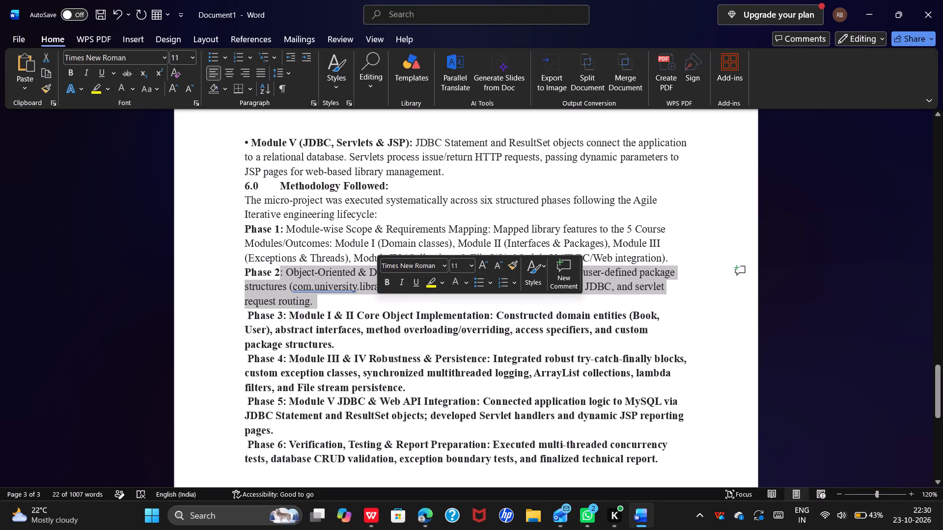
drag(287, 315, 334, 345)
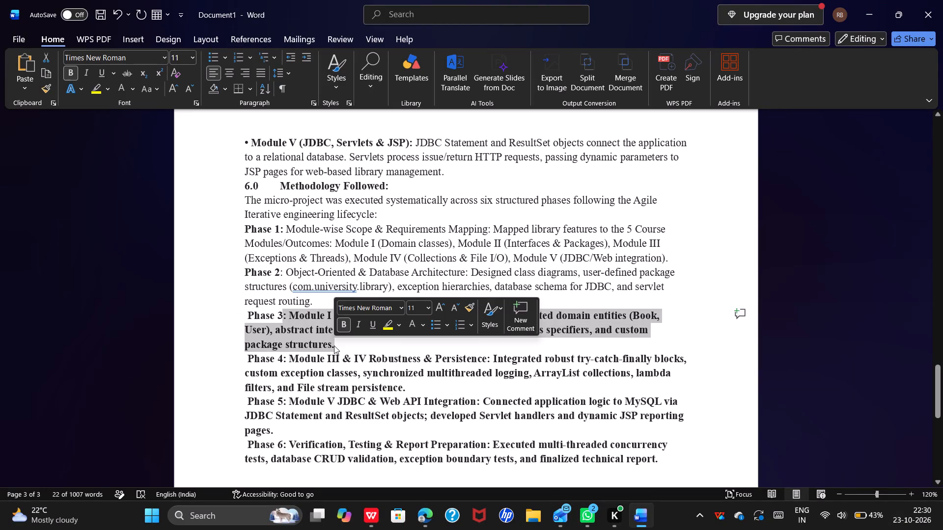
click(345, 323)
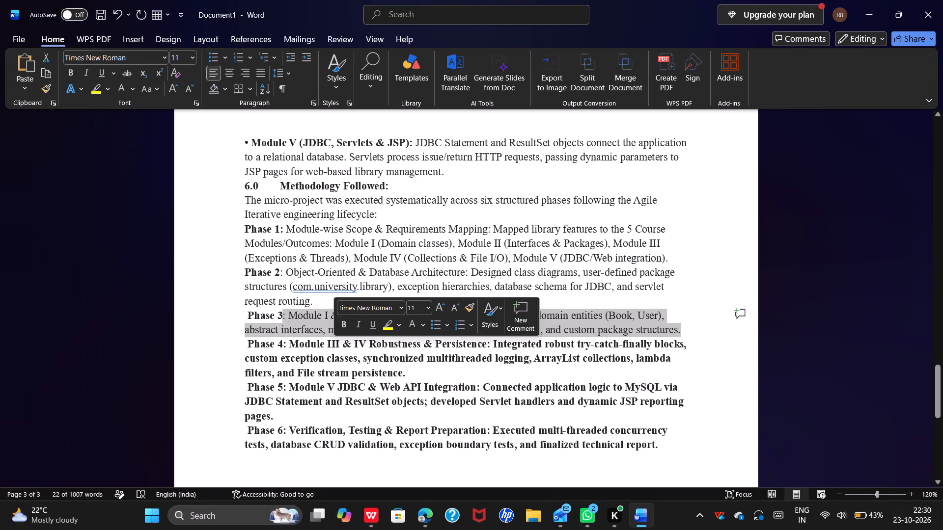
drag(288, 344, 407, 371)
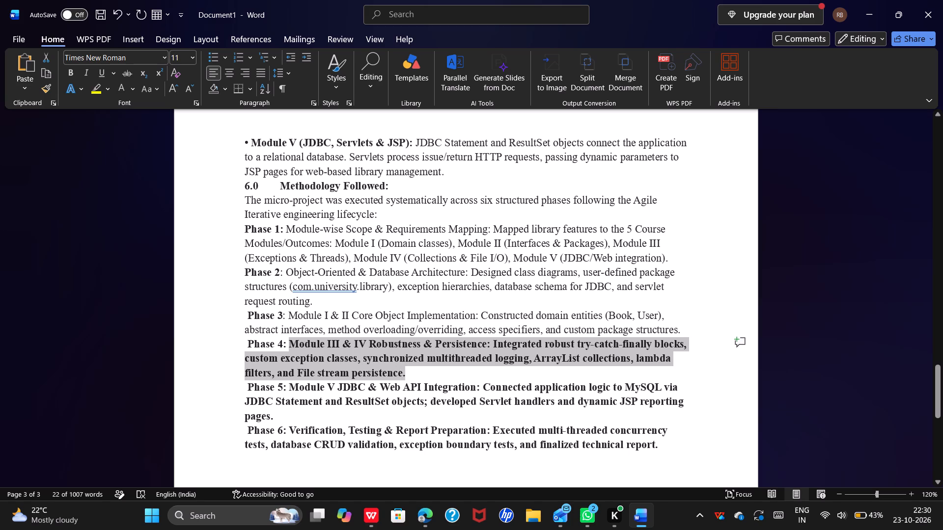
drag(407, 371, 407, 371)
click(416, 353)
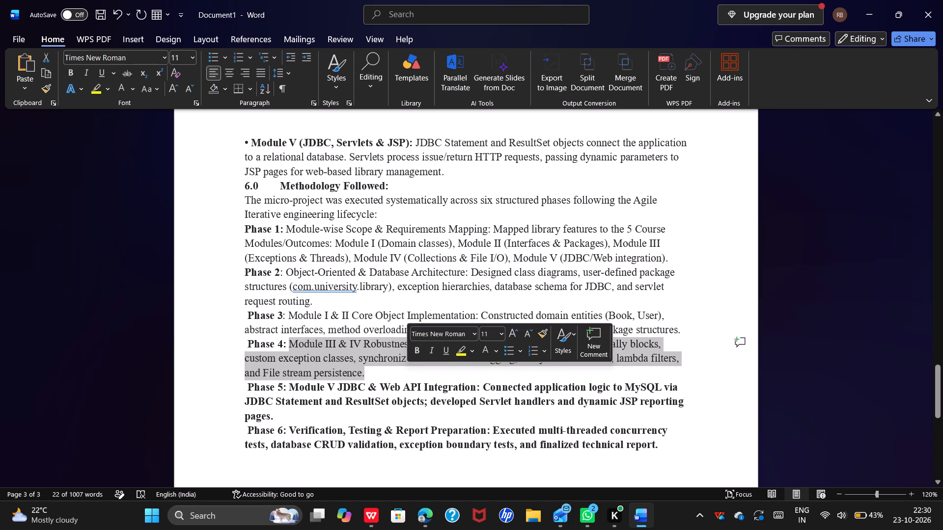
drag(288, 386, 298, 413)
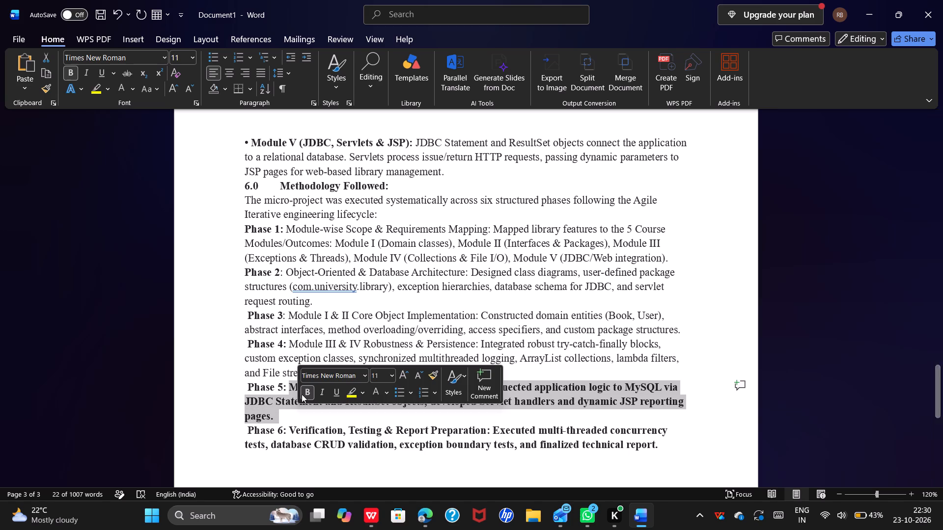
click(303, 390)
drag(288, 415, 467, 440)
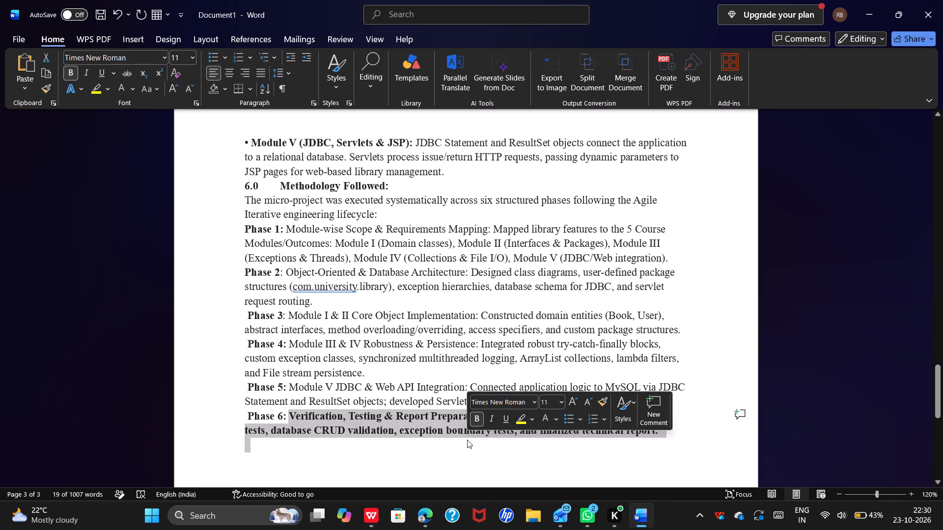
click(475, 416)
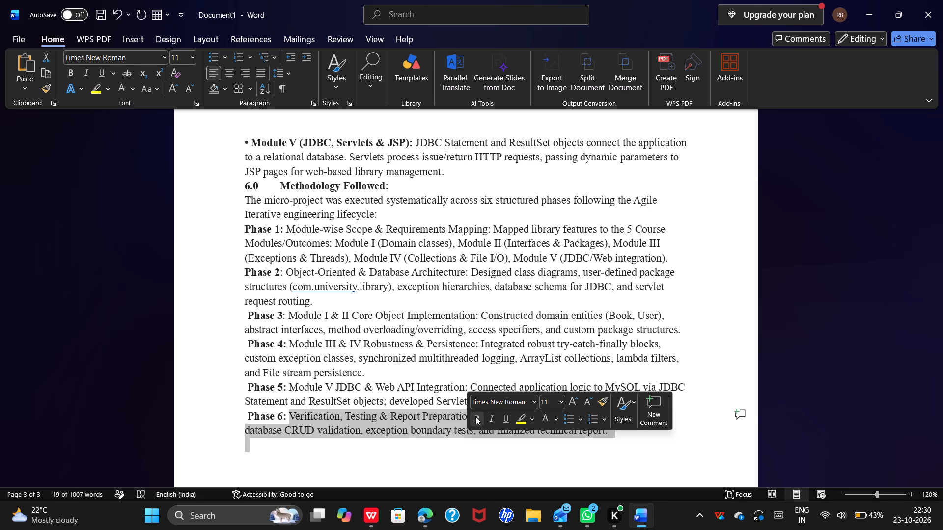
click(438, 308)
Underline the heading texts "Rationale:", "Competency of the Course:" and "Course Outcomes Addressed in this Micro Project:".
scroll(438, 308, up, 2)
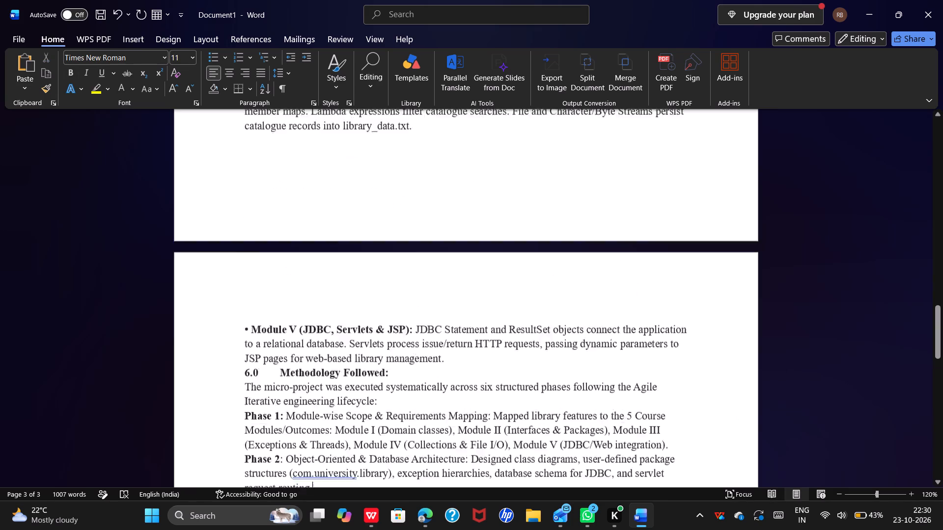
scroll(438, 308, up, 5)
scroll(438, 308, left, 1)
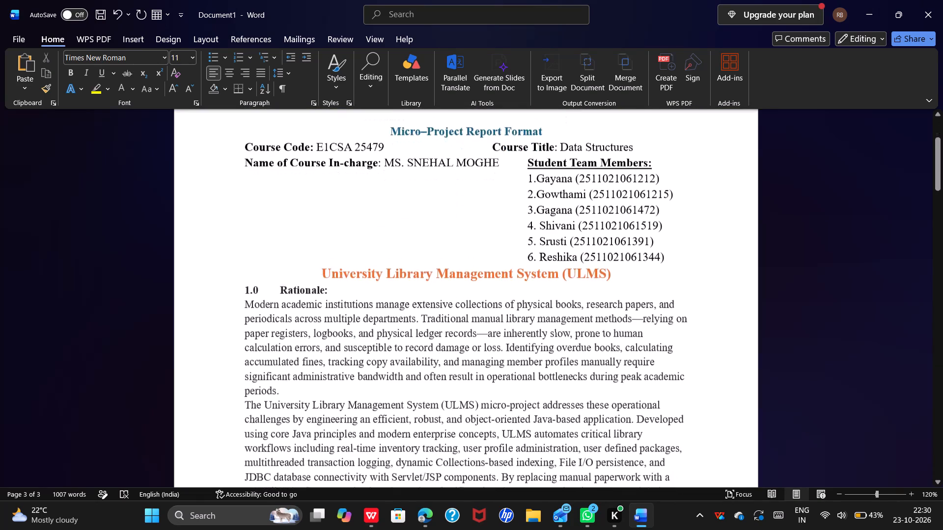
scroll(438, 308, left, 1)
drag(276, 276, 310, 276)
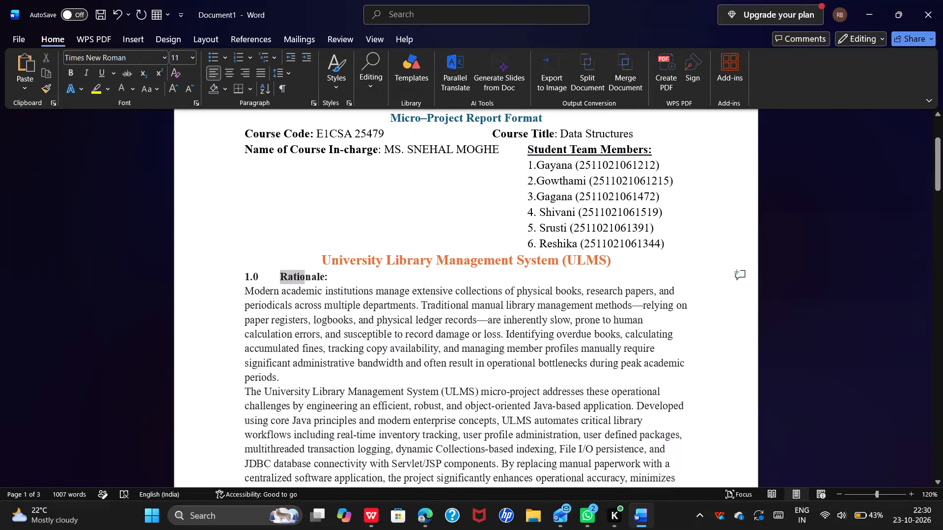
drag(310, 276, 333, 277)
click(376, 255)
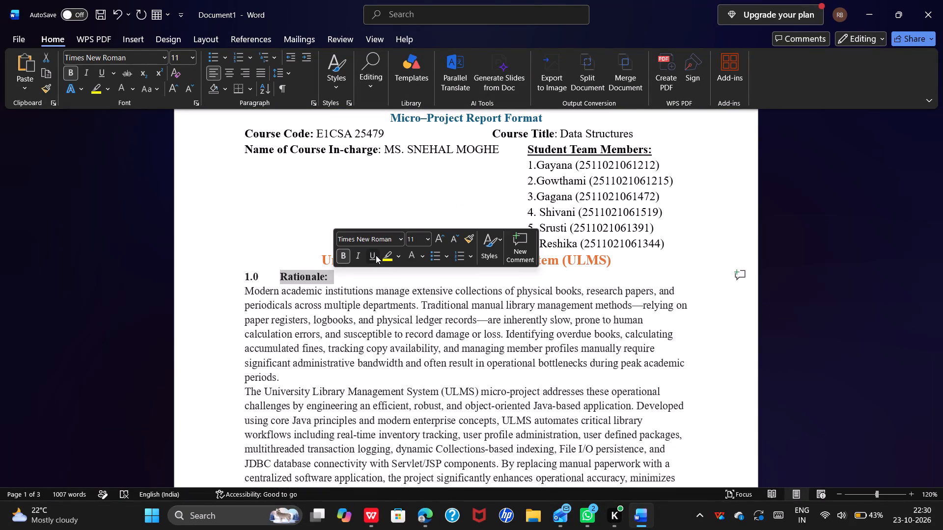
scroll(324, 376, down, 2)
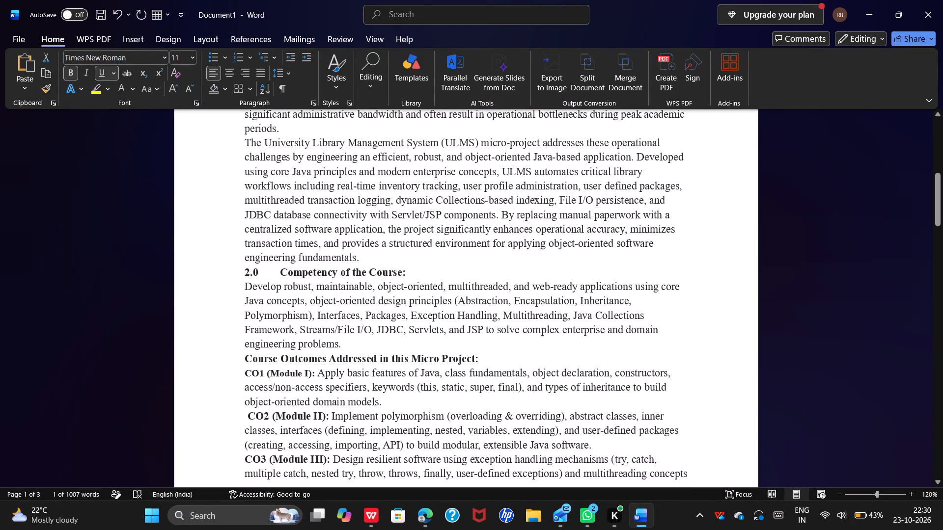
drag(278, 275, 407, 276)
click(441, 254)
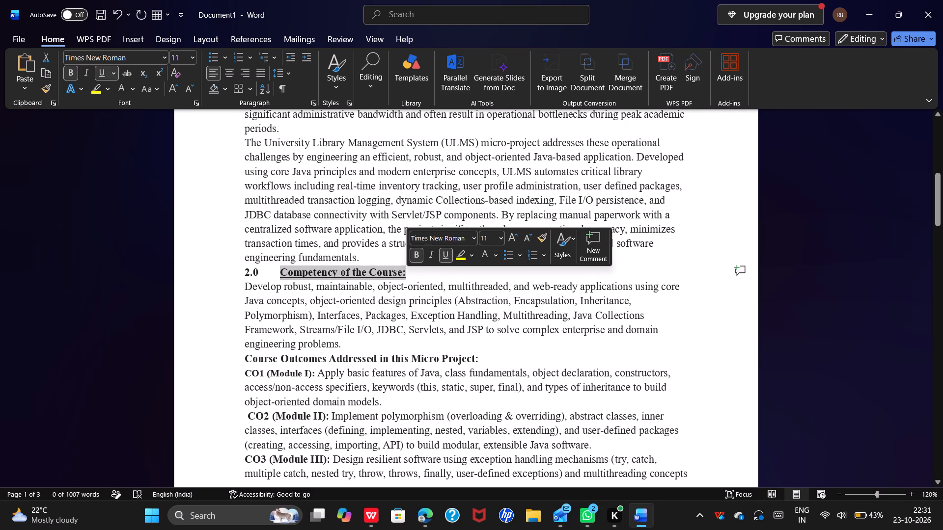
drag(243, 357, 478, 359)
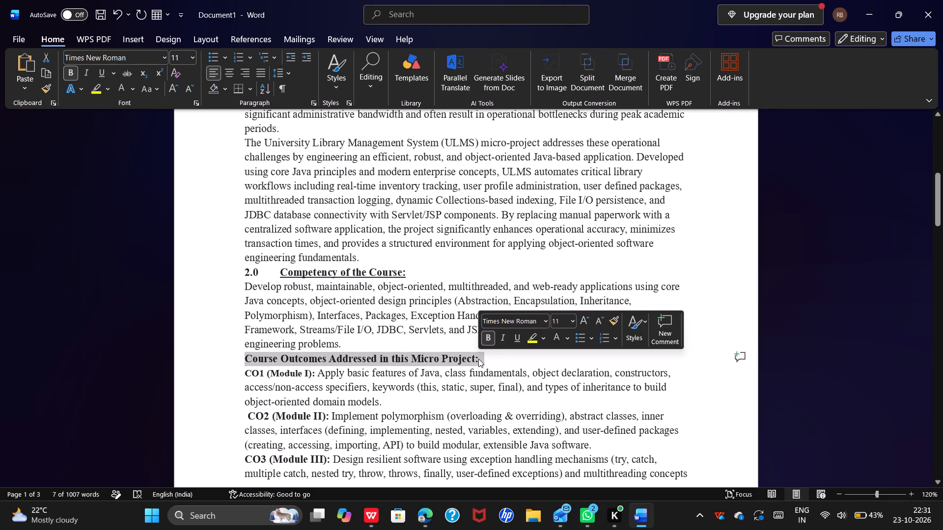
click(516, 340)
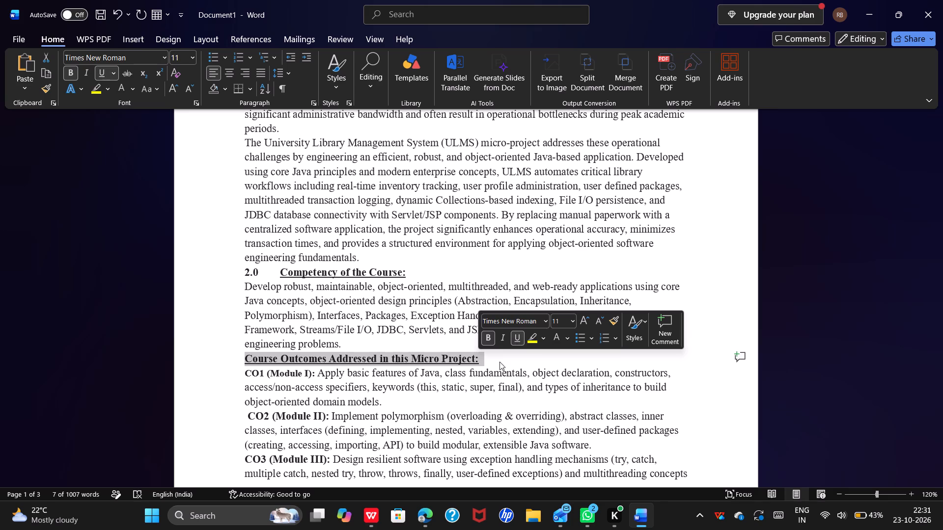
Underline the heading texts "Information Collection:" of section 4.0 and "Theory and Design of the Micro Project:" of section 5.0.
scroll(363, 434, down, 2)
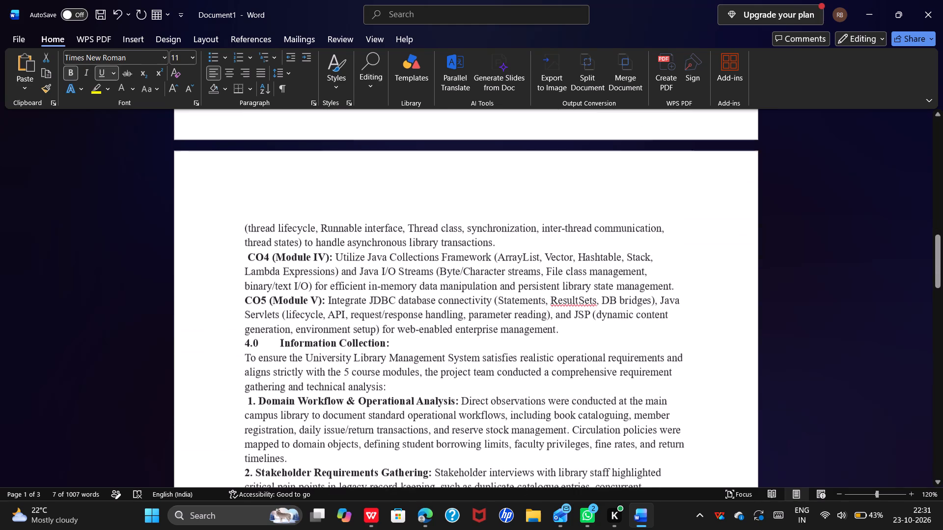
scroll(363, 434, down, 1)
drag(277, 337, 392, 332)
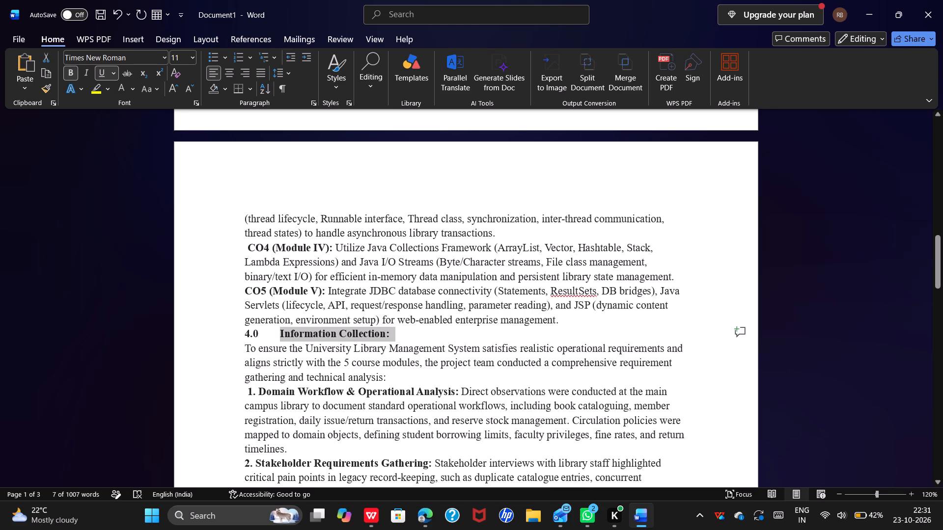
click(430, 315)
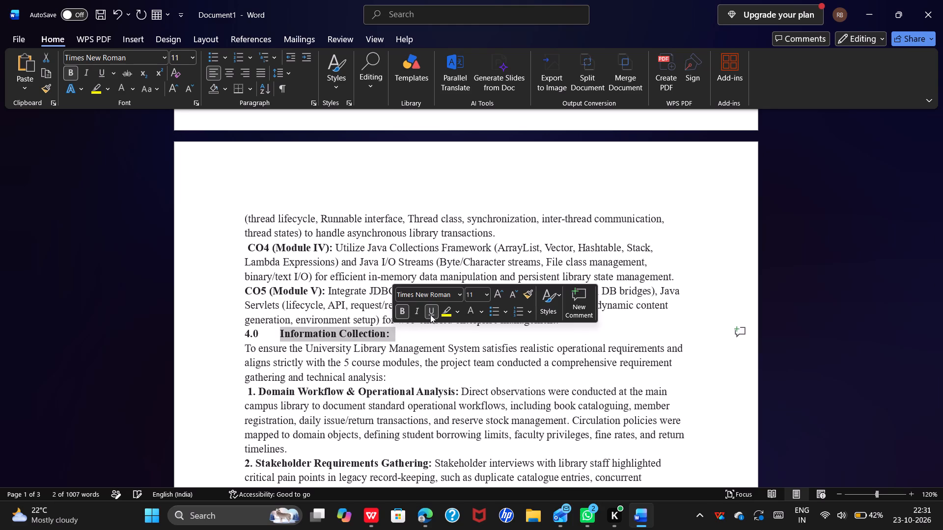
click(423, 371)
scroll(423, 371, down, 2)
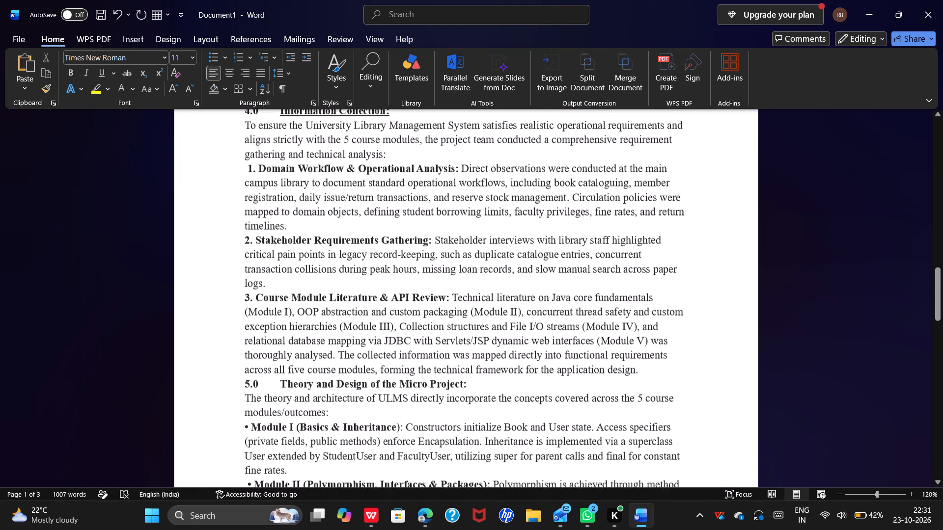
scroll(423, 371, down, 3)
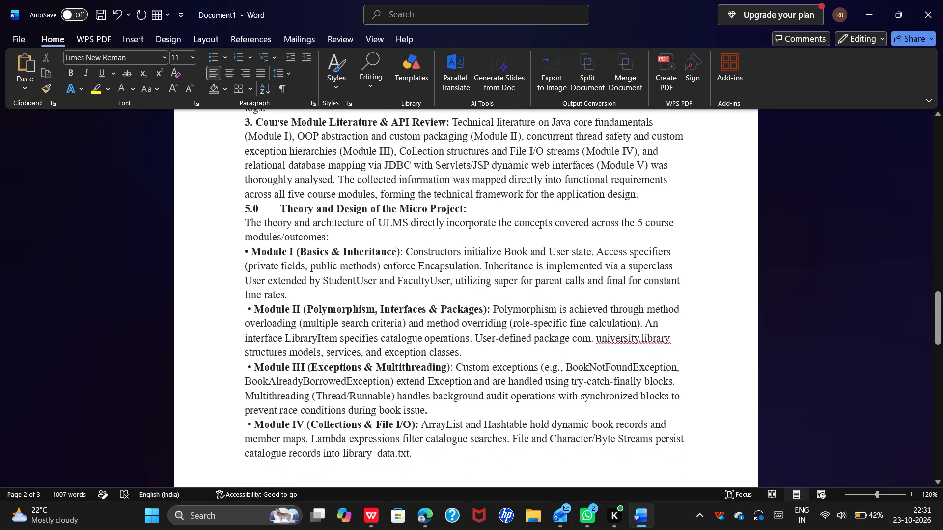
drag(281, 211, 435, 212)
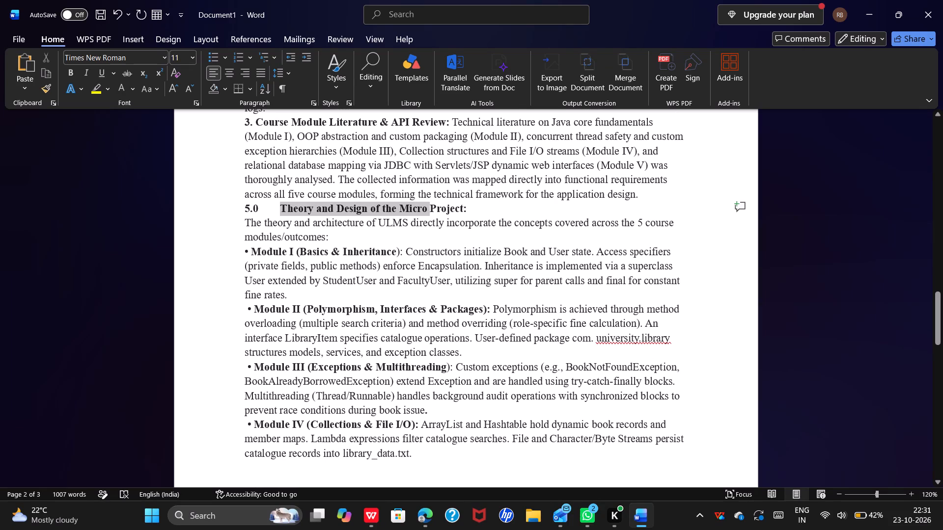
drag(435, 212, 471, 209)
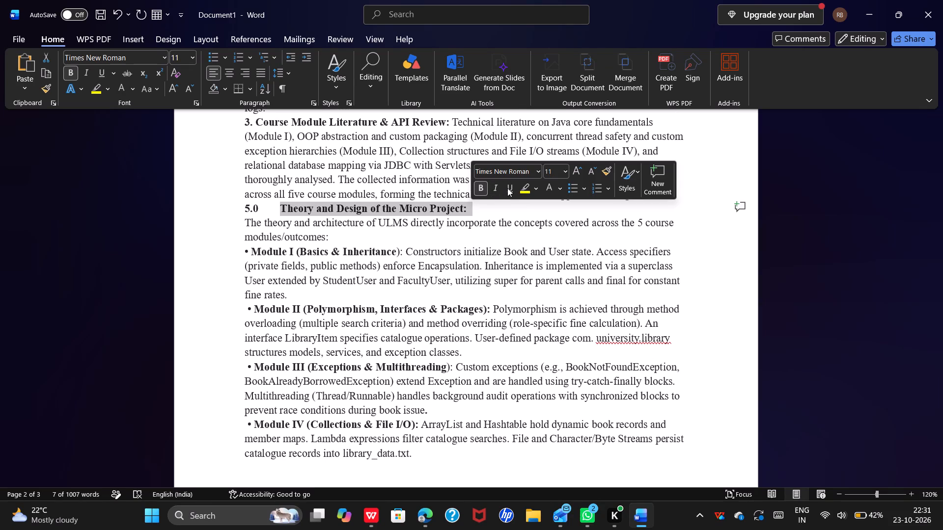
click(507, 188)
click(453, 297)
Underline the heading text "Methodology Followed:" of section 6.0.
scroll(453, 297, down, 2)
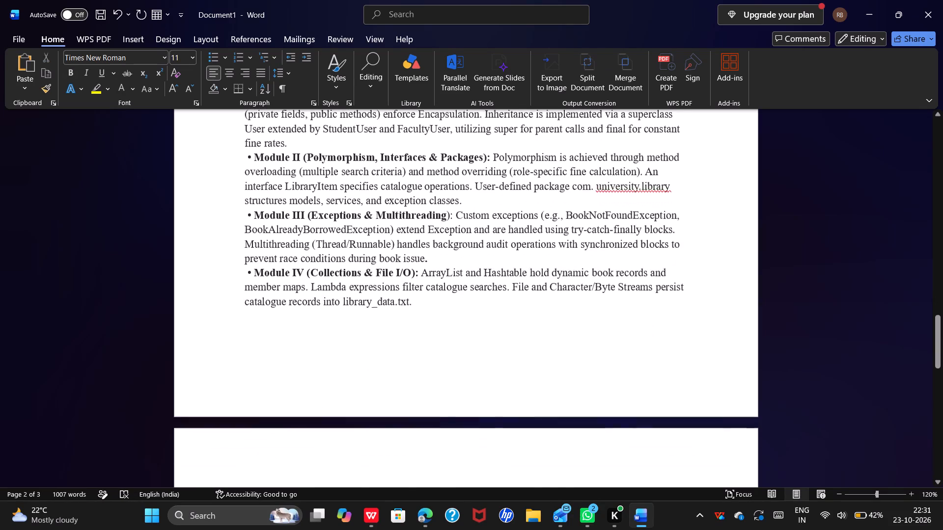
scroll(453, 297, down, 2)
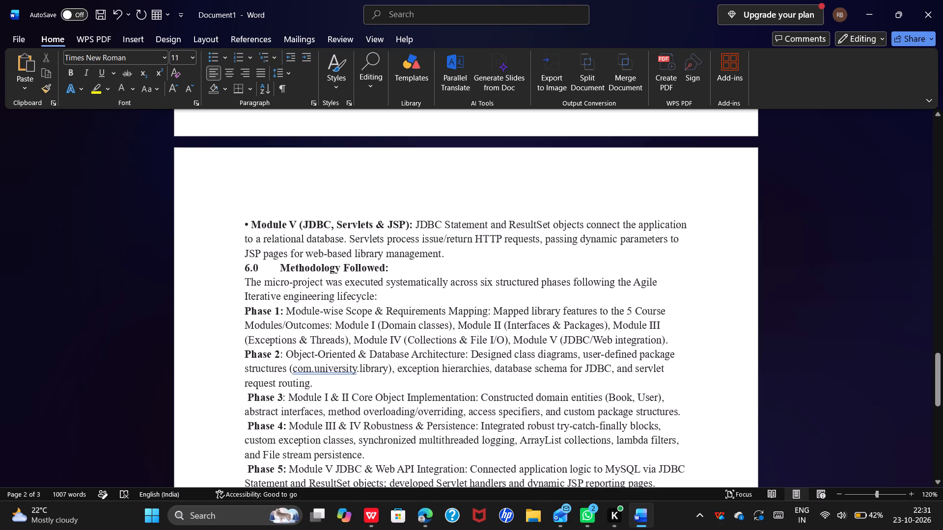
drag(277, 265, 350, 264)
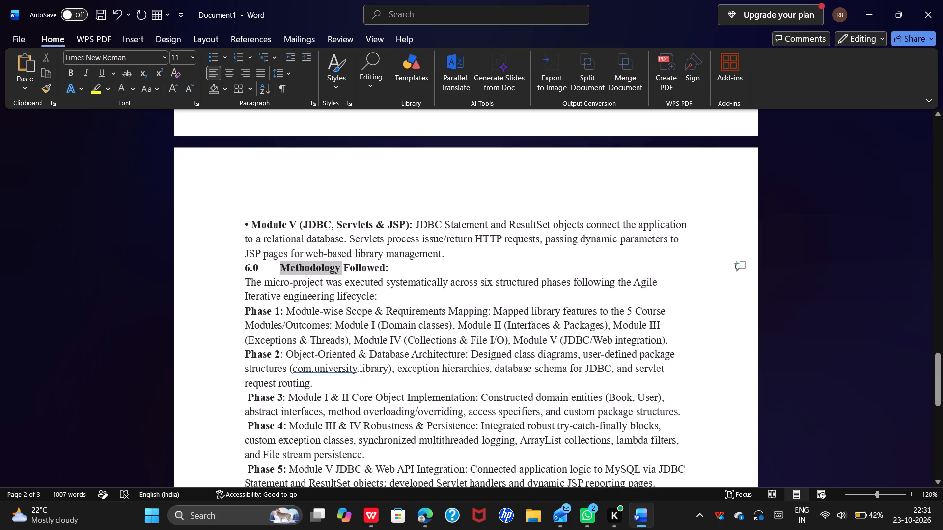
drag(350, 264, 393, 262)
click(429, 241)
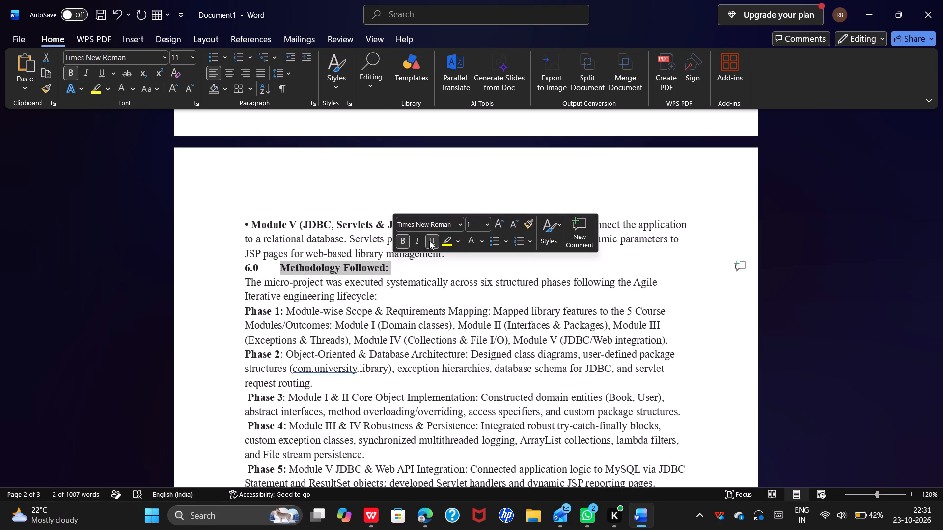
click(422, 320)
Copy the heading "Outputs of the Micro–project" from the WPS report template onto a new line below Phase 6 in the Word report.
scroll(422, 320, down, 2)
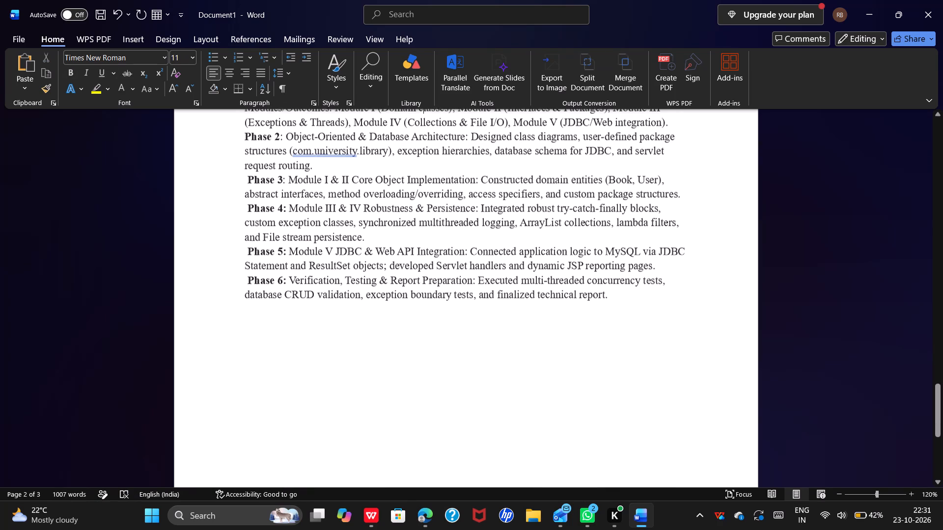
scroll(422, 320, down, 1)
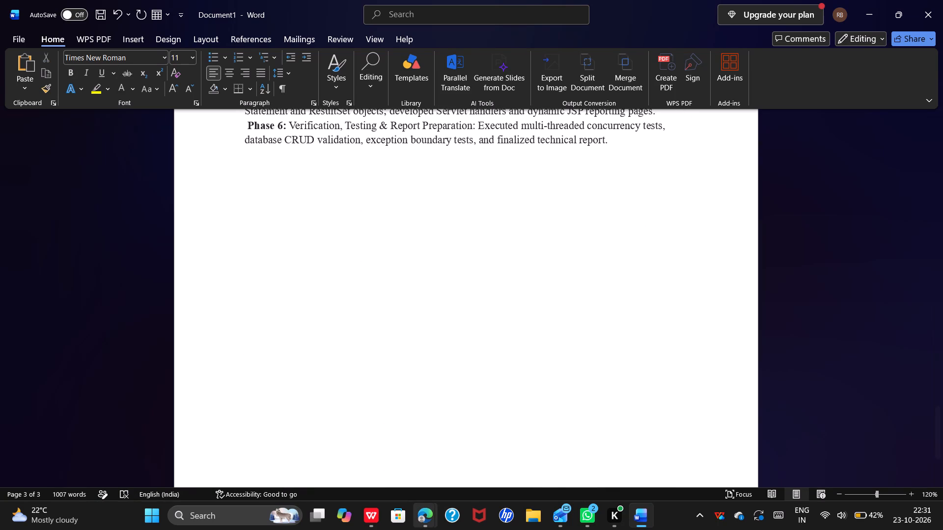
click(475, 485)
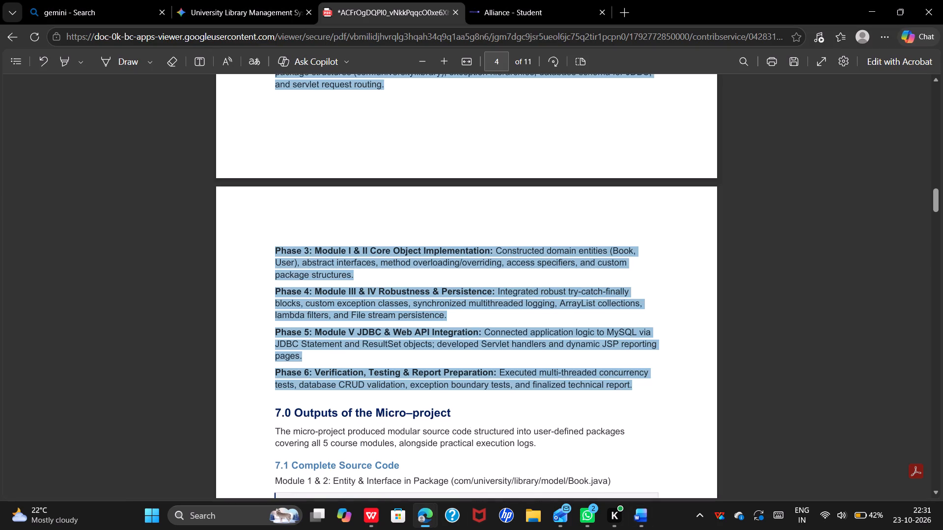
scroll(450, 416, down, 2)
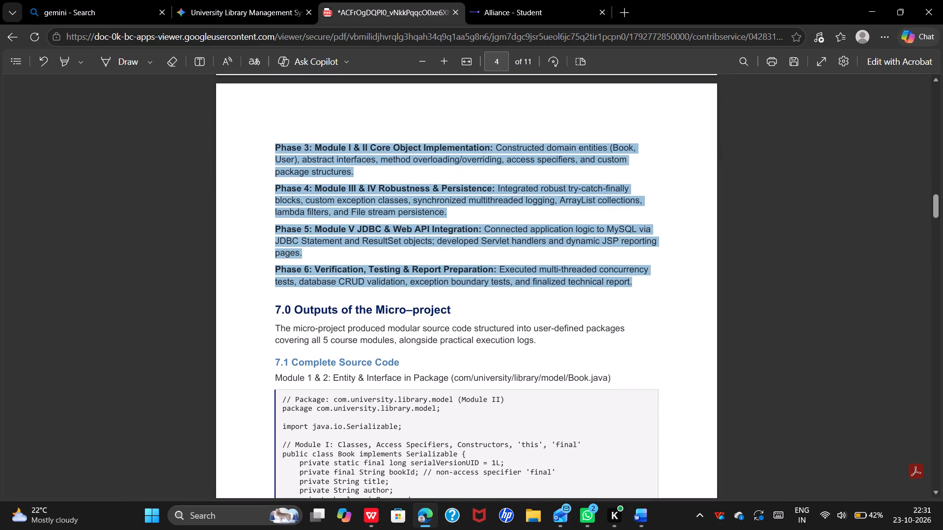
click(376, 471)
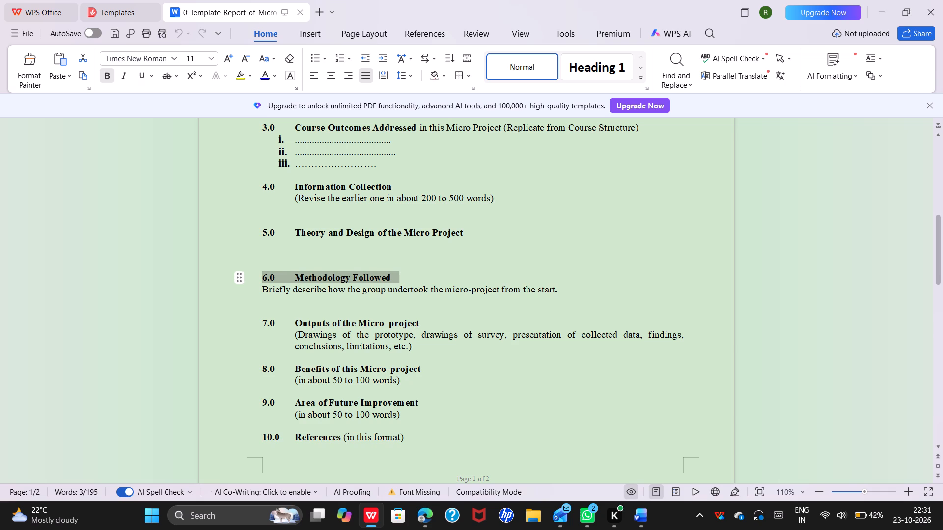
drag(291, 319, 421, 318)
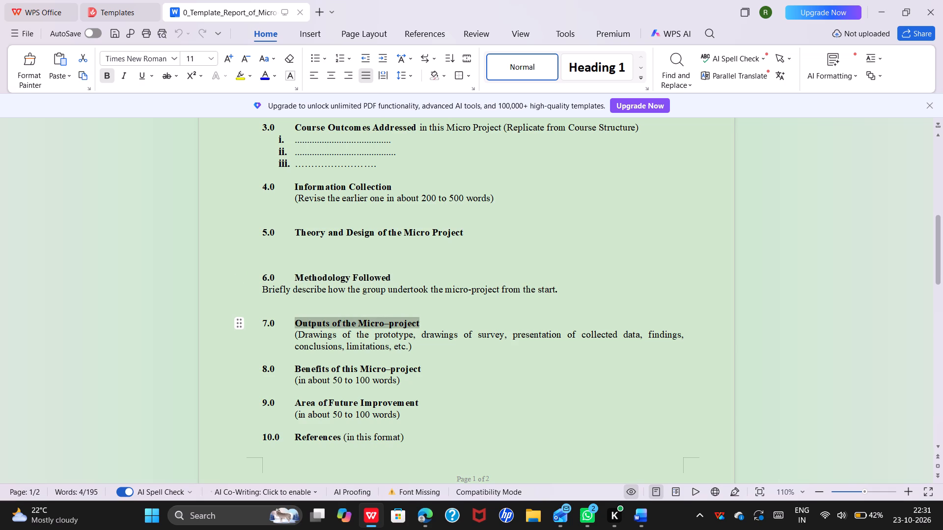
drag(421, 318, 423, 318)
click(293, 274)
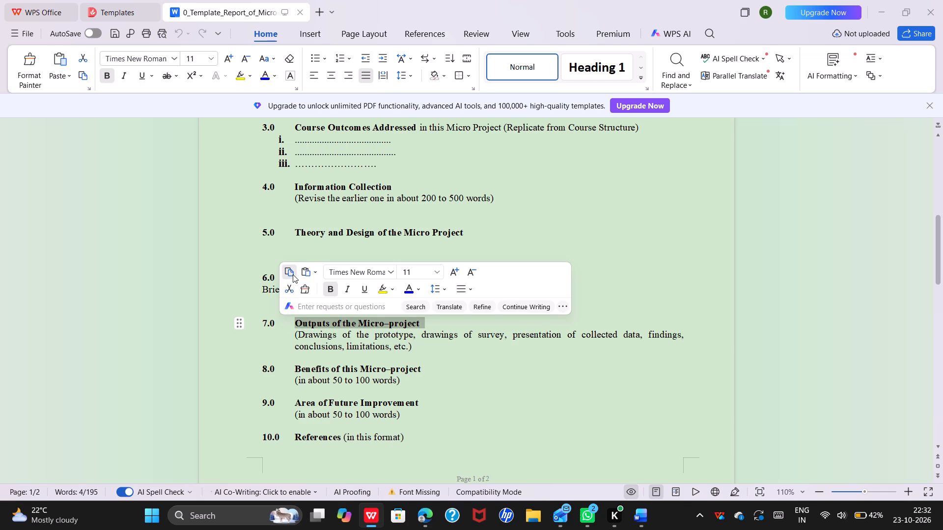
click(647, 517)
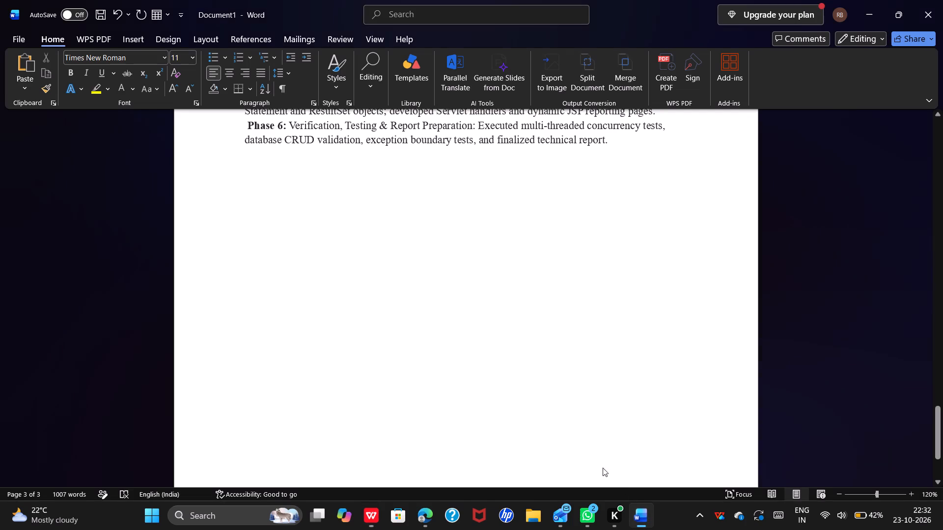
click(622, 144)
key(Return)
key(ctrl+v)
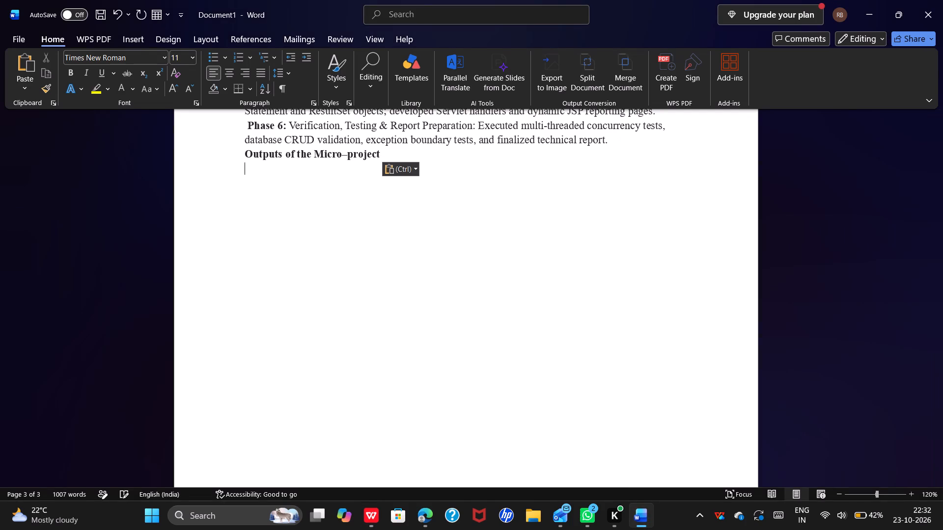
key(BackSpace)
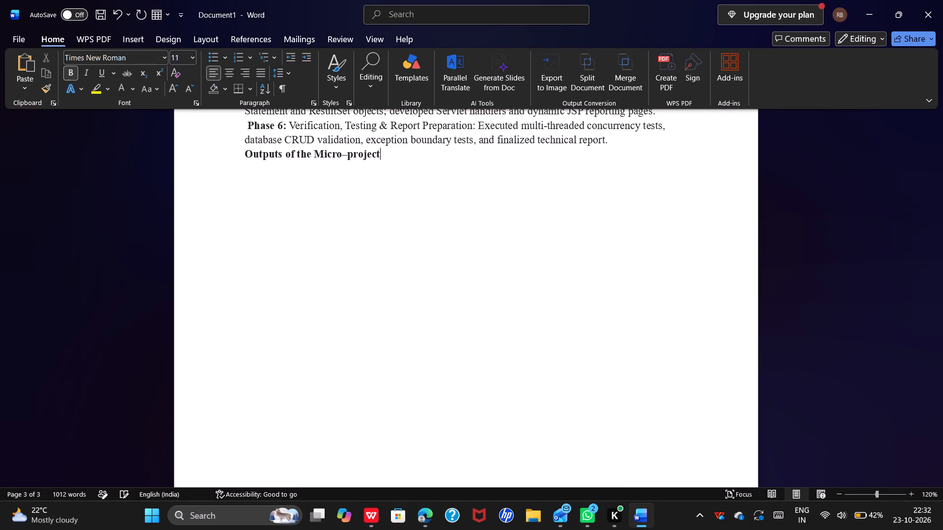
Add a colon after the heading "Outputs of the Micro–project", underline the whole heading, and start a new line below it.
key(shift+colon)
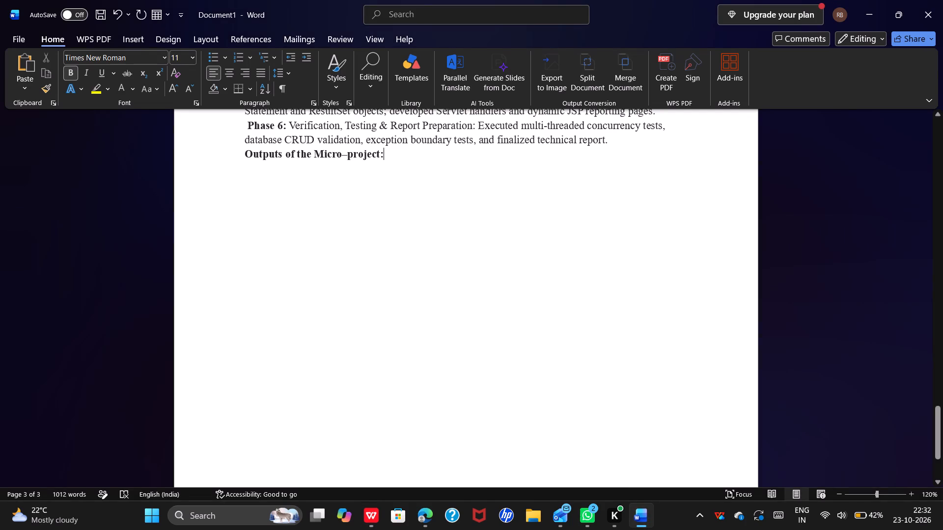
drag(238, 152, 387, 157)
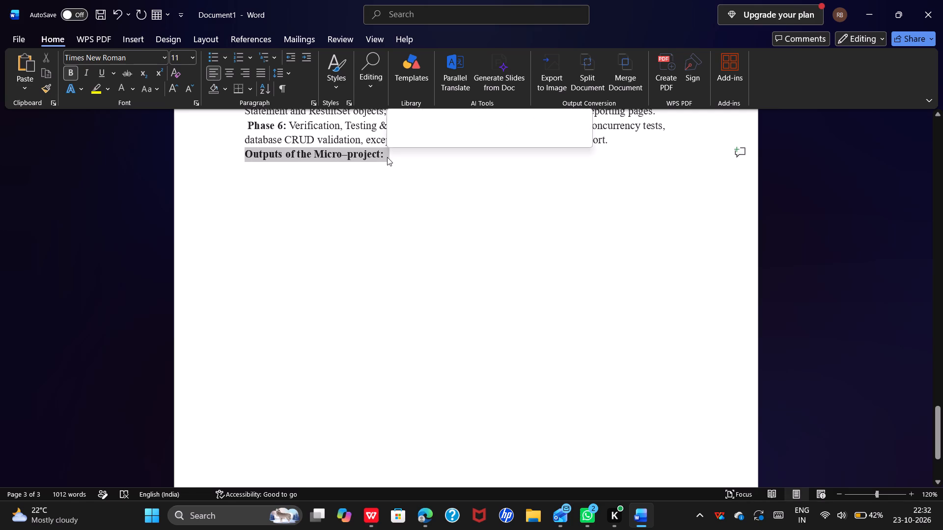
click(427, 137)
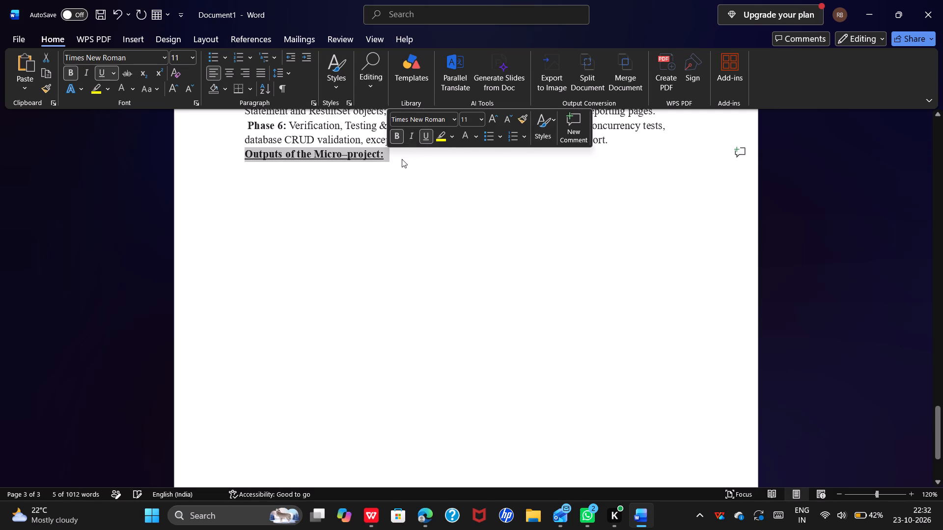
click(399, 159)
key(Return)
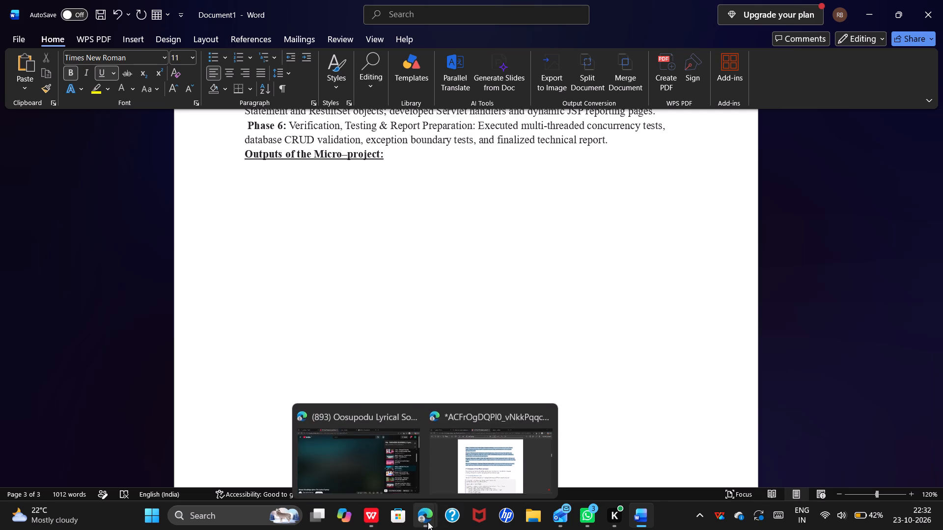
Switch to the report PDF in Edge and examine section 7.0's outputs and source code listings, from Book.java through the Module 5 servlet.
click(478, 477)
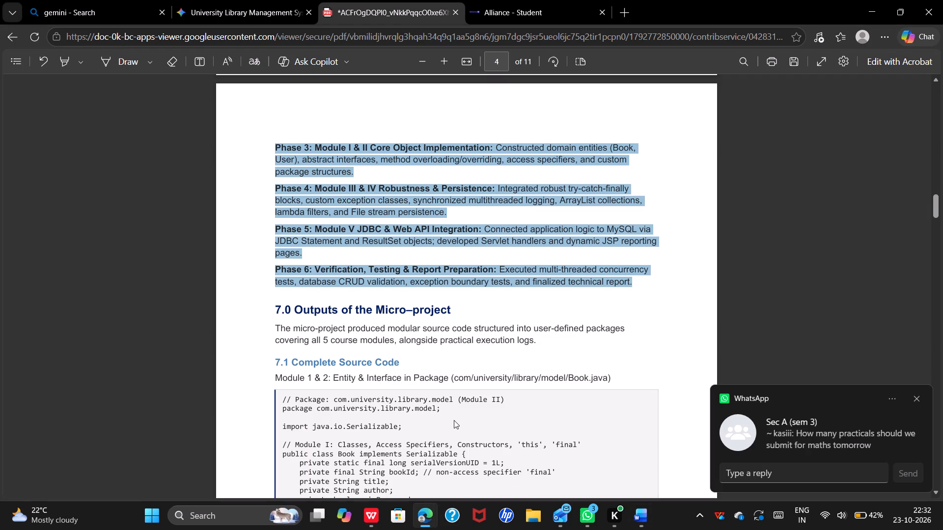
scroll(454, 420, down, 2)
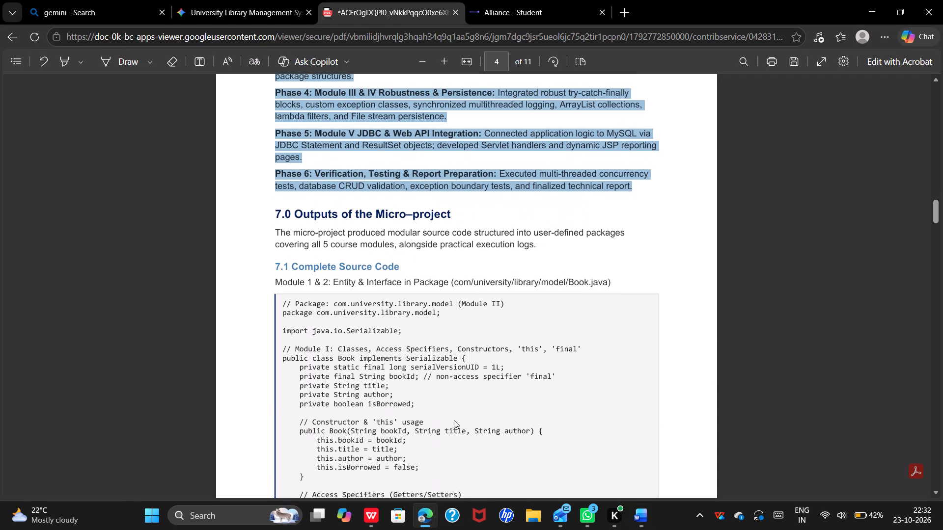
scroll(454, 420, down, 5)
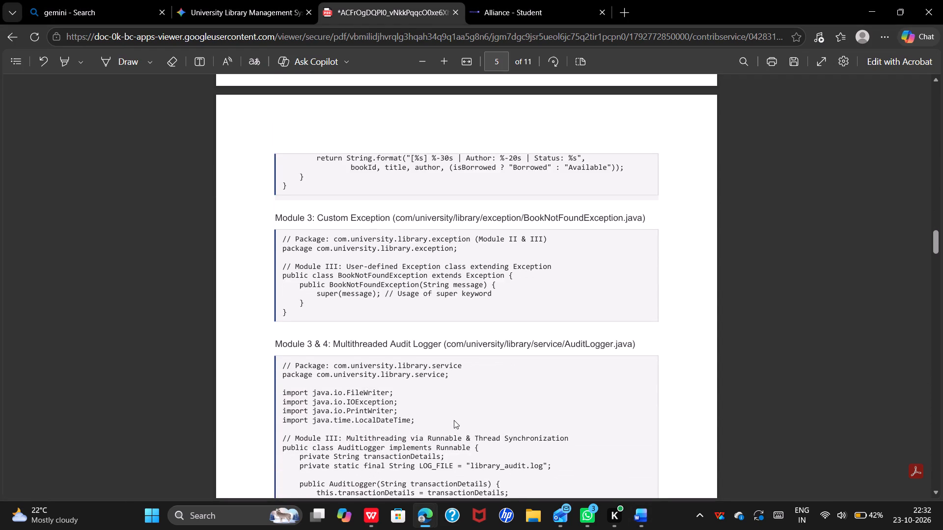
scroll(454, 420, down, 3)
scroll(454, 420, up, 3)
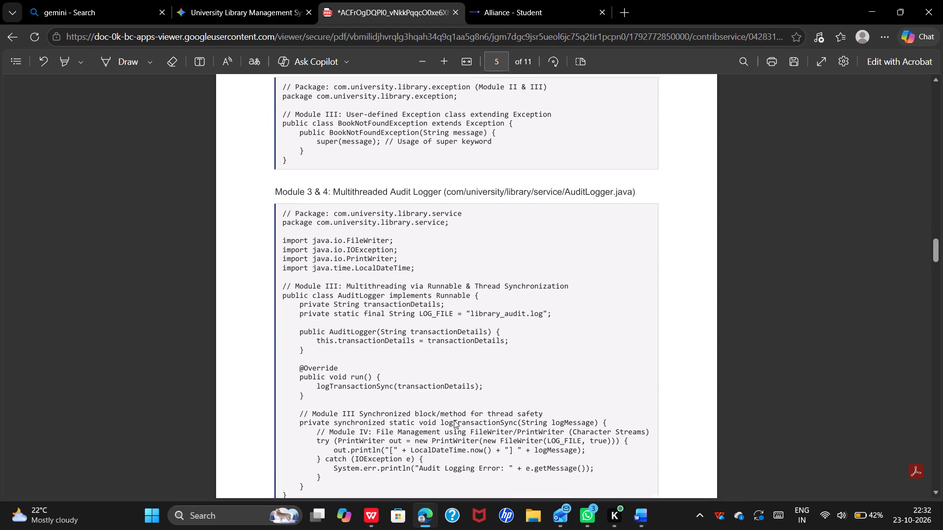
scroll(454, 420, up, 1)
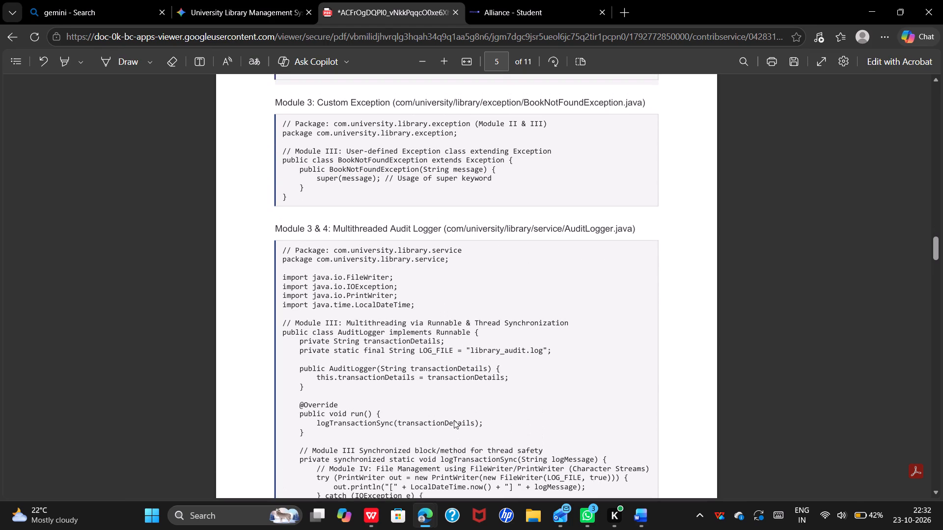
scroll(454, 420, down, 4)
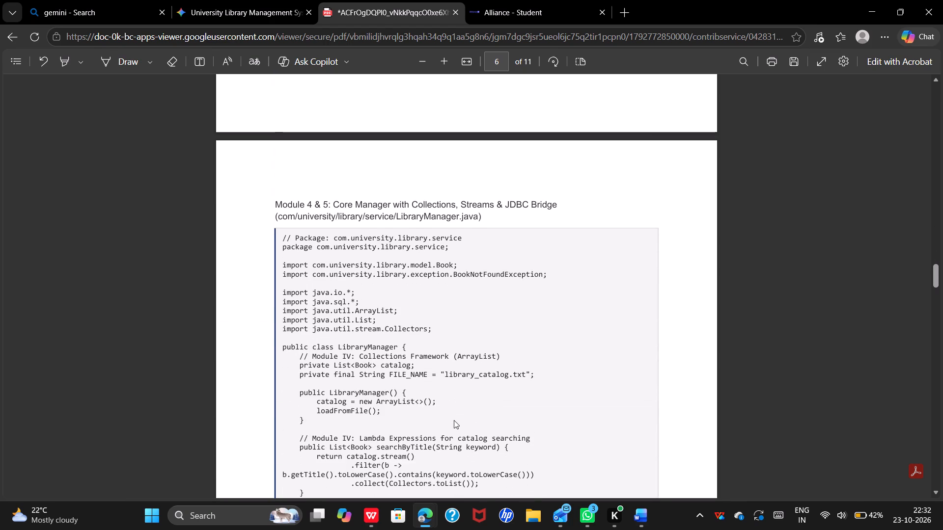
scroll(454, 420, down, 5)
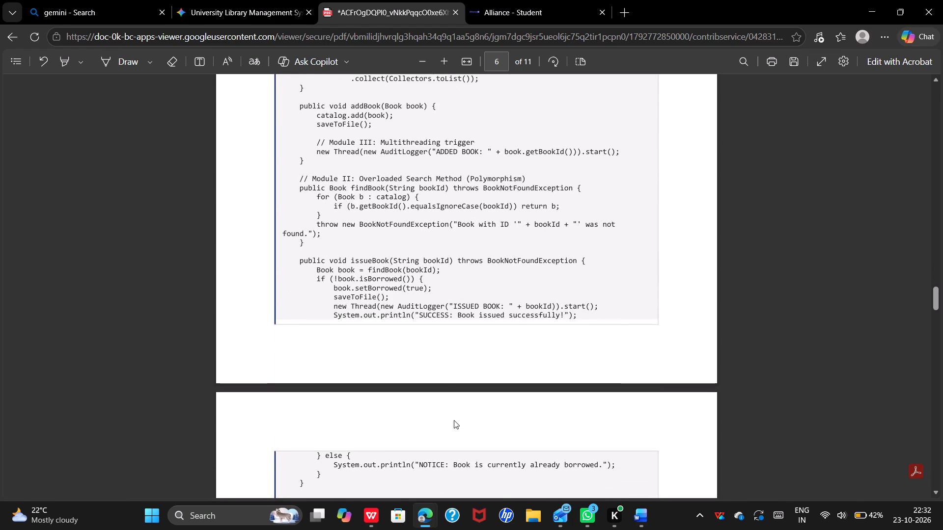
scroll(454, 420, down, 2)
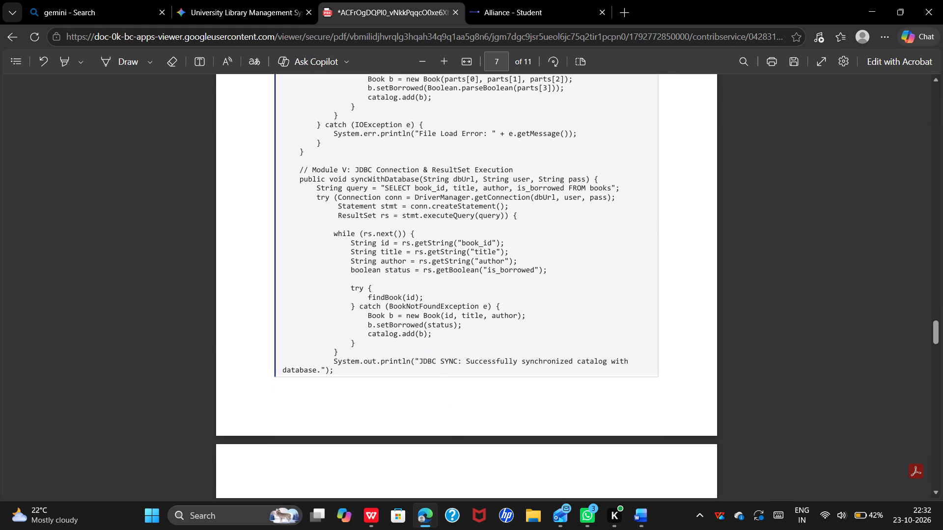
scroll(427, 351, down, 1)
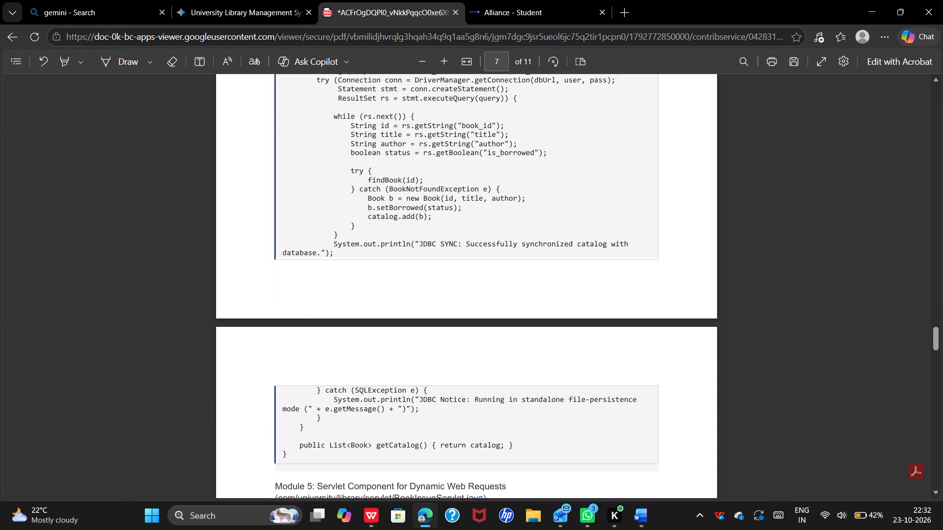
scroll(427, 351, down, 3)
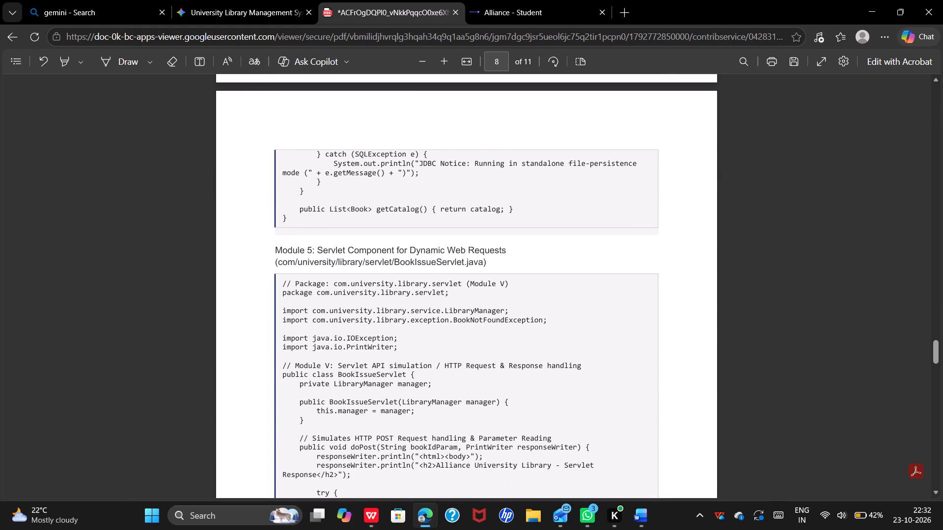
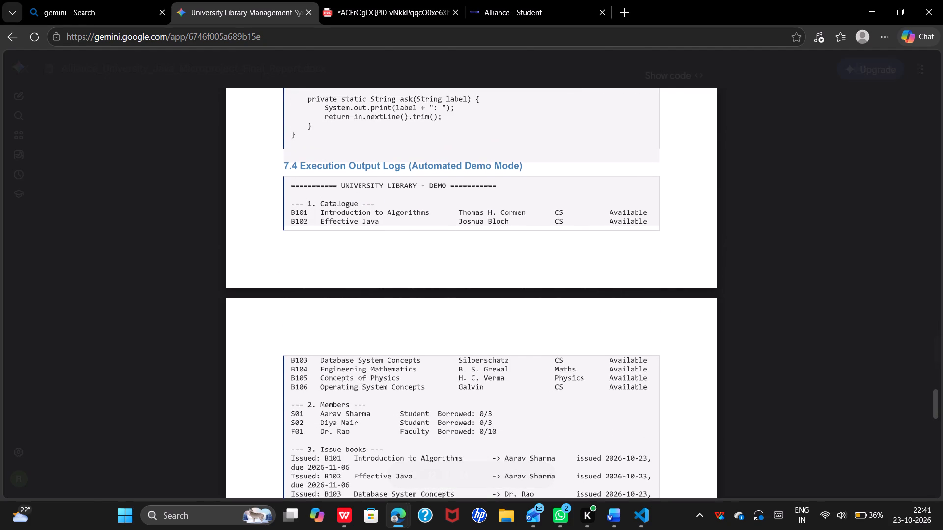
drag(299, 164, 459, 388)
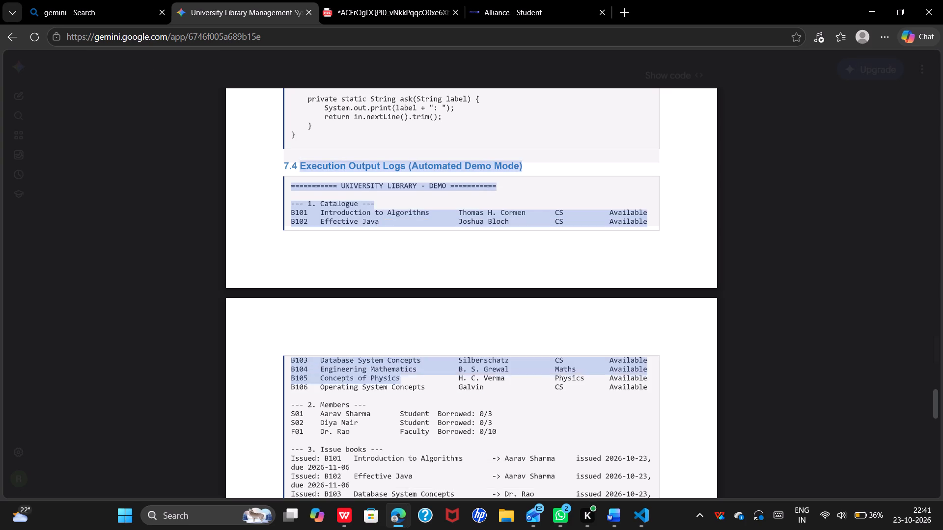
drag(459, 388, 507, 489)
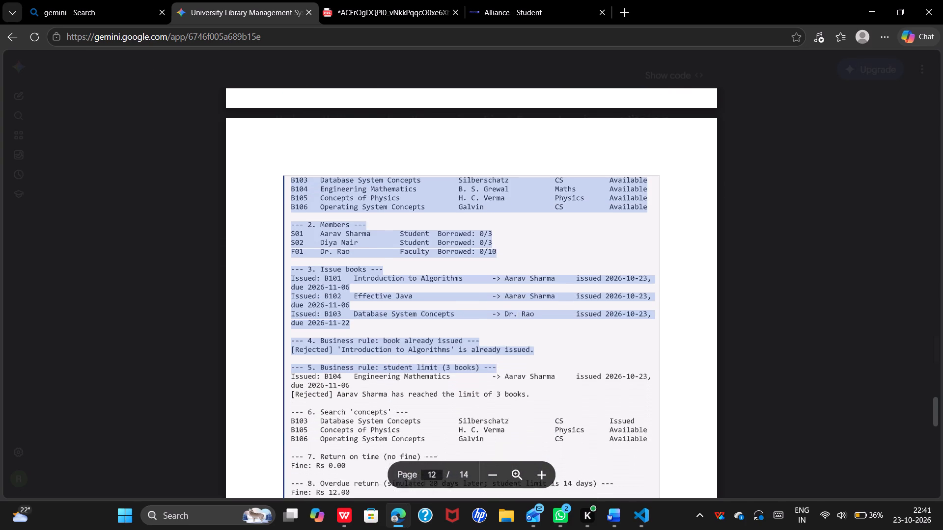
drag(507, 489, 503, 472)
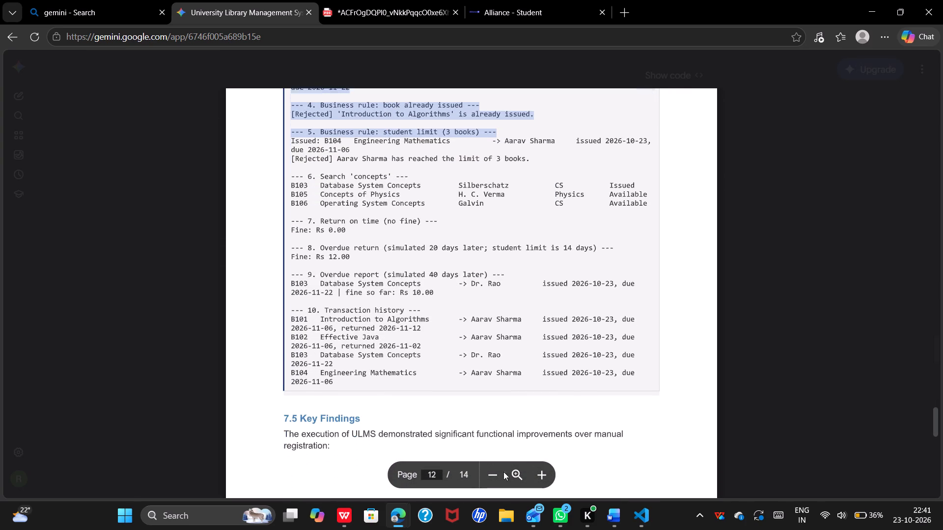
drag(503, 472, 470, 399)
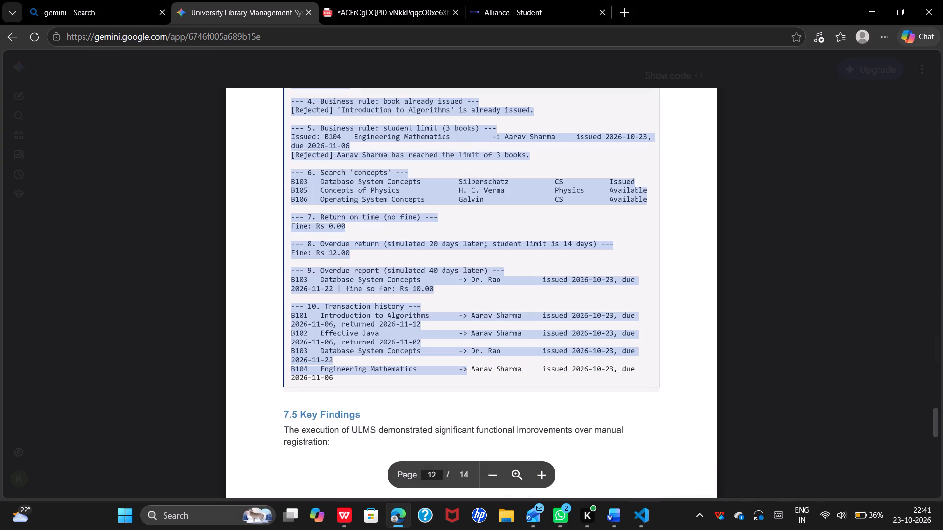
drag(470, 399, 335, 395)
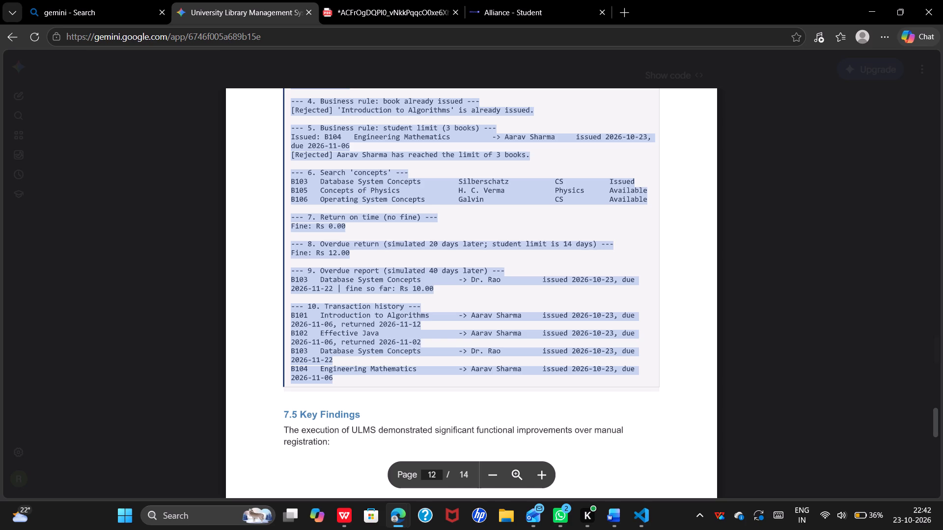
key(ctrl+c)
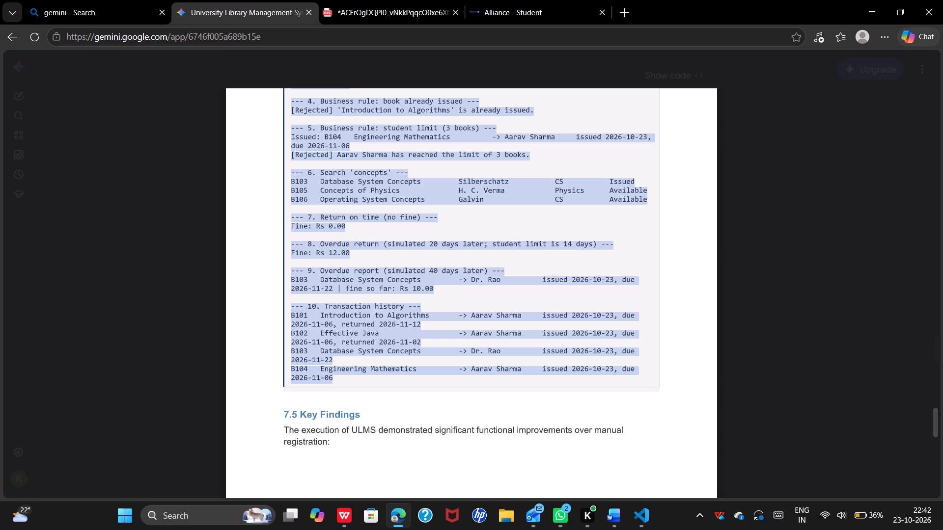
click(610, 526)
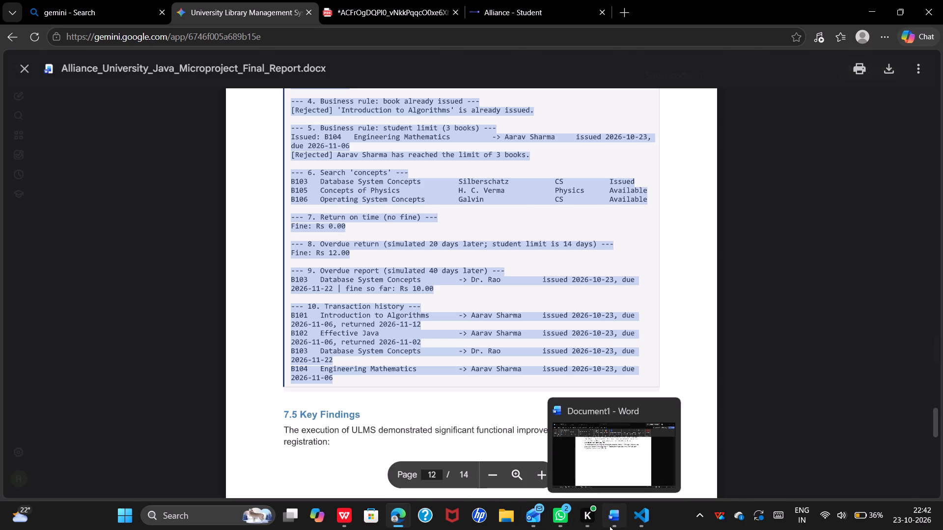
key(Return)
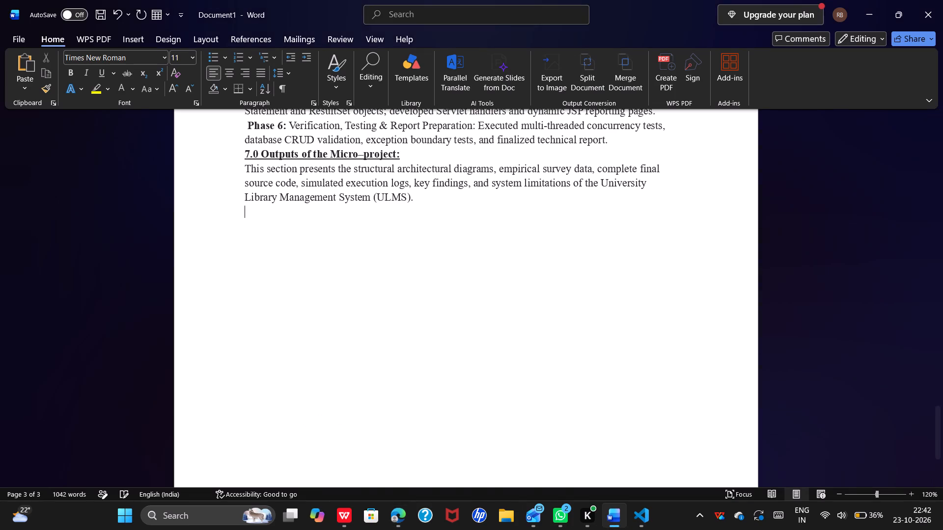
key(ctrl+v)
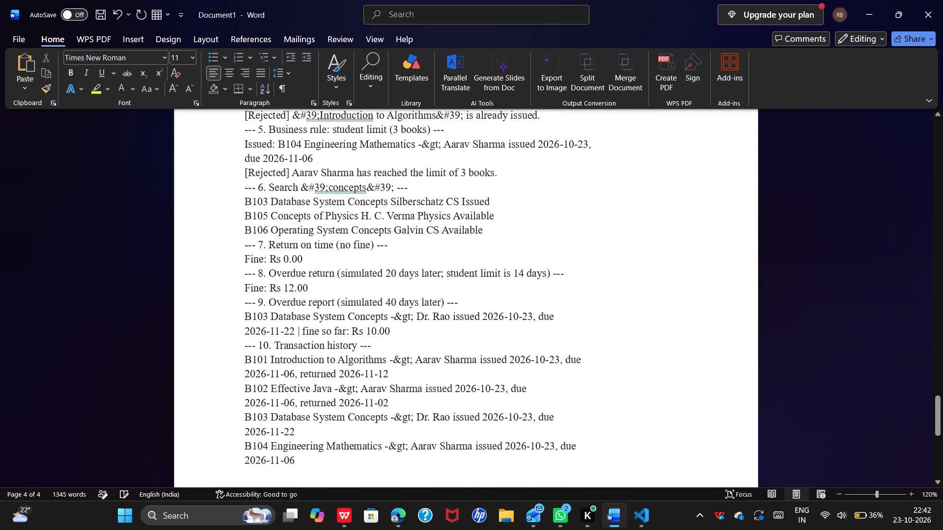
Make the pasted "Execution Output Logs (Automated Demo Mode)" line bold.
scroll(462, 295, up, 2)
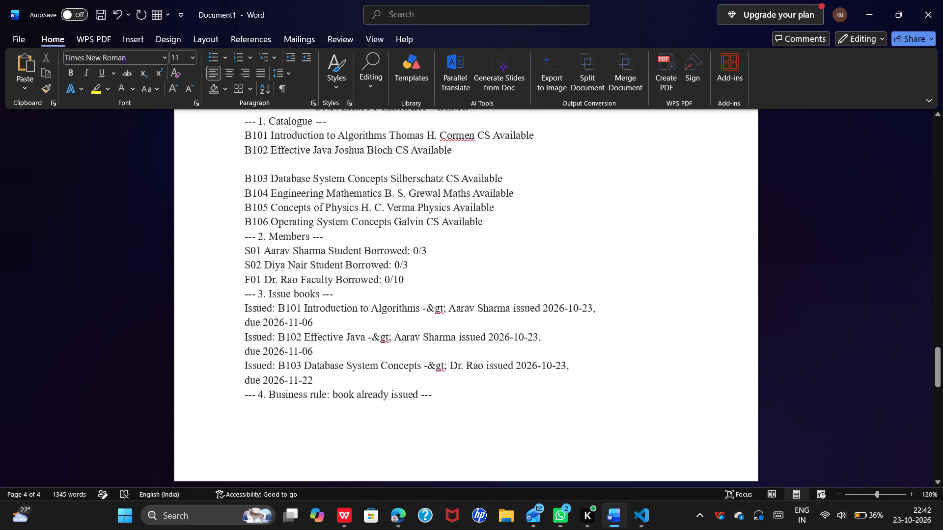
scroll(462, 295, up, 3)
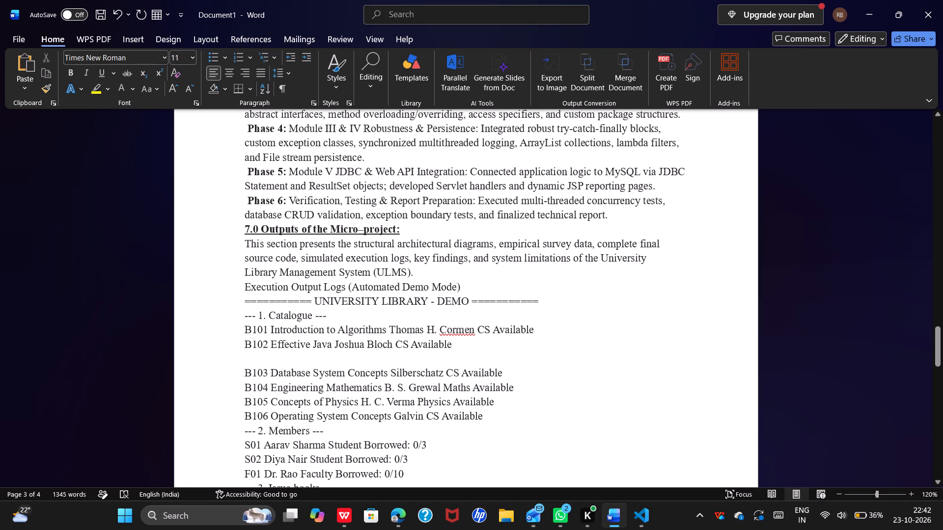
drag(245, 290, 444, 281)
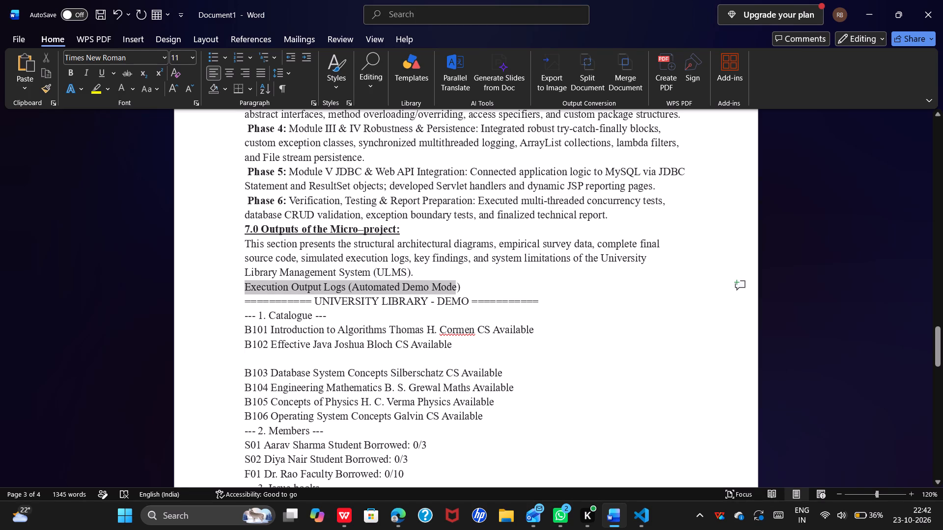
drag(444, 281, 461, 284)
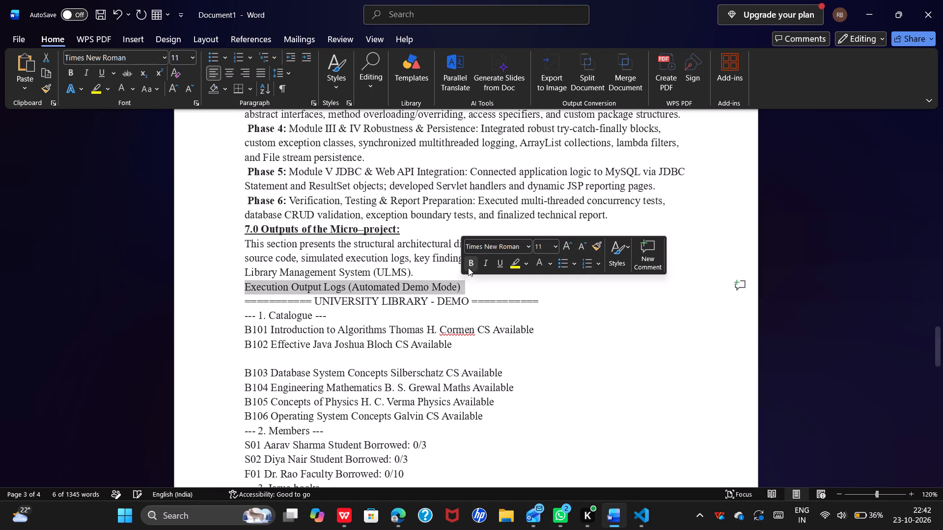
click(468, 267)
click(482, 290)
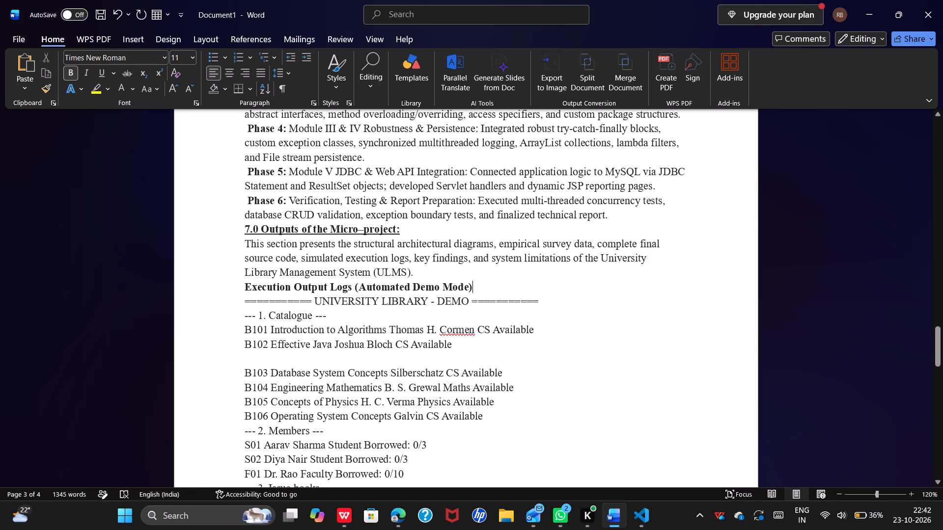
Delete the pasted demo log text, from the UNIVERSITY LIBRARY - DEMO line to the document's end, keeping the bold title.
drag(240, 302, 415, 529)
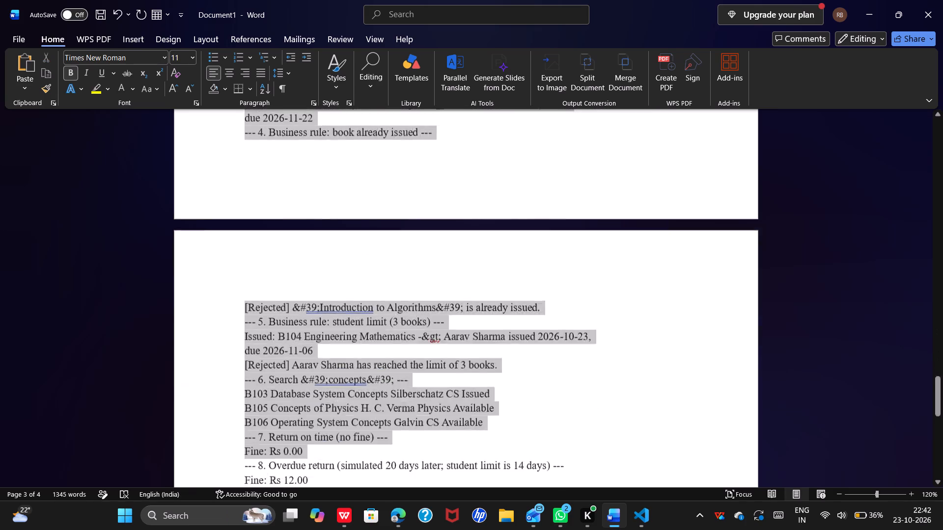
drag(415, 529, 311, 98)
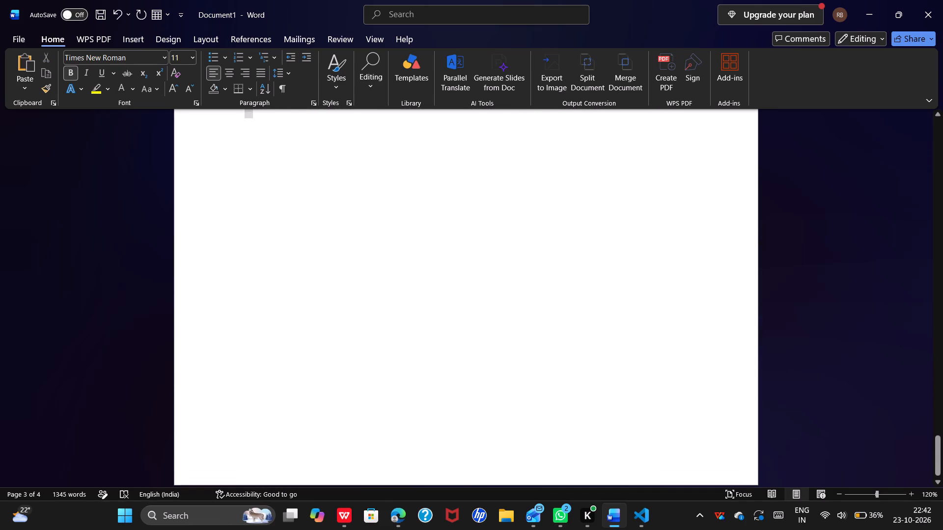
drag(311, 98, 362, 451)
key(BackSpace)
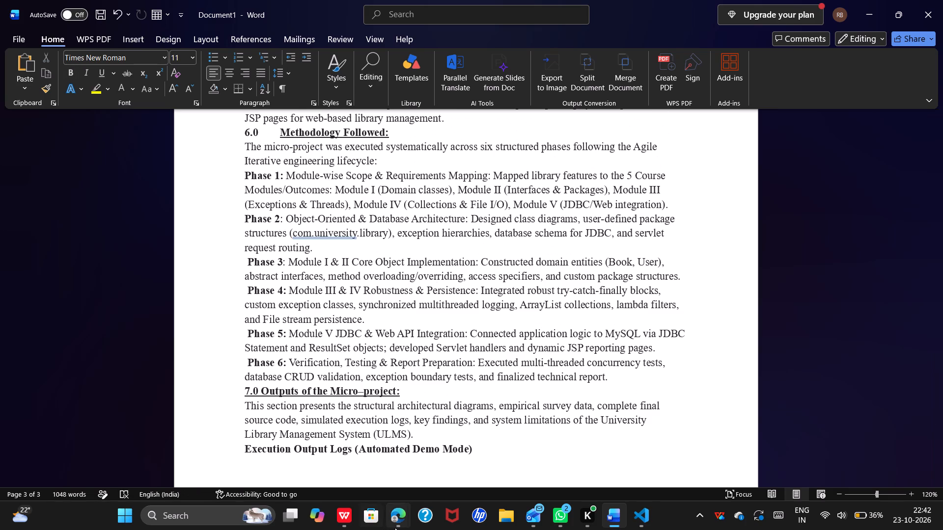
Switch back to Gemini's report in Edge and examine the 7.4 Execution Output Logs from Catalogue through Transaction history.
click(456, 474)
scroll(415, 357, up, 1)
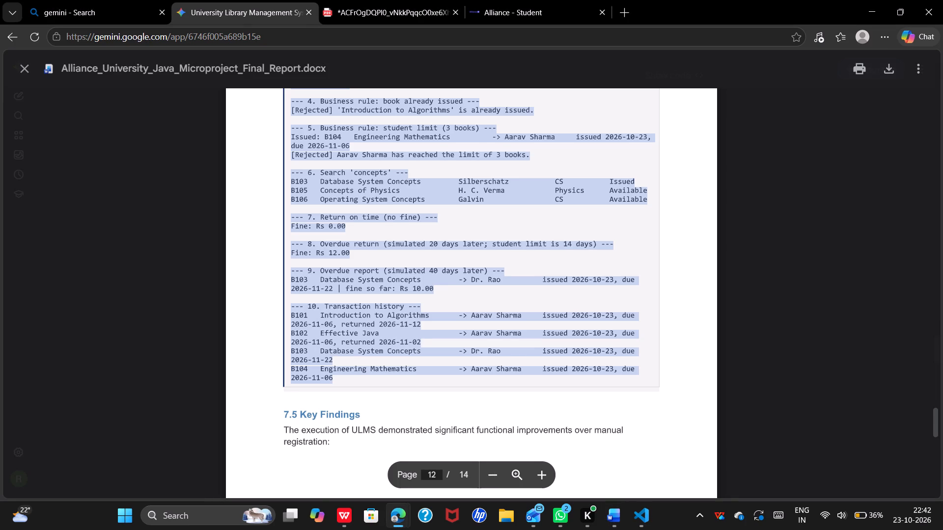
scroll(415, 357, up, 1)
click(415, 357)
scroll(415, 357, up, 2)
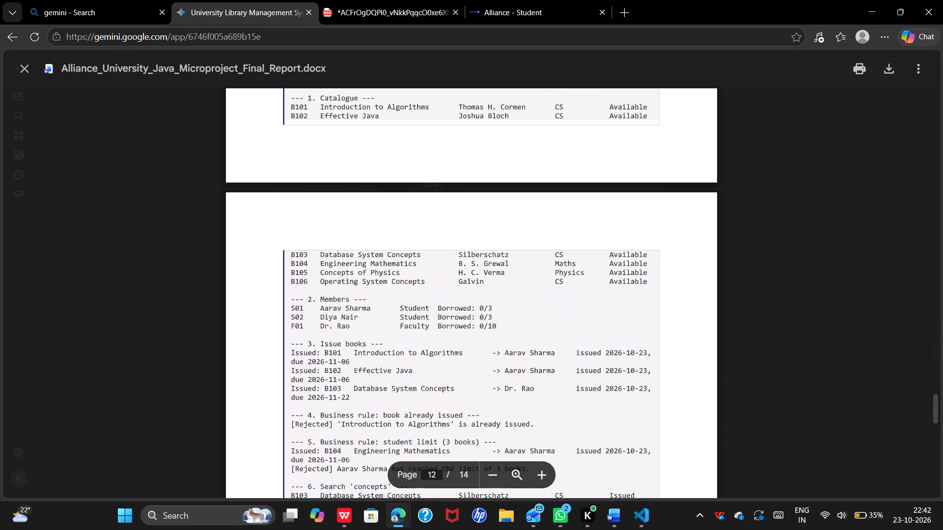
scroll(415, 357, up, 2)
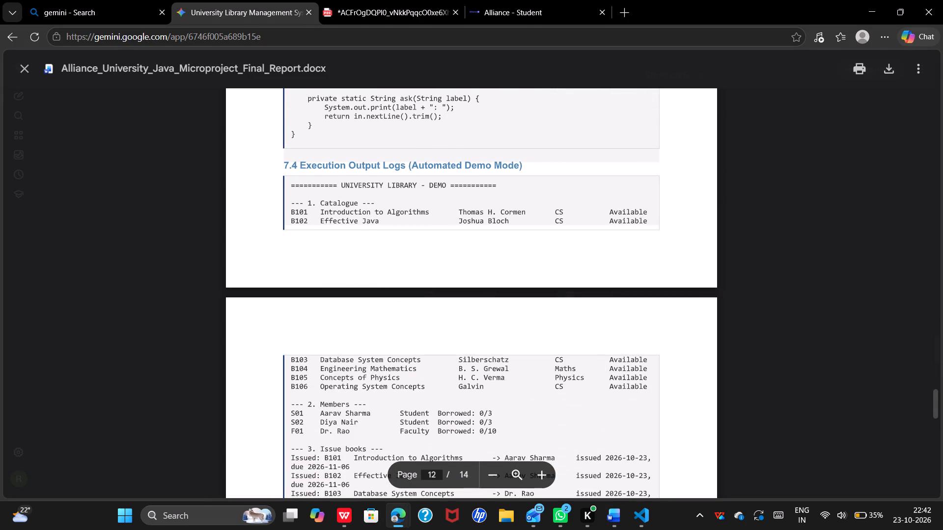
drag(373, 203, 399, 289)
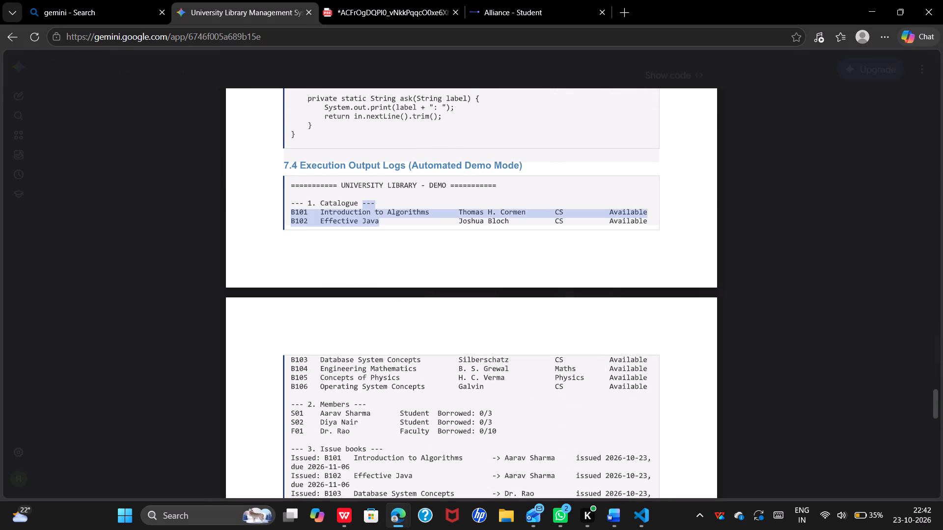
drag(399, 289, 402, 326)
click(391, 327)
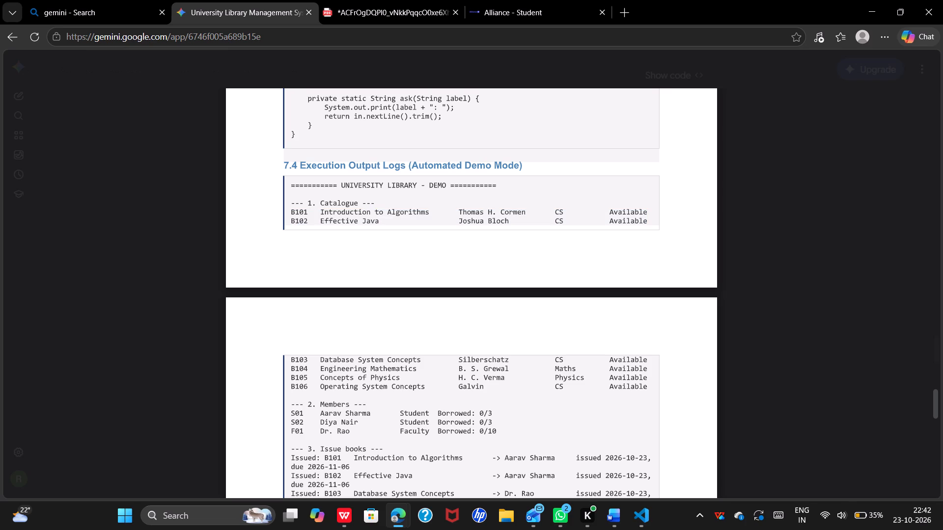
scroll(391, 327, down, 1)
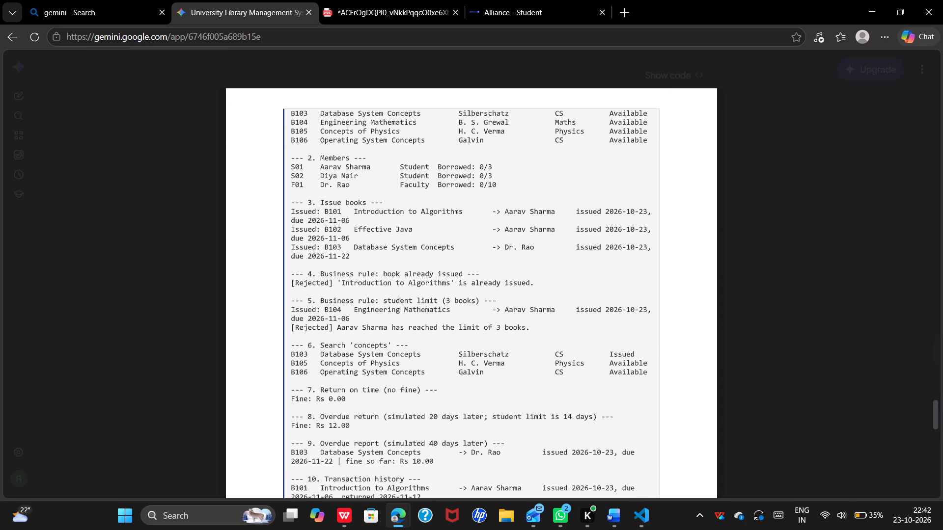
scroll(391, 327, down, 3)
scroll(391, 327, up, 2)
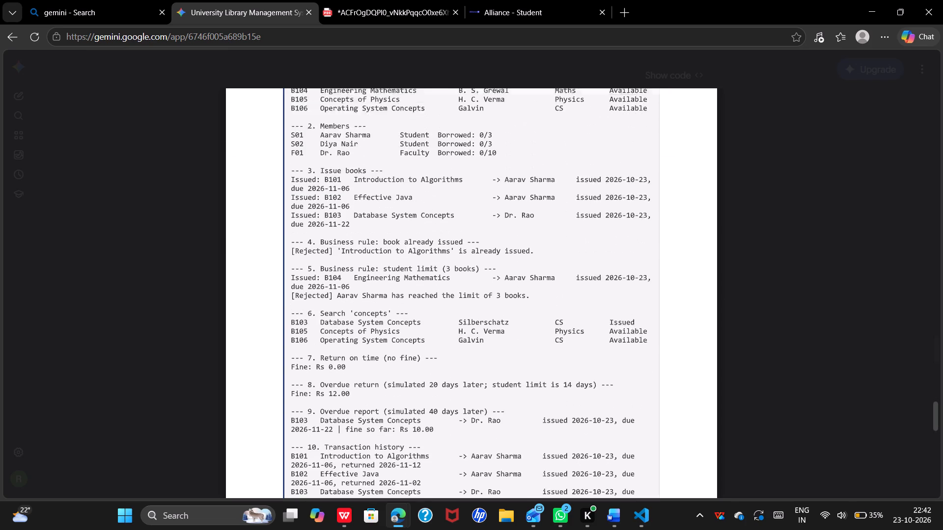
scroll(391, 327, up, 3)
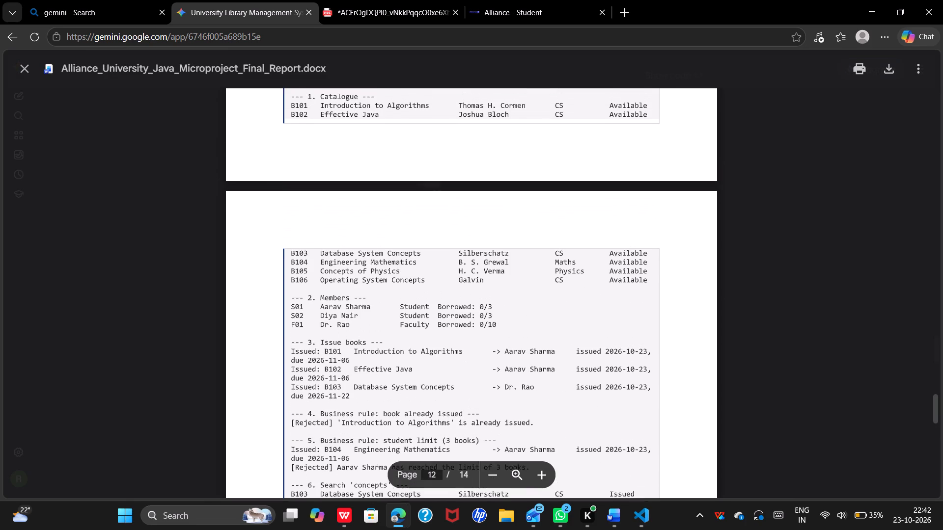
Capture a screenshot of the 7.4 log box from the UNIVERSITY LIBRARY - DEMO line to B102 and paste it in Word below the bold title.
scroll(391, 327, up, 1)
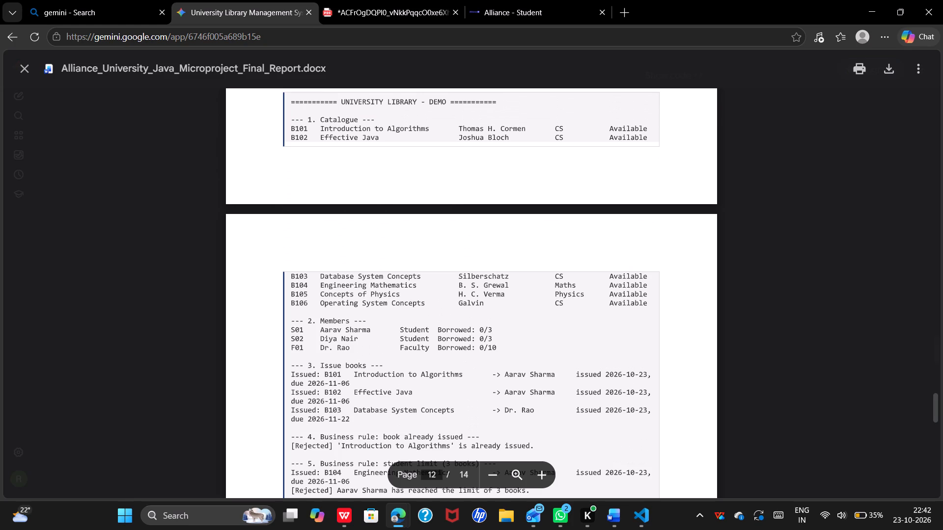
scroll(391, 327, up, 1)
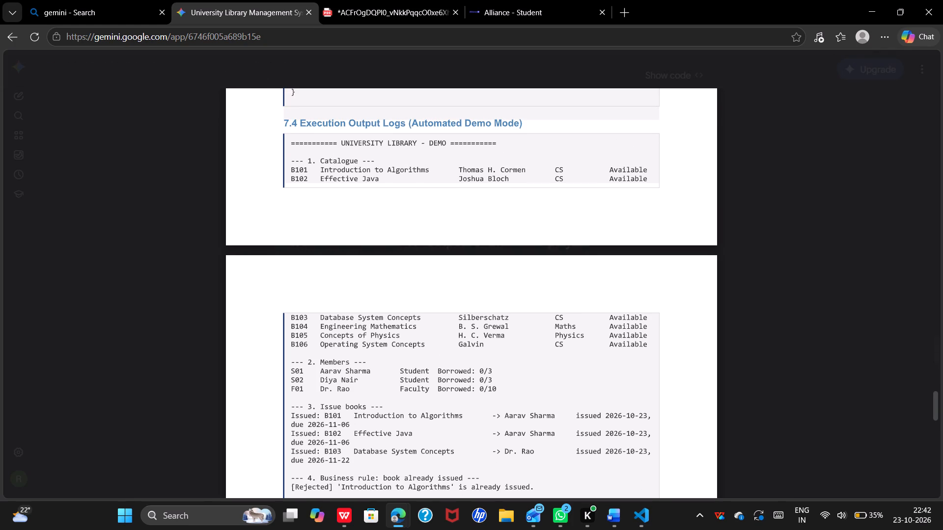
scroll(391, 327, up, 1)
key(Print)
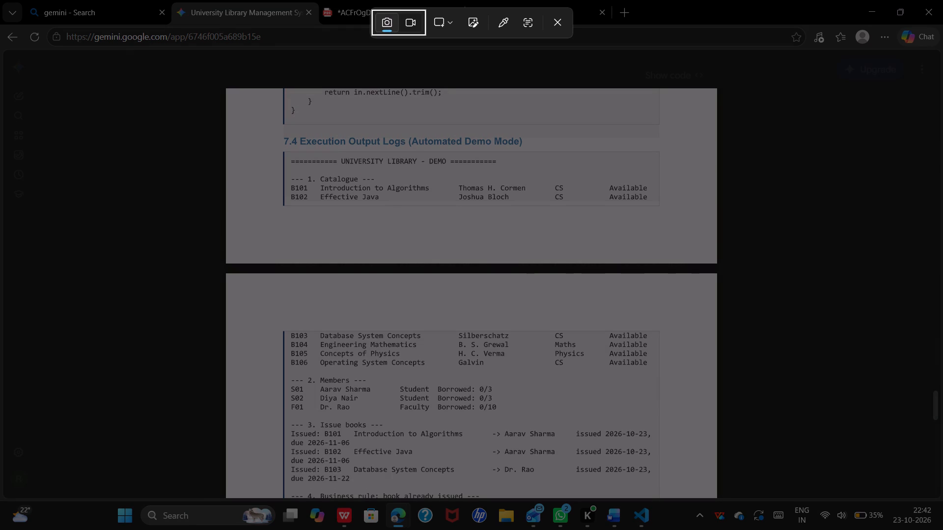
drag(280, 150, 622, 227)
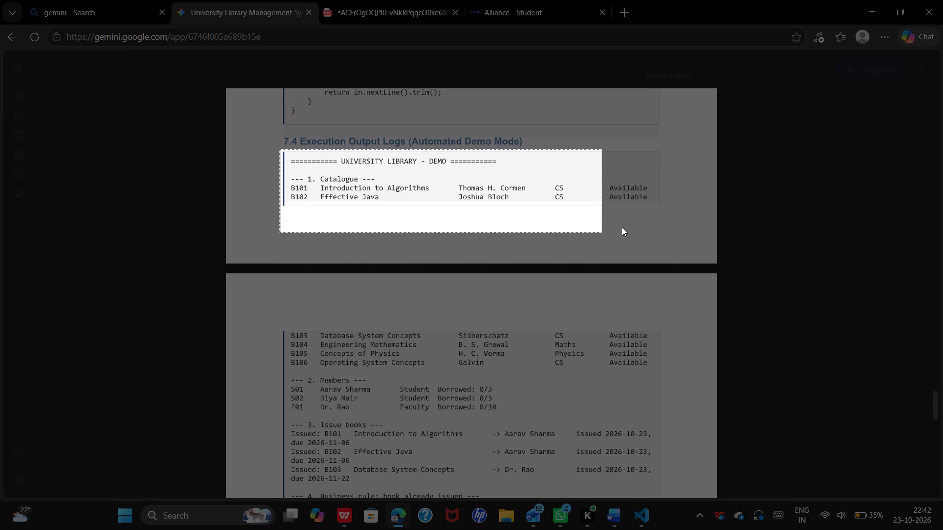
drag(622, 227, 663, 211)
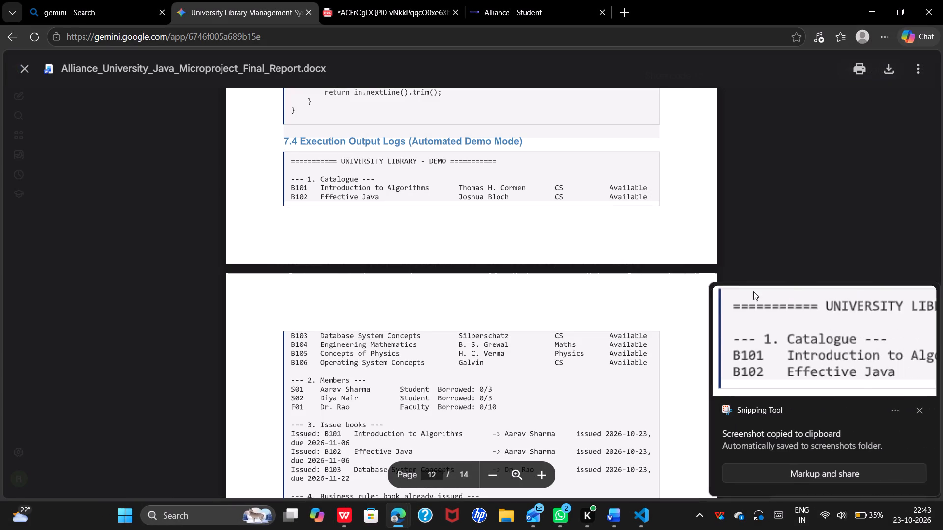
click(811, 333)
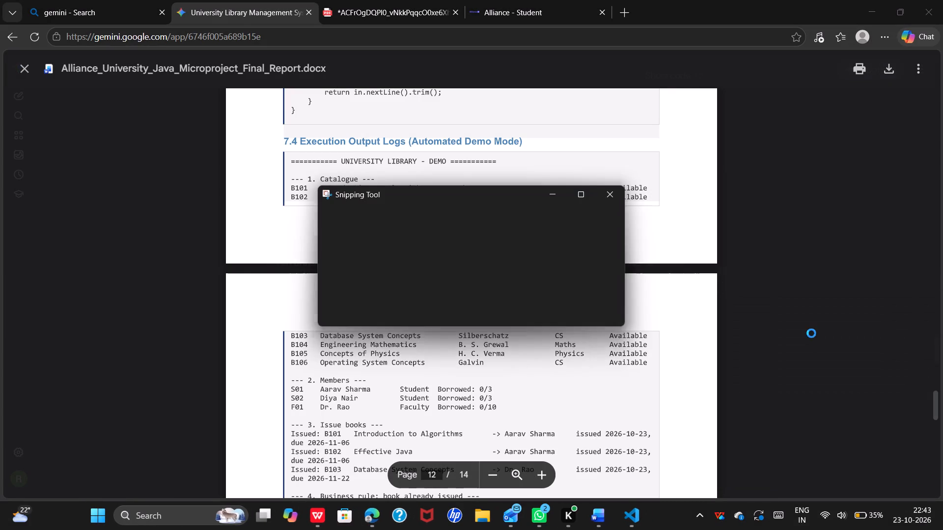
key(ctrl+c)
click(687, 144)
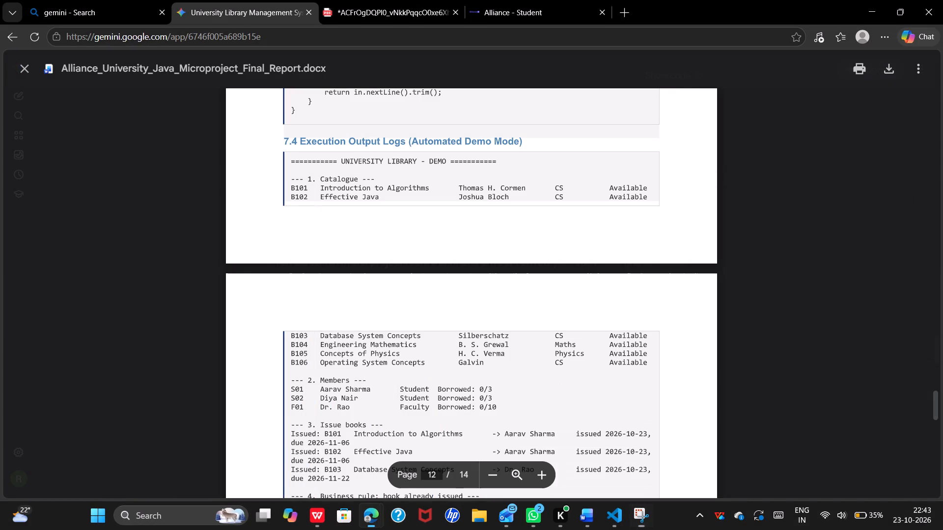
click(590, 526)
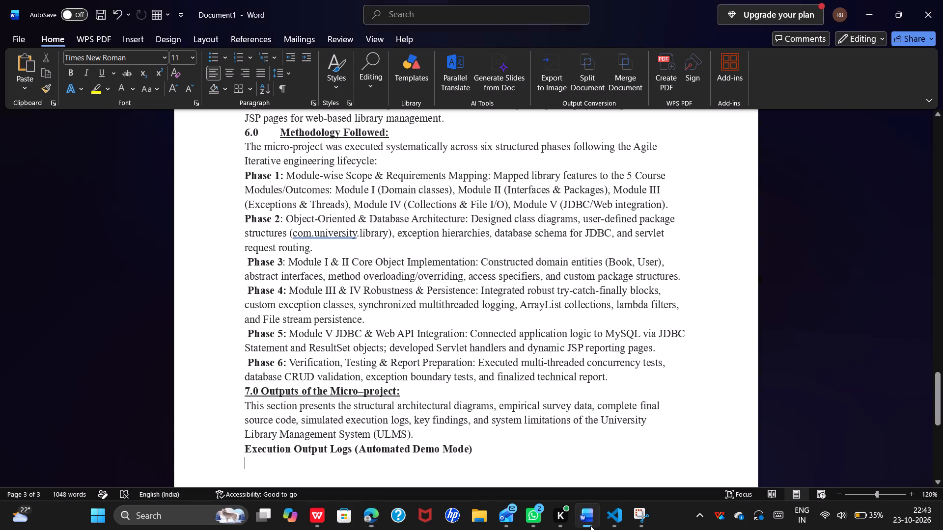
key(ctrl+v)
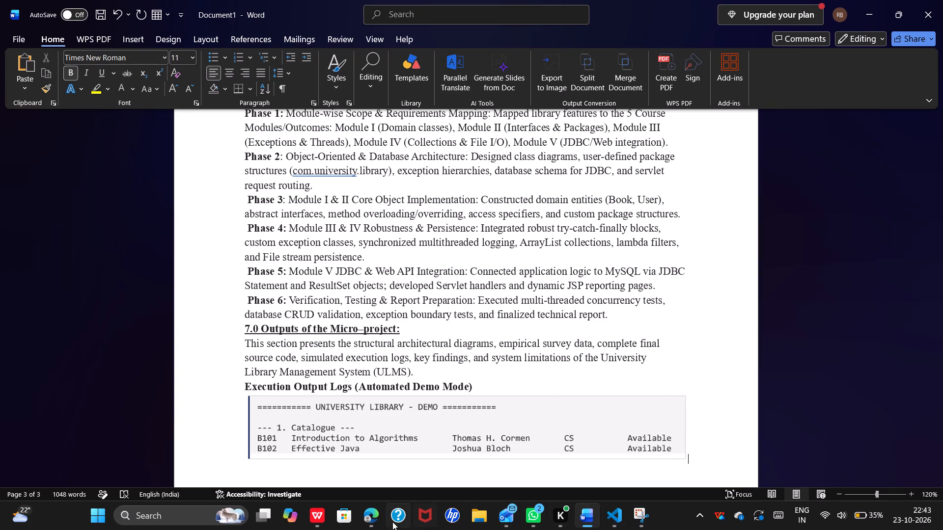
Capture and copy a screenshot of the log's continuation in Gemini's report, from B103 through section 9, Overdue report.
click(410, 463)
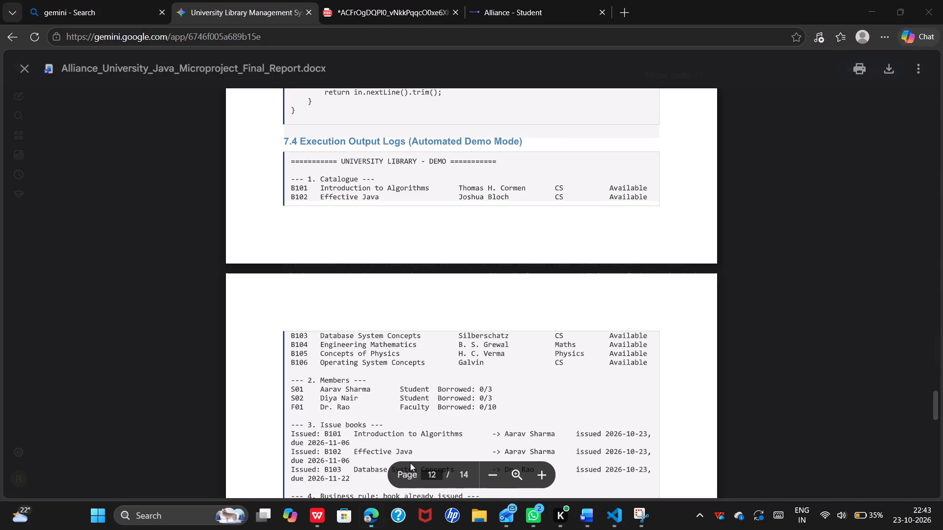
scroll(410, 463, down, 2)
scroll(402, 407, down, 2)
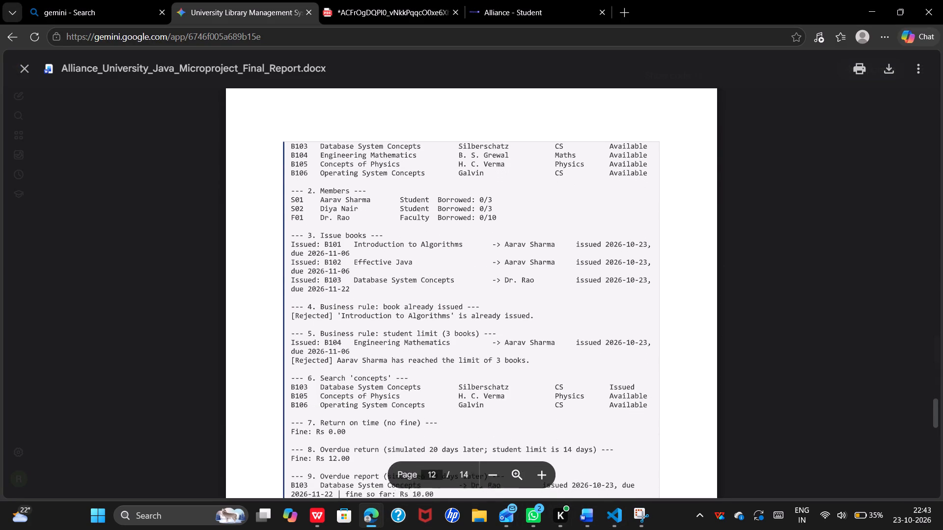
scroll(402, 407, down, 3)
scroll(402, 407, up, 1)
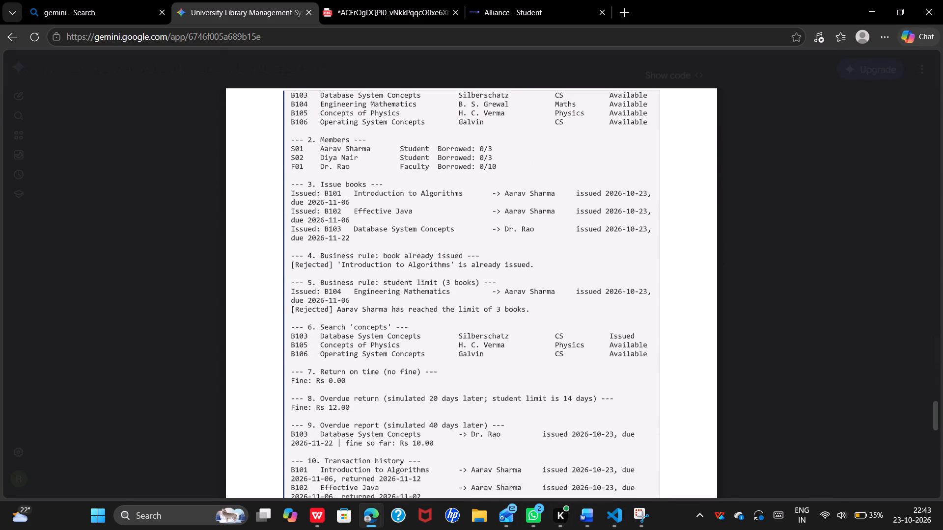
scroll(402, 407, up, 2)
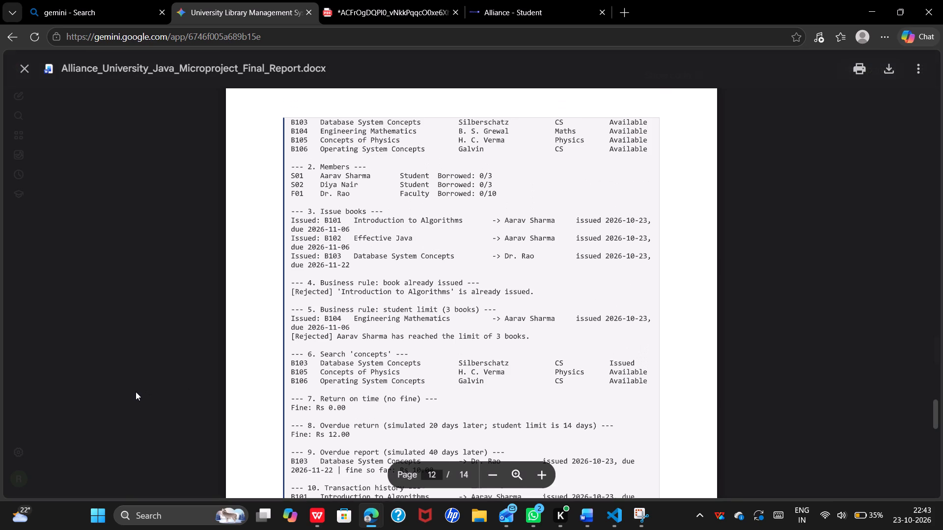
key(Print)
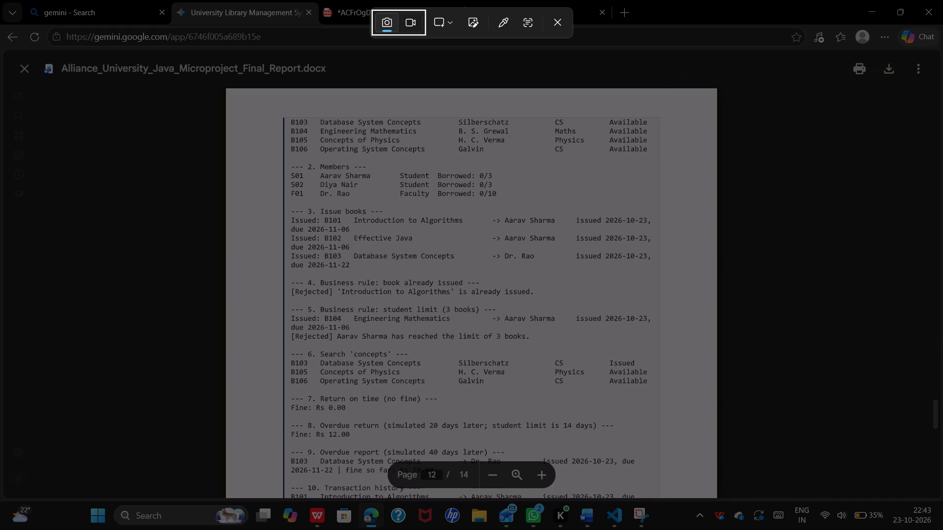
drag(283, 113, 661, 493)
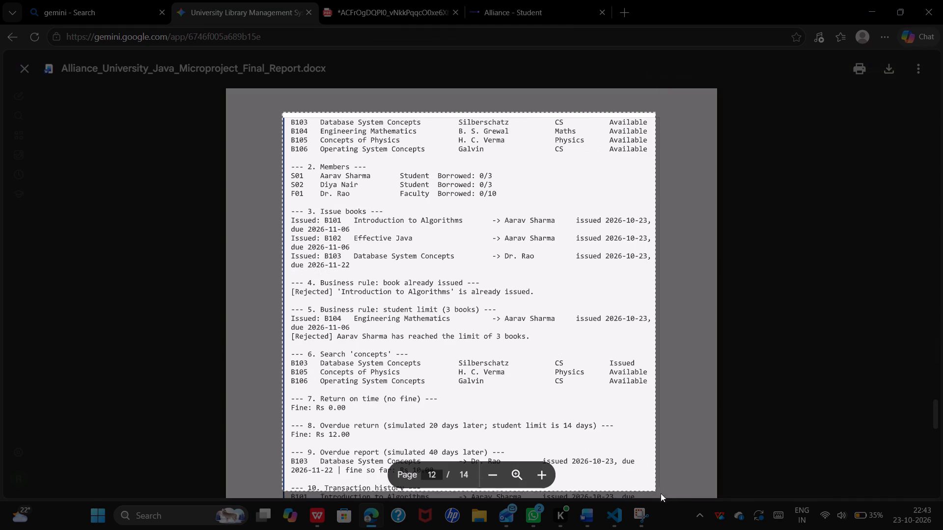
drag(661, 493, 657, 484)
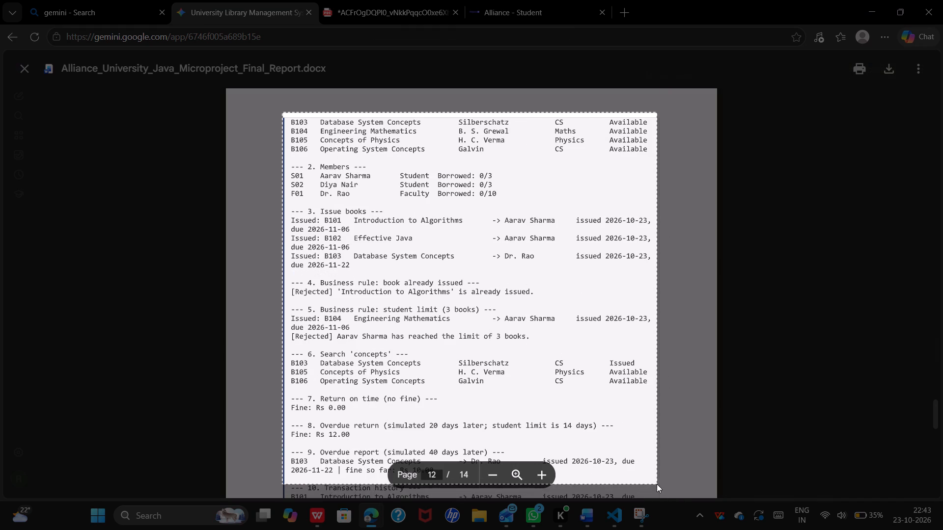
drag(657, 484, 663, 481)
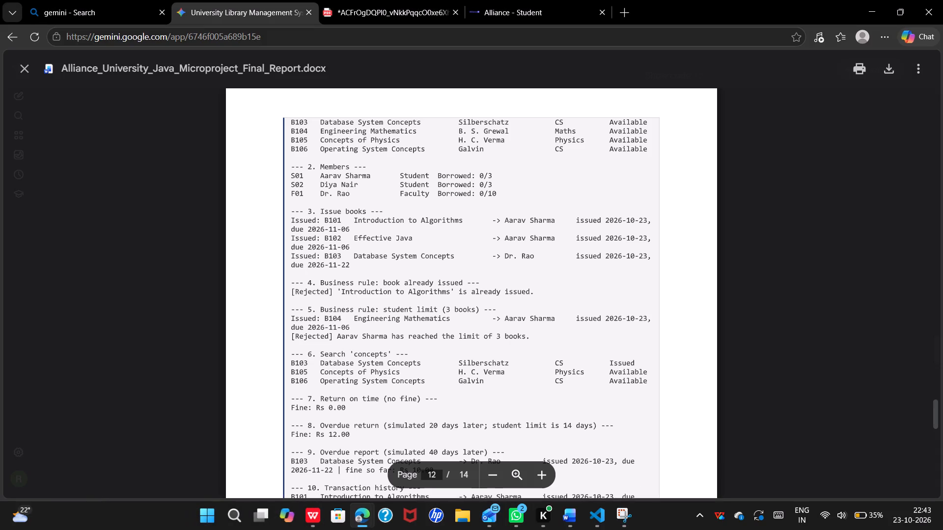
click(773, 373)
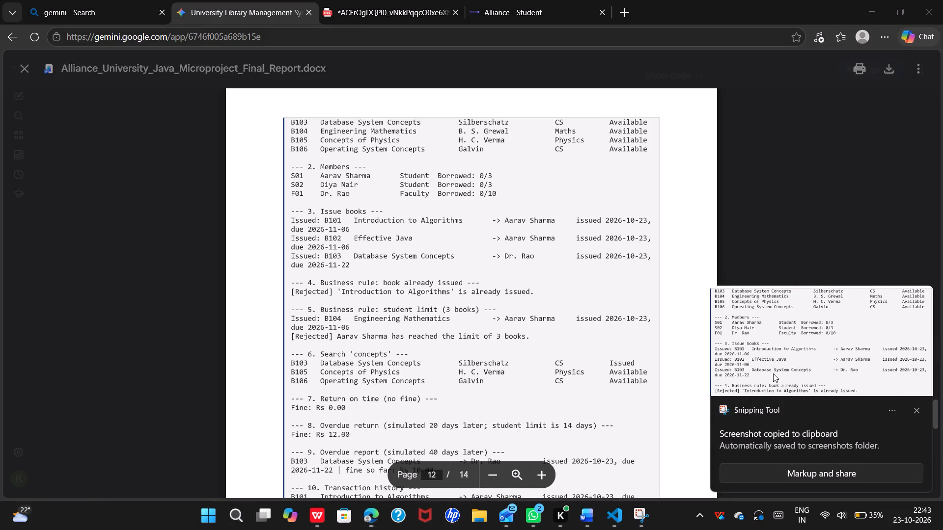
ctrl+click(773, 373)
key(ctrl+c)
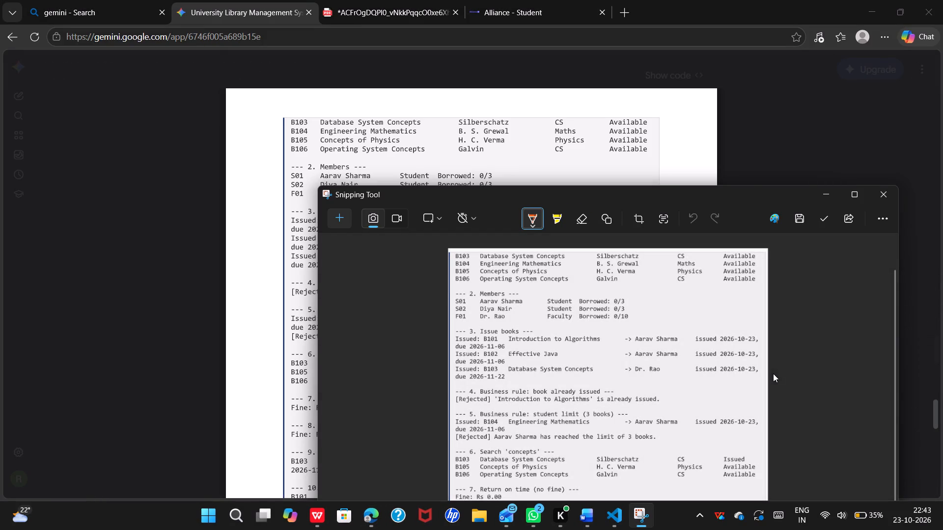
click(550, 141)
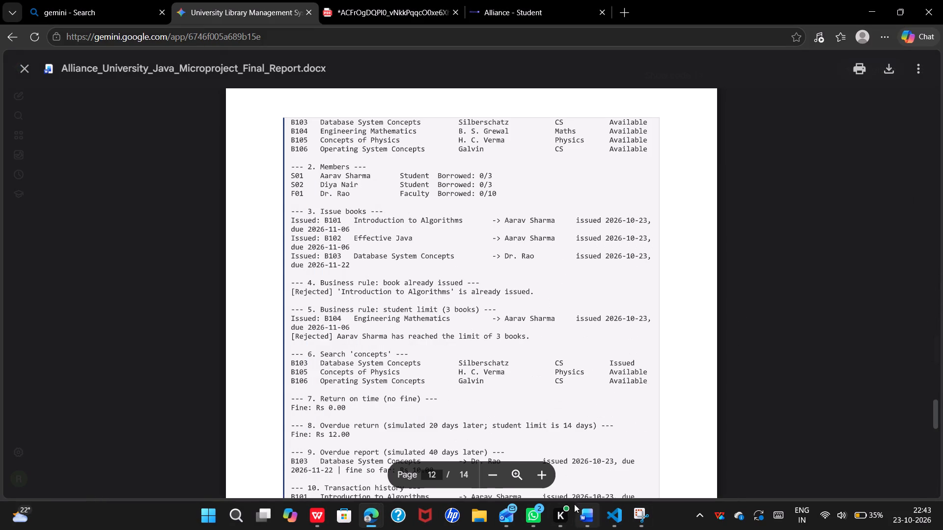
Paste the copied log screenshot in Word on a new line below the first log screenshot.
click(587, 516)
scroll(488, 343, down, 1)
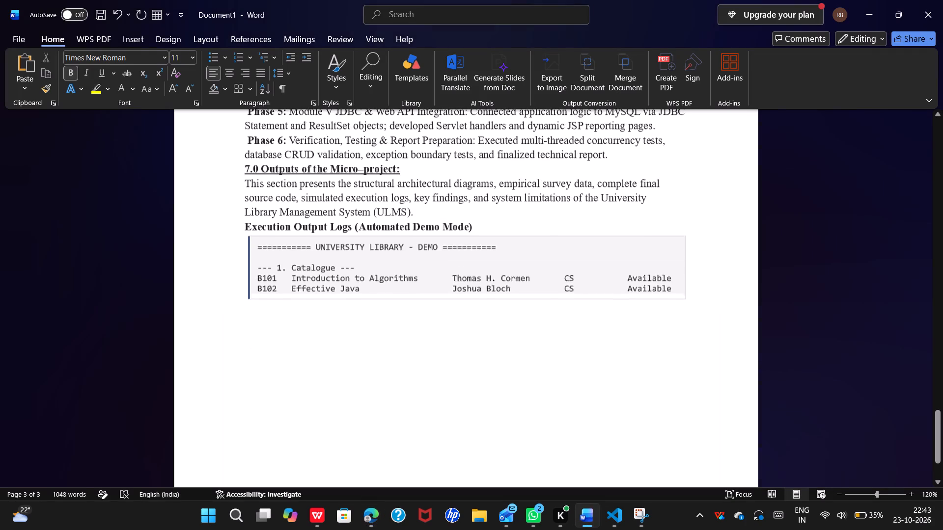
scroll(488, 343, down, 1)
key(Return)
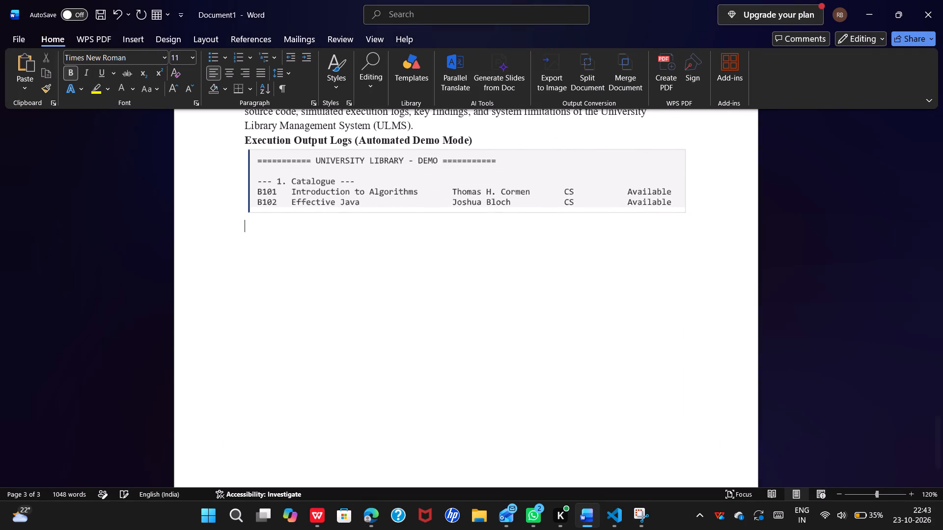
key(ctrl+v)
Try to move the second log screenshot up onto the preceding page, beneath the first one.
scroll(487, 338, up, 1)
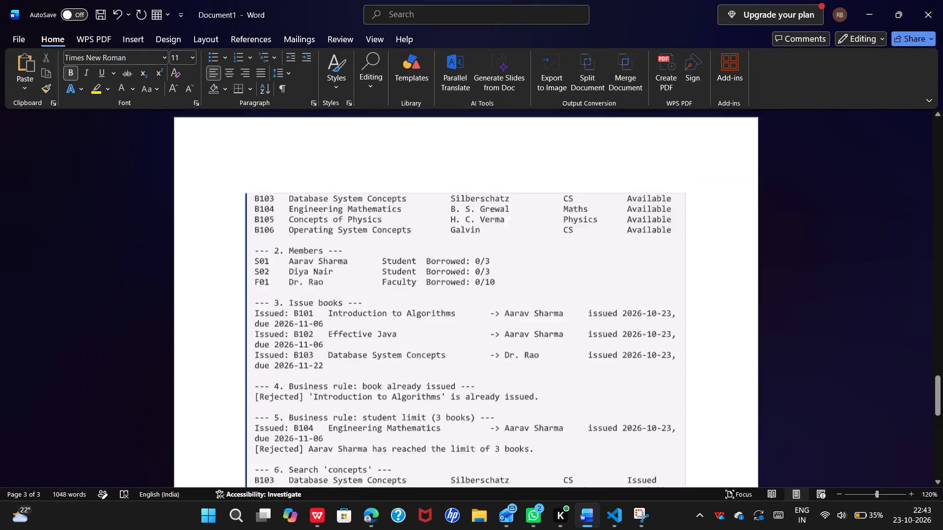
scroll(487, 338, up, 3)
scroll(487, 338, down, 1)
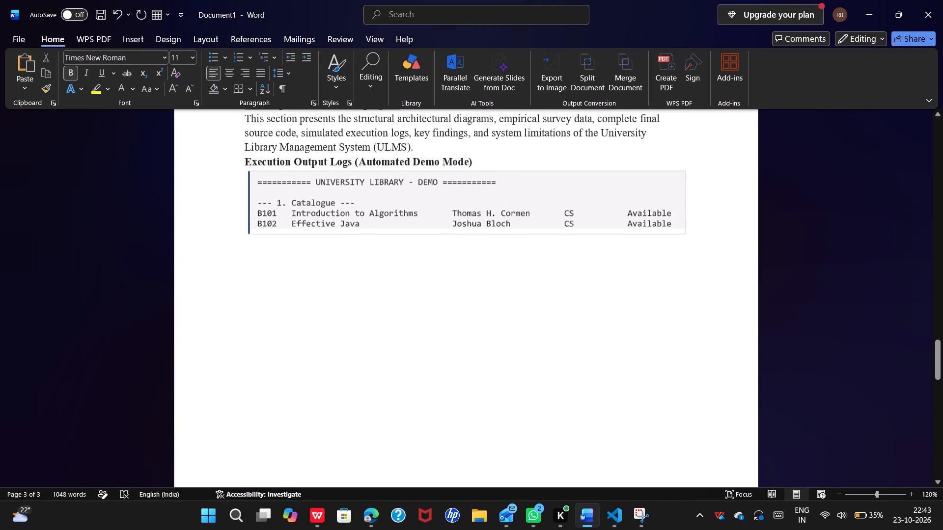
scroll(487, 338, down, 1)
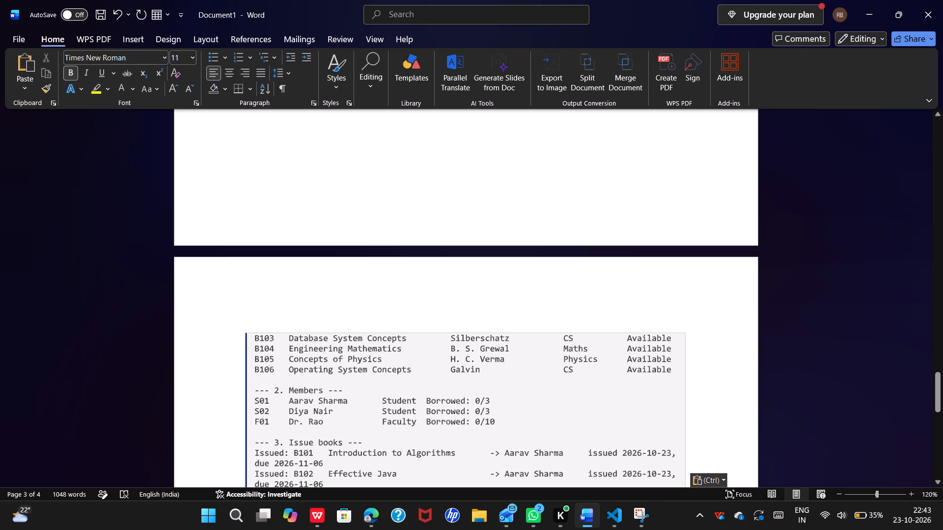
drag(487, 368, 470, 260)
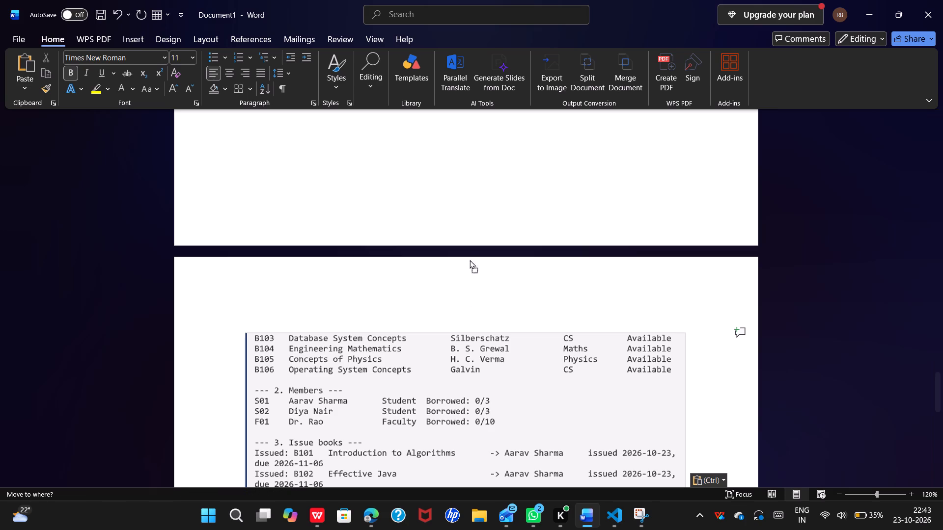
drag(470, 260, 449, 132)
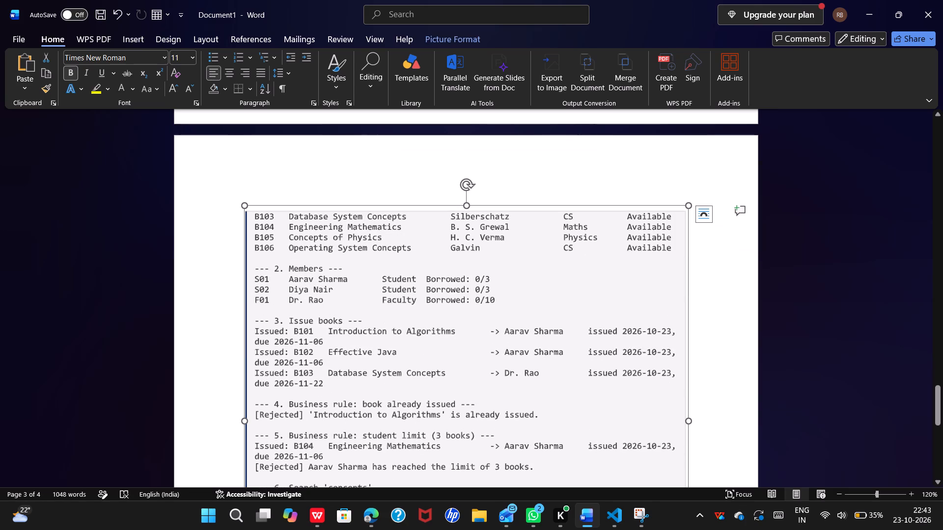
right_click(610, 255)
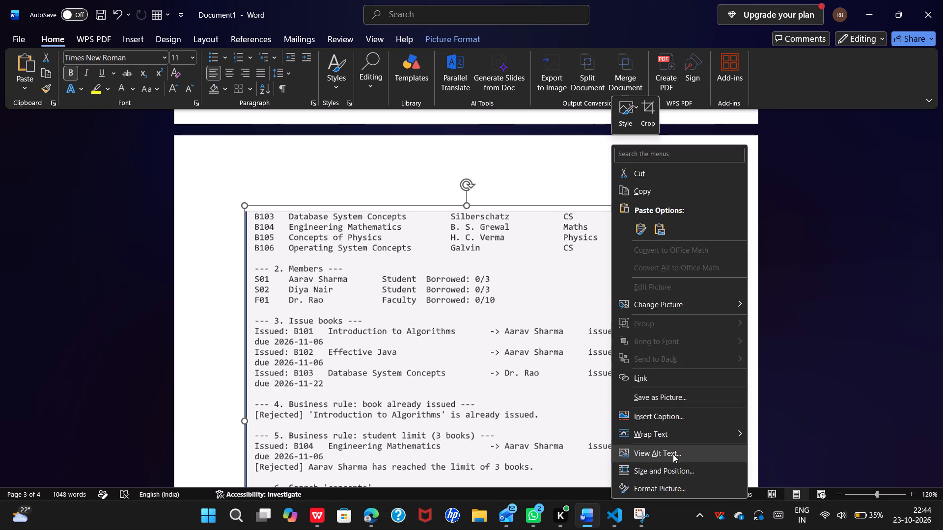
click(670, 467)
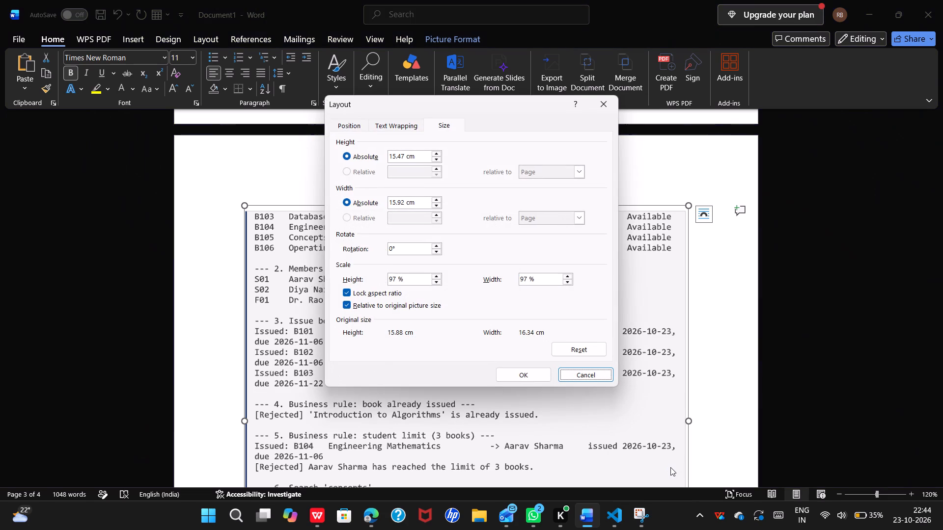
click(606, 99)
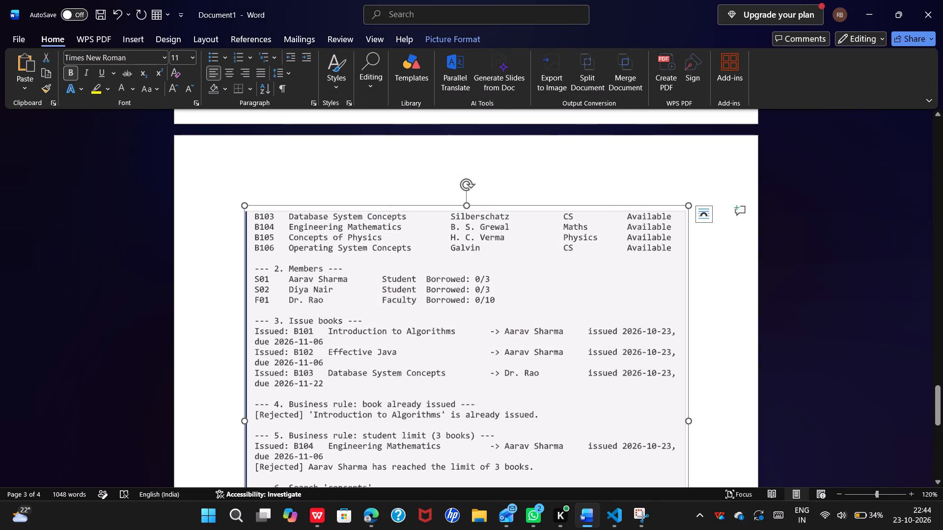
Resize the second log screenshot vertically from its top edge.
drag(466, 205, 463, 170)
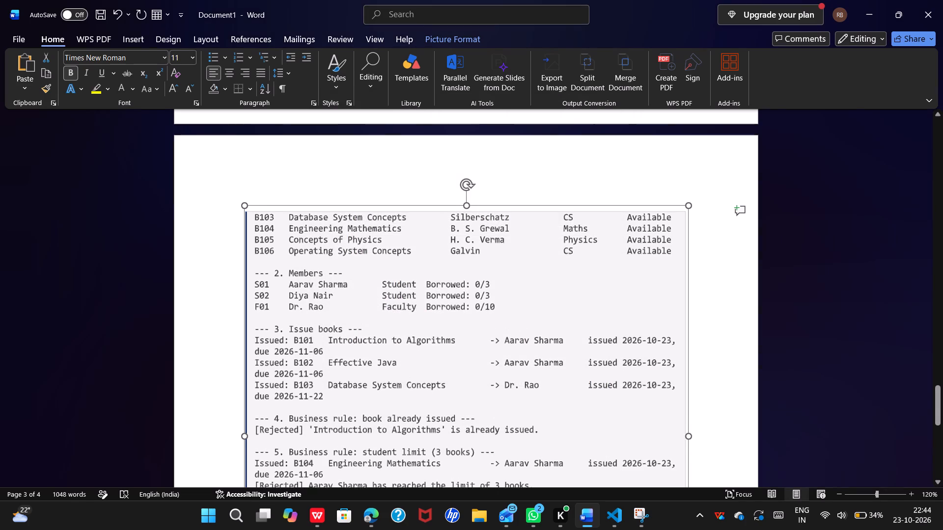
drag(463, 170, 469, 239)
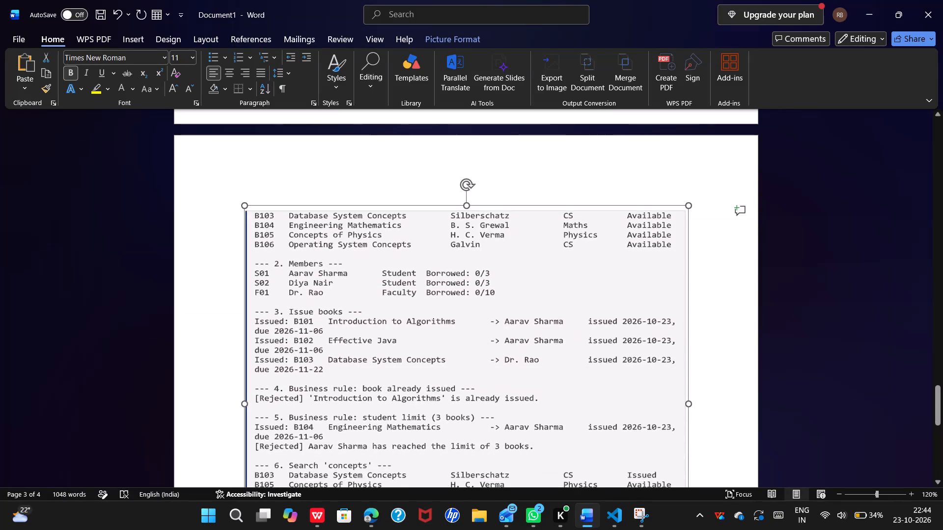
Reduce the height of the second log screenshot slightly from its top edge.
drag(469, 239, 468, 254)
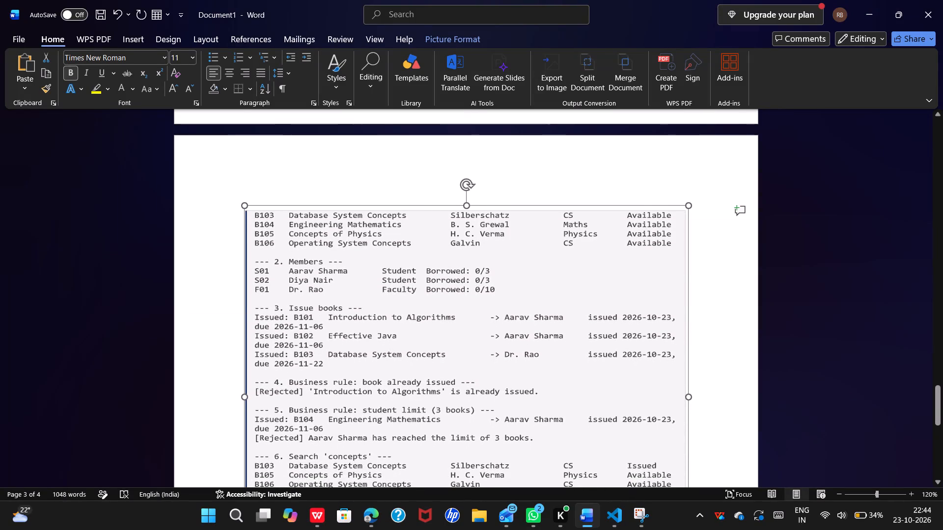
Examine the layout from the Execution Output Logs heading to the second log screenshot on the following page.
scroll(468, 254, up, 4)
scroll(468, 254, down, 1)
scroll(468, 254, up, 1)
scroll(468, 254, down, 1)
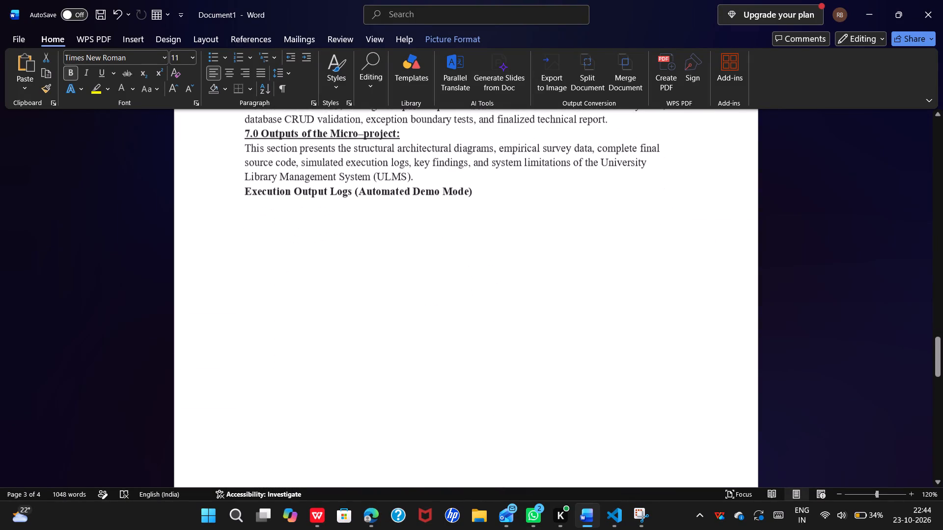
scroll(468, 254, down, 1)
click(450, 256)
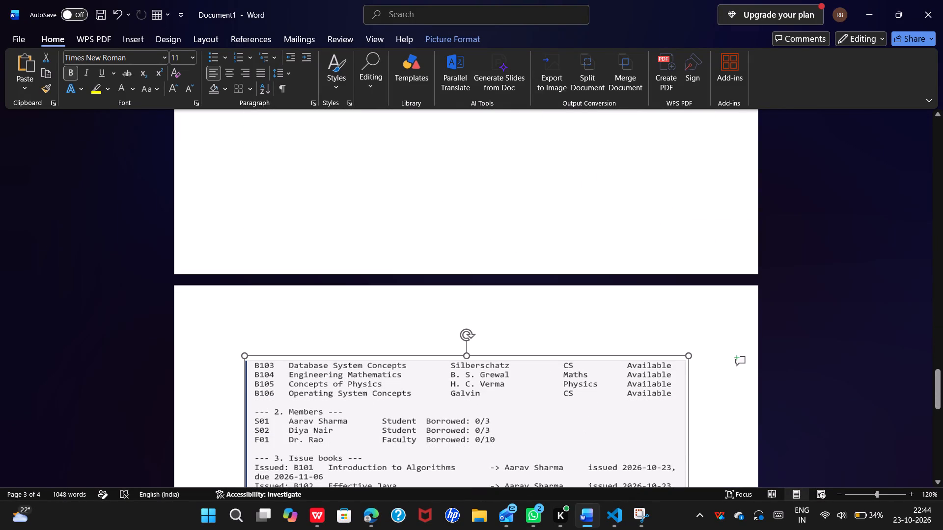
scroll(450, 256, up, 2)
click(450, 256)
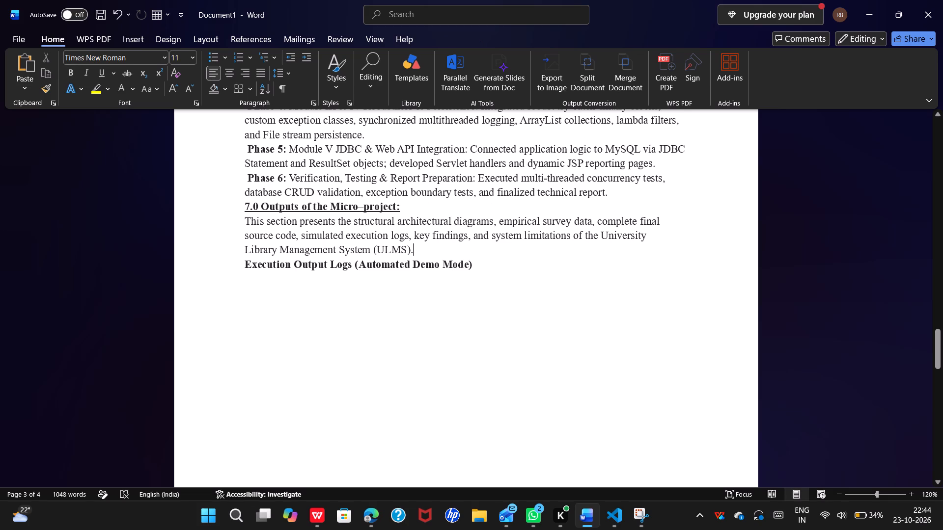
click(482, 274)
scroll(482, 274, down, 3)
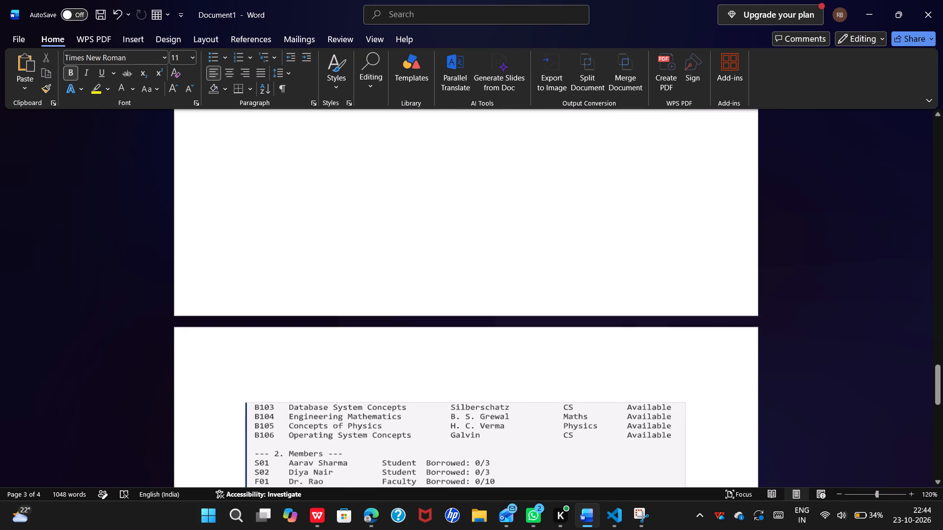
scroll(482, 274, down, 3)
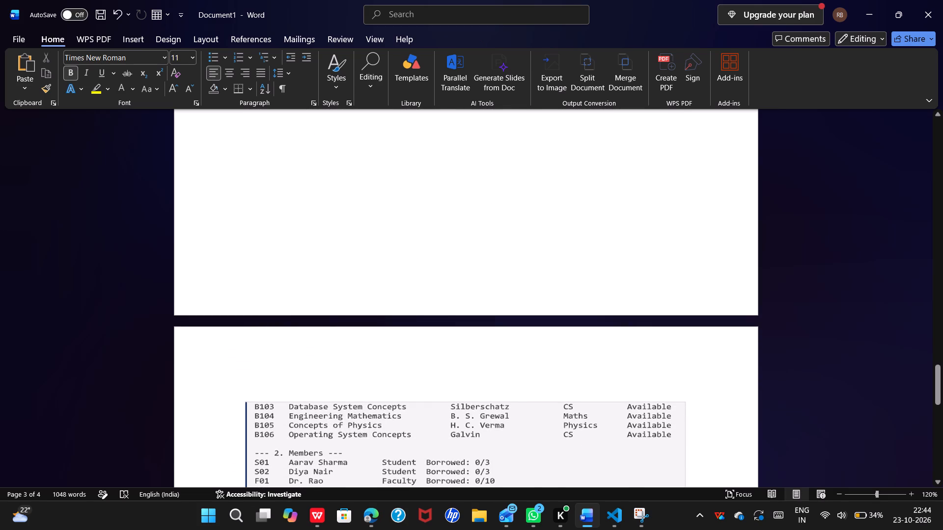
scroll(482, 274, down, 2)
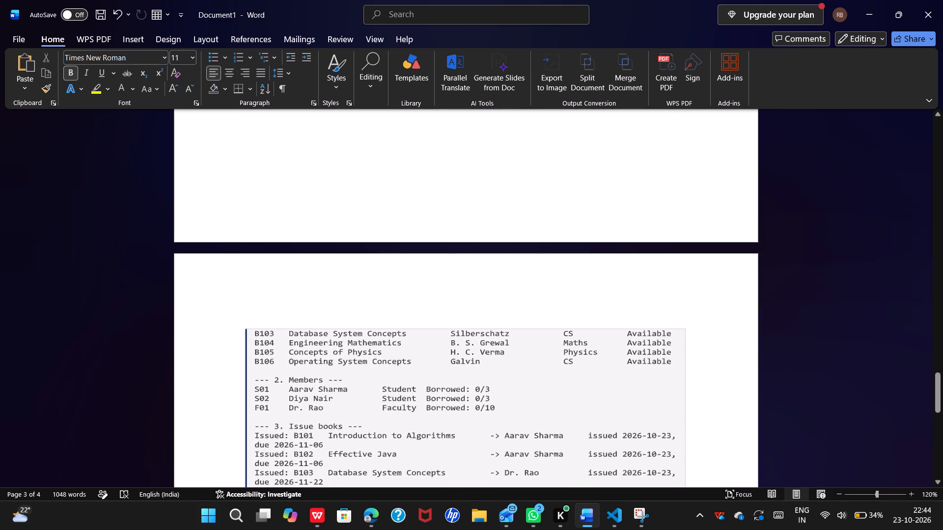
Cut the second log screenshot, which begins at entry B103, from the document.
right_click(500, 361)
click(500, 361)
right_click(500, 361)
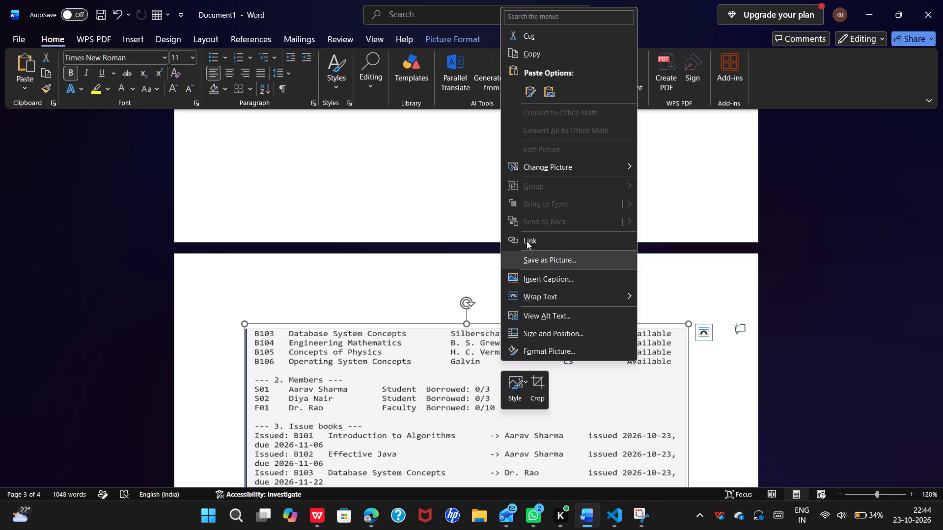
click(541, 32)
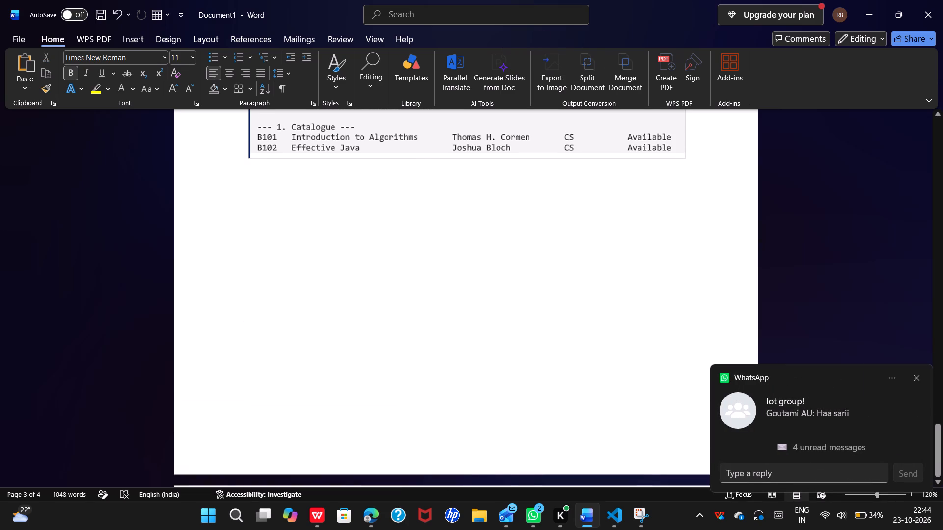
Cut the first log screenshot, beneath the Execution Output Logs heading, from the document.
scroll(560, 331, up, 2)
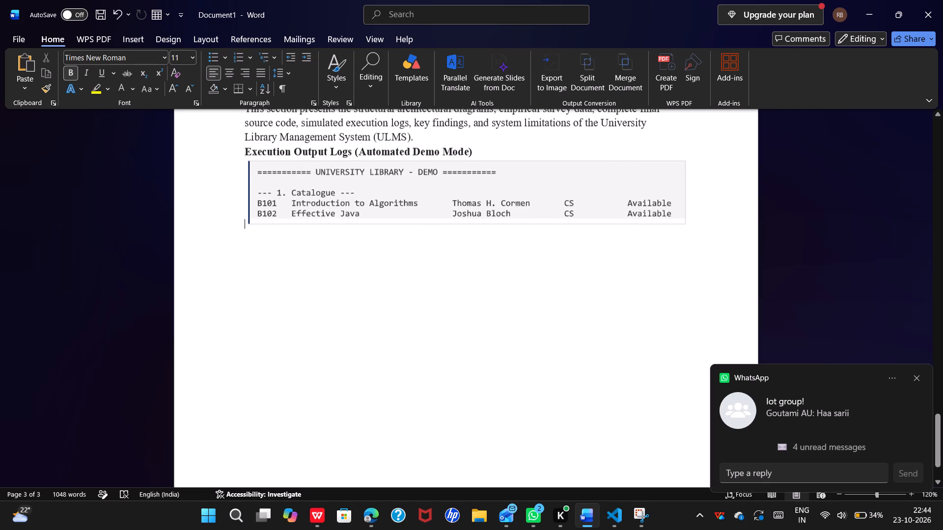
scroll(560, 331, up, 1)
click(529, 236)
right_click(529, 236)
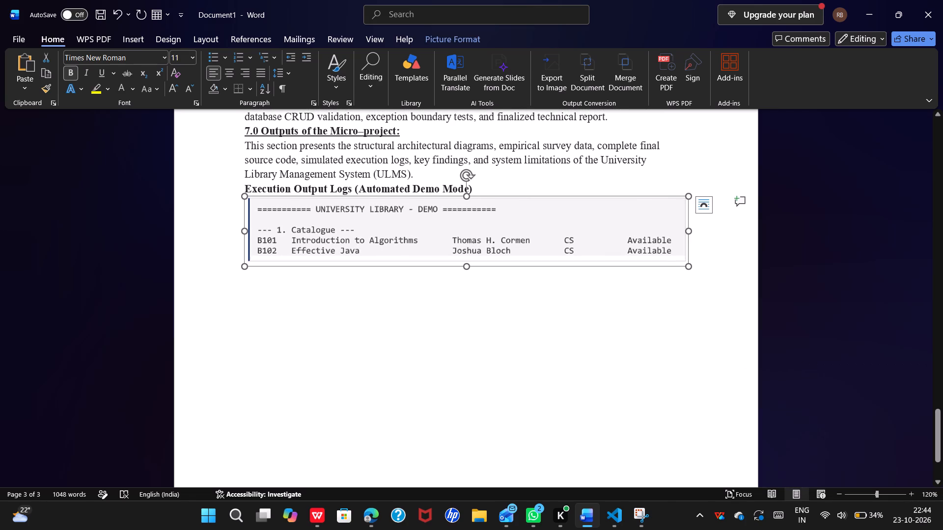
click(542, 176)
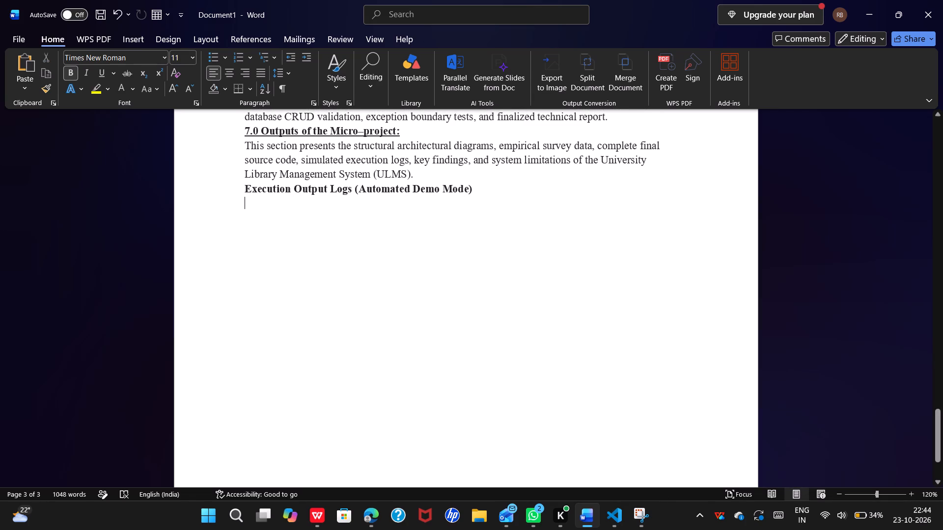
Delete the heading "Execution Output Logs (Automated Demo Mode)" from section 7.0.
drag(246, 188, 309, 194)
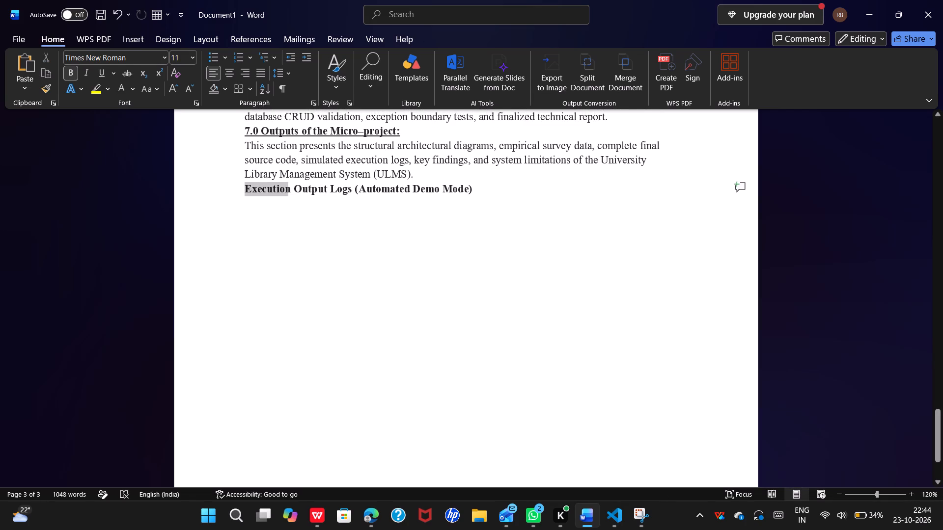
drag(309, 194, 473, 189)
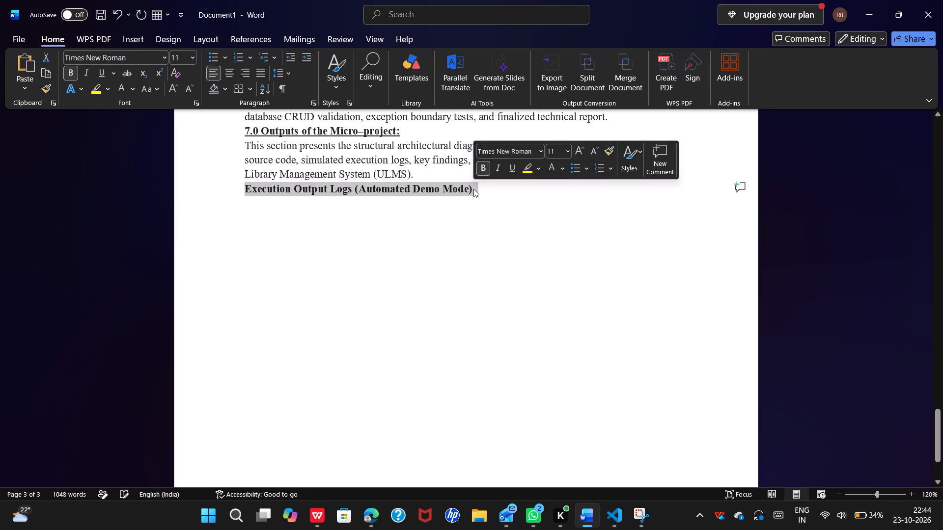
key(BackSpace)
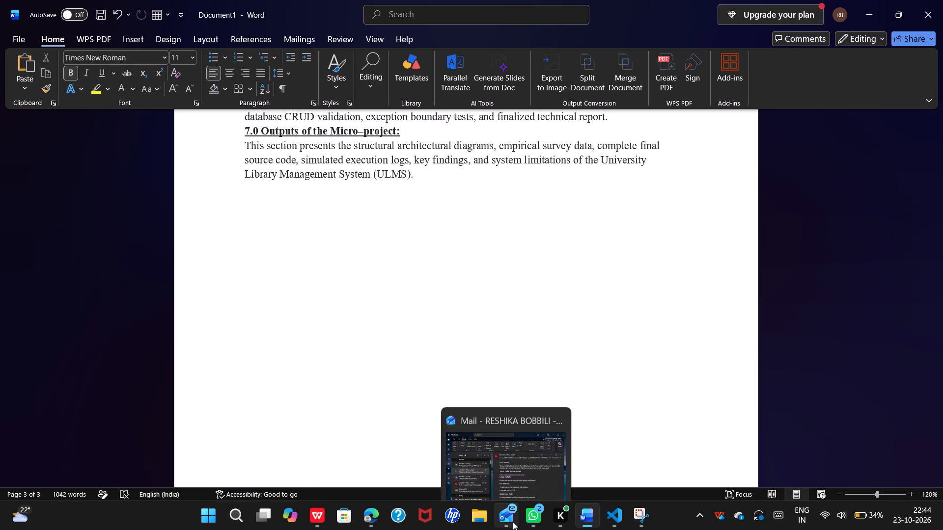
Switch to the University Library Management System report in Gemini in the Edge browser.
click(425, 461)
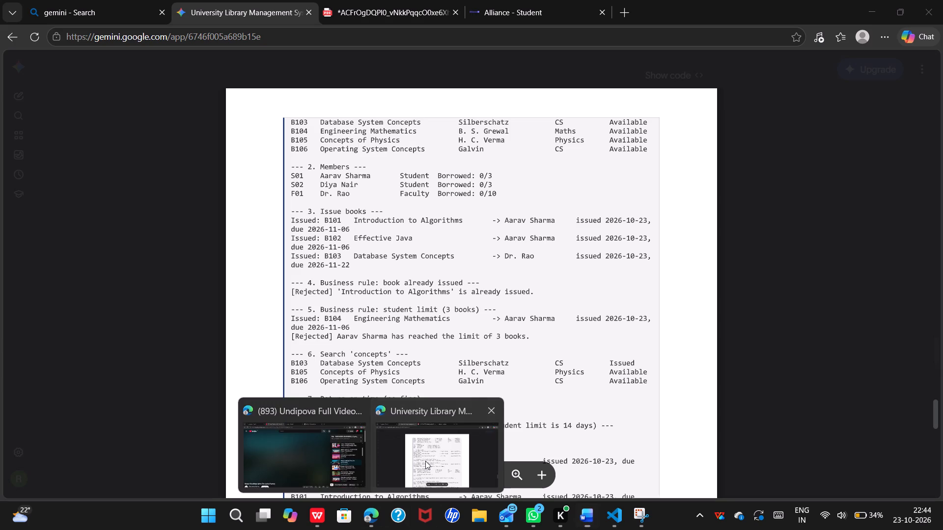
Copy the Class Diagram & Prototype Architecture heading and its text through item 6, Library Service Class, from section 7.1 of Gemini's report.
scroll(416, 333, up, 14)
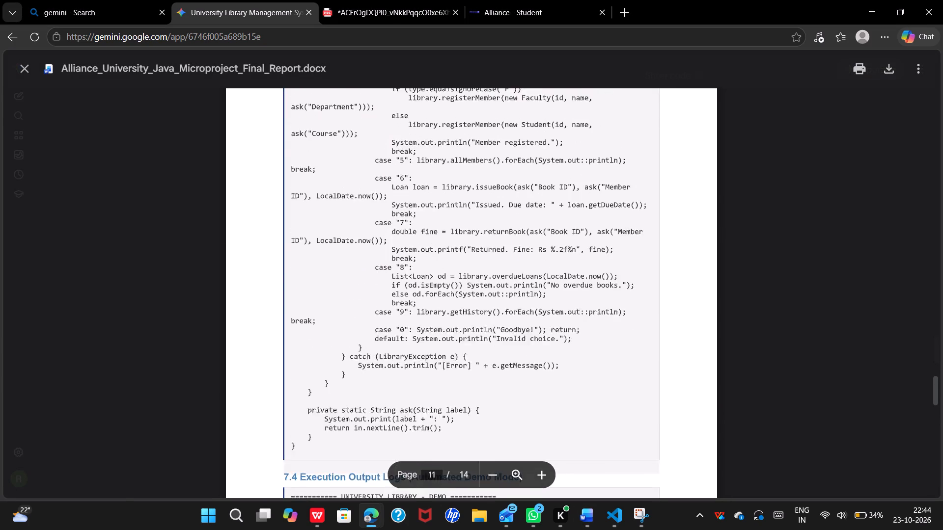
scroll(416, 333, up, 15)
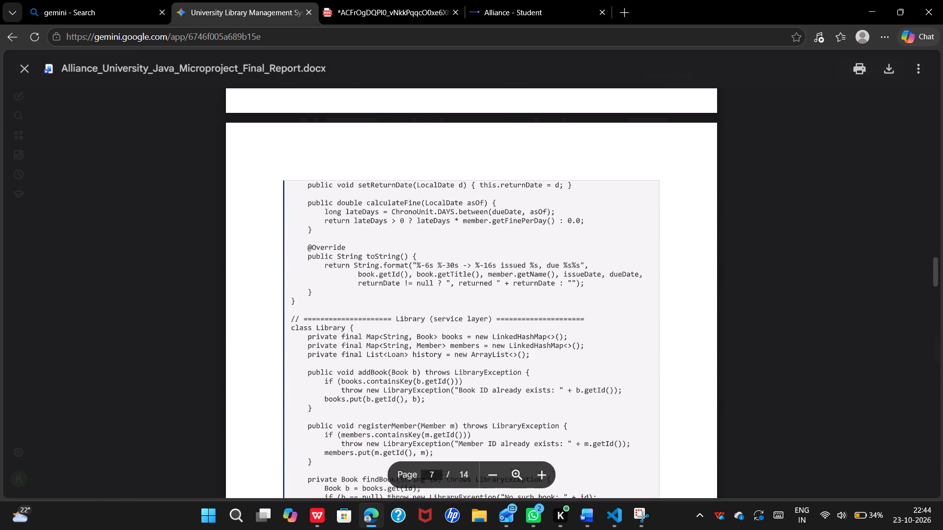
scroll(416, 333, up, 10)
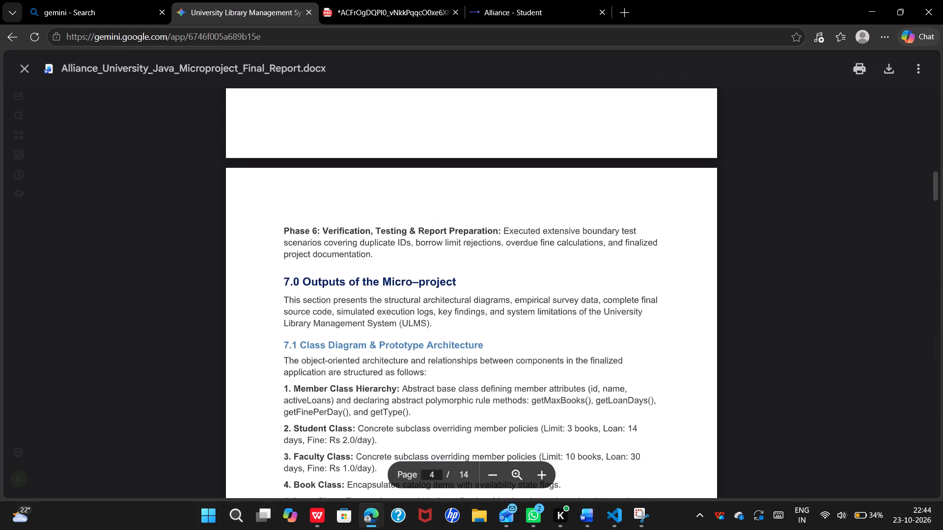
scroll(416, 333, down, 3)
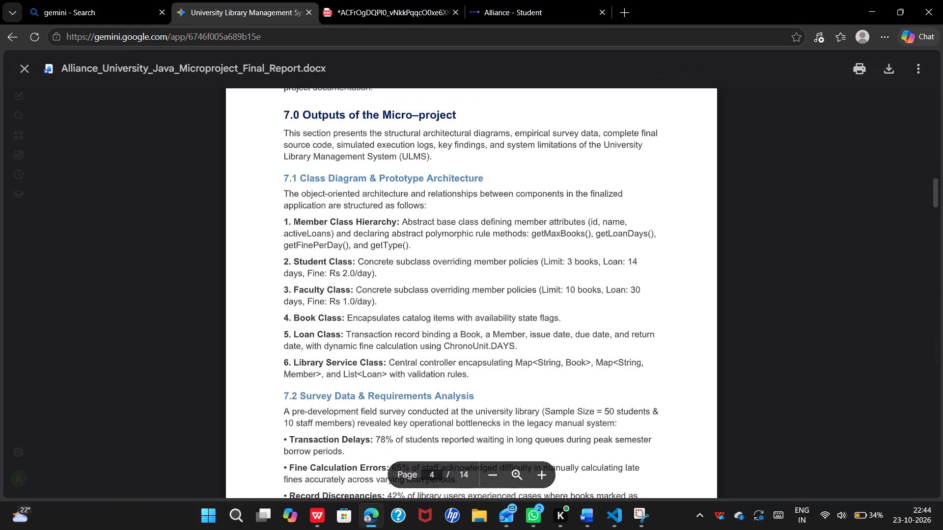
scroll(416, 333, down, 1)
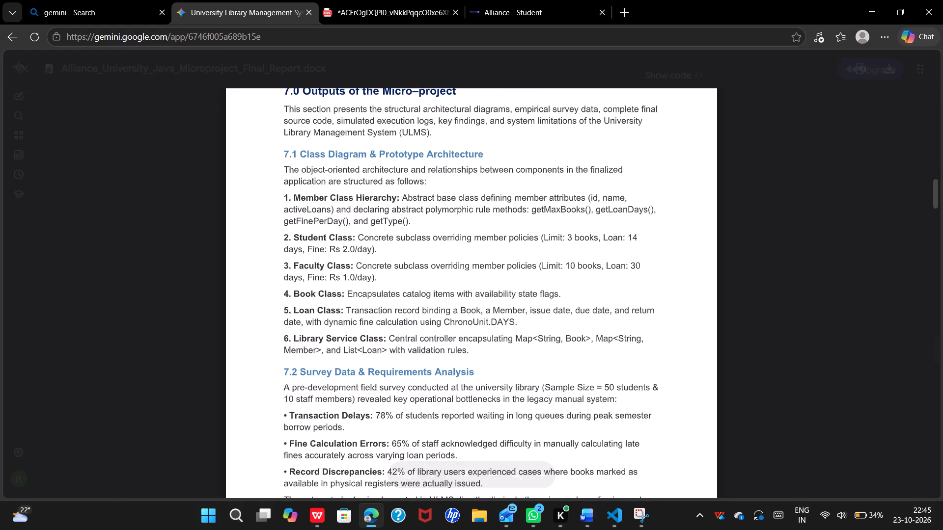
drag(298, 152, 469, 354)
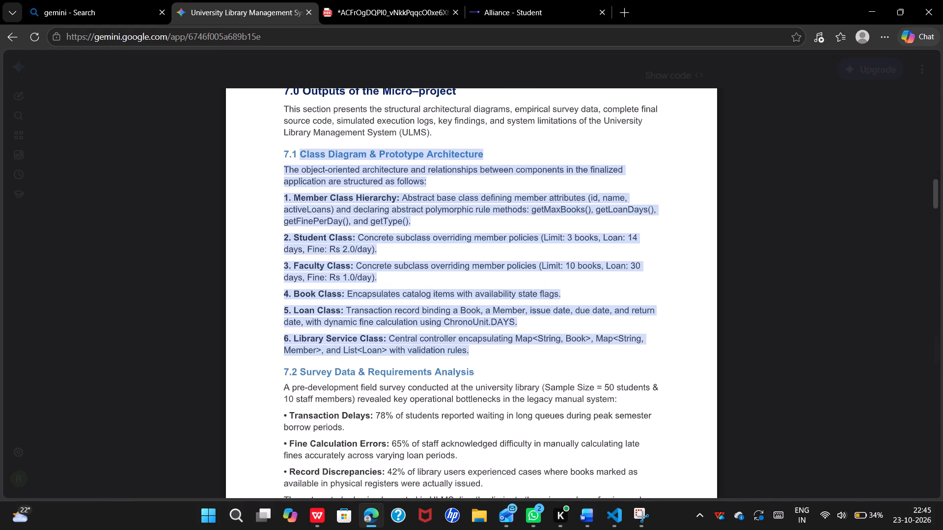
key(ctrl+c)
Switch to Word and paste the copied class diagram section below the 7.0 introductory paragraph.
click(589, 522)
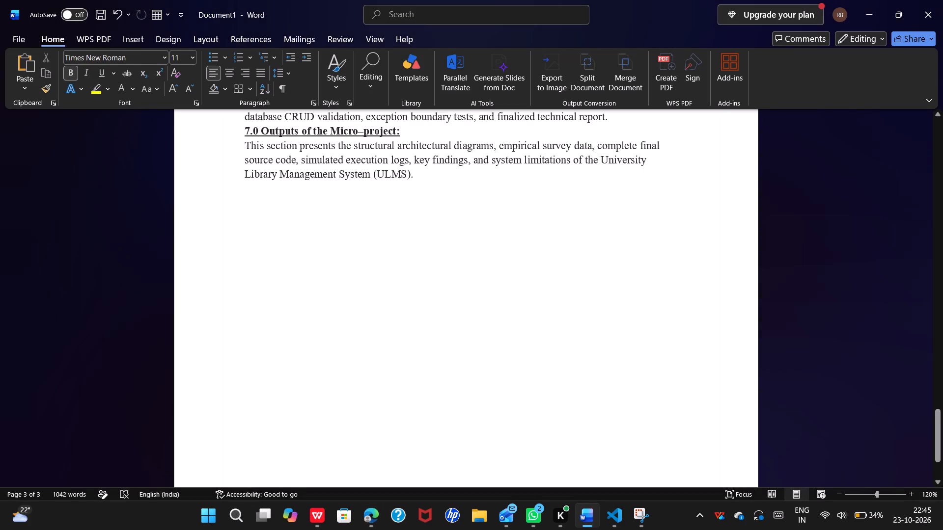
key(ctrl+v)
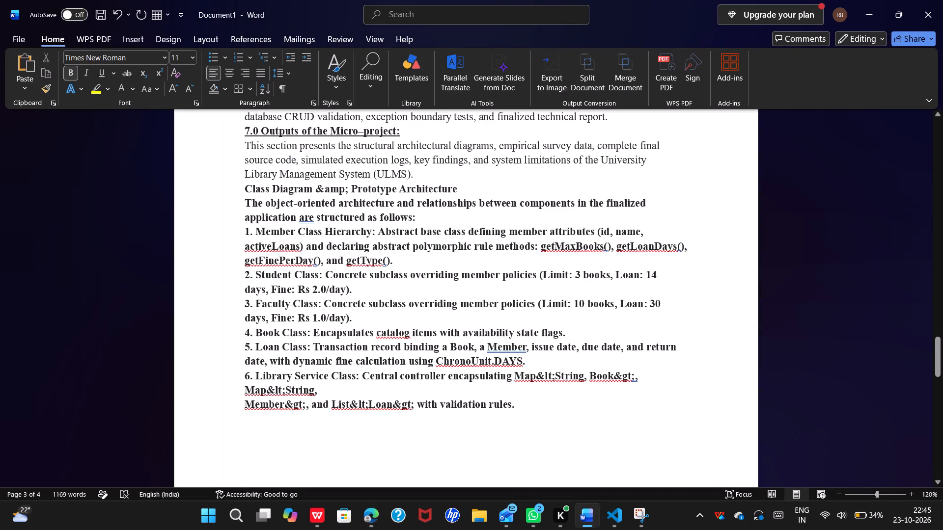
Remove bold from the pasted text below the Class Diagram heading, from the introductory sentence through item 6.
drag(243, 186, 391, 190)
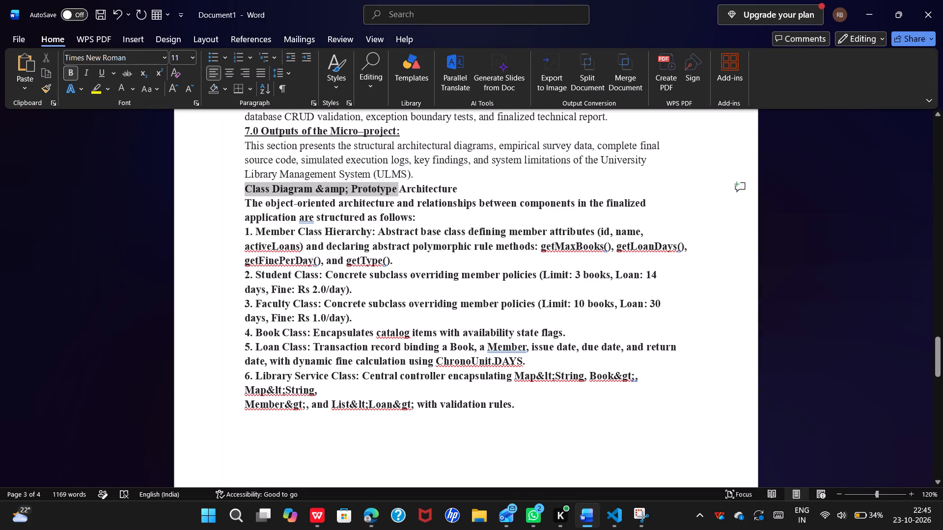
drag(391, 190, 427, 190)
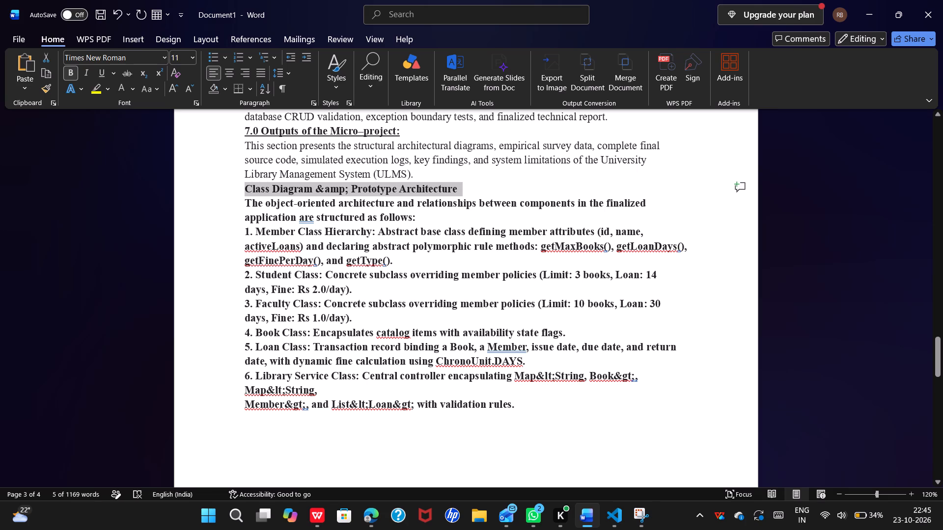
drag(243, 204, 503, 397)
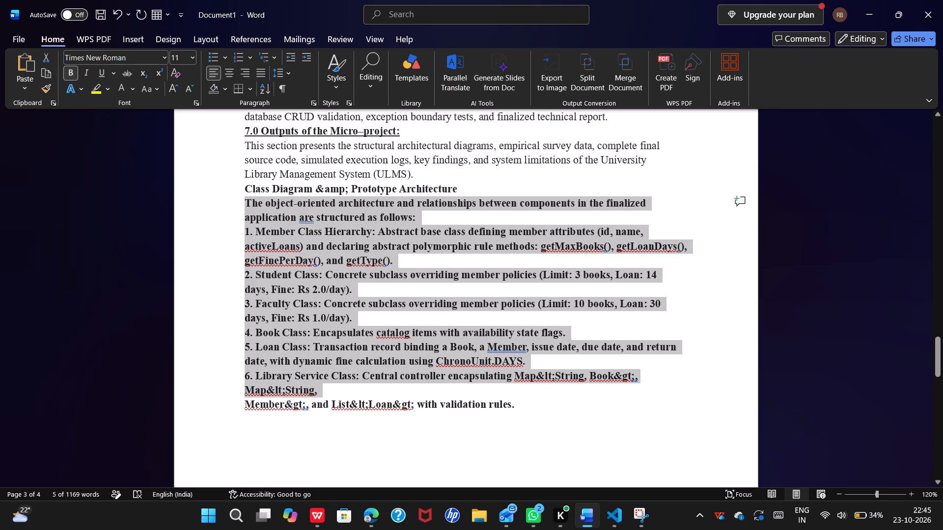
drag(503, 397, 513, 403)
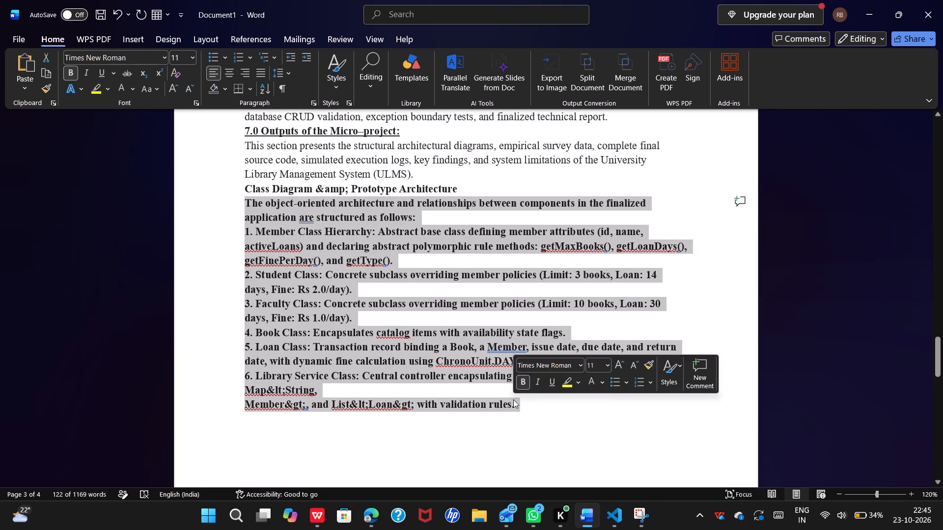
click(521, 384)
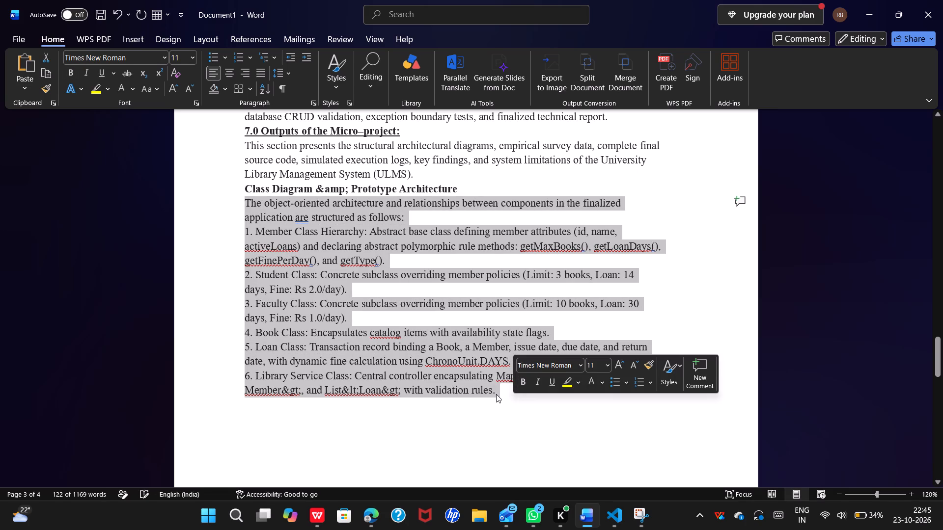
click(402, 311)
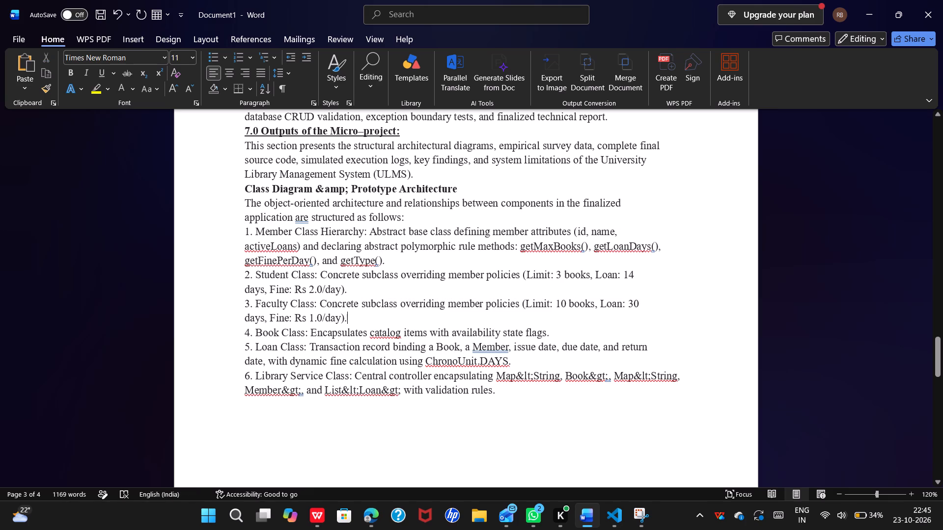
Bold the labels "Member Class Hierarchy:" and "Student Class:" along with their item numbers 1 and 2.
drag(256, 232, 312, 229)
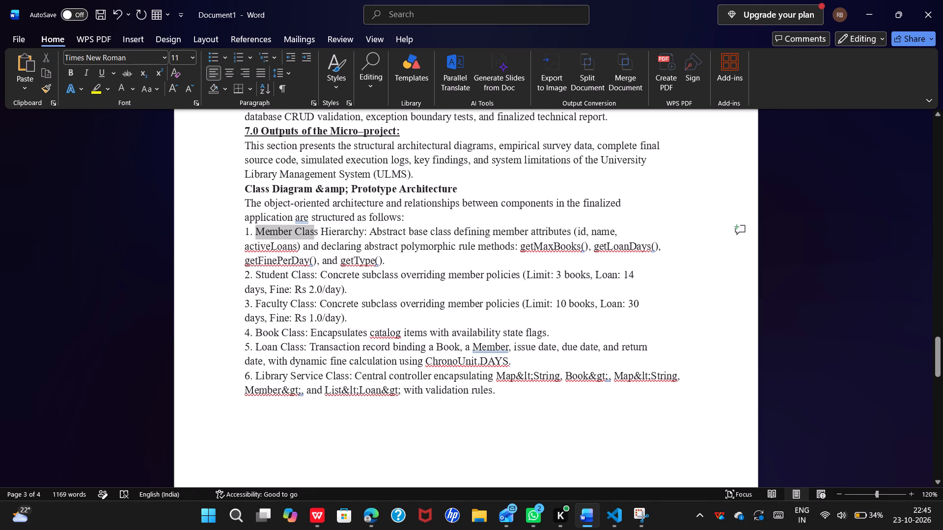
drag(312, 229, 367, 236)
click(378, 216)
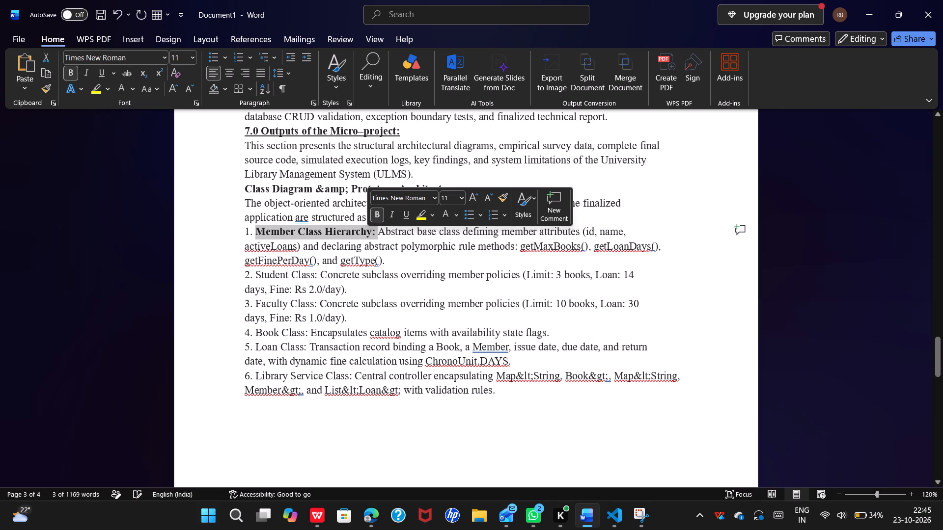
drag(256, 276, 313, 279)
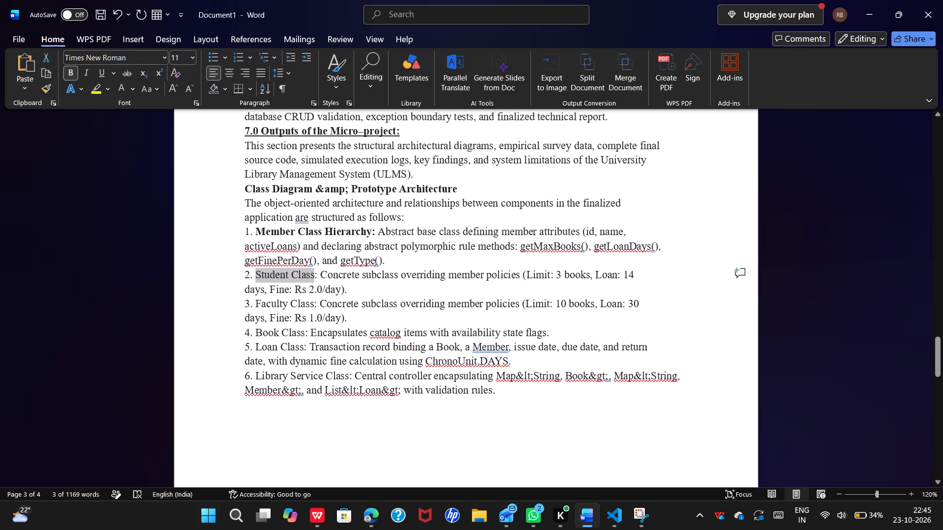
drag(313, 279, 317, 280)
click(322, 261)
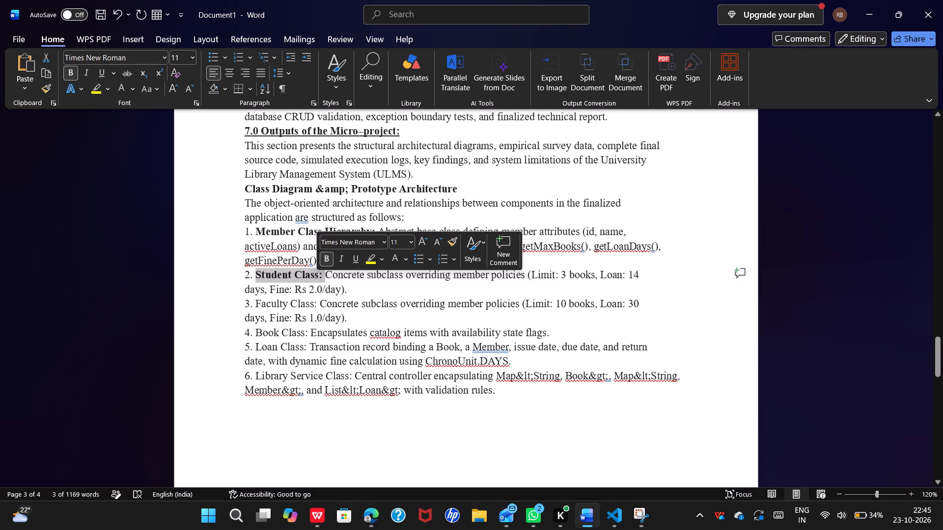
drag(246, 236, 252, 235)
click(264, 215)
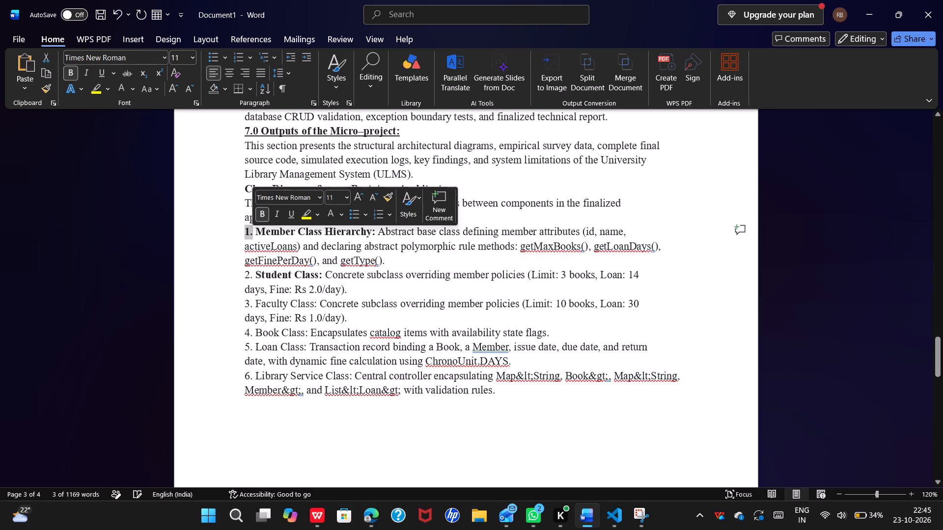
drag(242, 275, 250, 276)
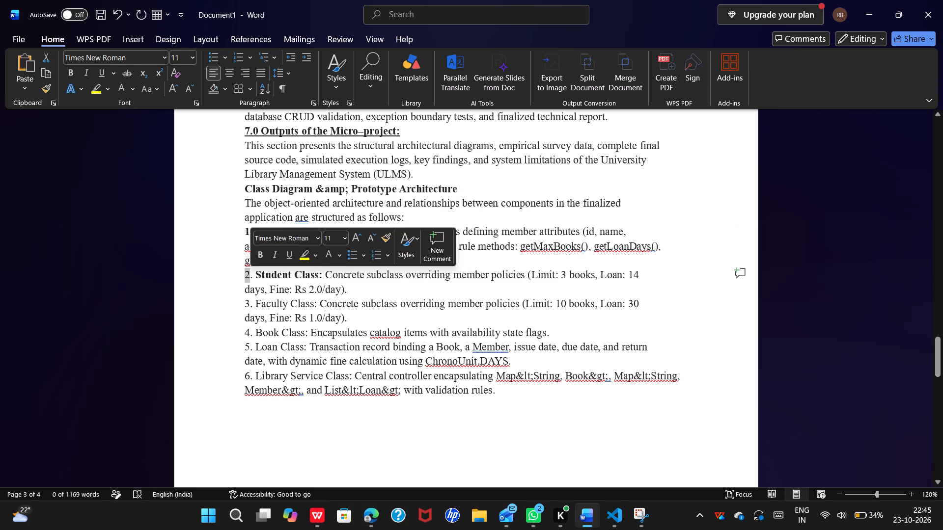
click(258, 258)
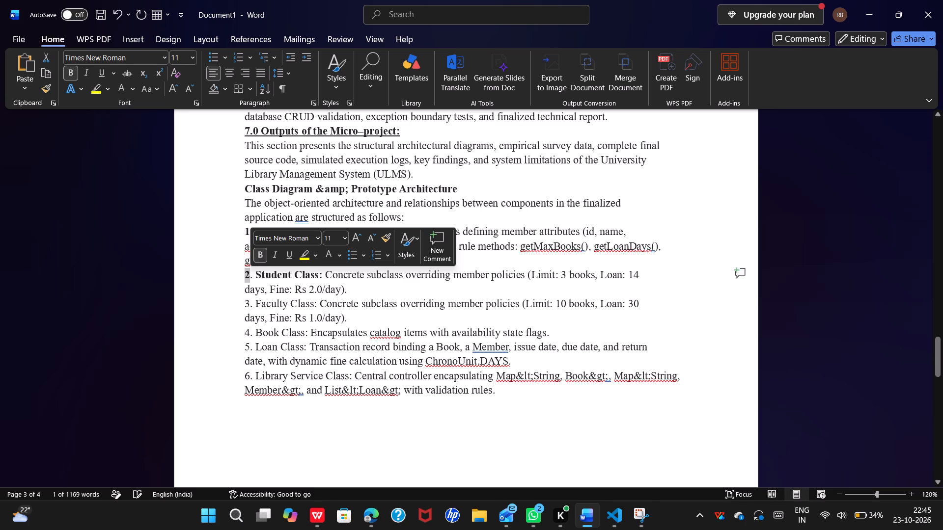
Bold the numbered labels "3. Faculty Class:", "4. Book Class:", "5. Loan Class:" and "6. Library Service Class:".
drag(244, 303, 314, 304)
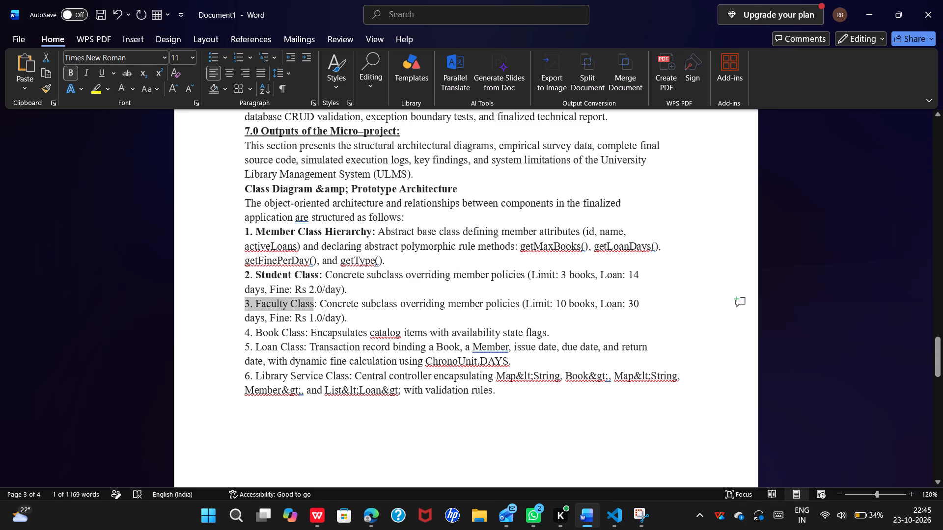
drag(314, 304, 316, 303)
click(323, 284)
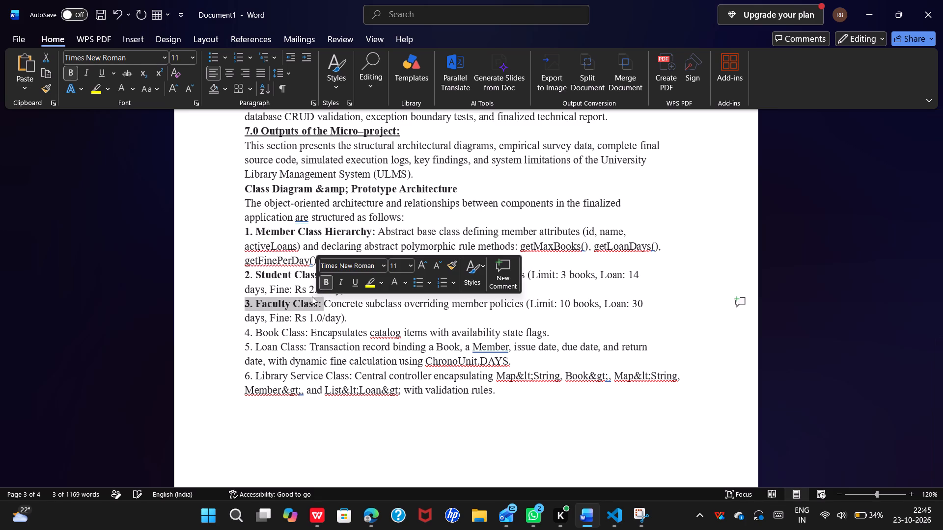
drag(244, 334, 287, 342)
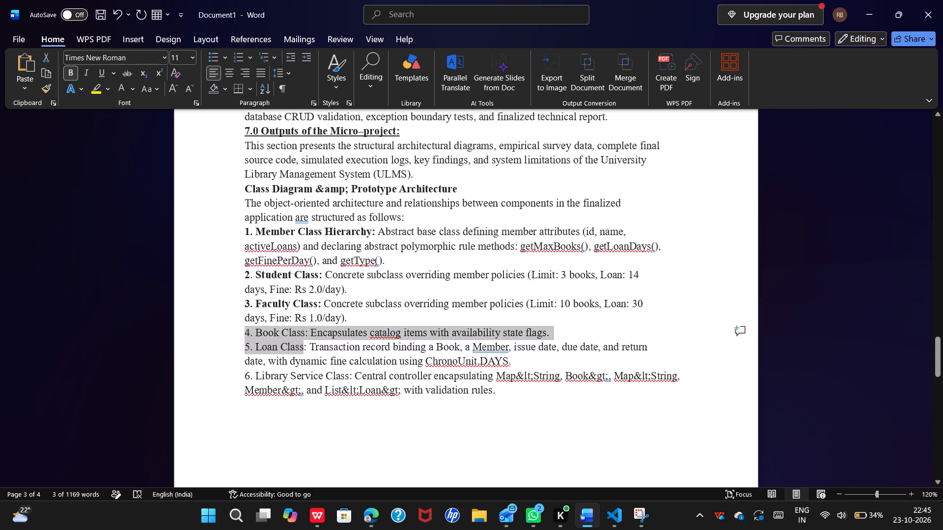
drag(287, 342, 309, 332)
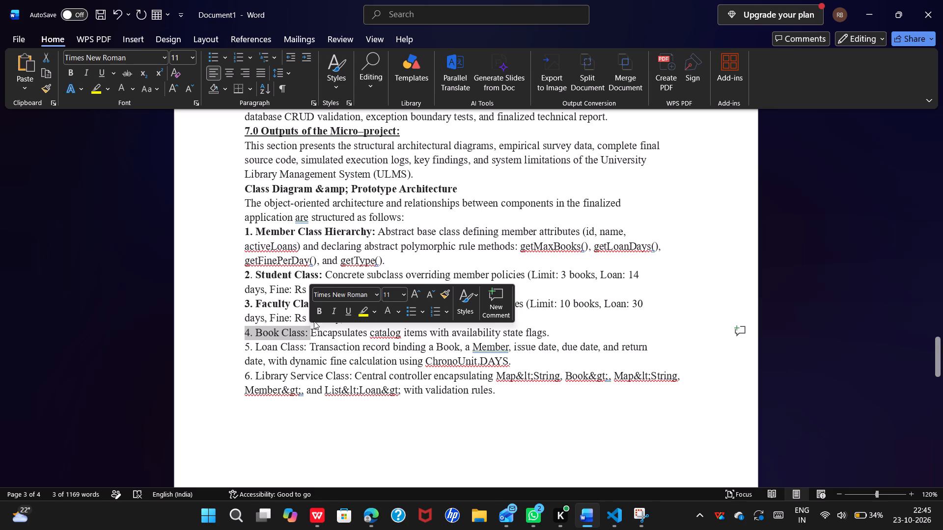
click(316, 316)
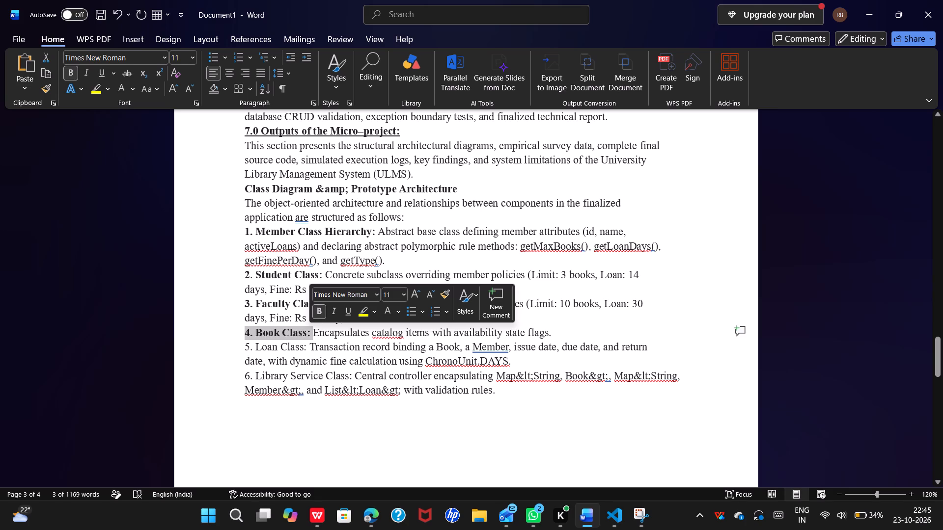
drag(244, 347, 304, 349)
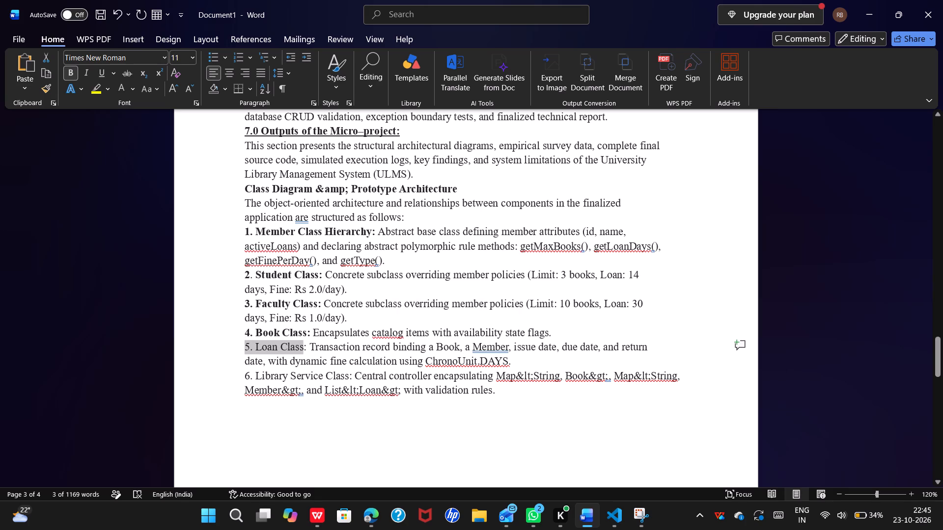
drag(304, 349, 306, 348)
click(314, 329)
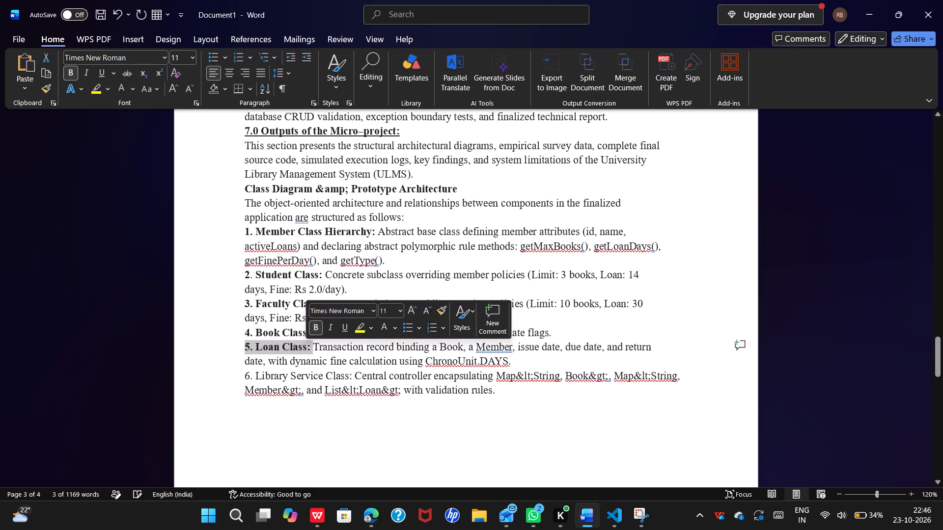
drag(245, 376, 345, 381)
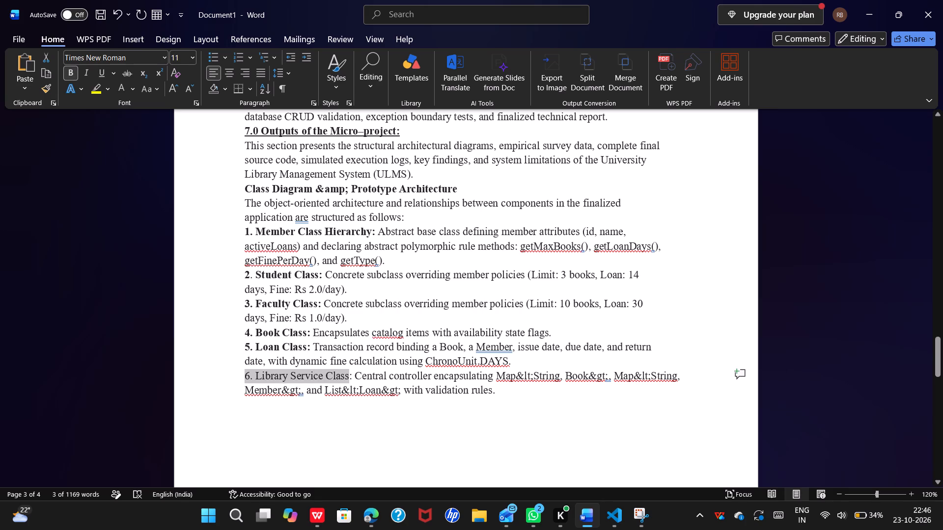
drag(345, 381, 352, 379)
click(362, 361)
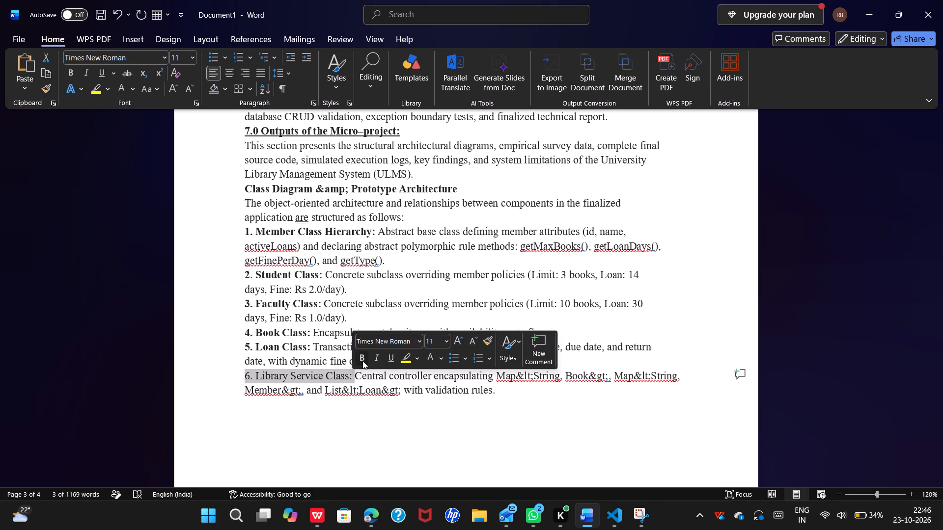
Add a new empty line after the Library Service Class item.
click(499, 389)
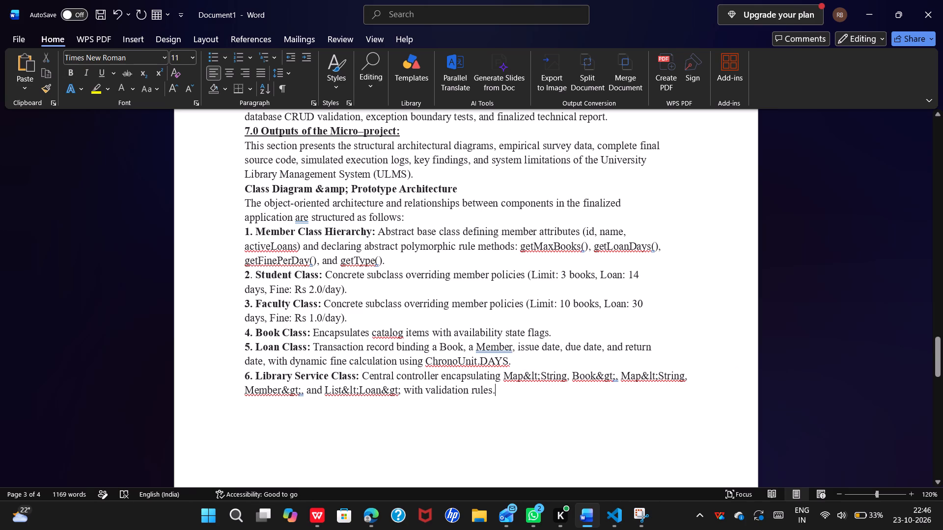
key(Return)
scroll(499, 389, down, 1)
scroll(499, 389, up, 1)
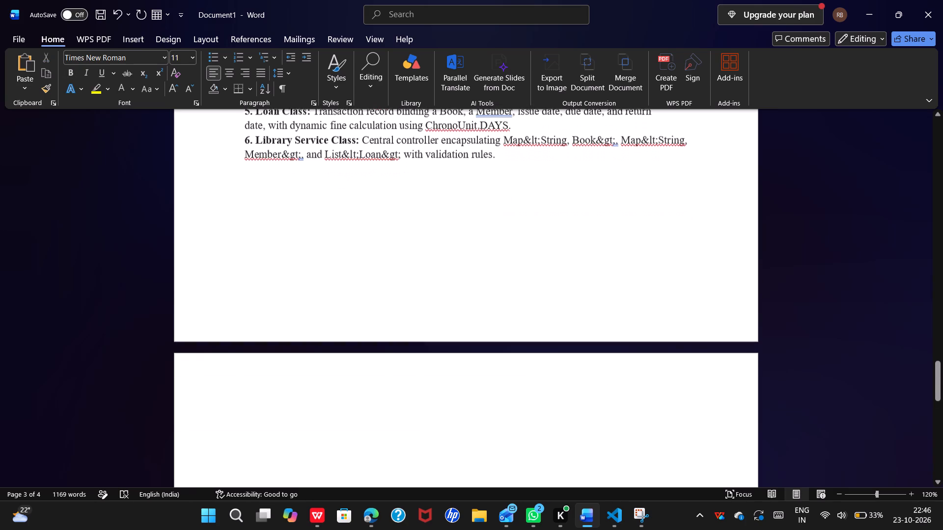
scroll(499, 389, up, 2)
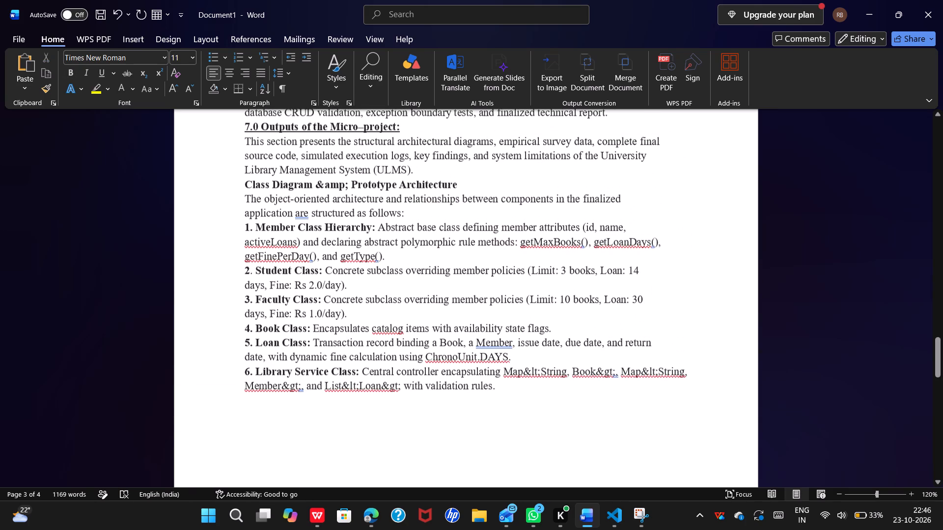
Add a colon to the end of the Class Diagram heading and insert a blank line beneath it.
click(465, 183)
key(shift+colon)
key(Return)
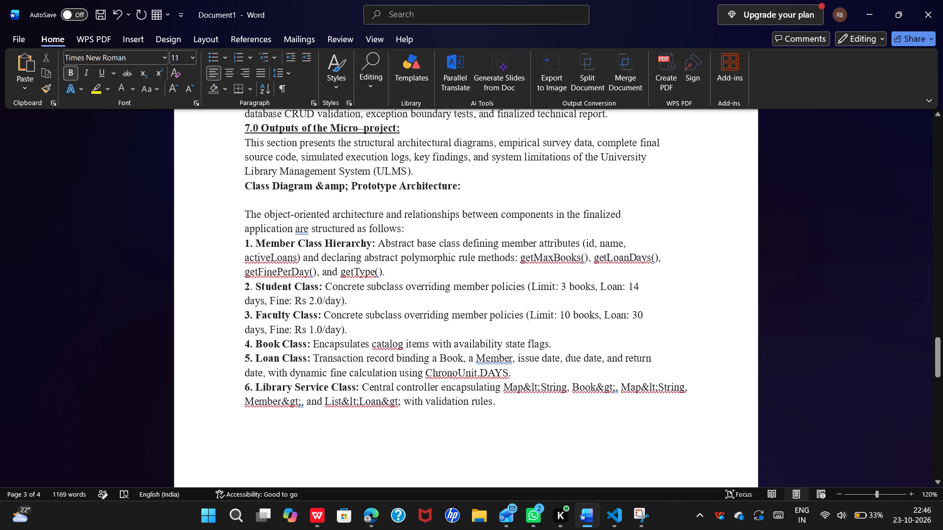
Insert a blank line between the "structured as follows:" sentence and the Member Class Hierarchy item.
click(405, 230)
key(Return)
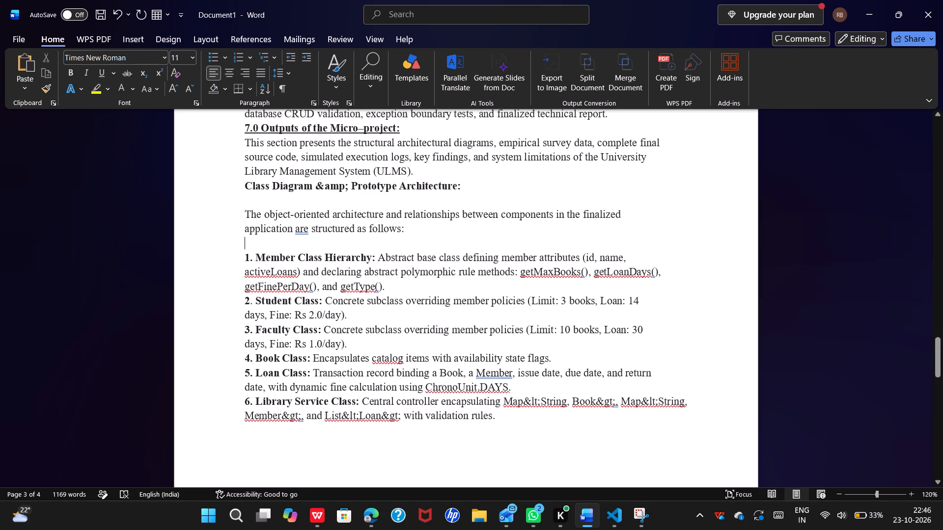
Insert a blank line between the Module V paragraph and the 6.0 Methodology Followed heading.
scroll(378, 357, up, 2)
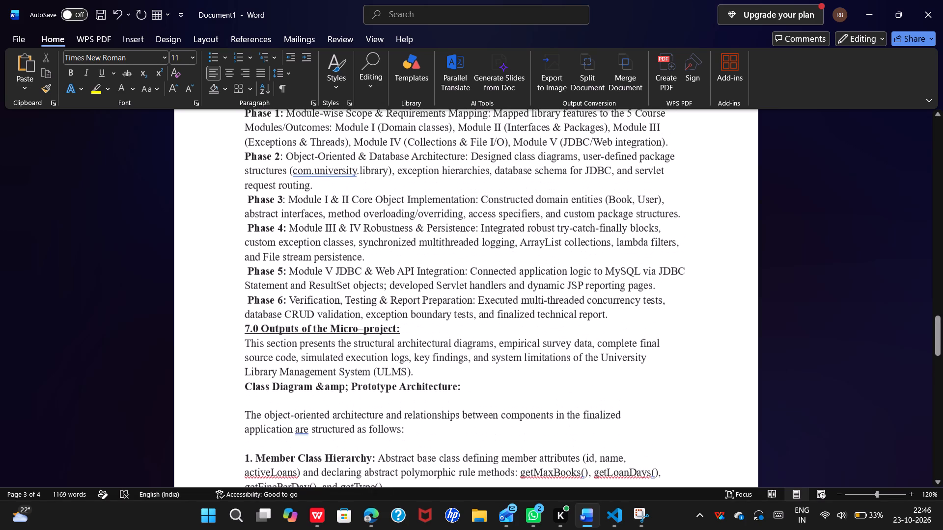
scroll(378, 357, up, 1)
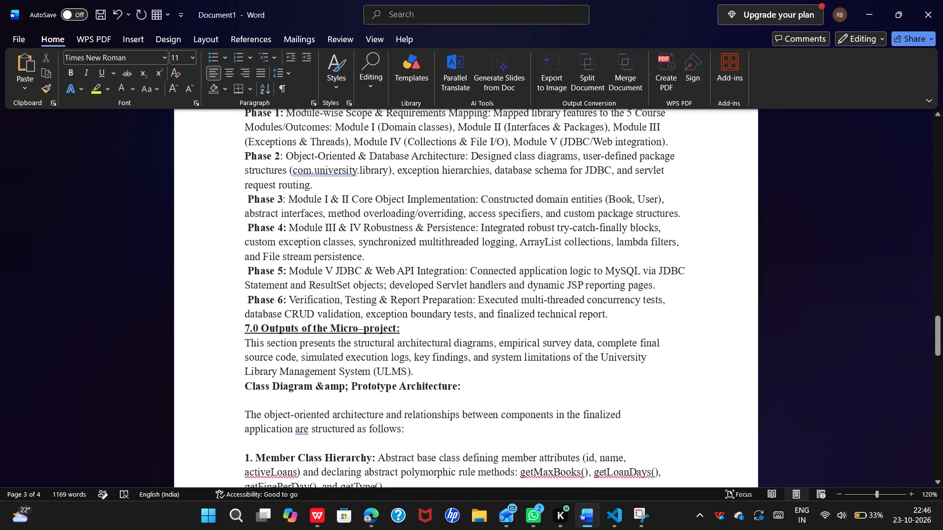
scroll(378, 357, up, 3)
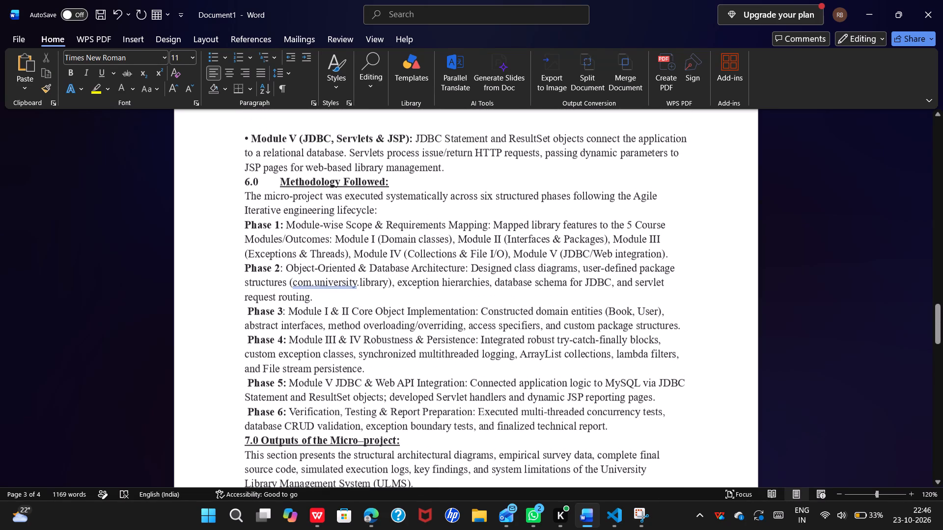
scroll(378, 357, up, 1)
click(453, 170)
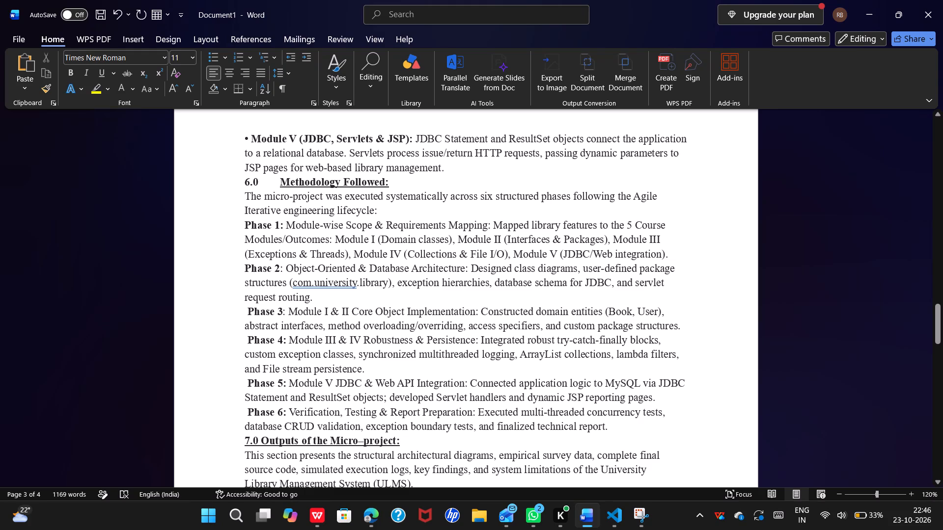
key(Return)
Retype the colon ending the Class Diagram heading and remove the blank line beneath it.
scroll(453, 170, down, 1)
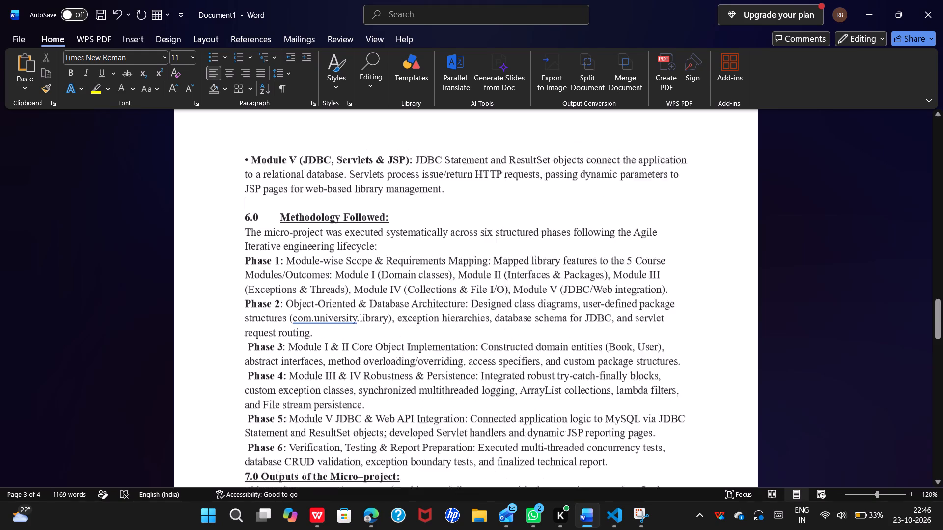
scroll(453, 170, down, 1)
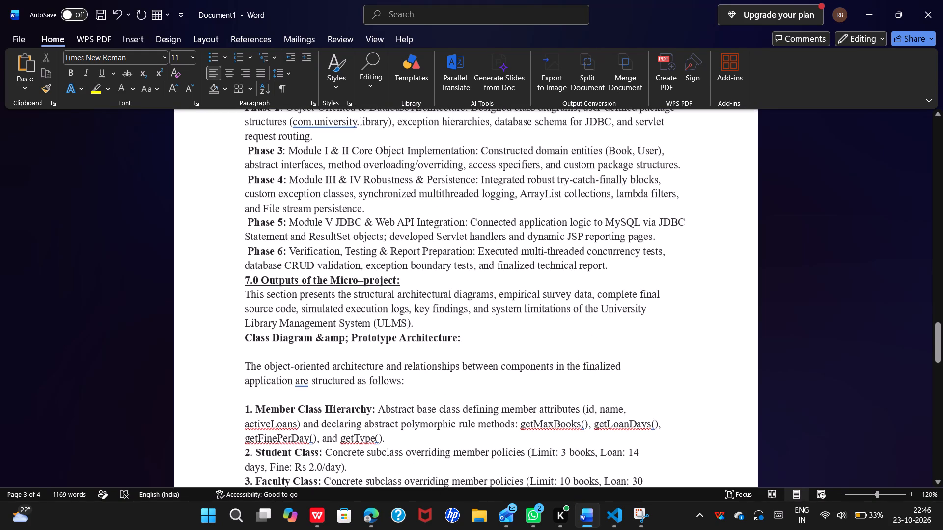
click(482, 340)
key(BackSpace)
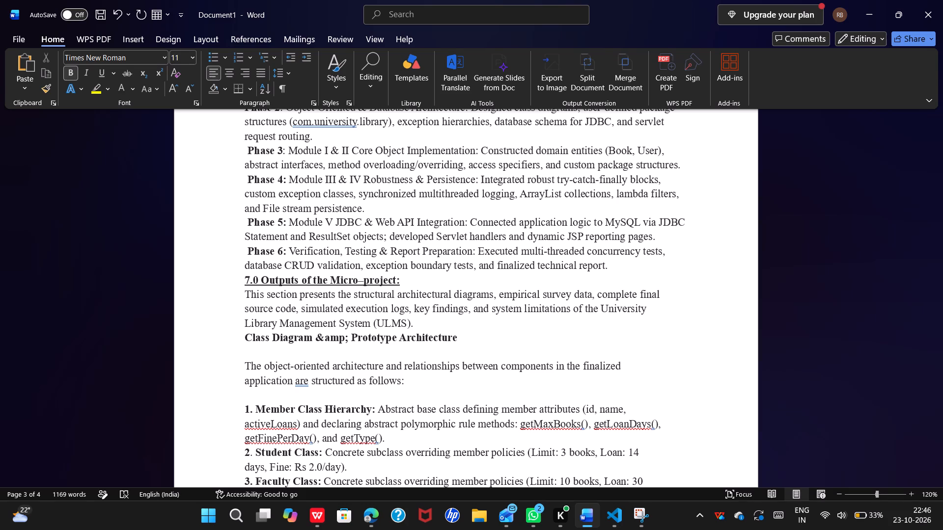
key(shift+colon)
click(420, 350)
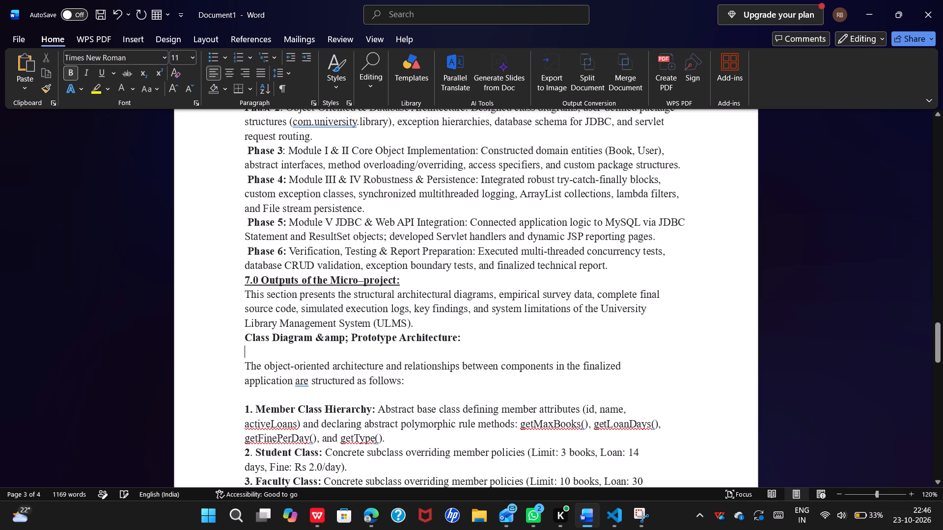
key(BackSpace)
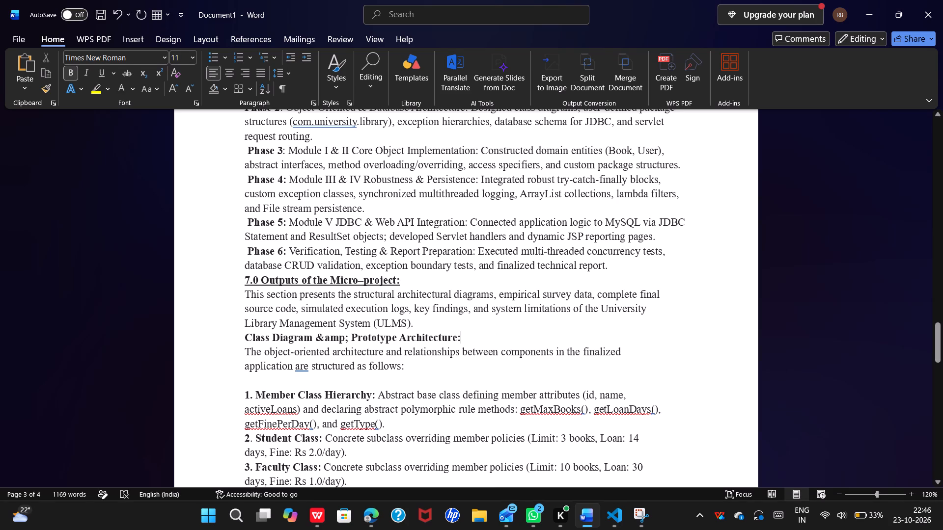
Copy the section 7.4 heading text "Execution Output Logs (Automated Demo Mode)" from Gemini's report in Edge to the top of page 4 in Word.
scroll(382, 421, down, 3)
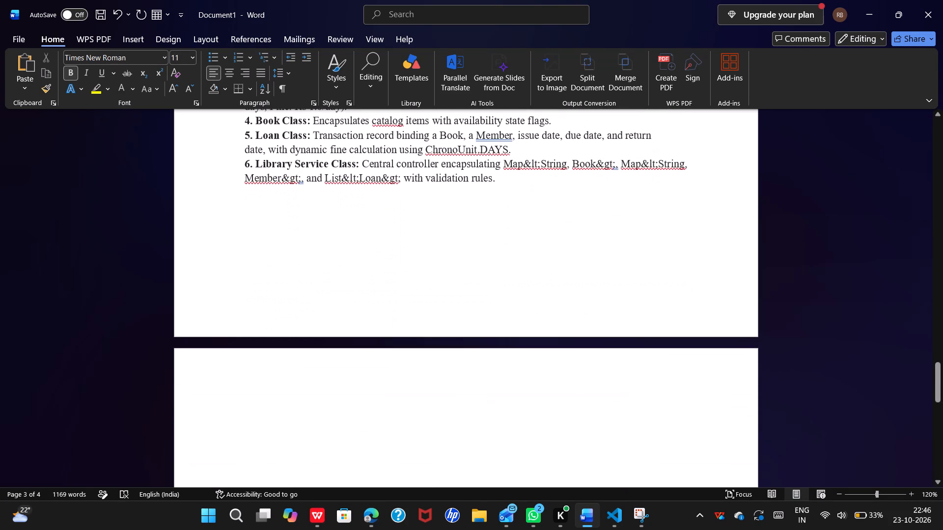
click(339, 384)
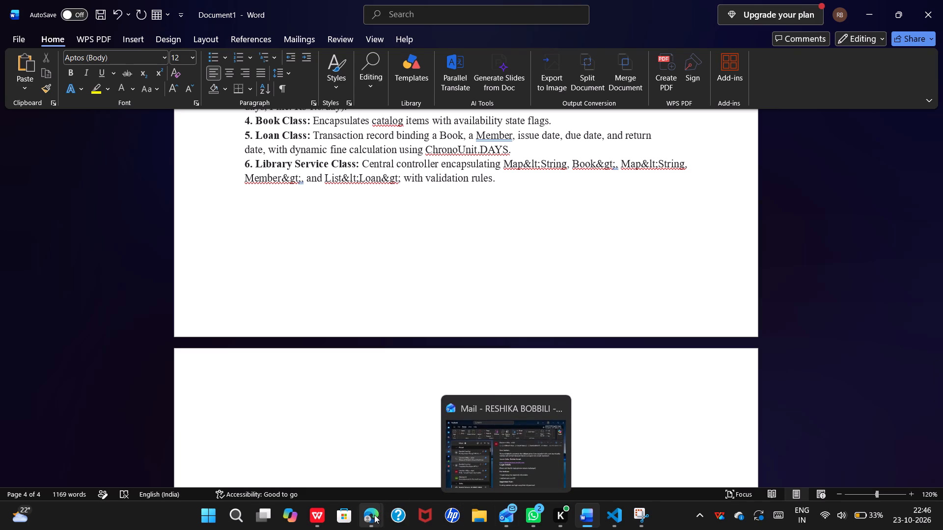
click(411, 455)
scroll(399, 372, down, 1)
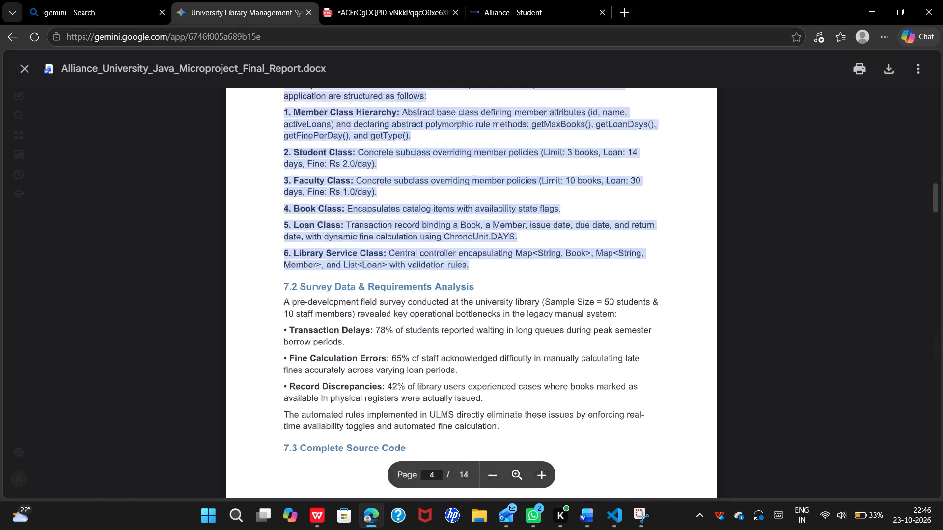
scroll(399, 372, down, 9)
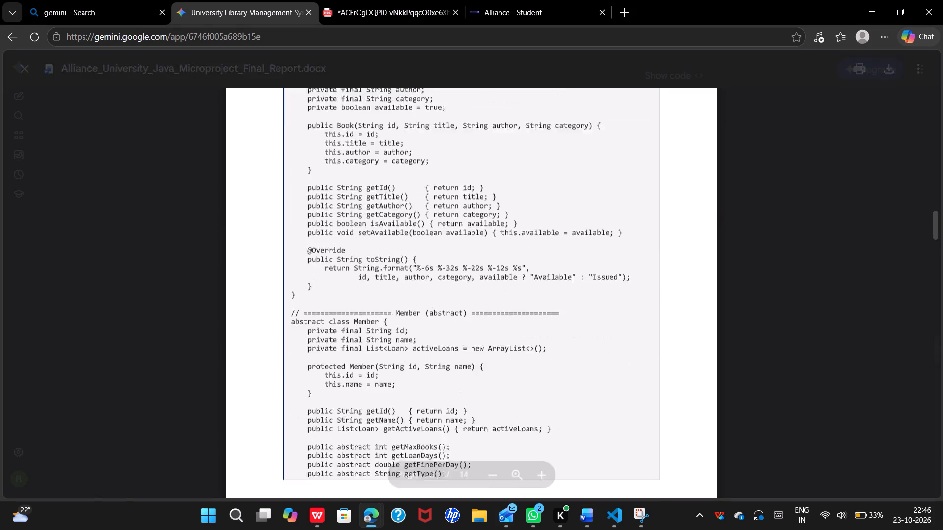
scroll(399, 372, down, 16)
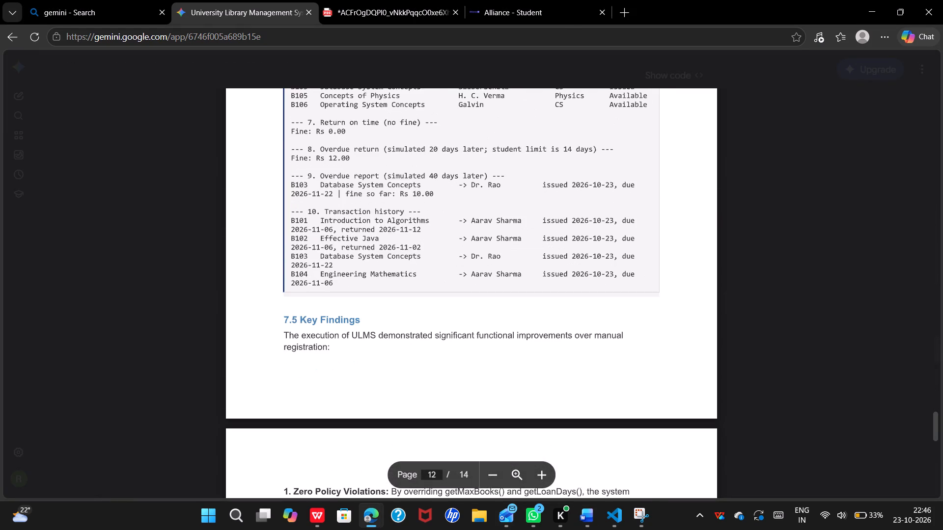
scroll(399, 372, down, 5)
scroll(399, 372, up, 3)
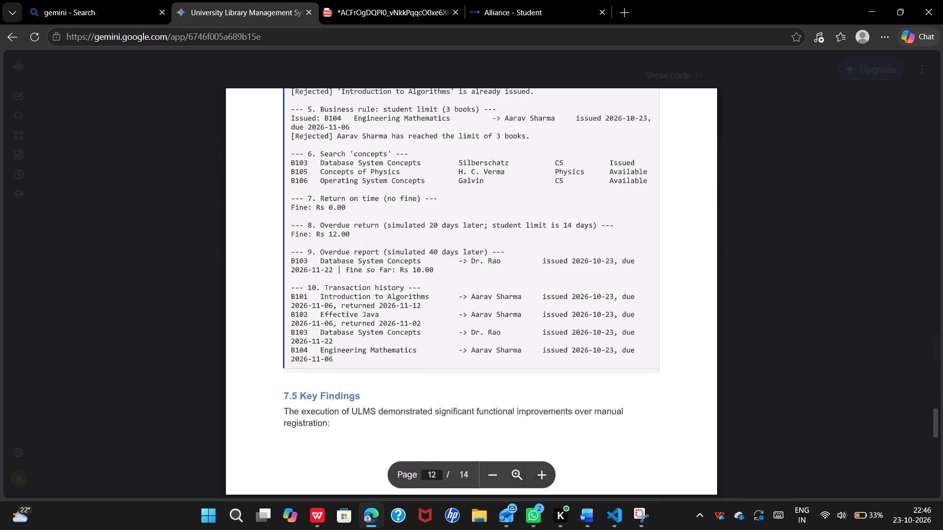
scroll(399, 372, up, 5)
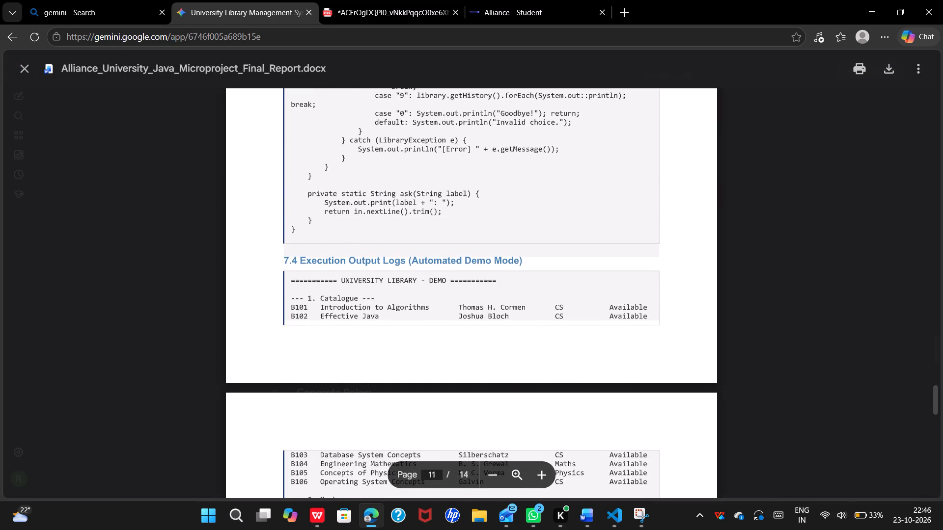
drag(300, 258, 500, 266)
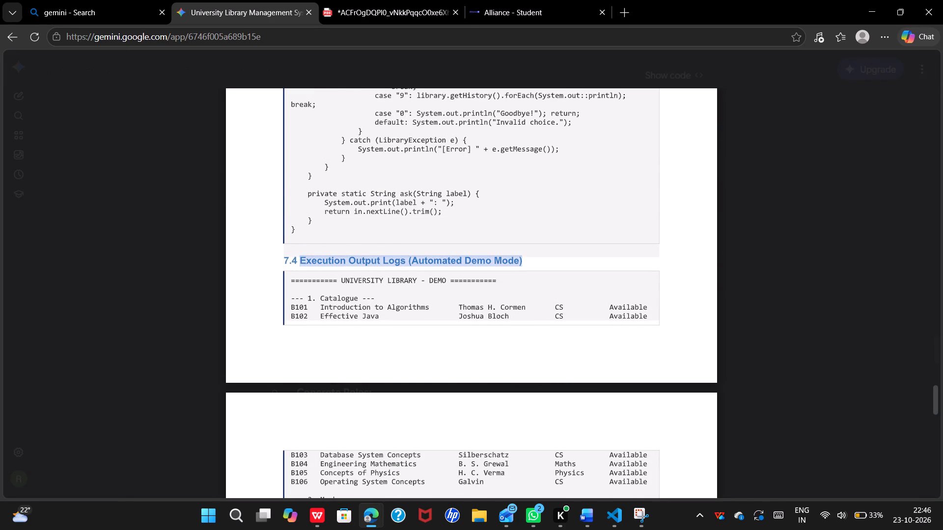
drag(500, 266, 520, 263)
key(ctrl+c)
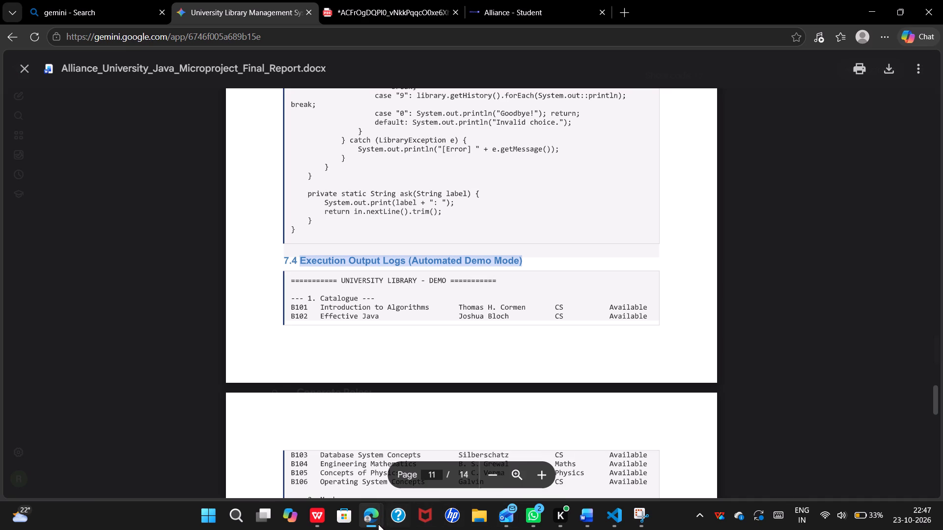
click(594, 513)
key(ctrl+v)
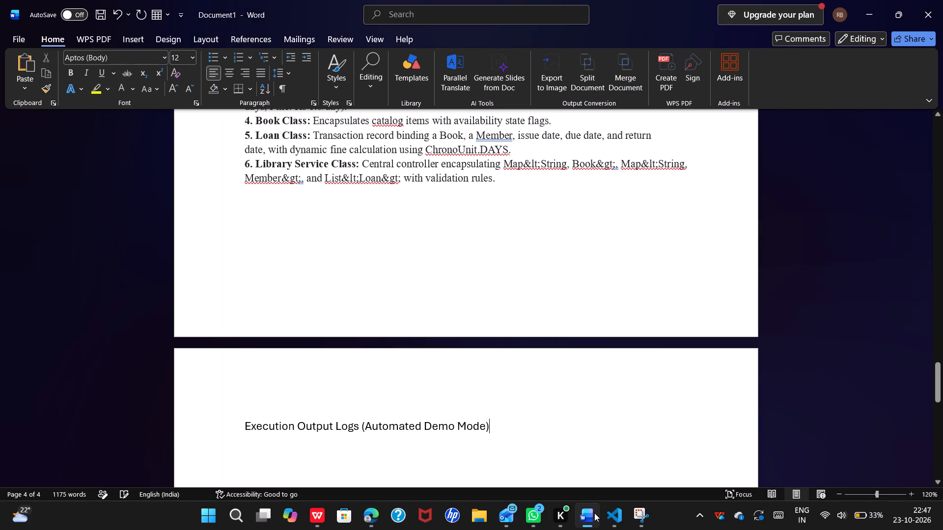
Bold the Execution Output Logs heading, end it with a colon and start a new line beneath it.
drag(244, 420, 254, 424)
drag(254, 424, 502, 423)
click(511, 408)
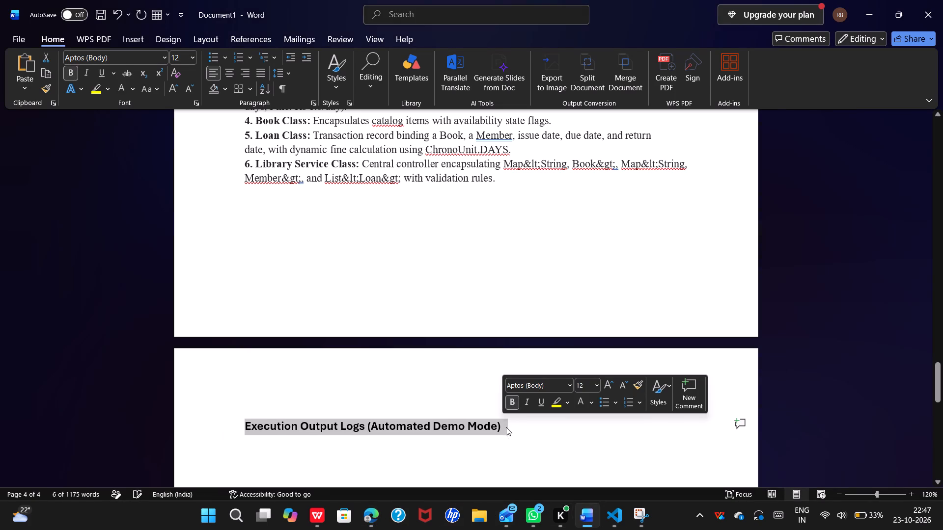
click(506, 430)
key(shift+colon)
key(Return)
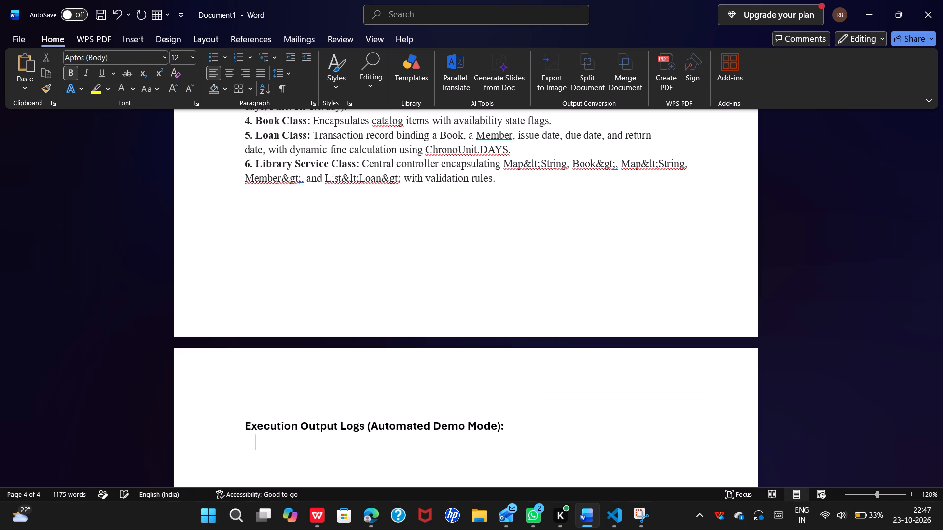
Switch to Snipping Tool and look over the existing snip of the execution logs.
scroll(506, 430, down, 2)
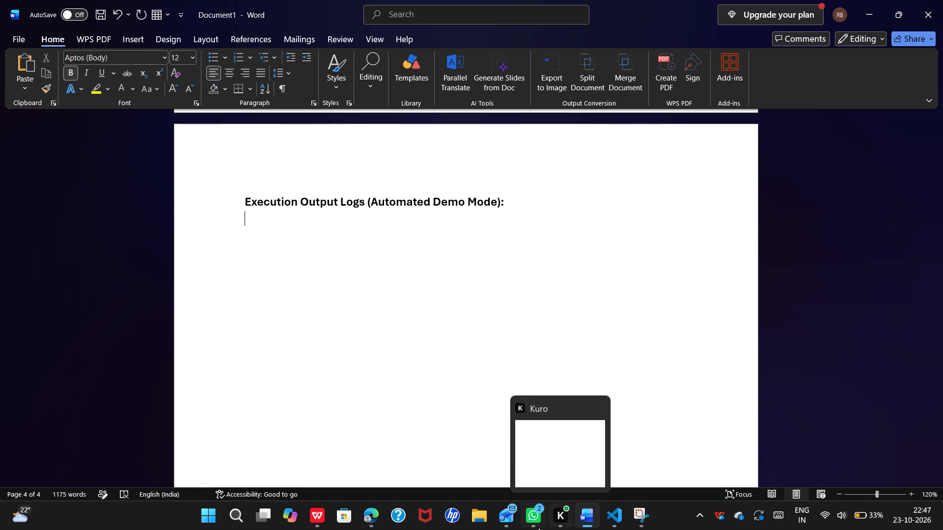
click(638, 511)
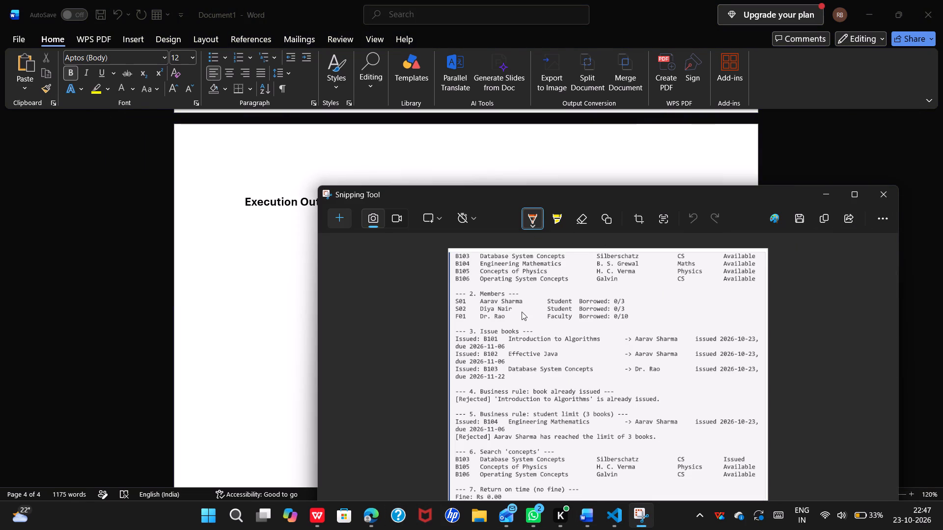
scroll(531, 329, right, 6)
scroll(531, 329, down, 3)
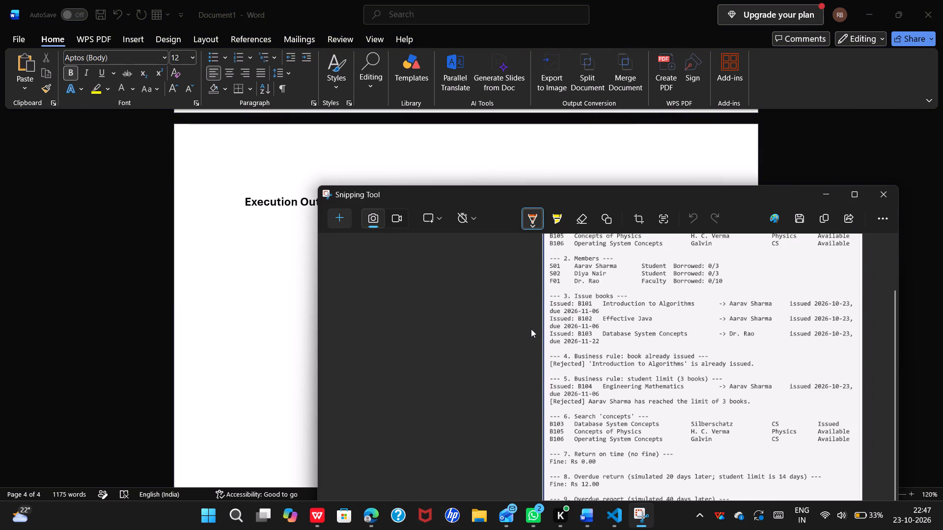
drag(531, 329, 478, 248)
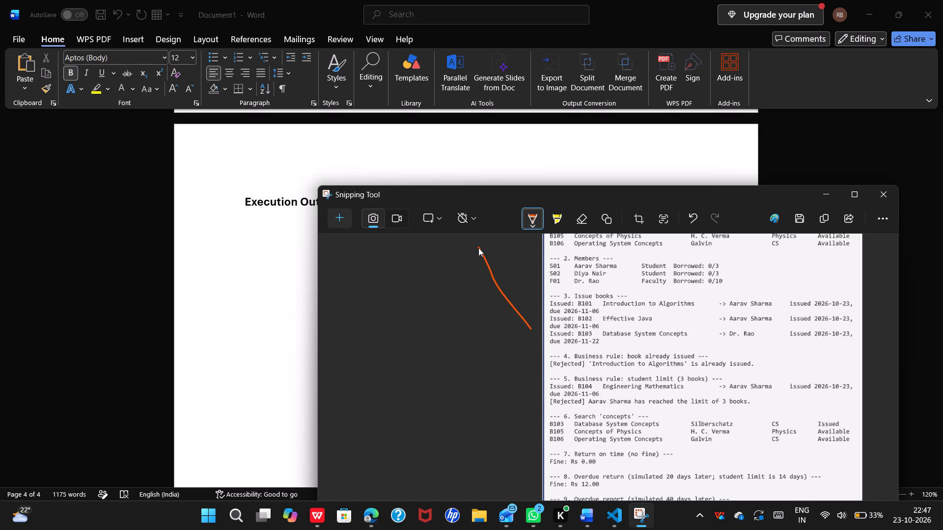
drag(493, 194, 470, 97)
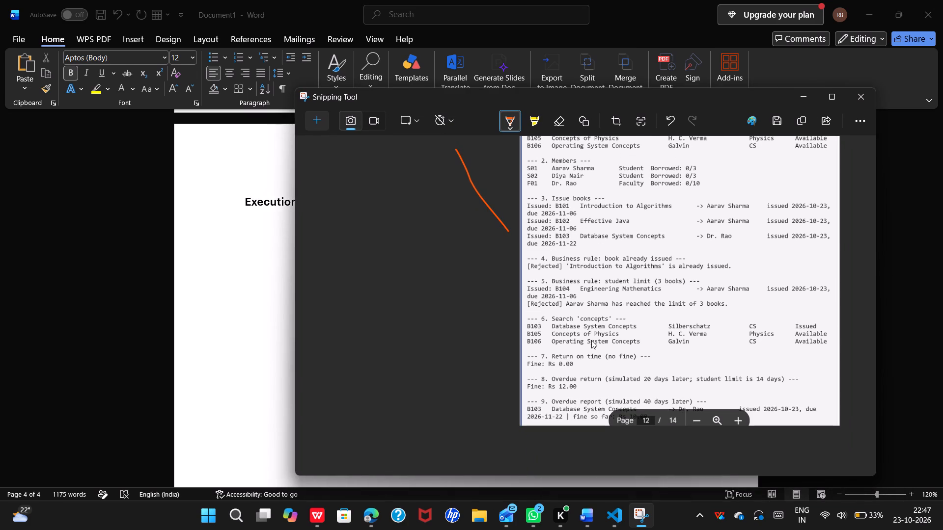
scroll(587, 377, up, 2)
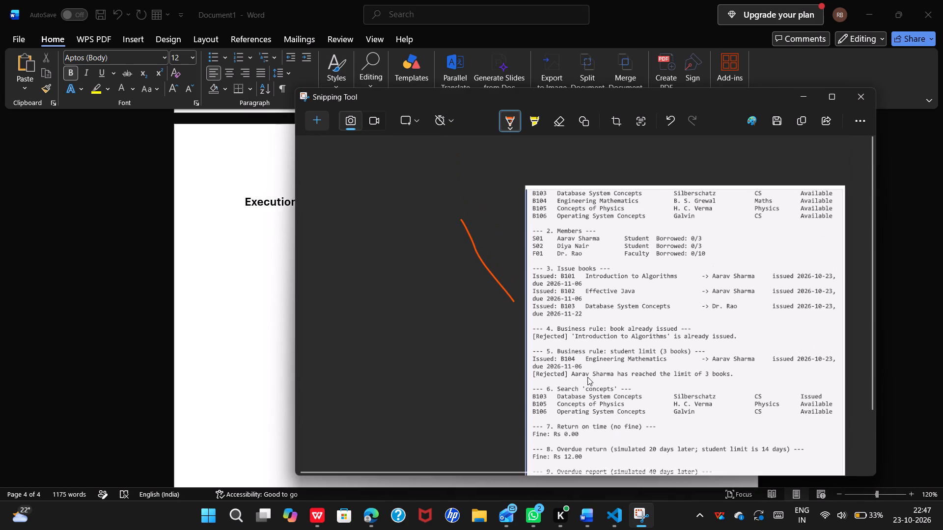
click(799, 99)
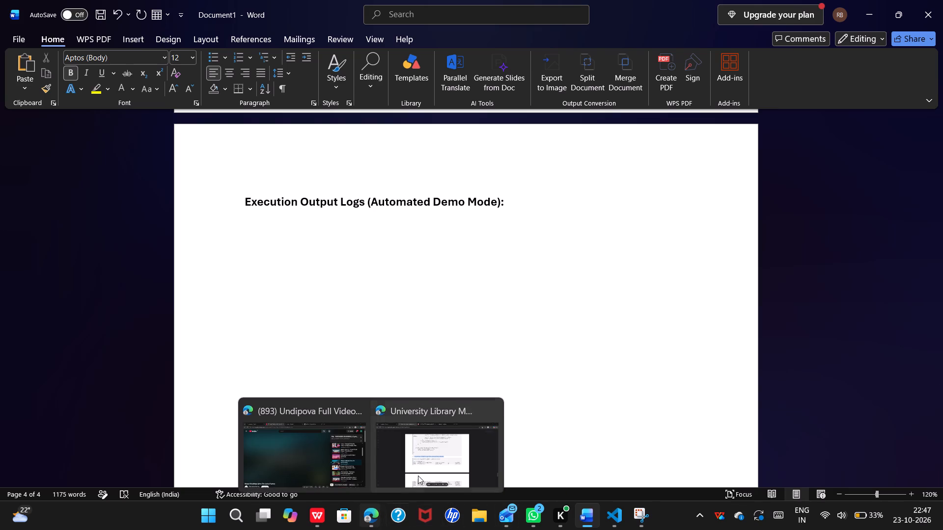
In Gemini's report in Edge, snip the first log box beneath heading 7.4, covering the demo title and the Catalogue entries B101 and B102.
click(418, 475)
click(328, 308)
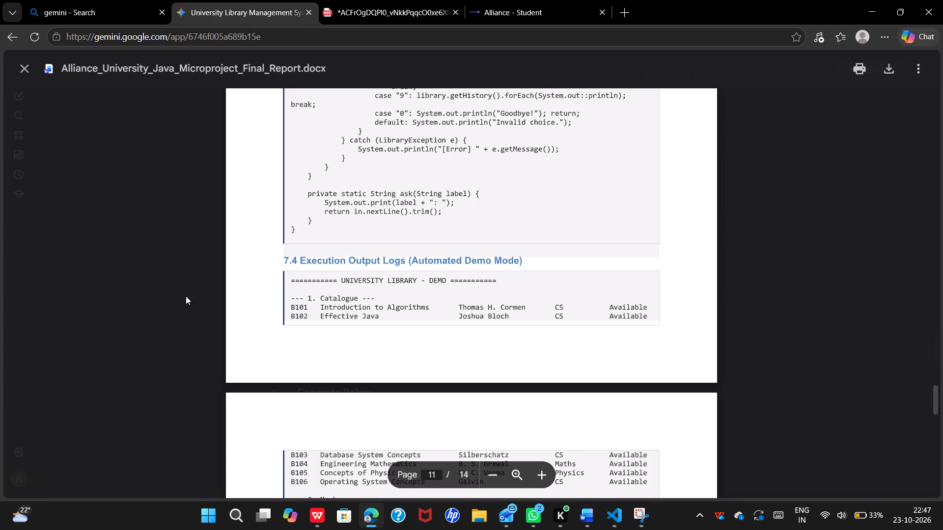
key(Print)
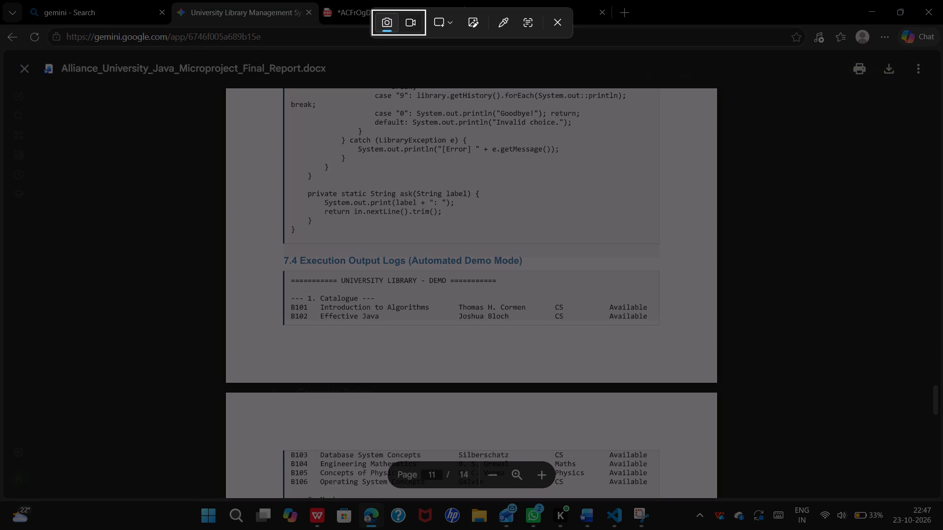
drag(284, 269, 660, 326)
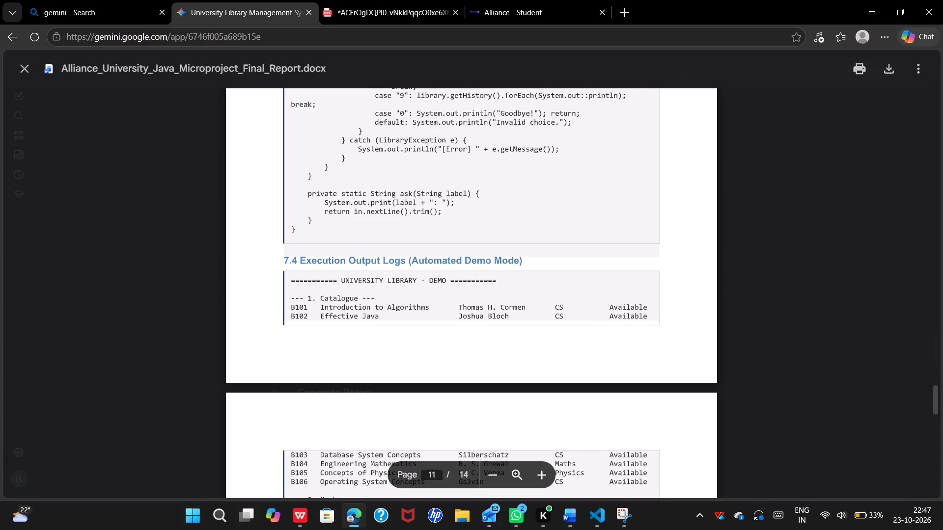
click(790, 340)
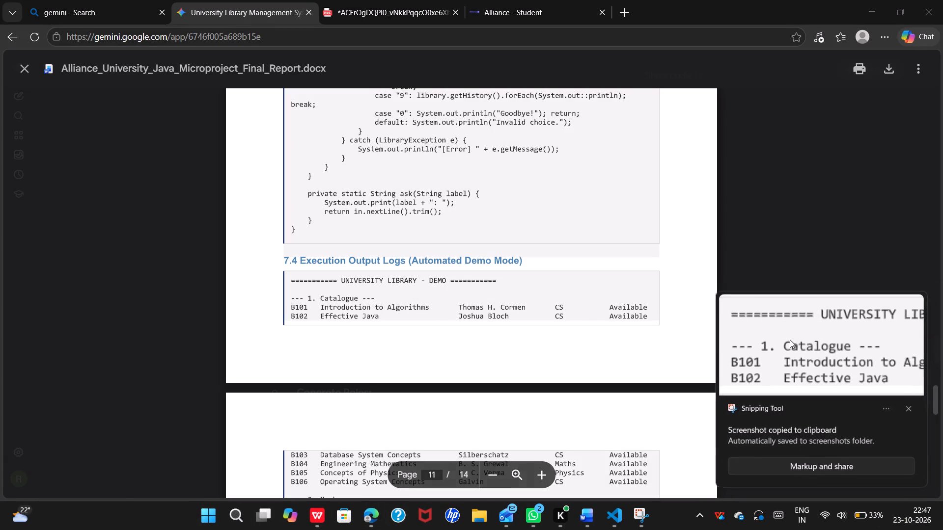
Copy the snip of the demo title and Catalogue entries B101 and B102 into Word beneath the Execution Output Logs heading.
key(ctrl+c)
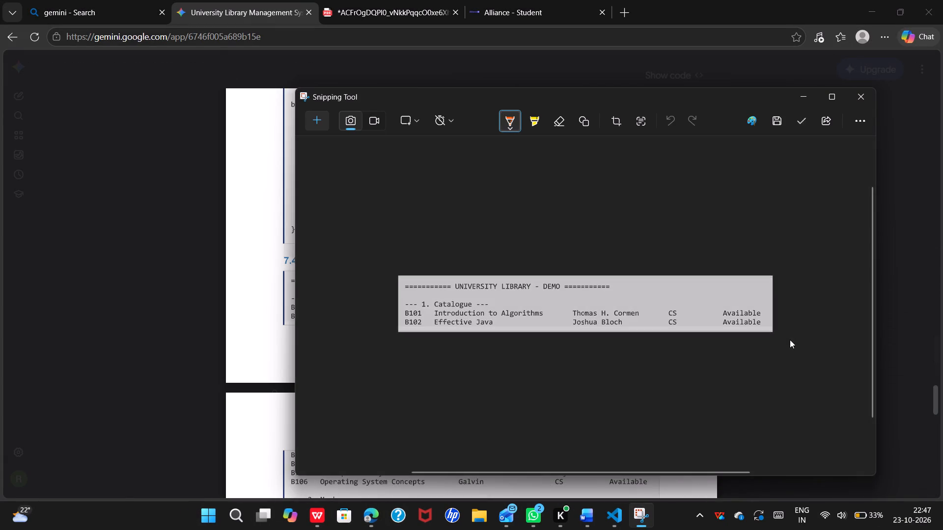
click(576, 519)
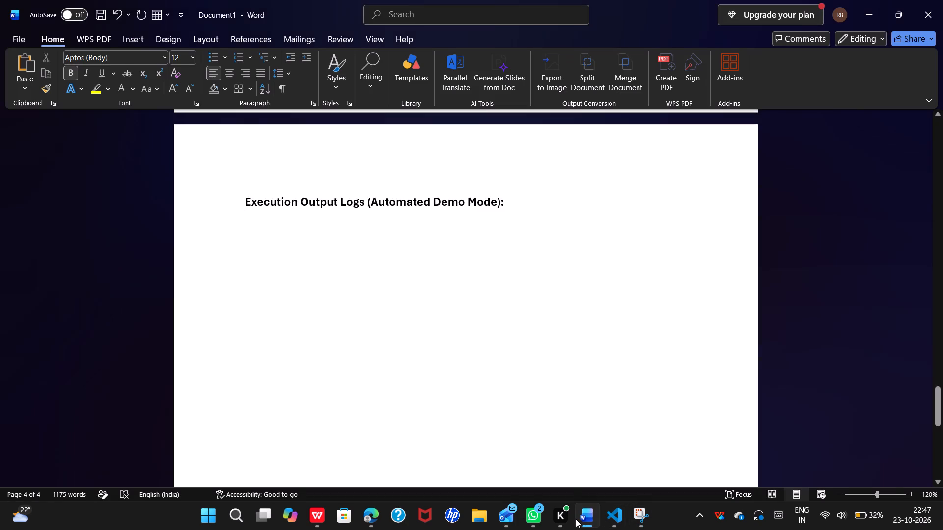
key(ctrl+v)
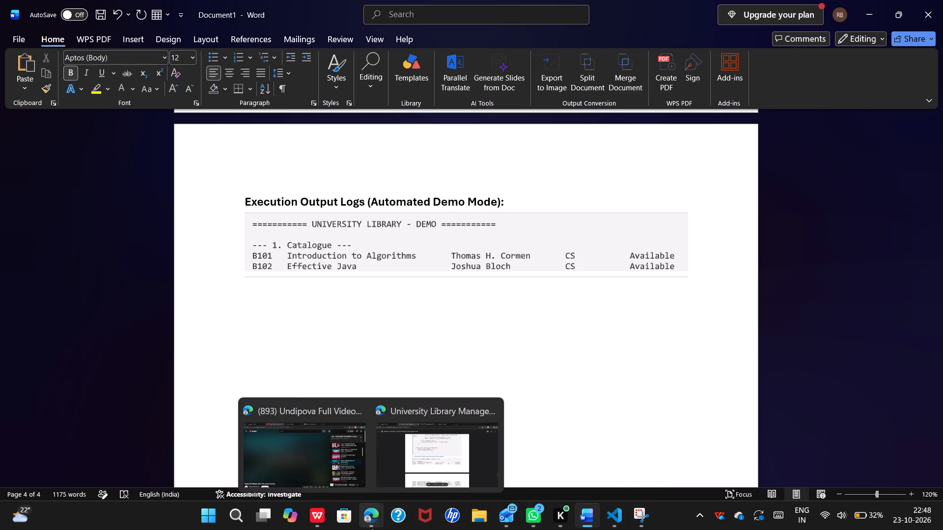
In Gemini's report in Edge, snip and copy the page 12 log from entry B103 through section 9, Overdue report.
click(420, 458)
scroll(413, 429, down, 3)
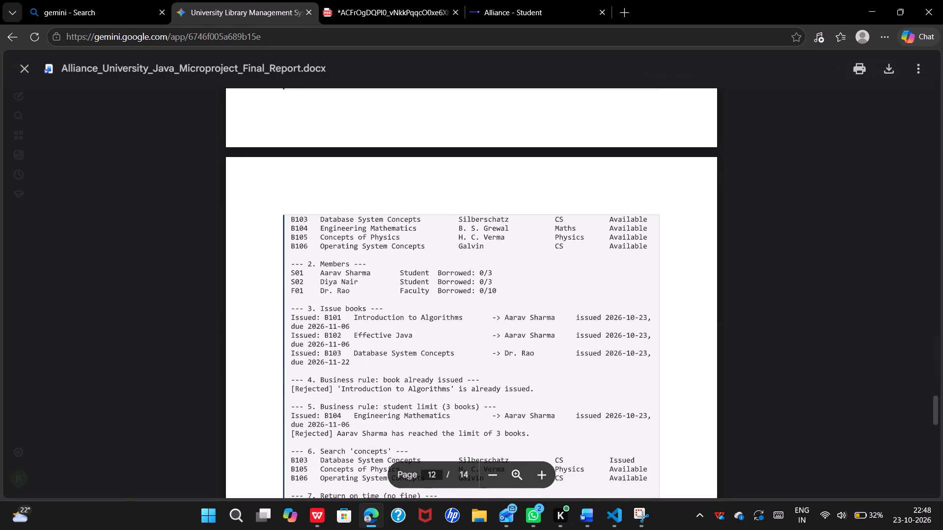
scroll(413, 429, down, 2)
scroll(413, 429, up, 1)
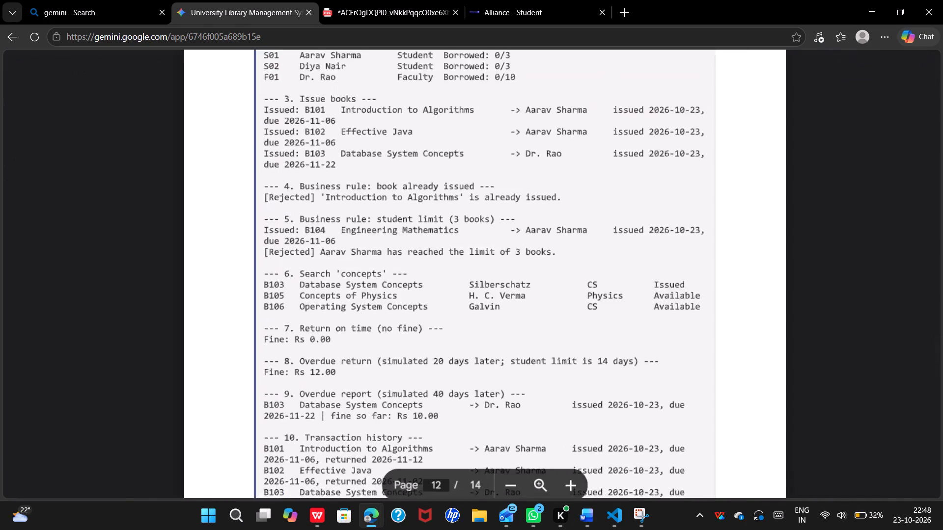
scroll(413, 429, up, 1)
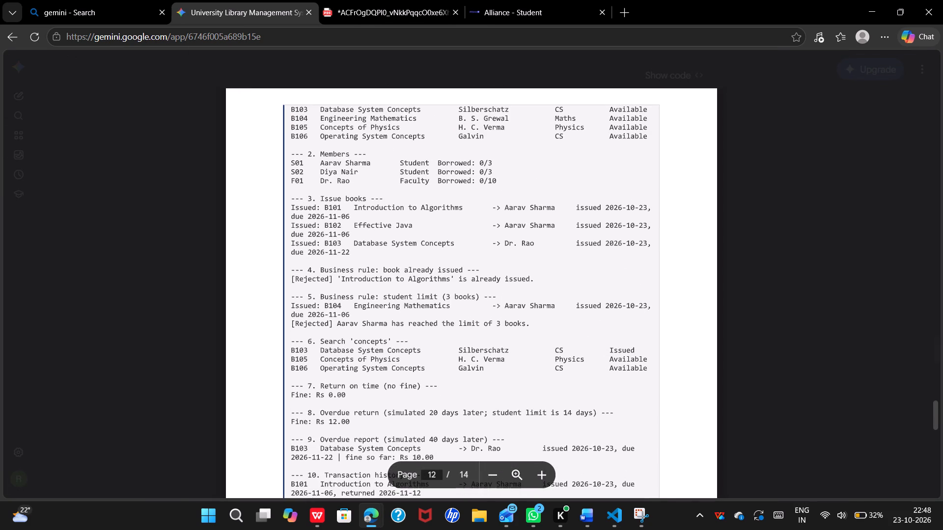
scroll(413, 429, up, 1)
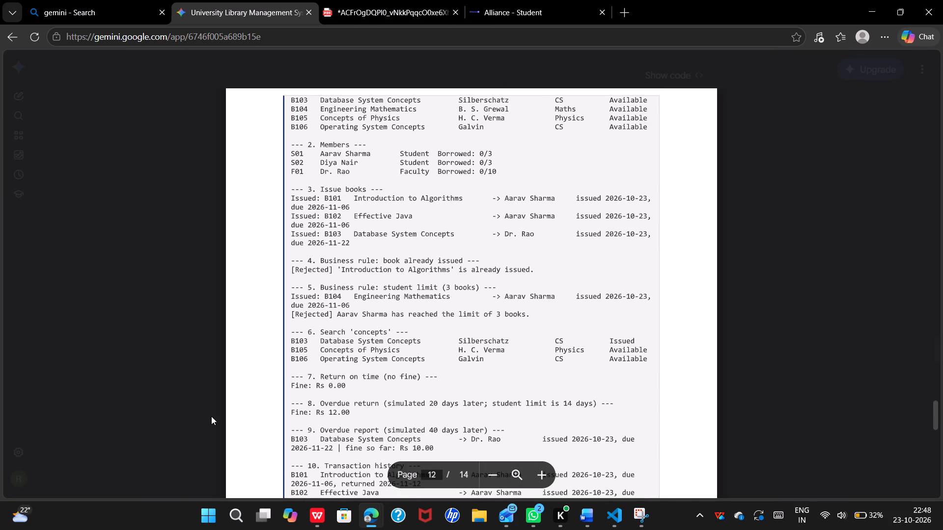
key(Print)
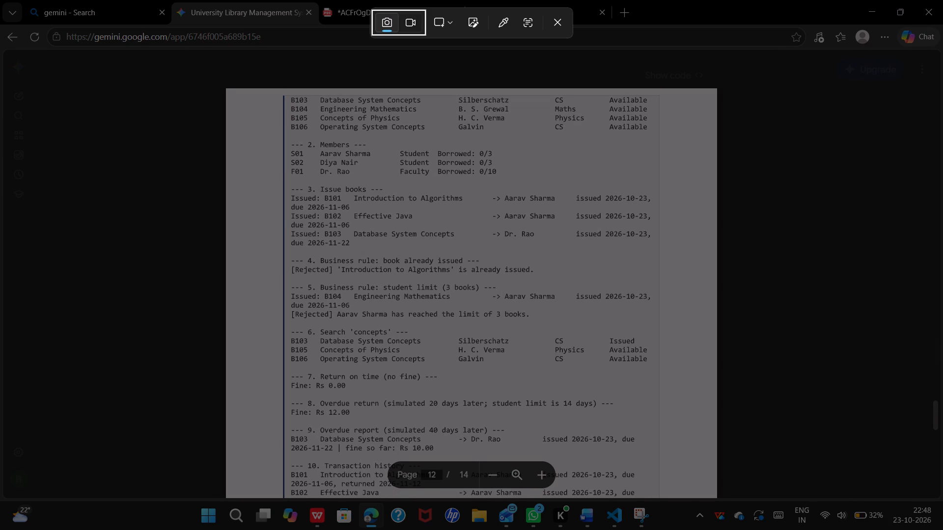
drag(284, 96, 630, 462)
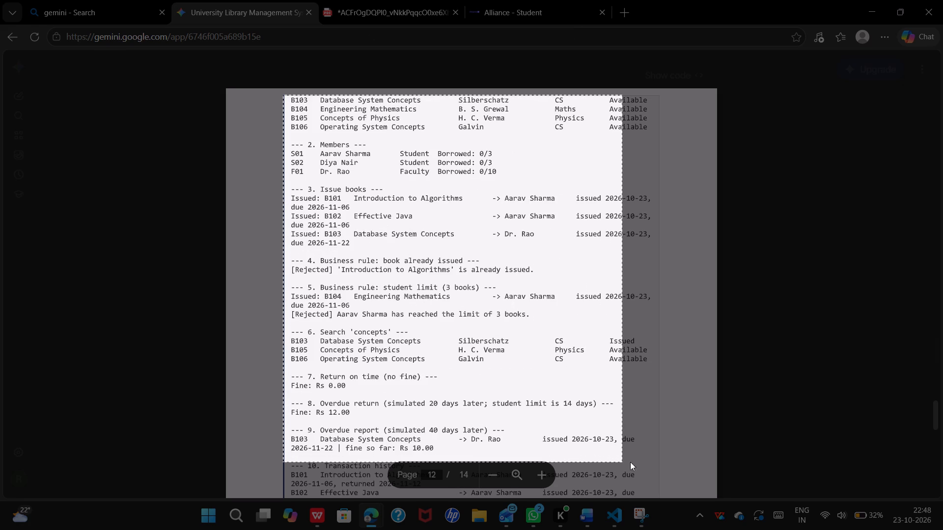
drag(630, 462, 658, 456)
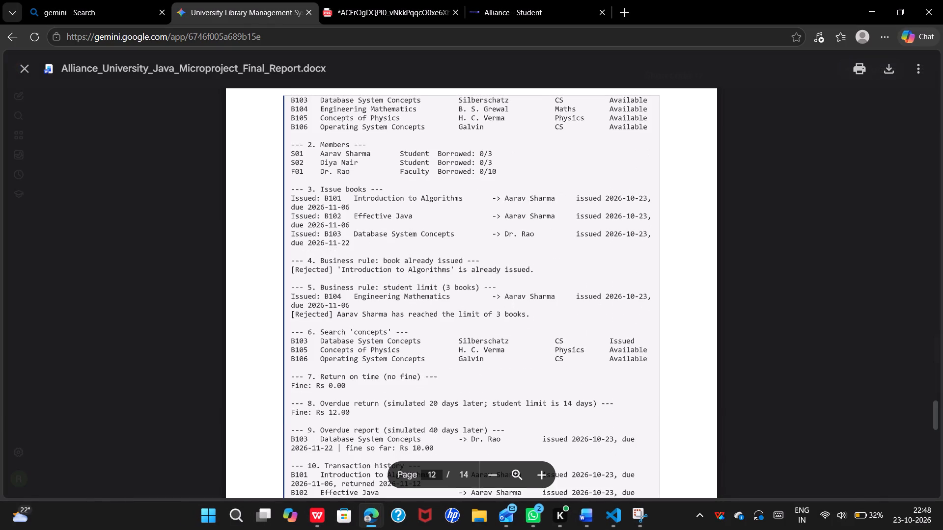
click(747, 368)
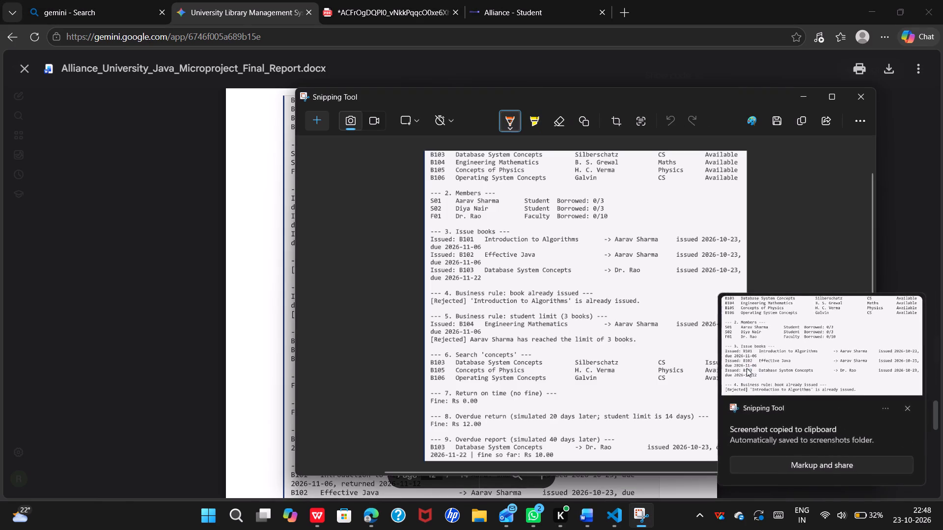
key(ctrl+c)
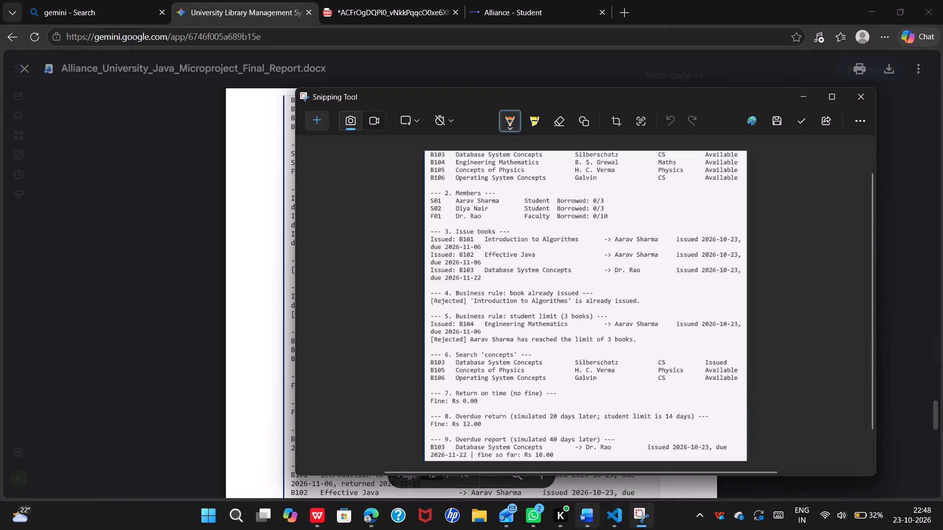
In Word, paste the snip on a new line beneath the first log image.
click(592, 511)
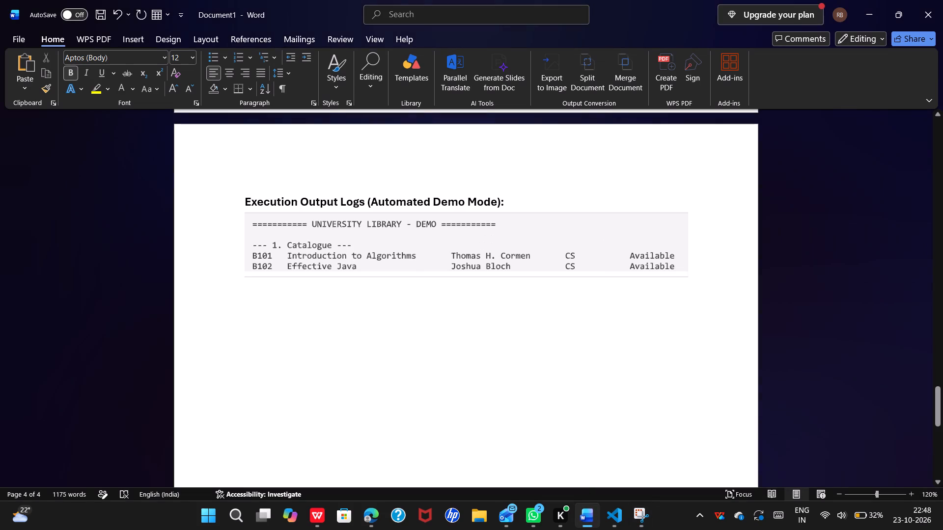
key(Return)
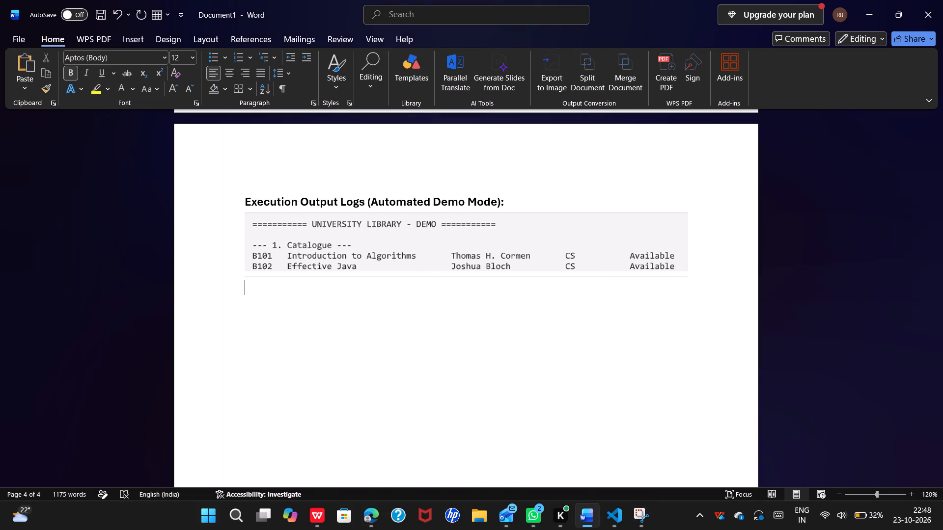
key(ctrl+v)
scroll(541, 257, up, 2)
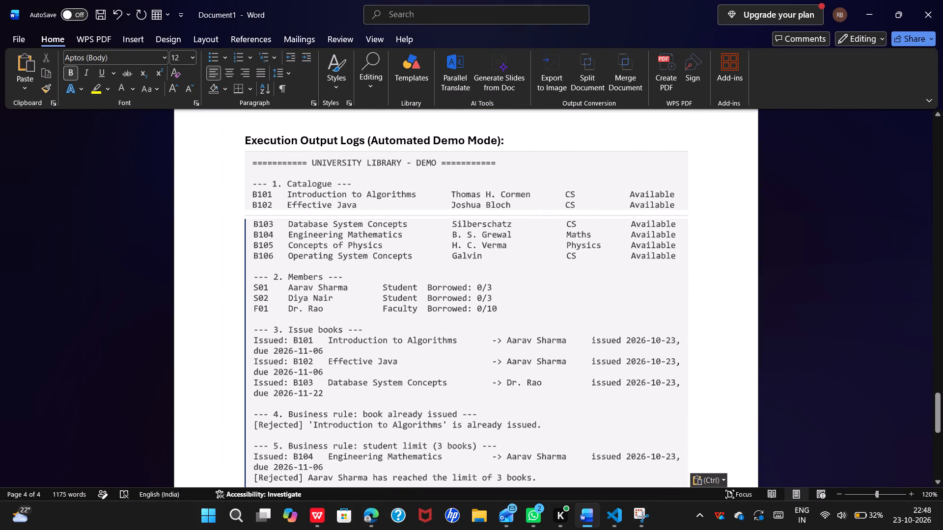
scroll(467, 348, down, 3)
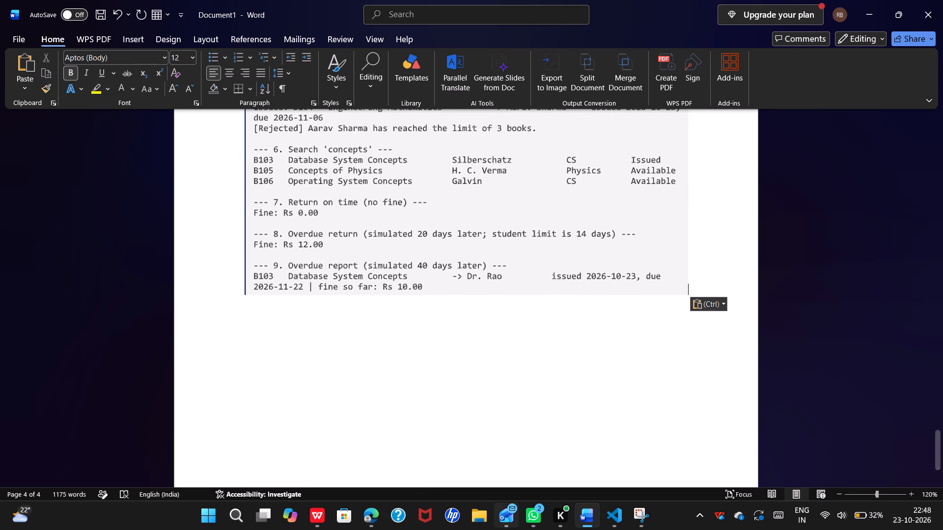
In Gemini's report in Edge, snip and copy the log's section 10, Transaction history, down to the end of the box.
drag(515, 529, 388, 529)
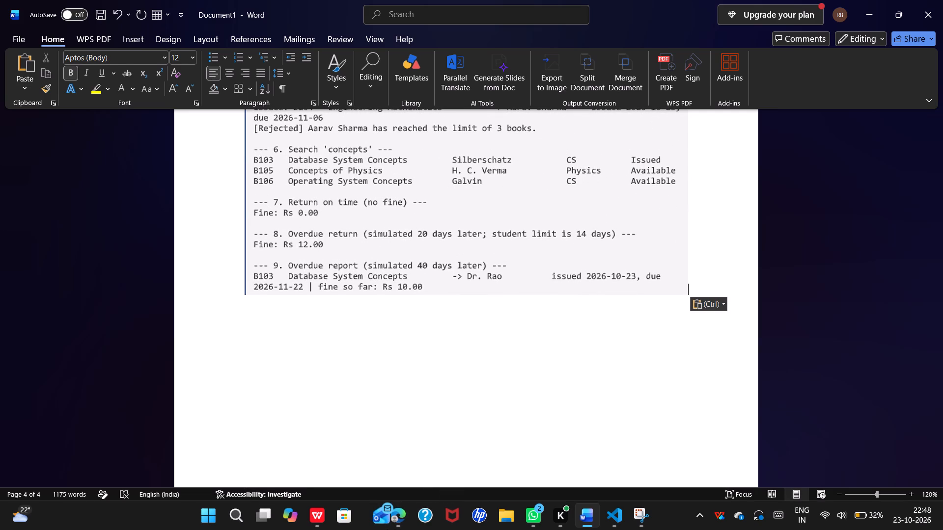
drag(388, 529, 531, 519)
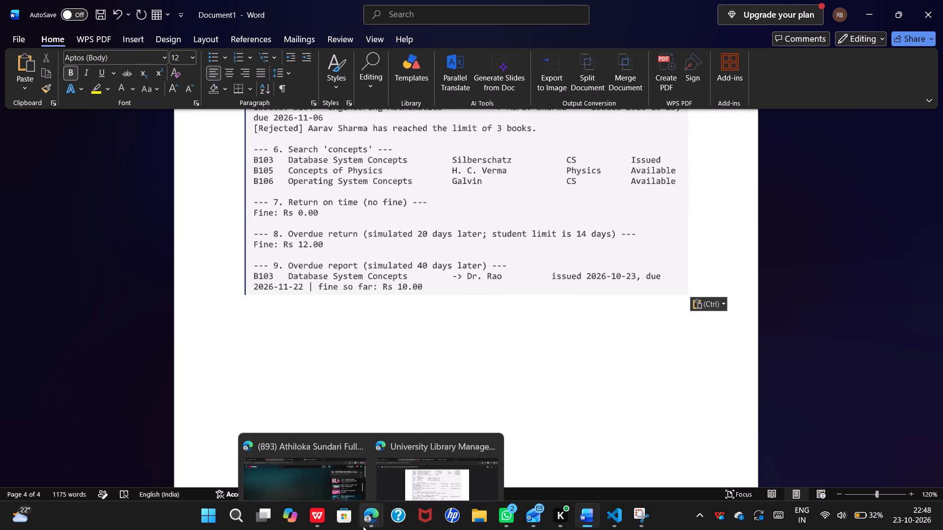
click(452, 440)
scroll(421, 400, down, 2)
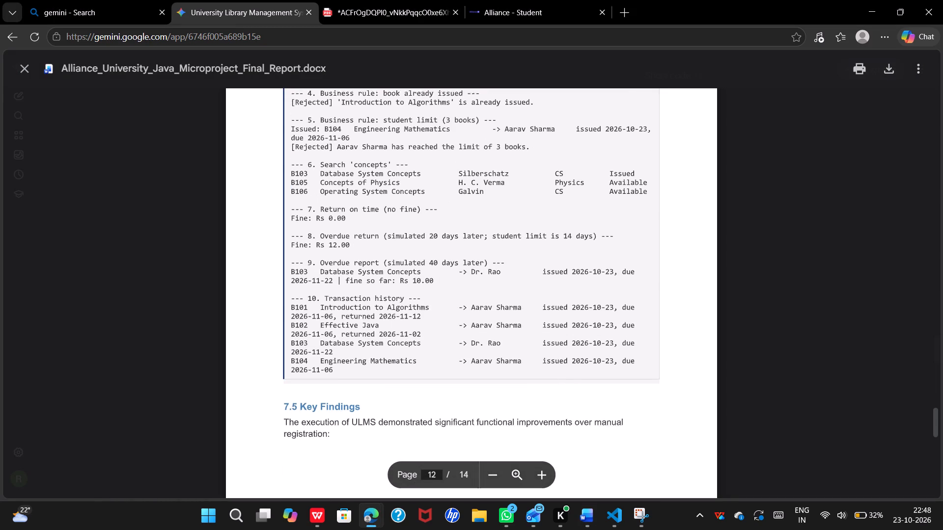
scroll(421, 400, down, 2)
key(Print)
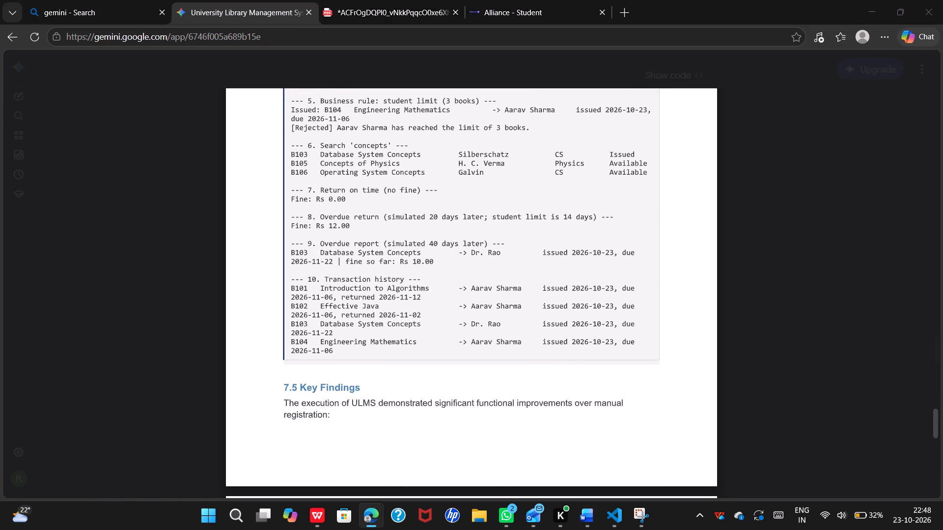
drag(283, 268, 459, 361)
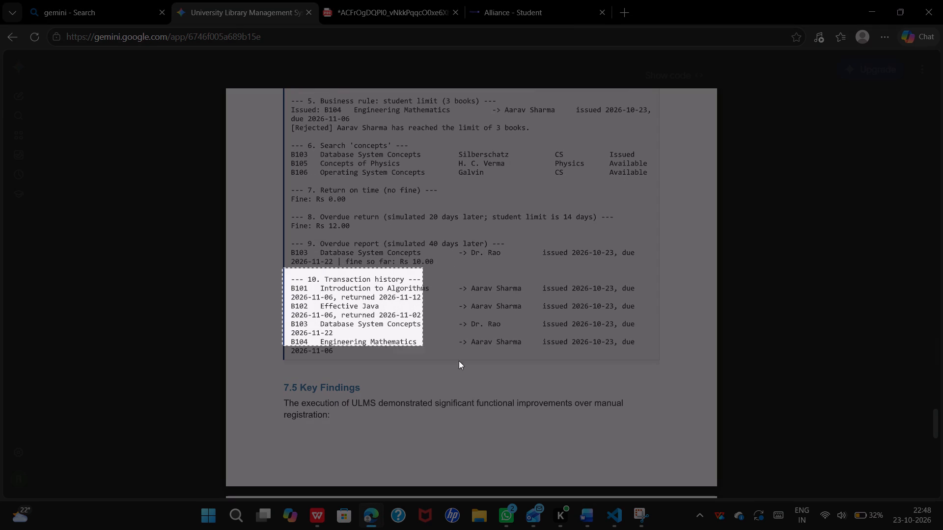
drag(459, 361, 659, 360)
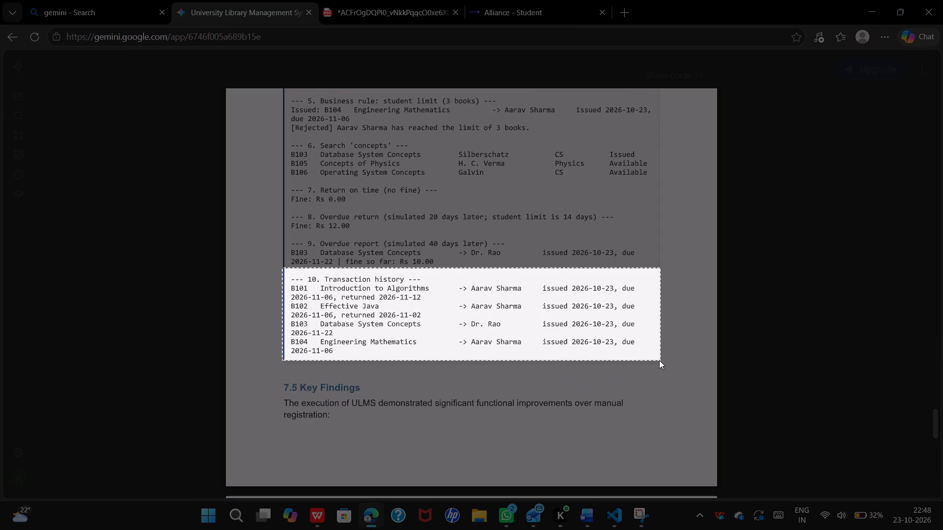
drag(659, 360, 670, 361)
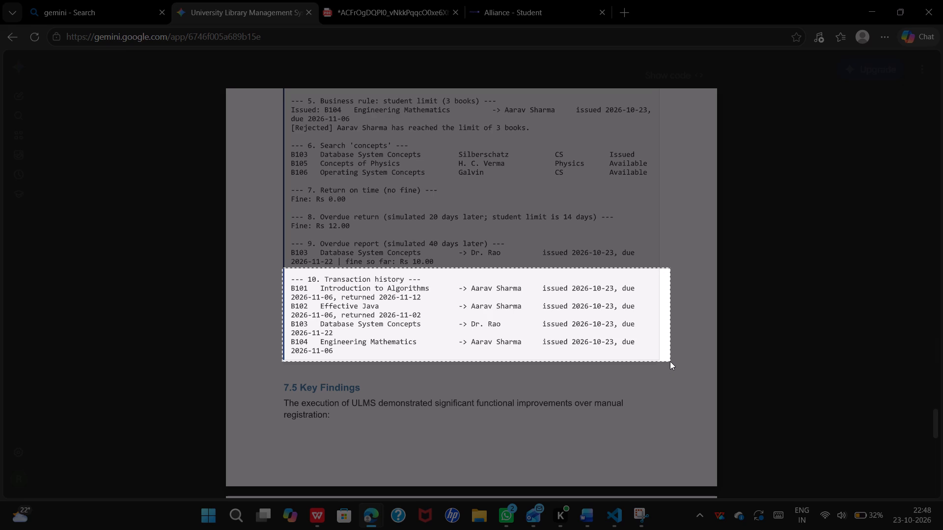
drag(670, 361, 658, 357)
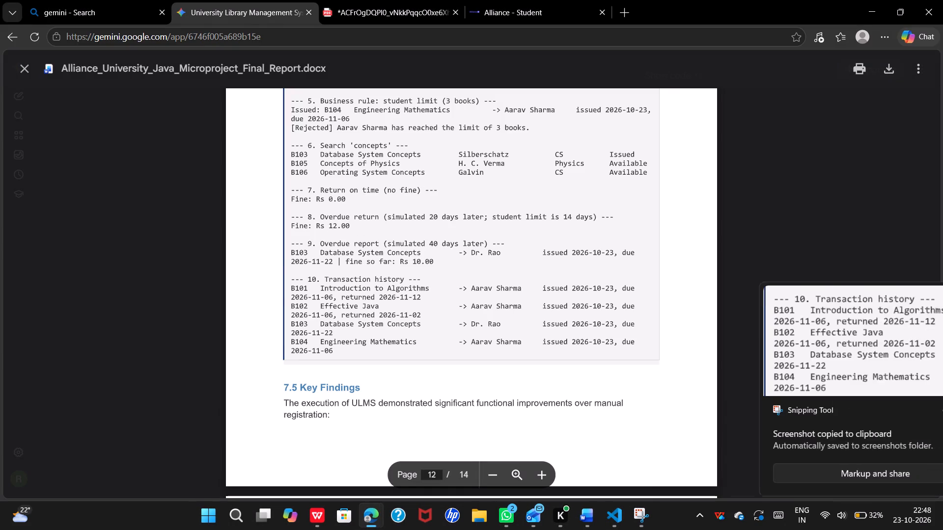
click(738, 341)
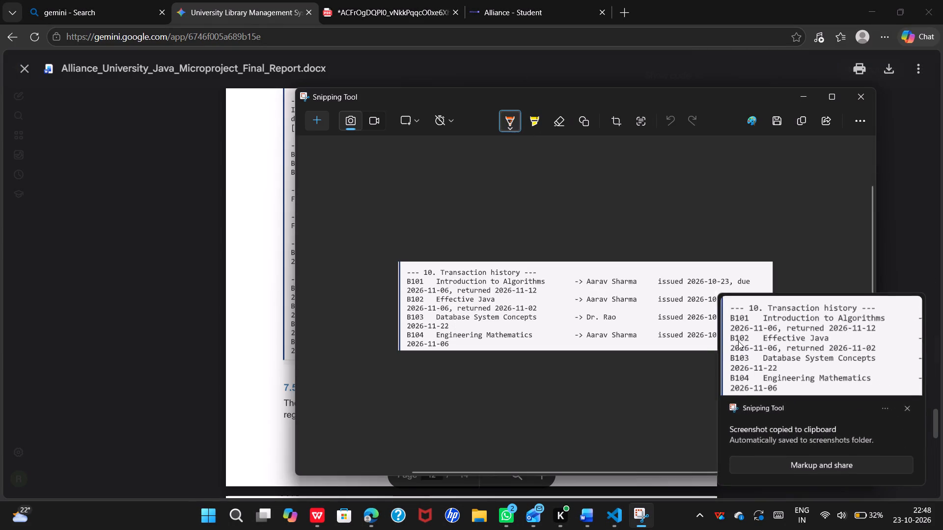
key(ctrl+c)
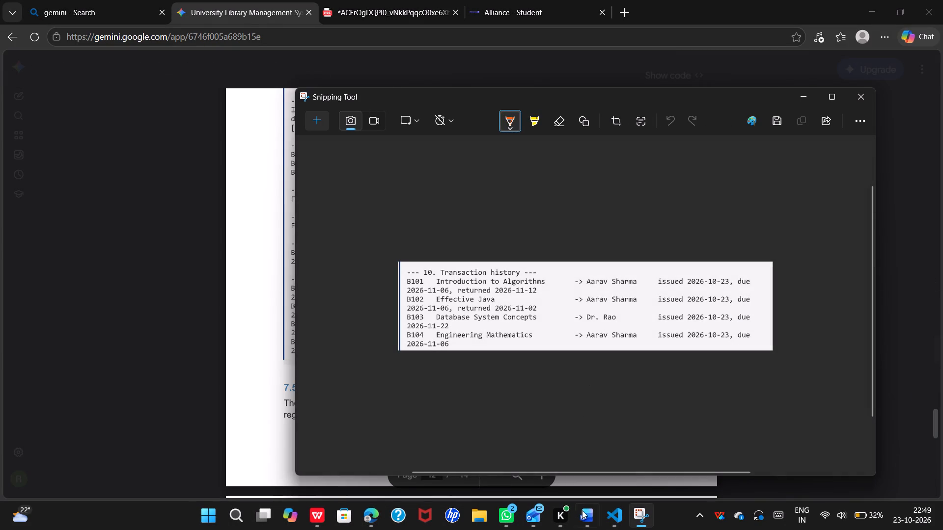
In Word, paste the Transaction history snip on a new line beneath the section 9 Overdue report.
click(580, 529)
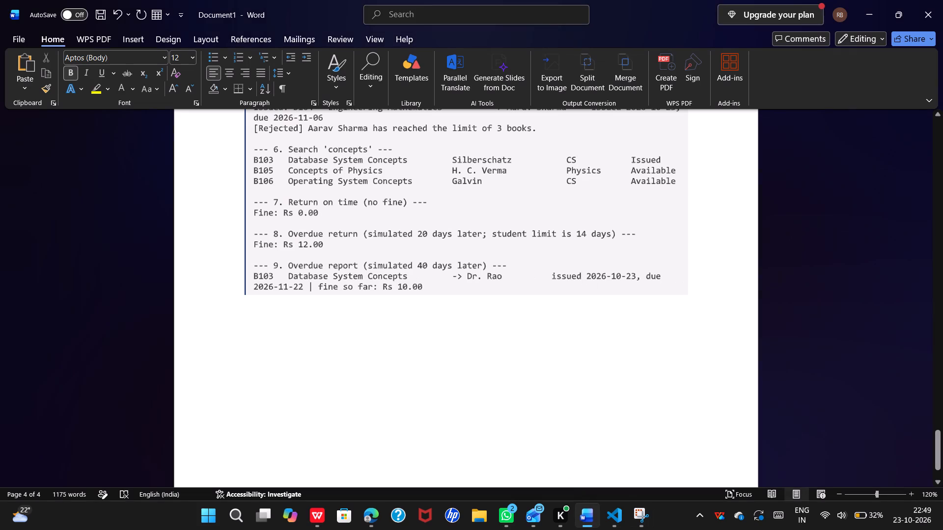
key(Return)
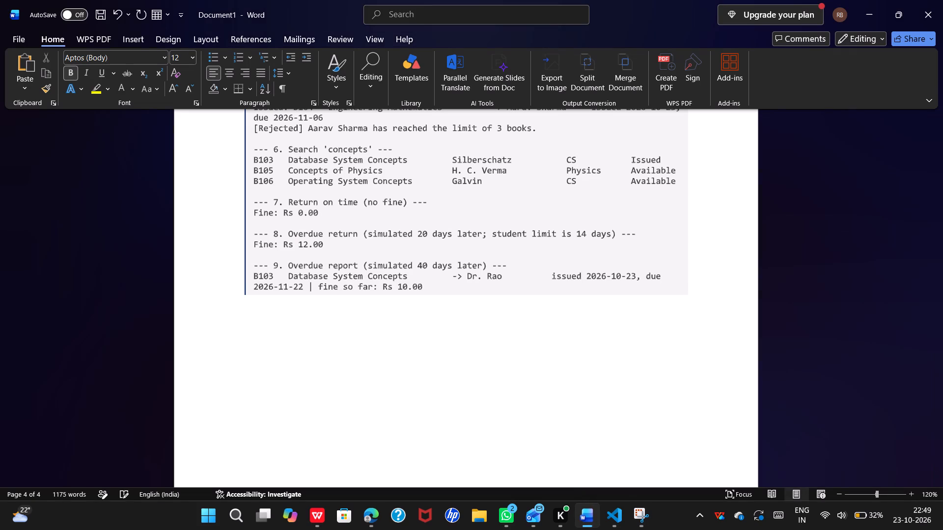
key(ctrl+v)
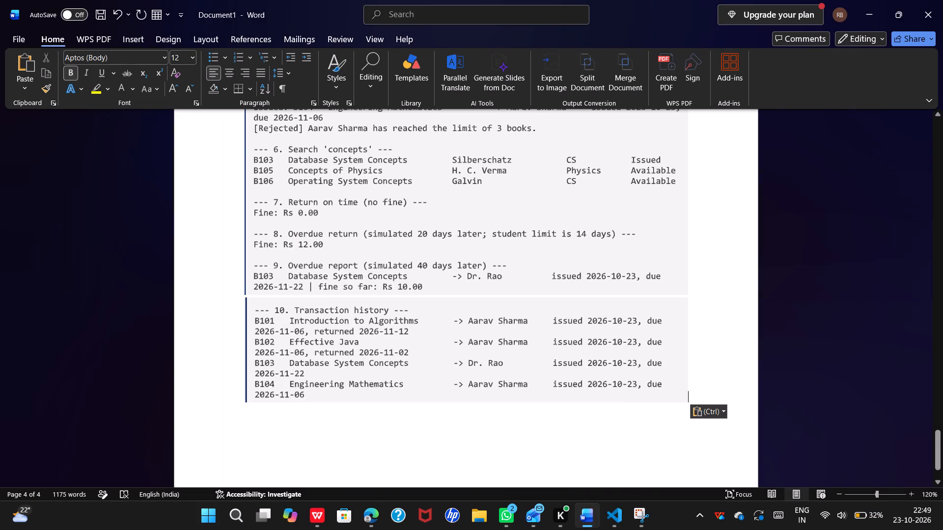
Move the second log image, starting at entry B103, upward toward the first log image on page 4.
scroll(413, 333, up, 2)
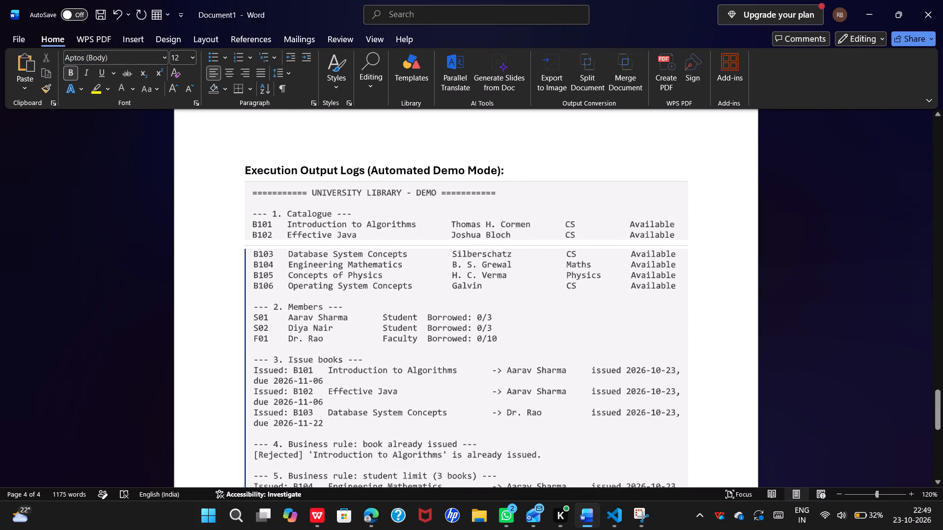
drag(413, 333, 397, 239)
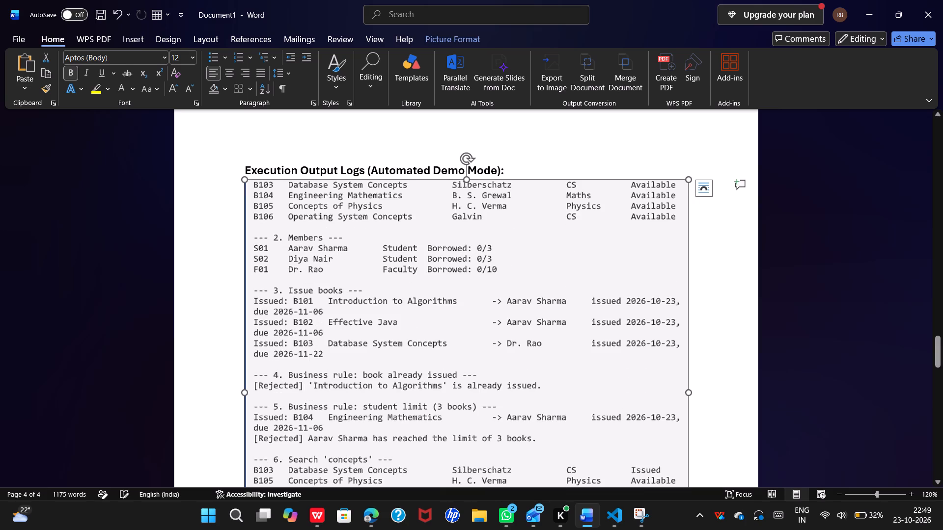
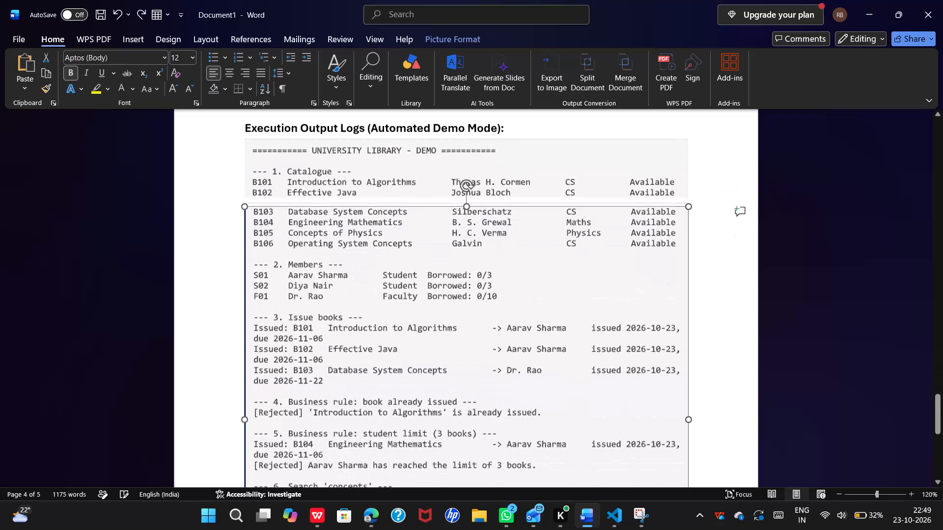
Resize the top output image, with the University Library demo header and books B101–B102, to be slightly wider.
click(261, 172)
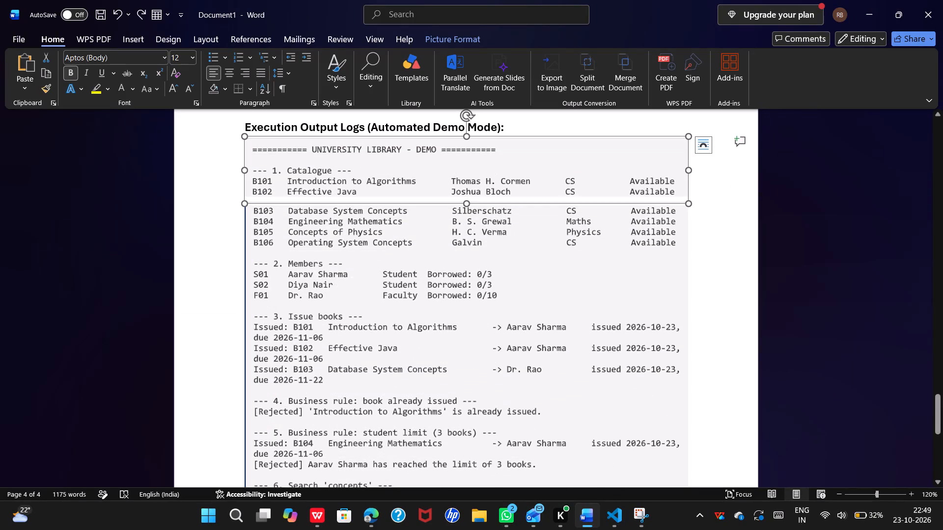
drag(243, 205, 248, 199)
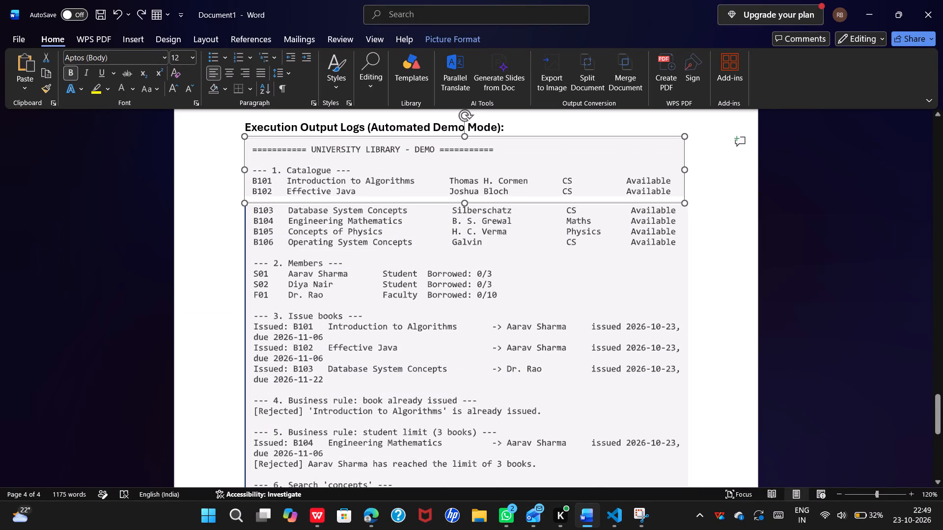
drag(248, 199, 254, 194)
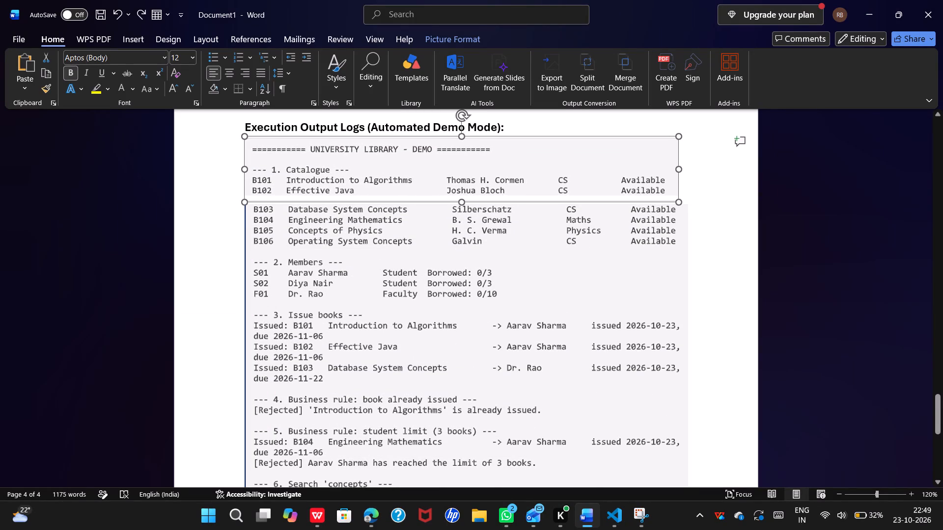
drag(254, 194, 265, 196)
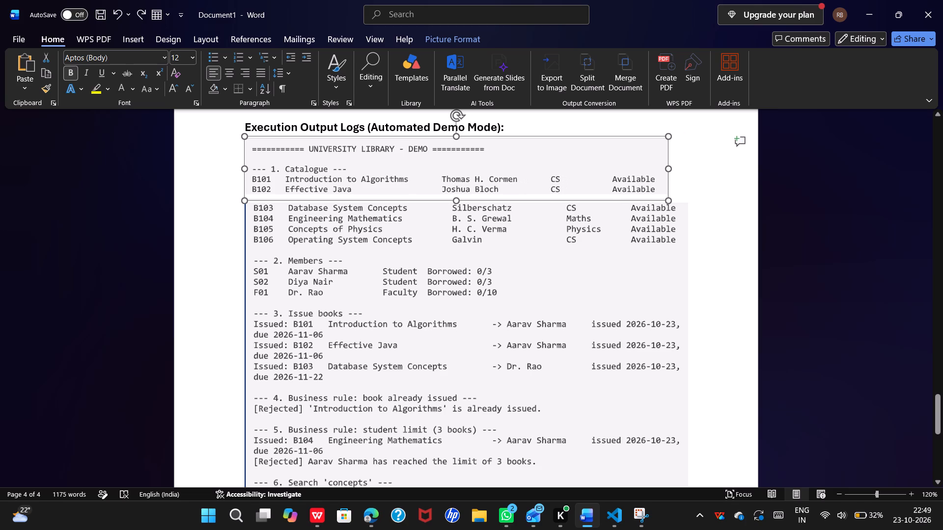
drag(265, 196, 225, 194)
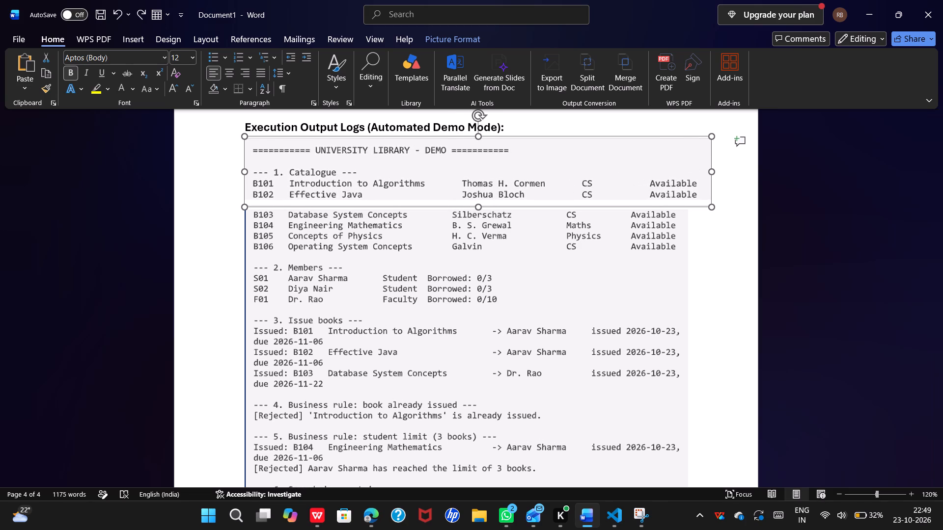
drag(225, 194, 239, 200)
click(176, 246)
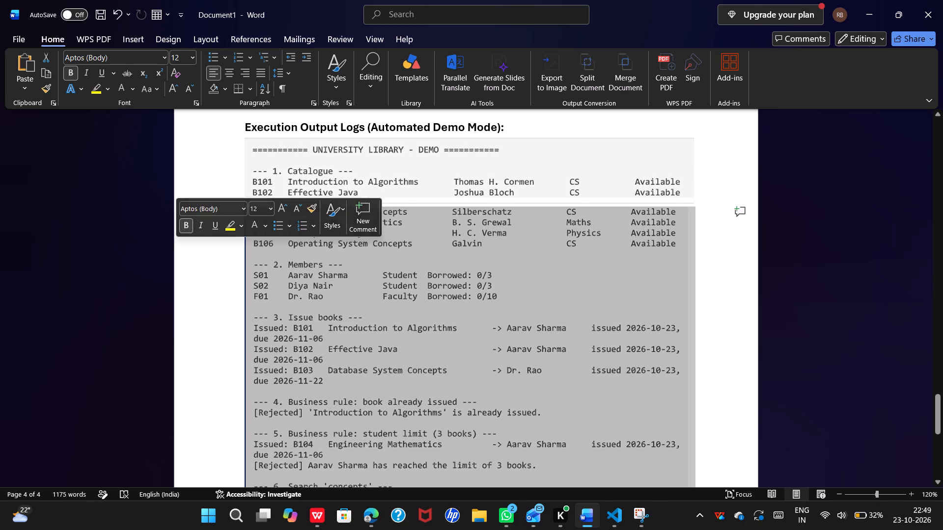
Widen the second output image, starting at book B103, to roughly match the width of the image above it.
click(316, 277)
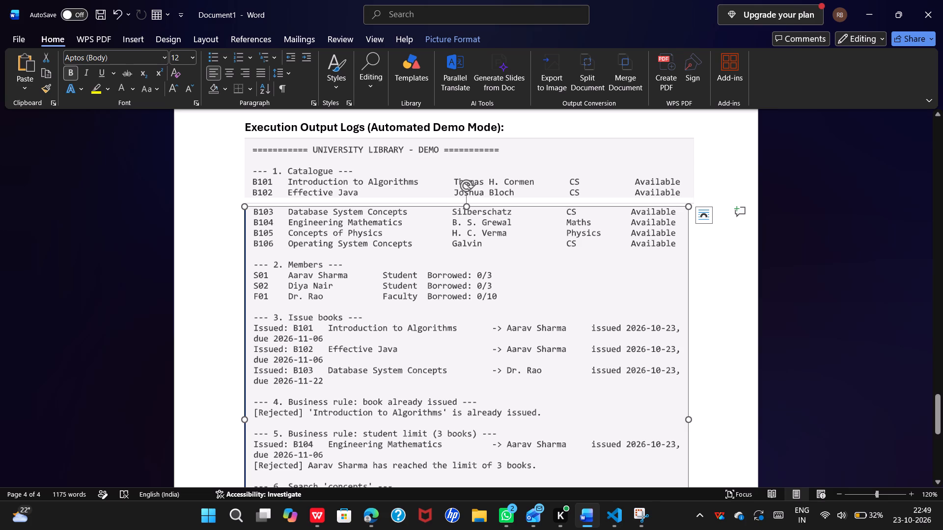
click(515, 207)
drag(689, 204, 693, 195)
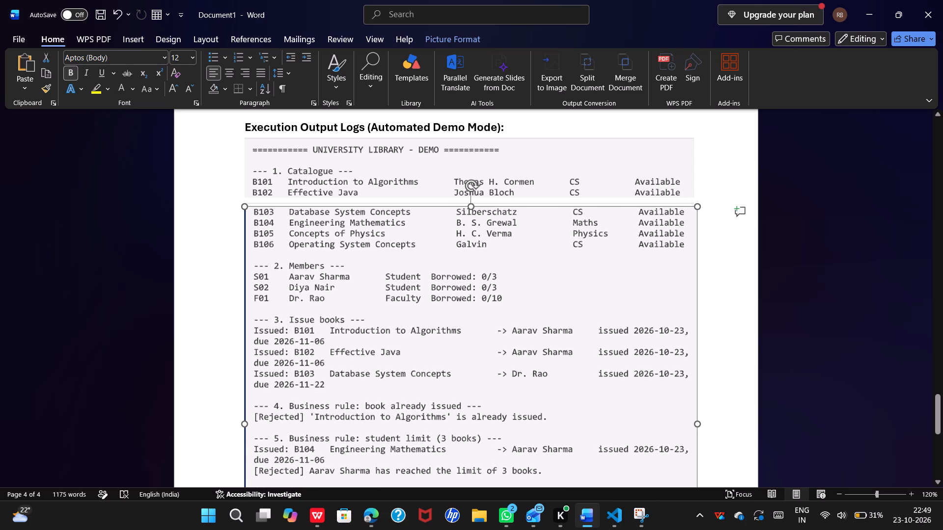
drag(693, 195, 613, 184)
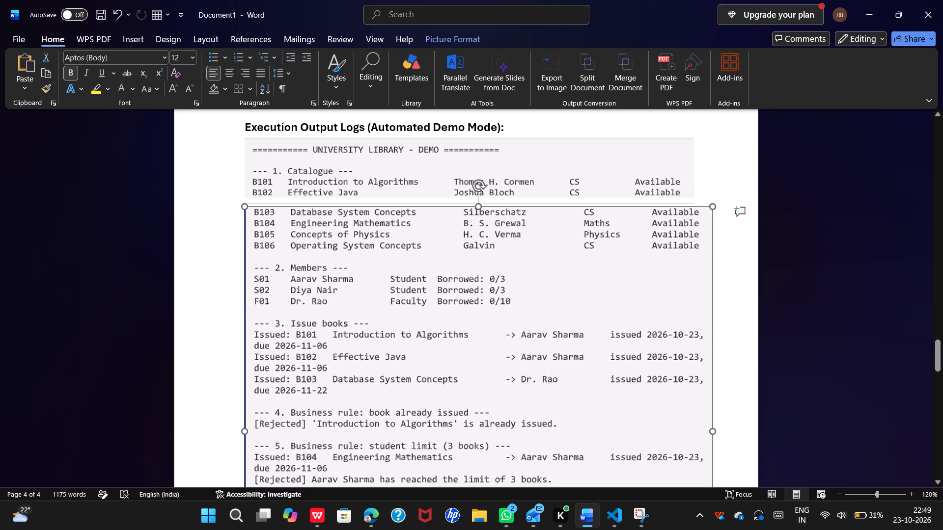
drag(613, 184, 521, 209)
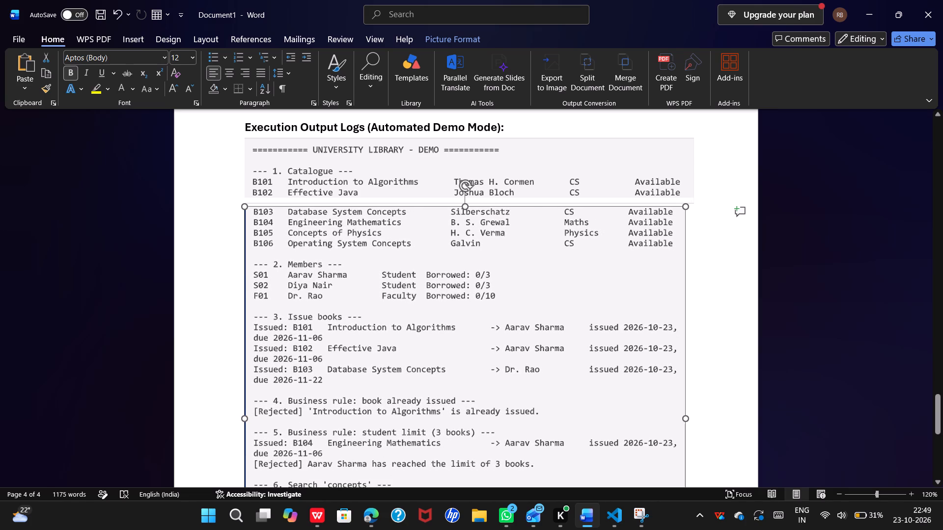
drag(521, 209, 599, 215)
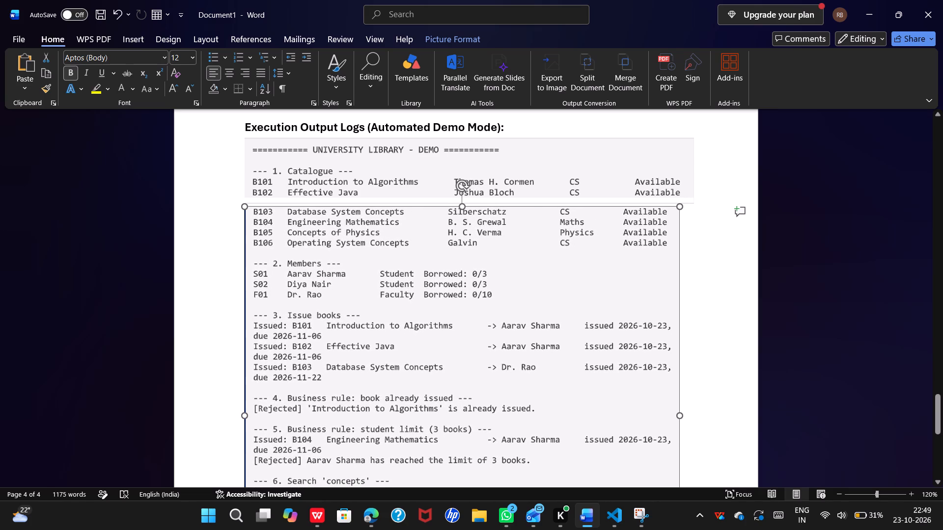
drag(599, 215, 686, 243)
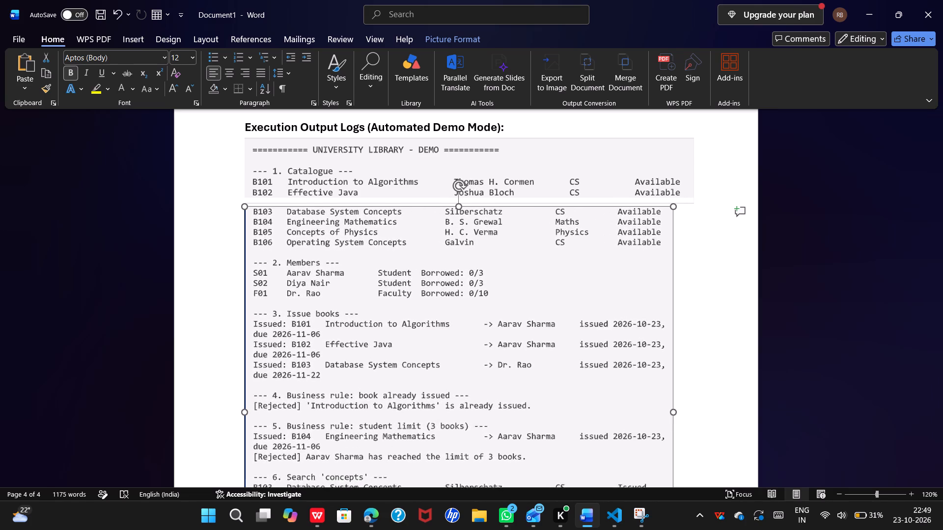
drag(686, 243, 697, 247)
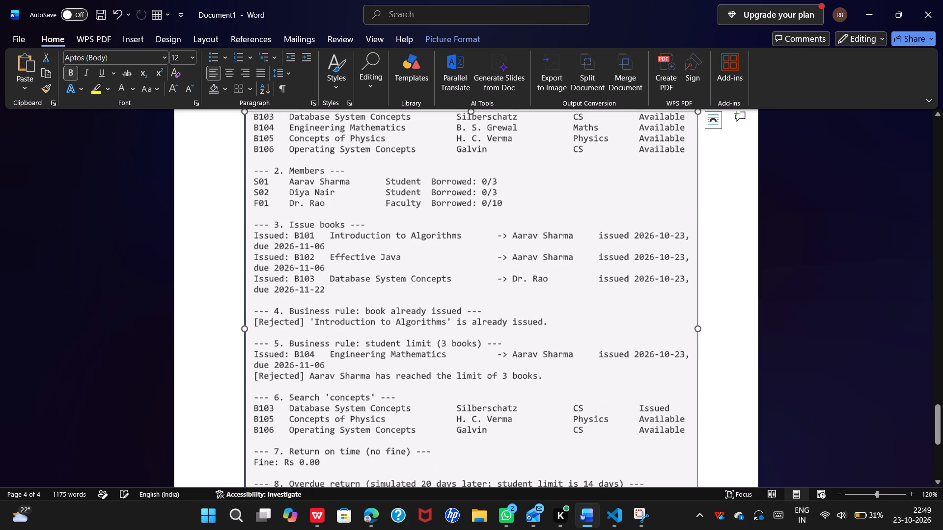
click(725, 257)
Add an empty line below the Transaction history image at the end of the document.
scroll(725, 257, up, 1)
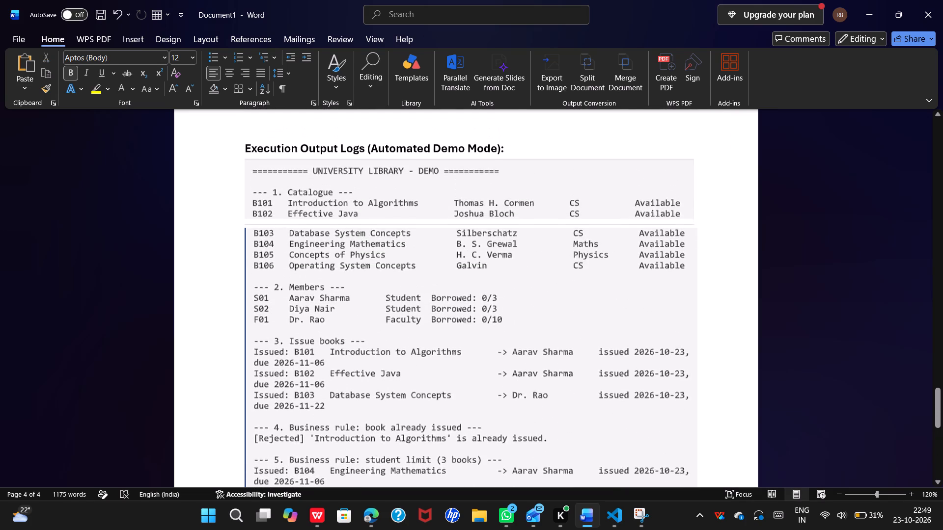
scroll(725, 257, up, 2)
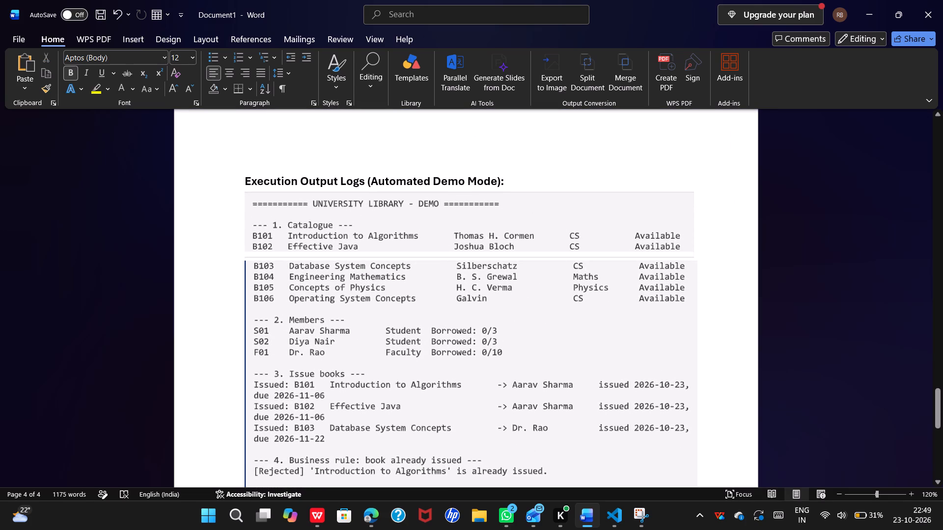
scroll(725, 257, up, 1)
scroll(725, 279, down, 2)
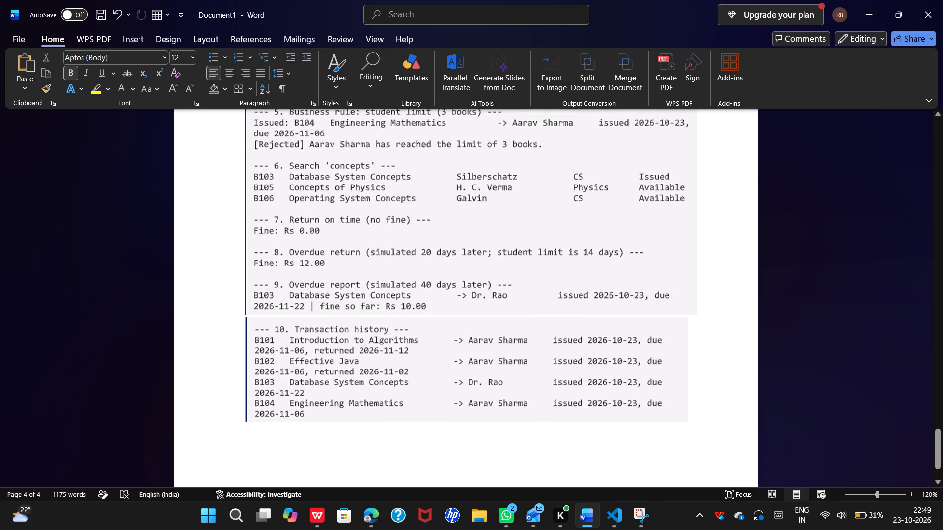
scroll(725, 279, down, 3)
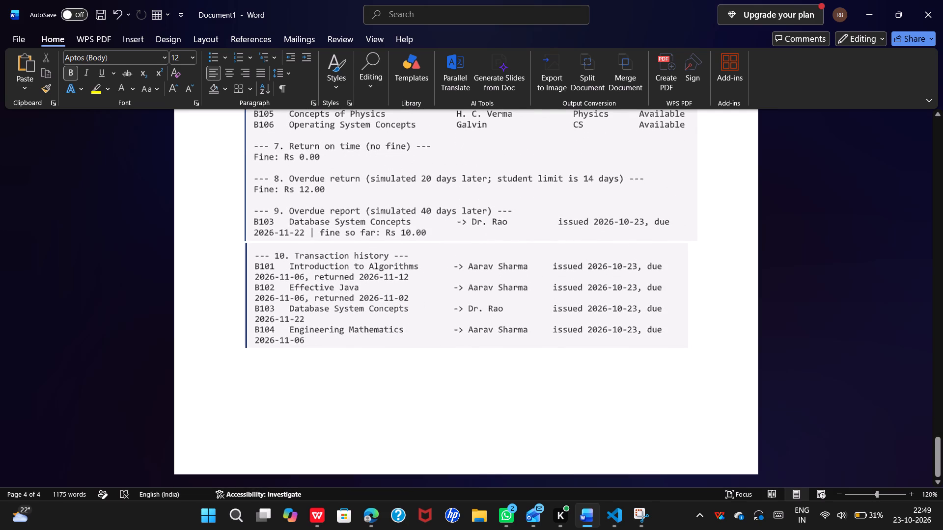
click(689, 354)
key(Return)
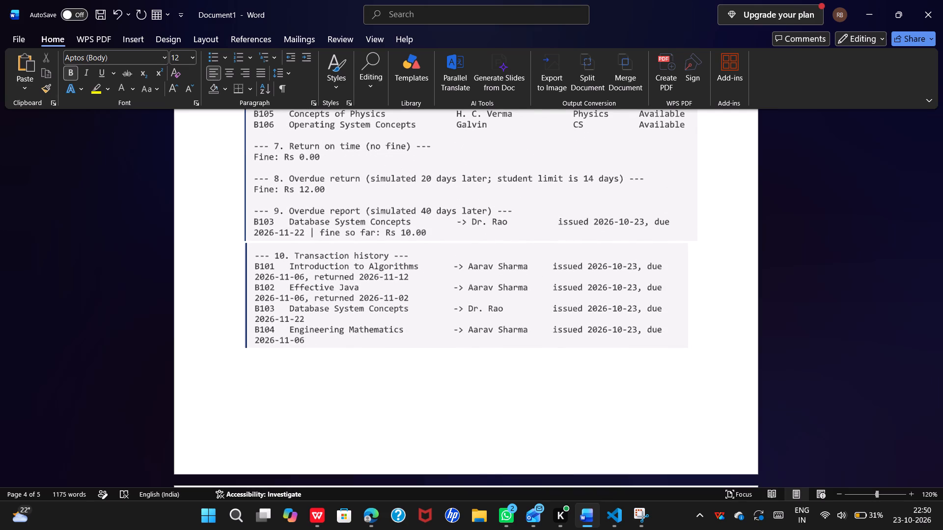
Look back through the report's earlier sections and the pages around the end of the output logs.
scroll(689, 354, up, 12)
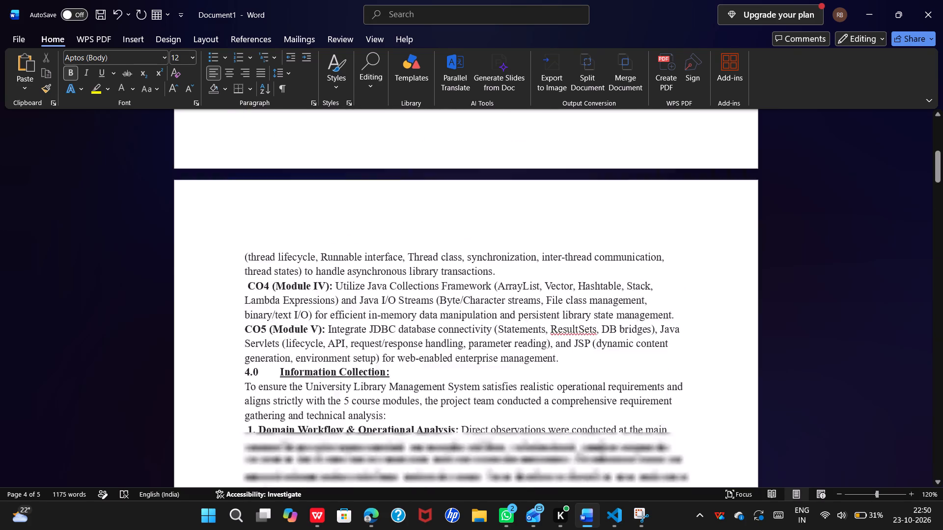
scroll(689, 354, up, 15)
scroll(689, 354, down, 15)
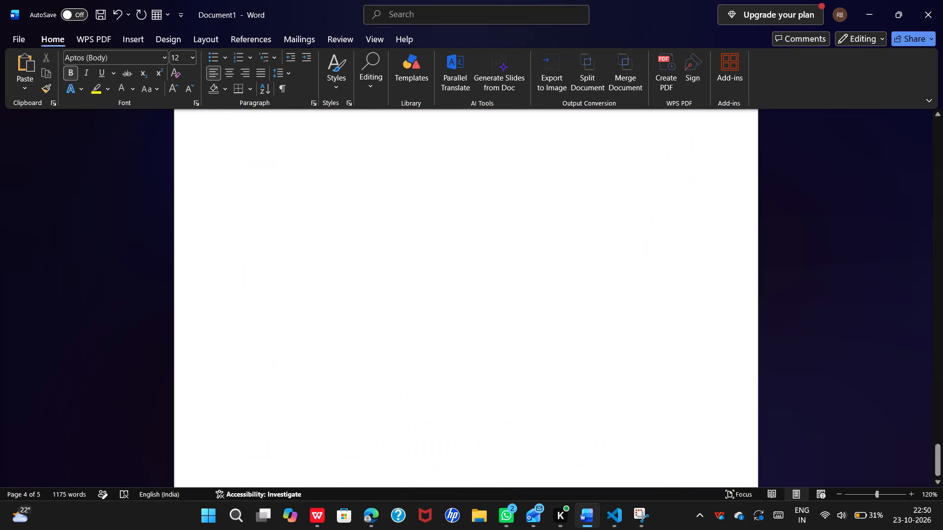
scroll(689, 354, up, 9)
scroll(689, 354, down, 1)
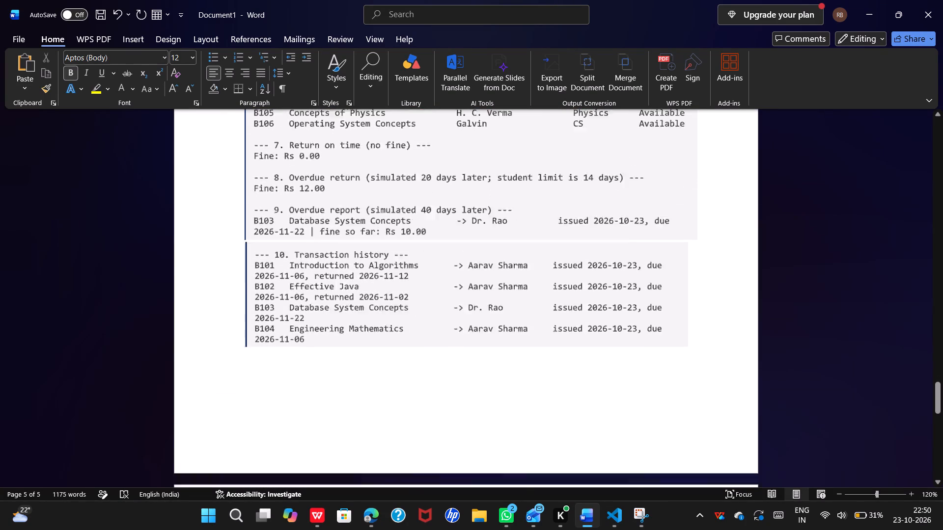
scroll(689, 354, down, 2)
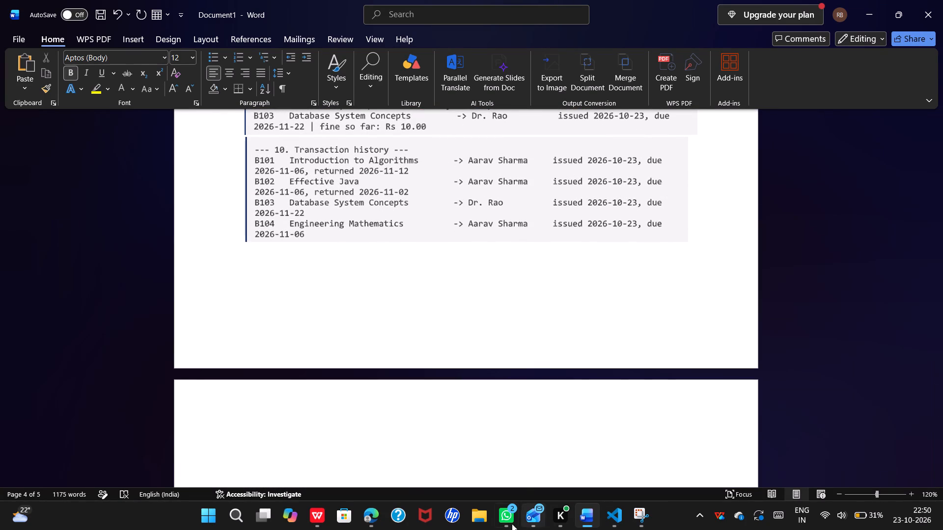
Copy the heading "8.0 Benefits of this Micro–project" from the WPS Office template into the Word report below the Transaction history, adding a colon.
click(328, 515)
click(403, 385)
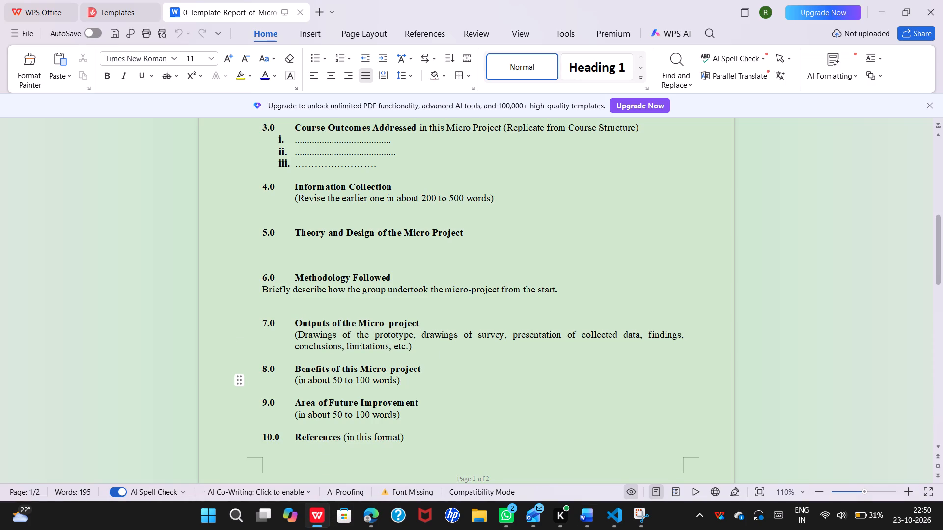
drag(261, 370, 339, 352)
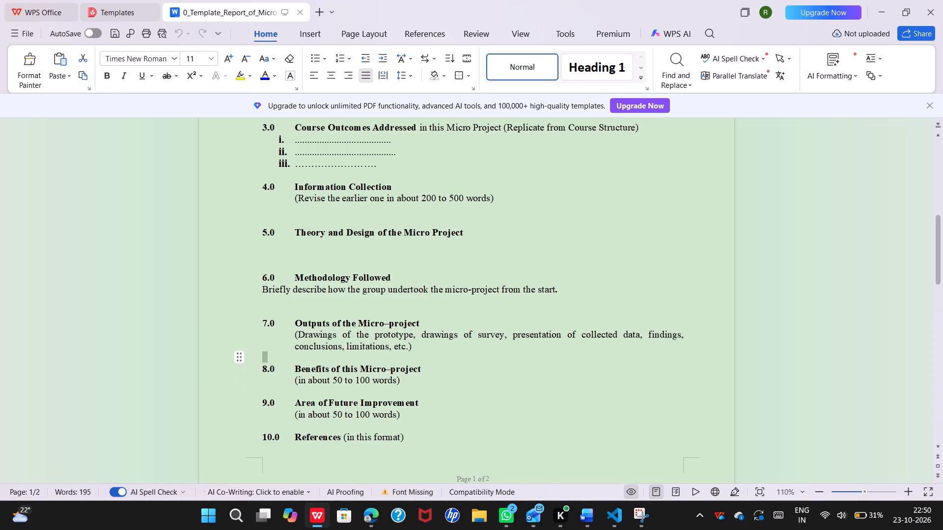
drag(339, 352, 439, 371)
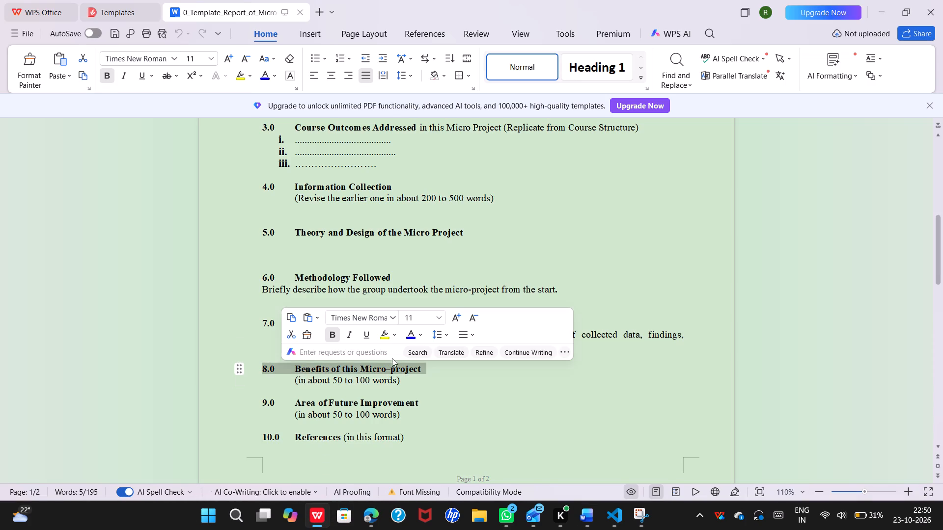
click(293, 319)
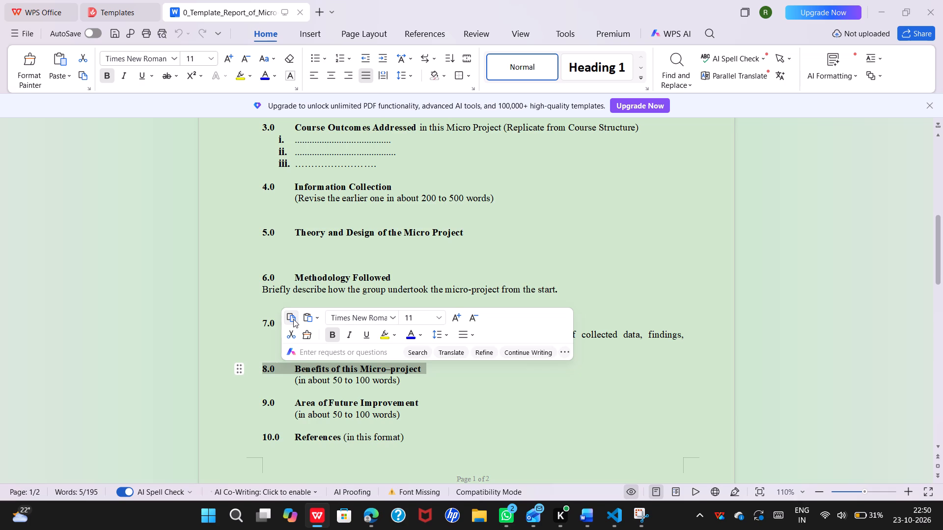
click(586, 520)
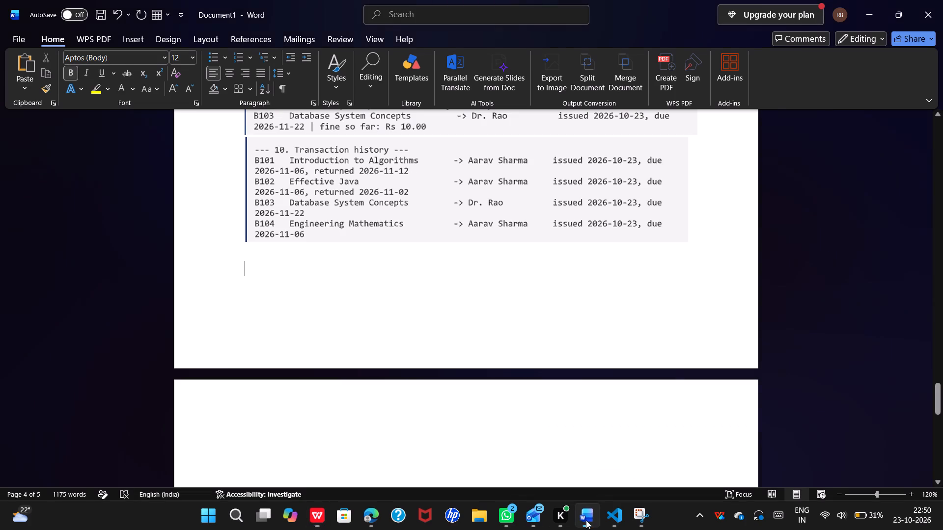
key(ctrl+v)
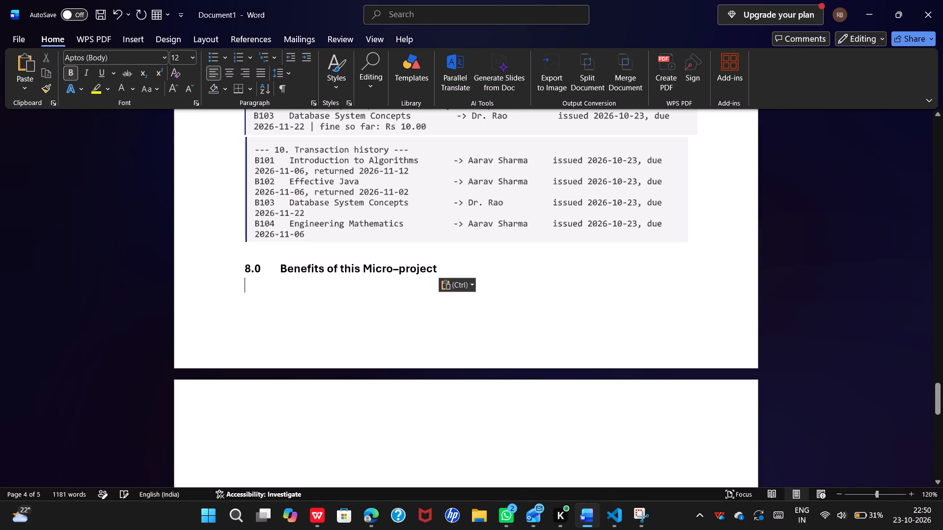
click(446, 266)
key(shift+colon)
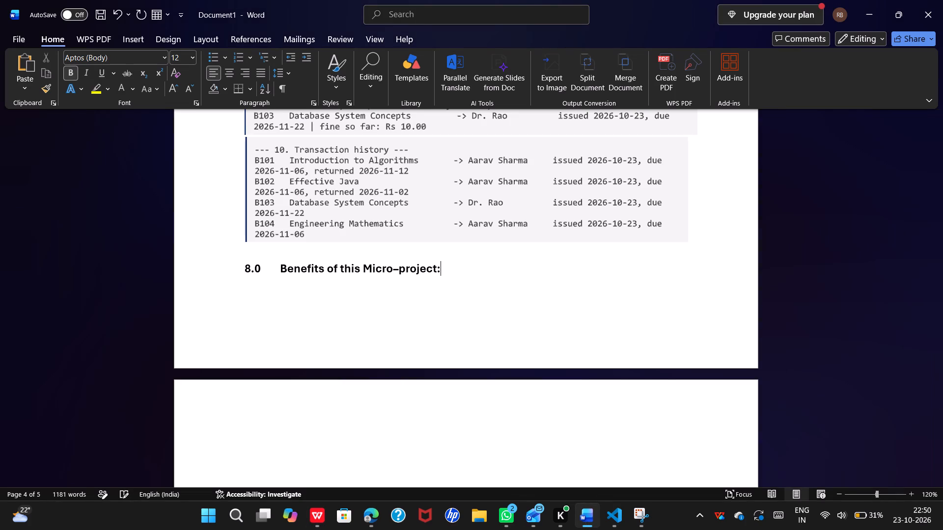
Underline the whole "8.0 Benefits of this Micro–project:" heading.
drag(241, 266, 273, 267)
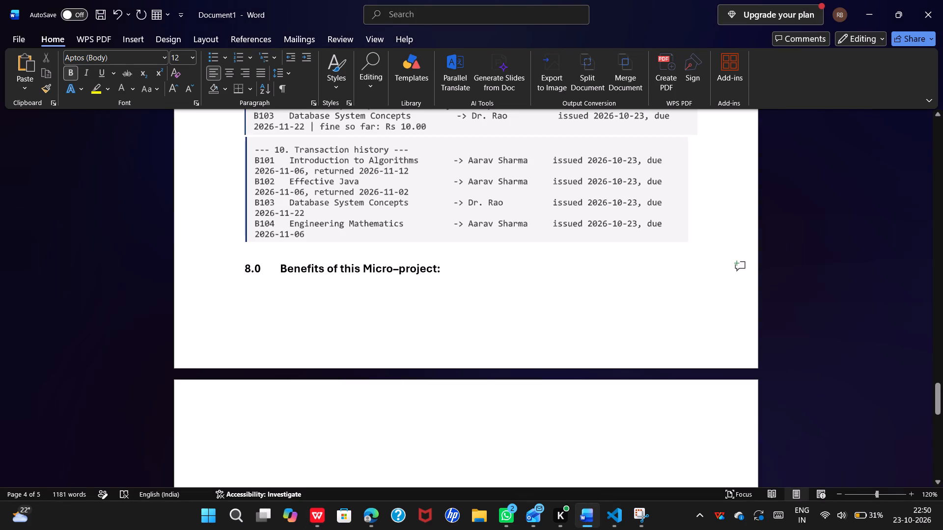
drag(273, 267, 443, 267)
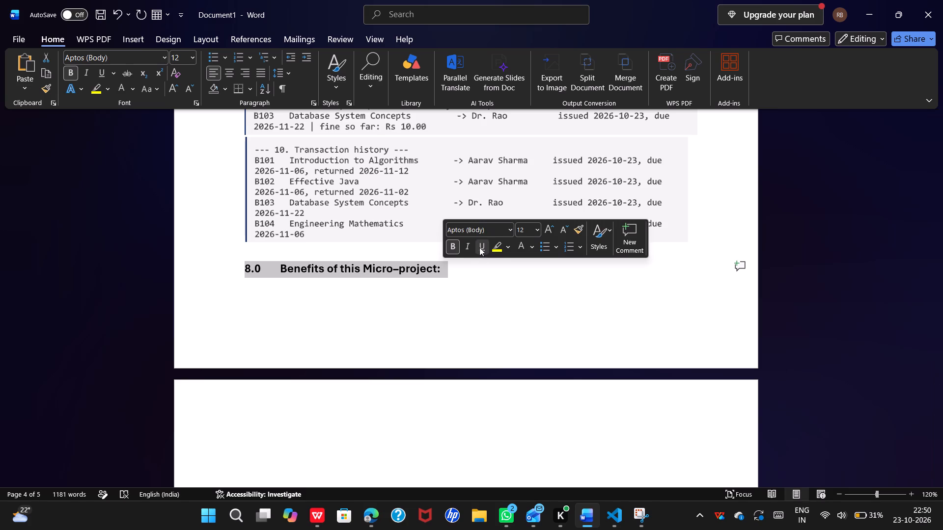
click(479, 247)
click(379, 257)
scroll(379, 257, up, 5)
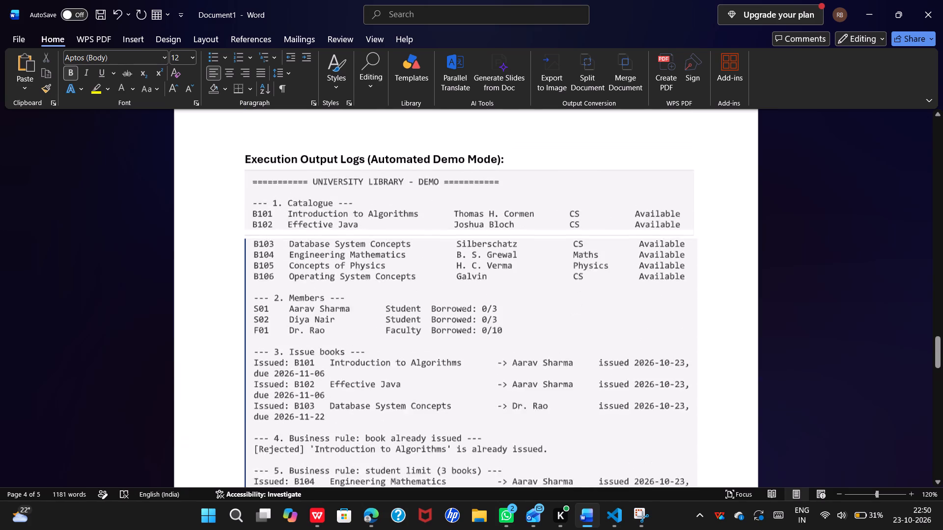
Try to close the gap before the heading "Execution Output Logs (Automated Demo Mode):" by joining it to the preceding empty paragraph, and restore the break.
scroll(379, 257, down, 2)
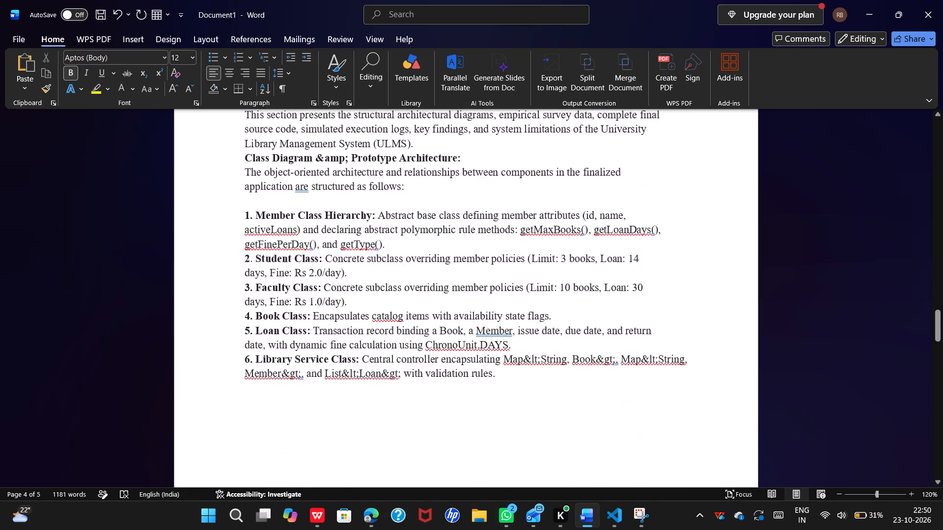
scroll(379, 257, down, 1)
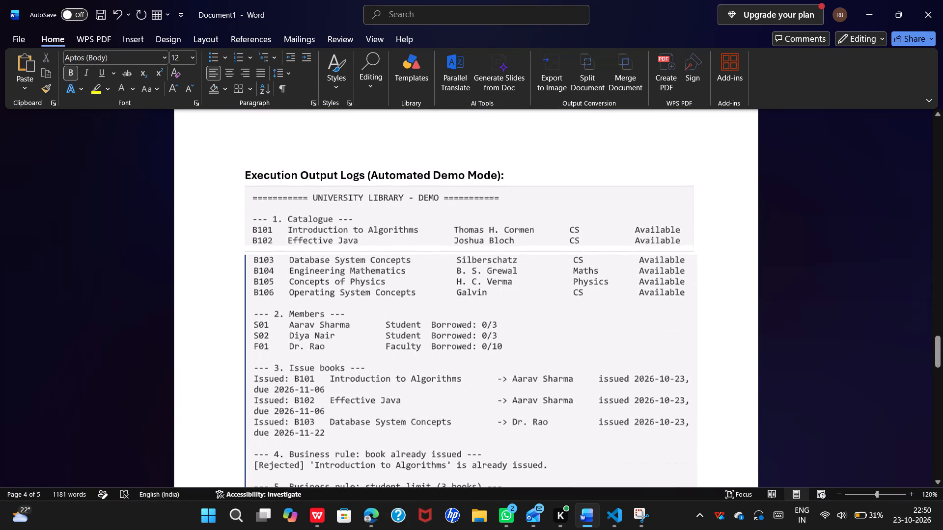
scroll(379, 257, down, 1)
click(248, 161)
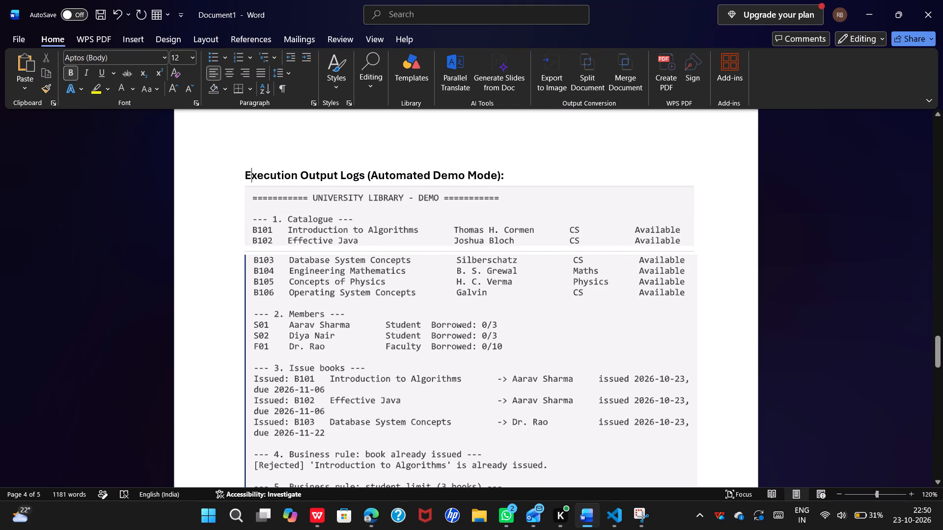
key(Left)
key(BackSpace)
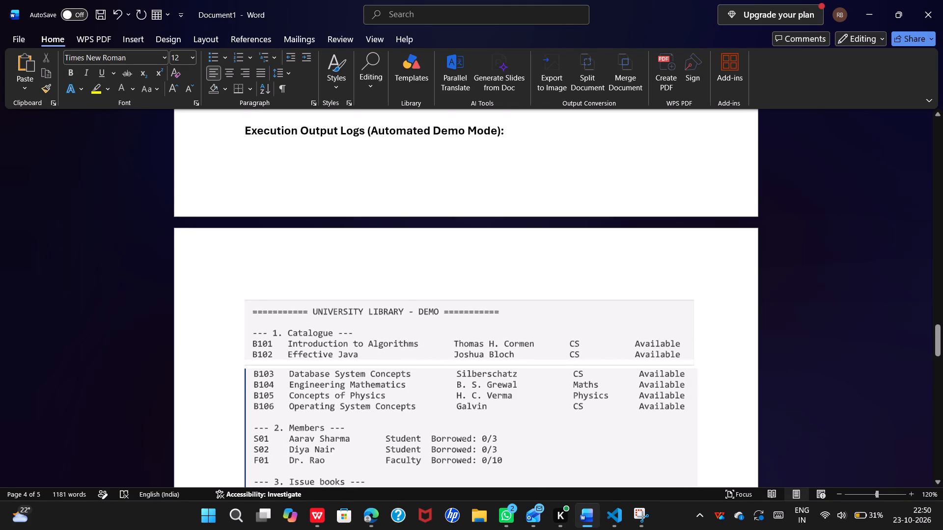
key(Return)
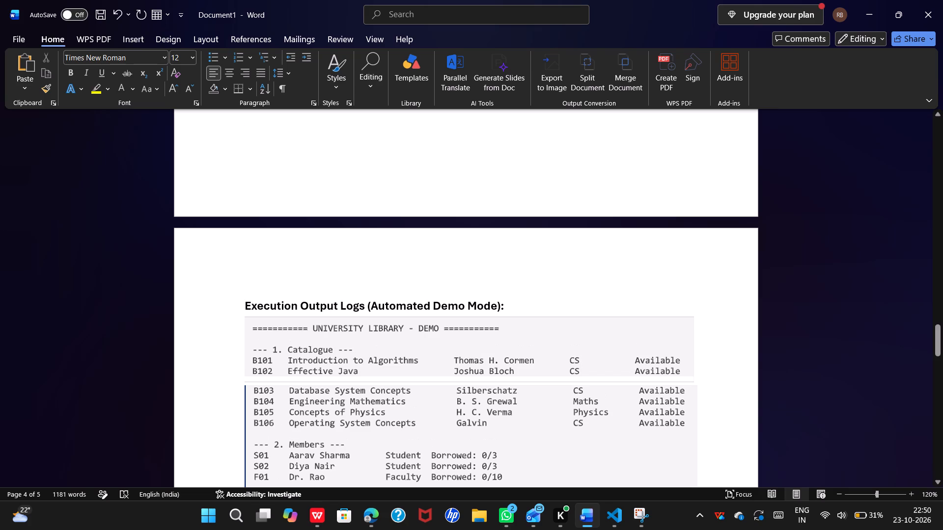
scroll(455, 344, down, 4)
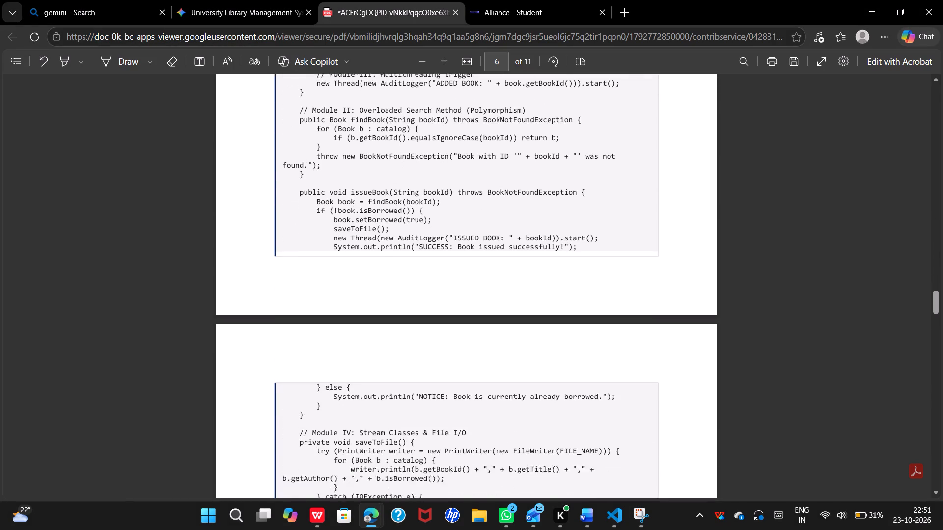
scroll(363, 350, down, 11)
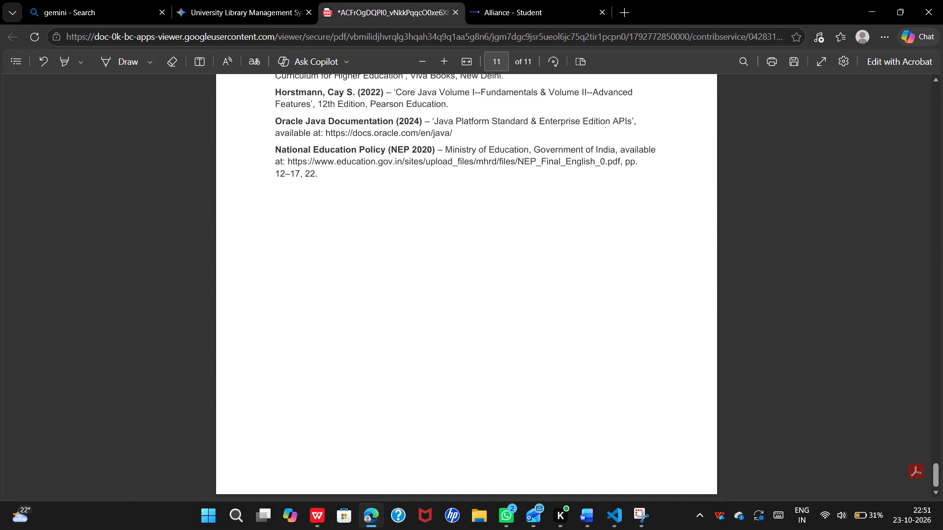
scroll(363, 350, up, 7)
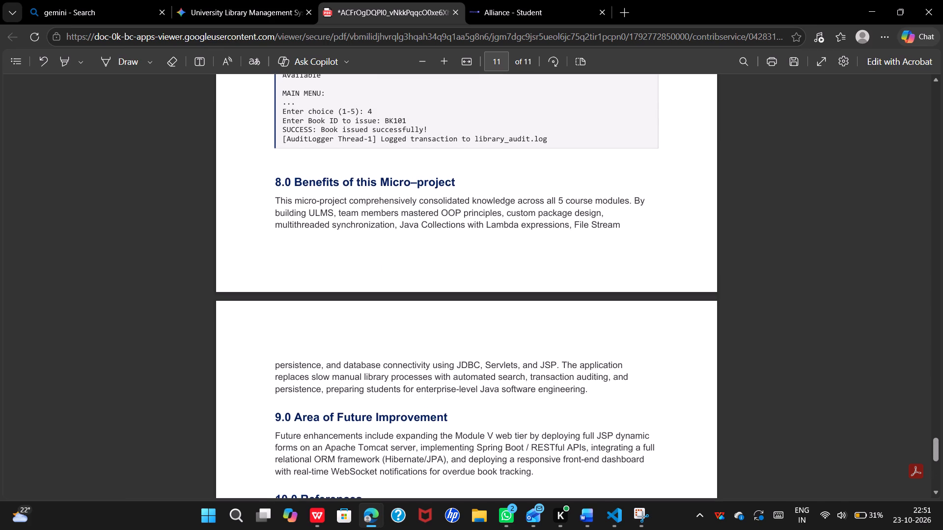
scroll(363, 350, up, 1)
drag(274, 200, 605, 402)
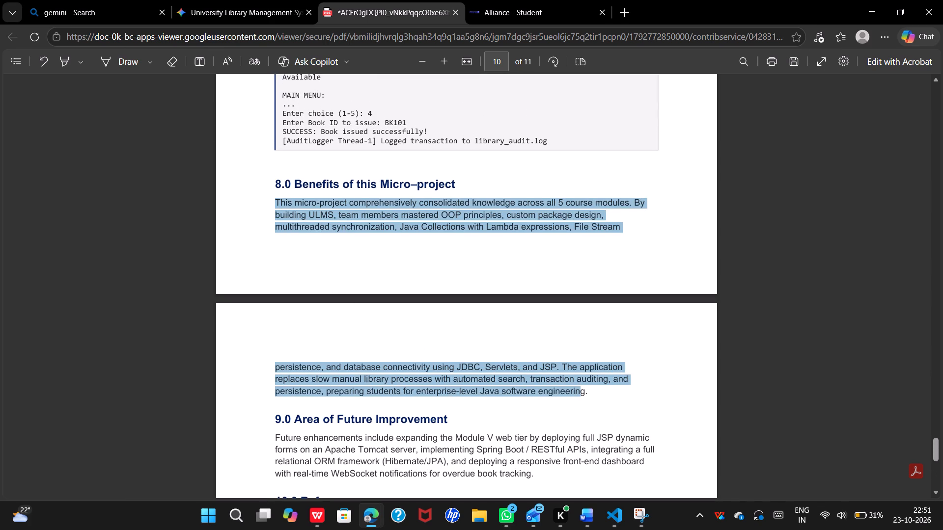
drag(605, 402, 608, 397)
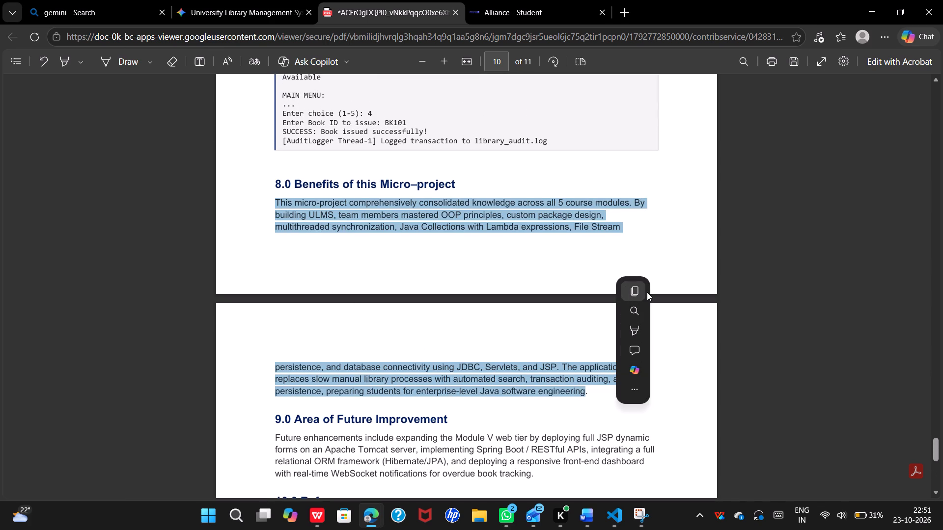
click(647, 292)
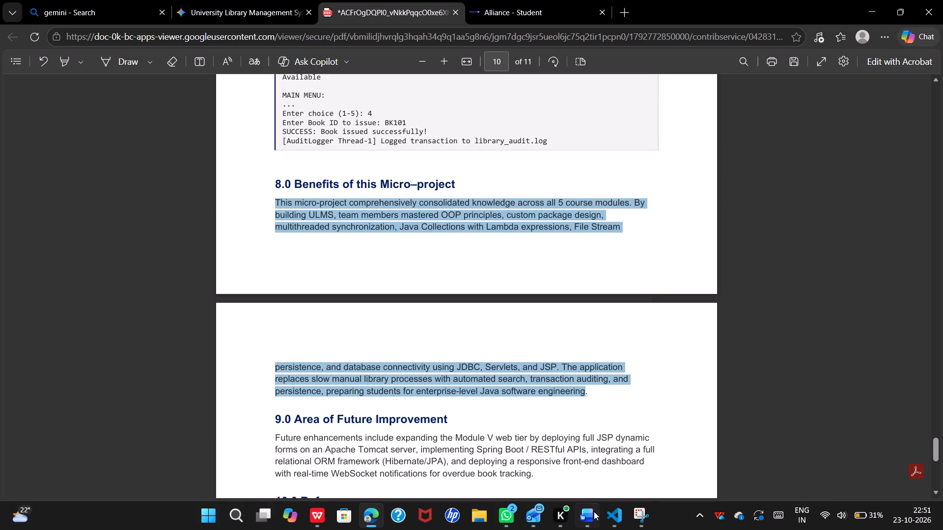
Switch to Word and paste the copied benefits paragraph on a new line below the heading "8.0 Benefits of this Micro–project:".
click(591, 523)
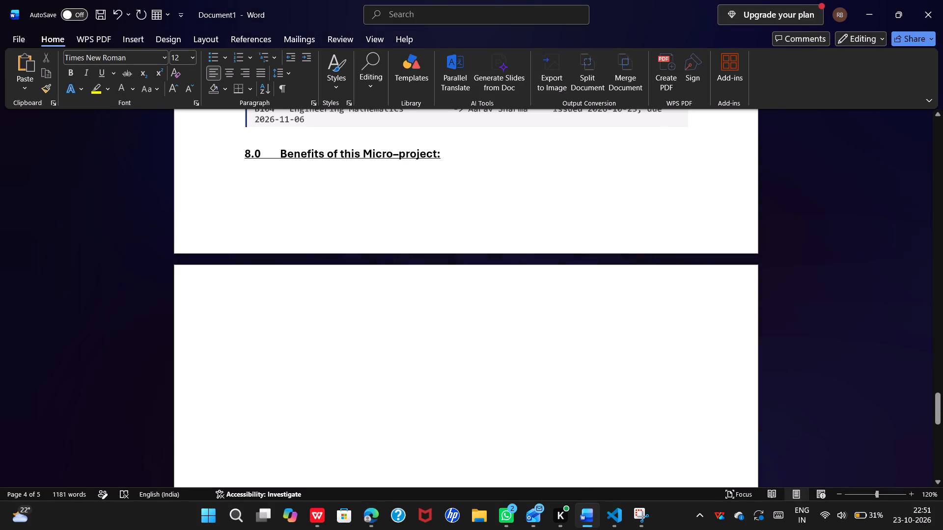
click(471, 149)
key(Return)
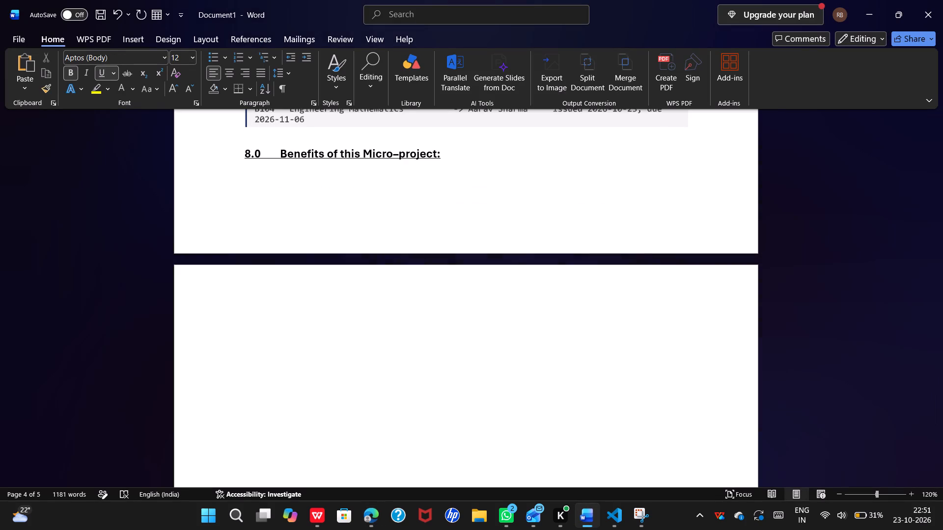
key(v)
key(BackSpace)
key(ctrl+v)
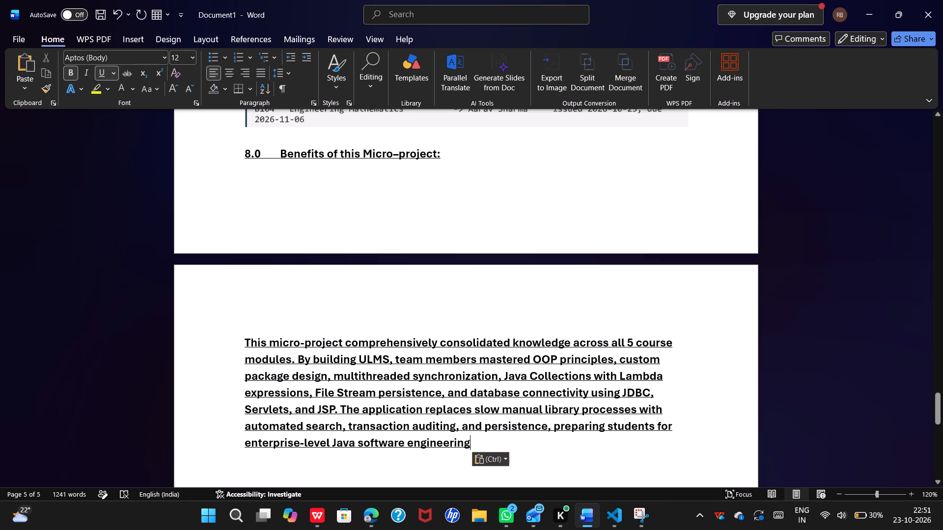
Remove the bold and underline formatting from the pasted benefits paragraph.
drag(242, 344, 456, 449)
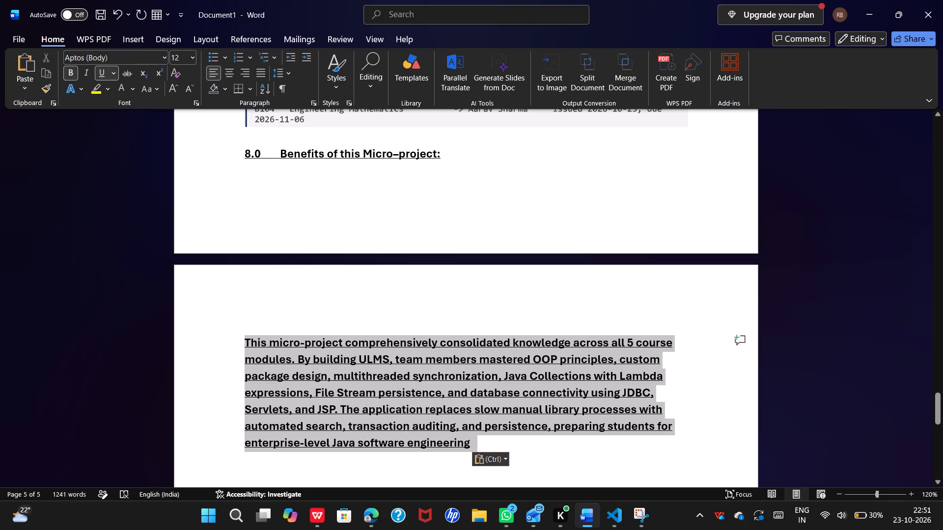
drag(456, 449, 462, 450)
click(467, 427)
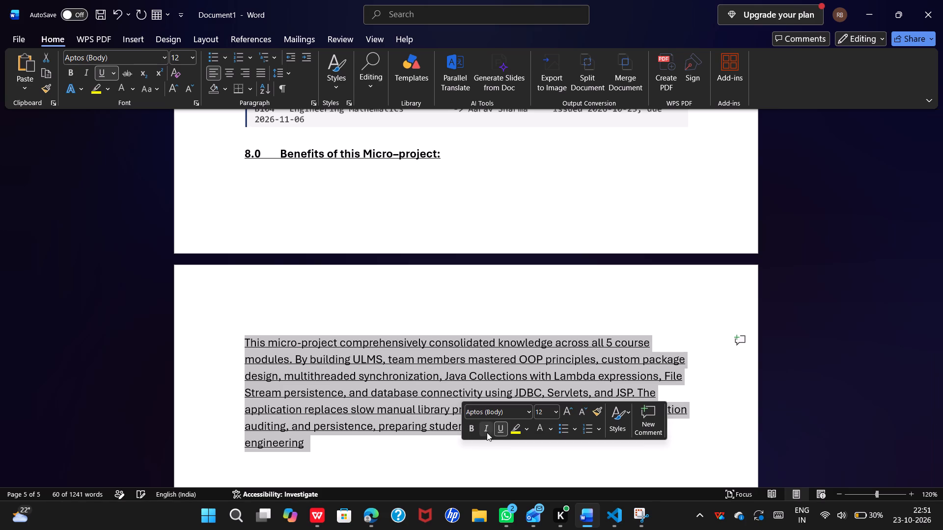
click(501, 432)
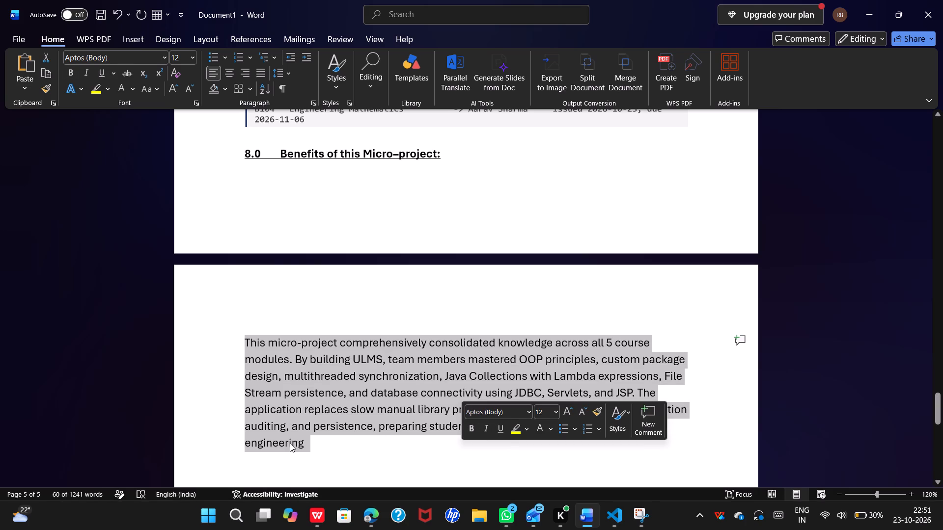
Add a full stop after "engineering" at the end of the benefits paragraph.
click(308, 440)
key(period)
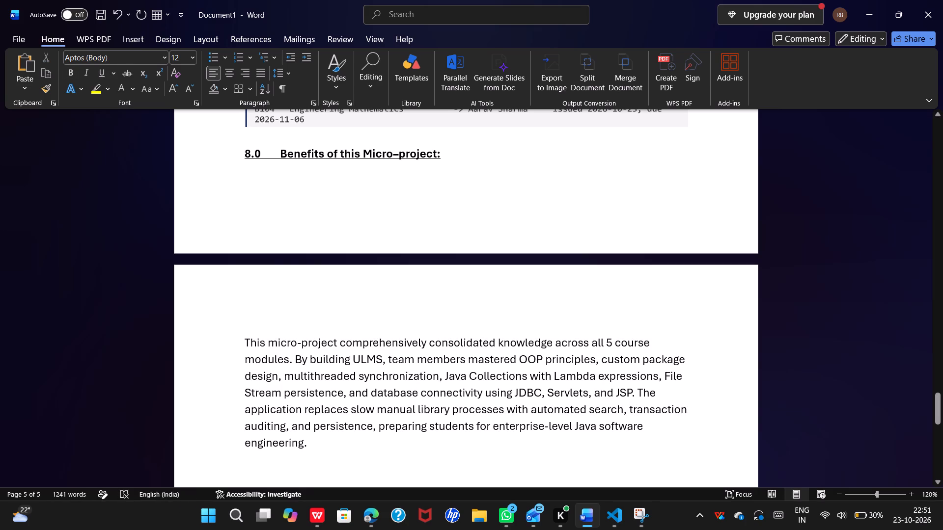
Duplicate the heading "8.0 Benefits of this Micro–project:" on the line between the original heading and the benefits paragraph.
drag(244, 151, 443, 156)
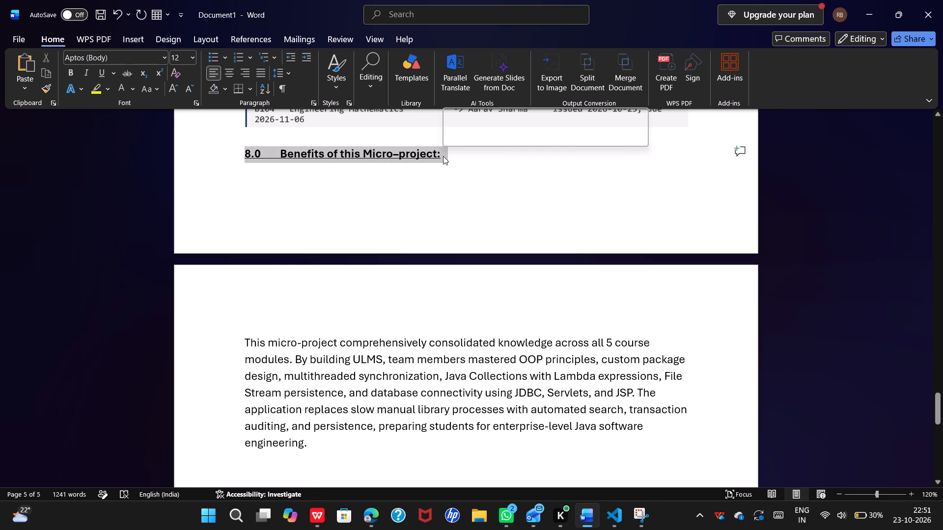
key(ctrl+c)
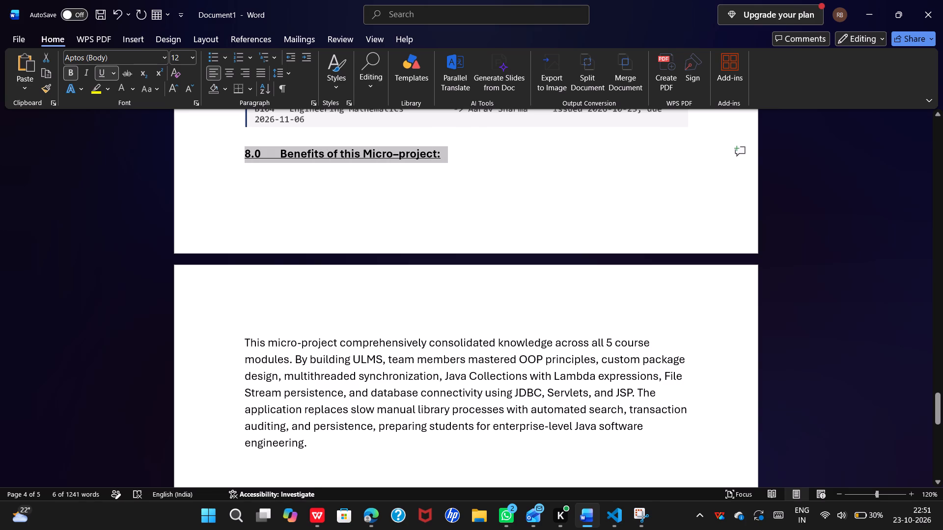
click(270, 320)
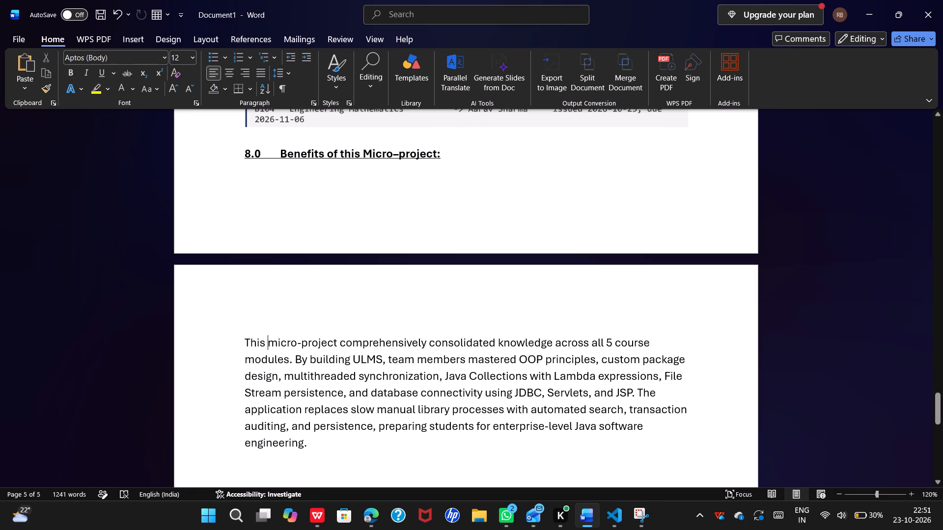
key(Left)
key(Left)
key(Left)
key(Left)
key(Left)
key(BackSpace)
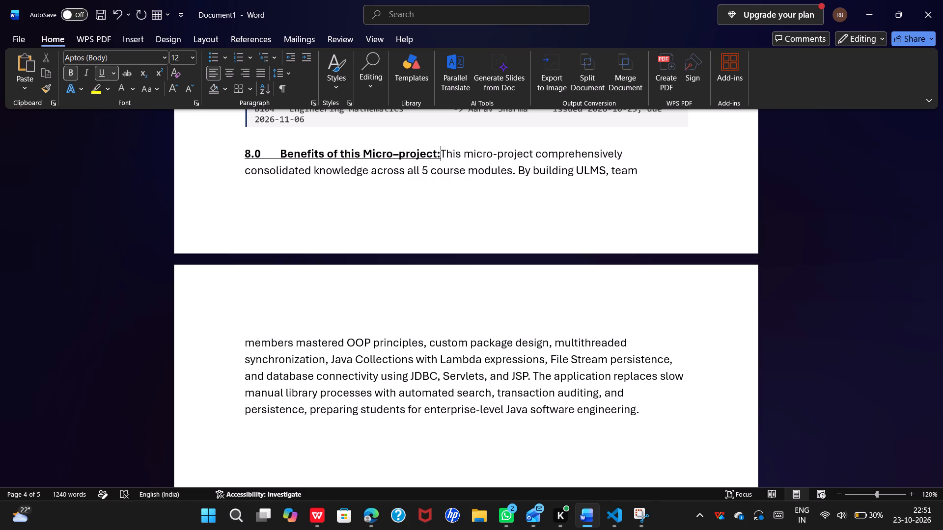
key(Return)
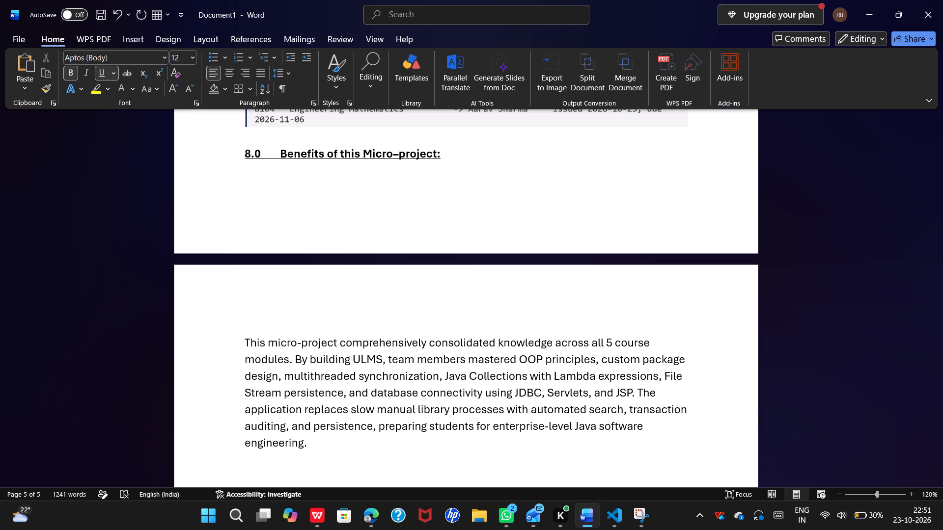
key(ctrl+v)
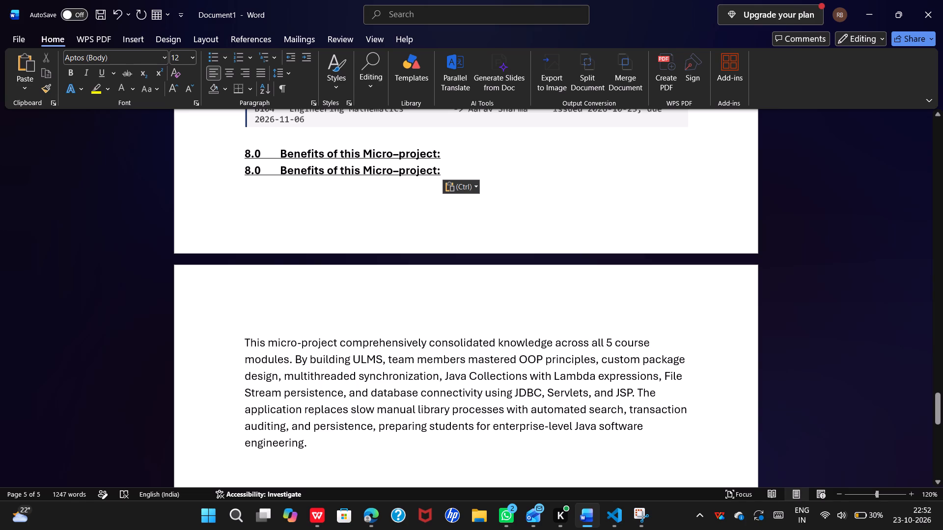
Delete the duplicate heading "8.0 Benefits of this Micro–project:" below the original one.
drag(240, 170, 445, 166)
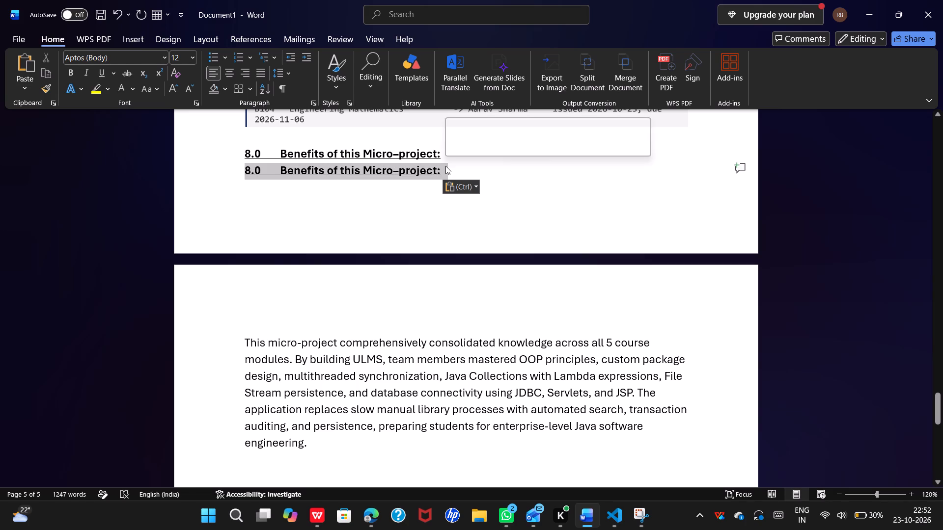
key(BackSpace)
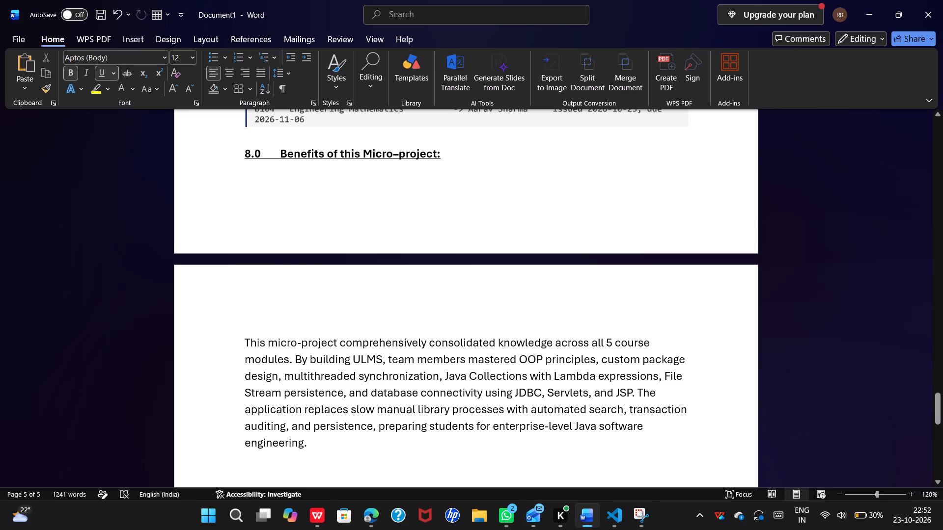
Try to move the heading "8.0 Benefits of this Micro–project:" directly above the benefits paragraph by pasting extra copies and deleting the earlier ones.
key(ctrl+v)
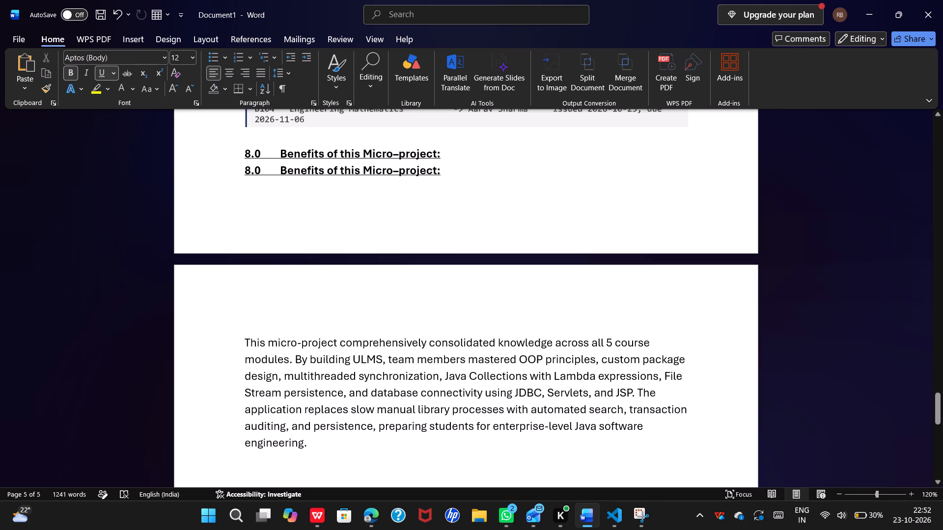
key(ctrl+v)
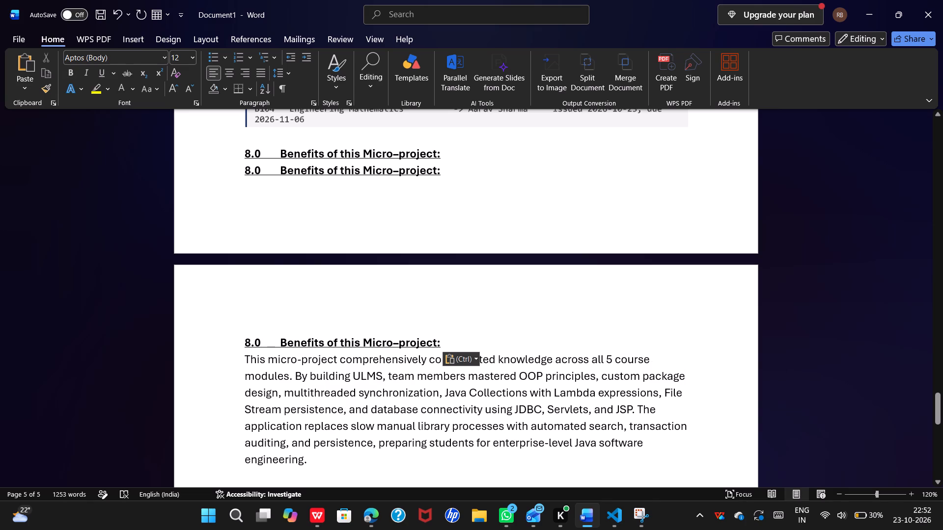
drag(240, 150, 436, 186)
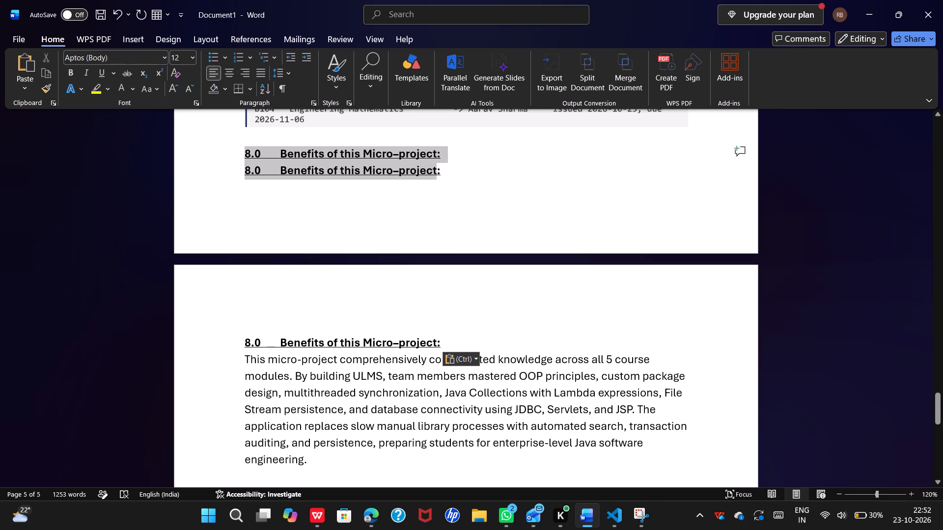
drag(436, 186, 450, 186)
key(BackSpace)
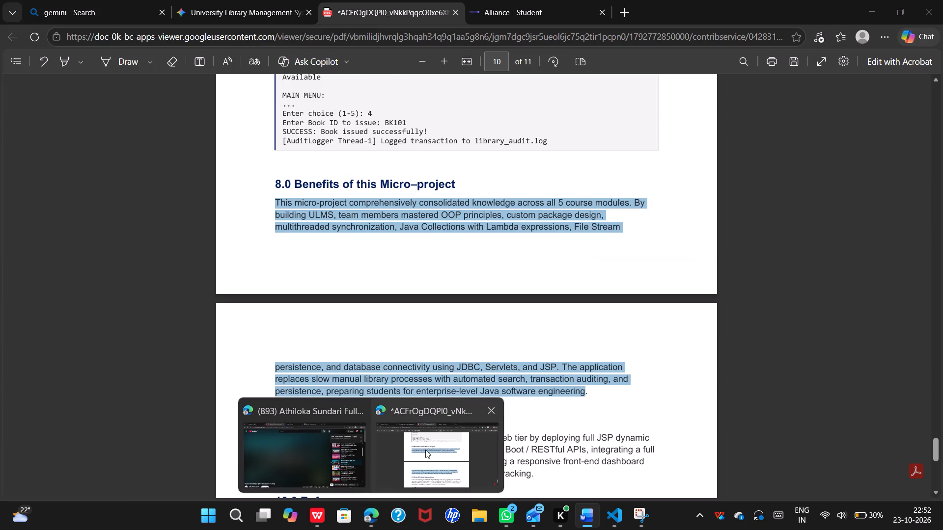
Switch to the PDF report in Edge and copy sections "9.0 Area of Future Improvement" and "10.0 References" with their text.
click(425, 450)
scroll(440, 398, down, 2)
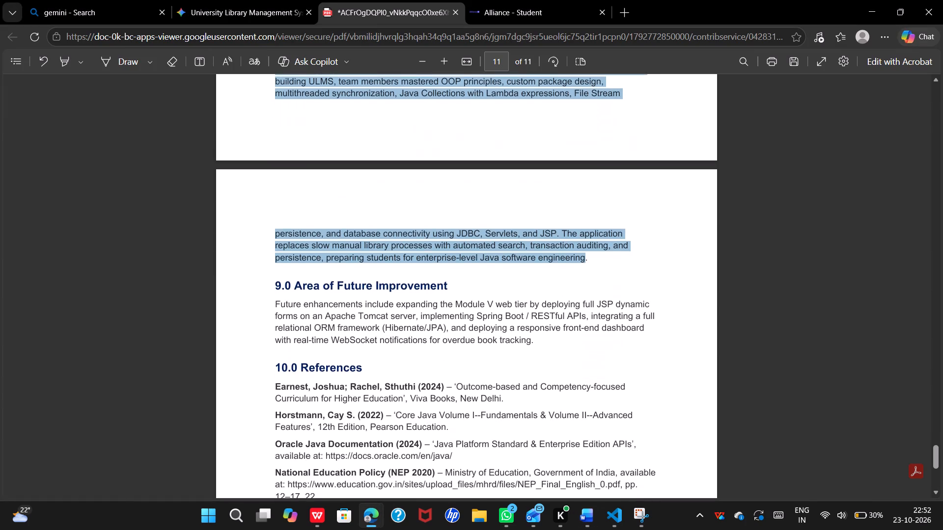
scroll(440, 398, down, 2)
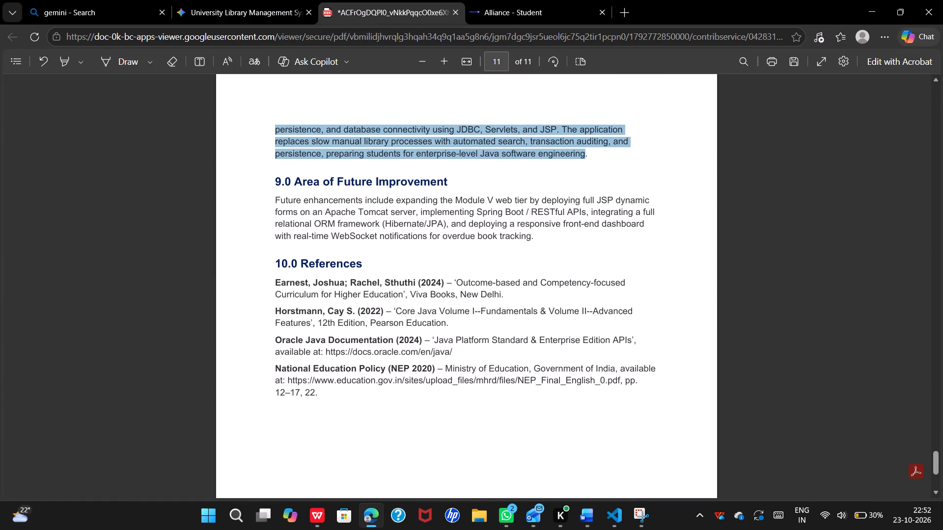
drag(274, 179, 353, 401)
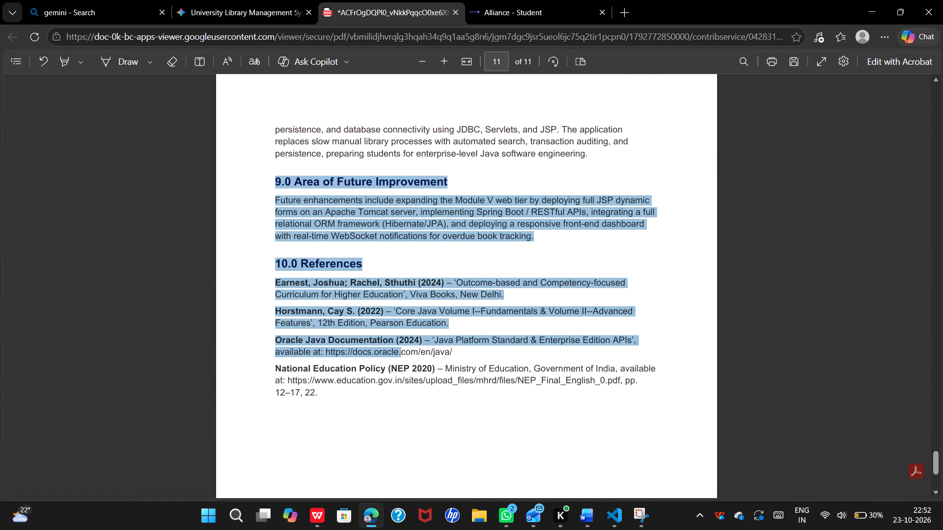
drag(353, 401, 365, 402)
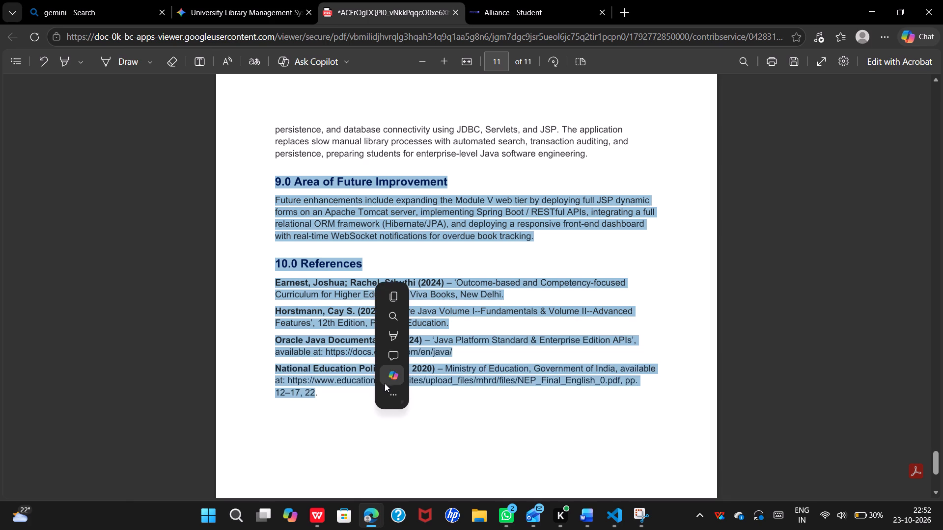
click(414, 295)
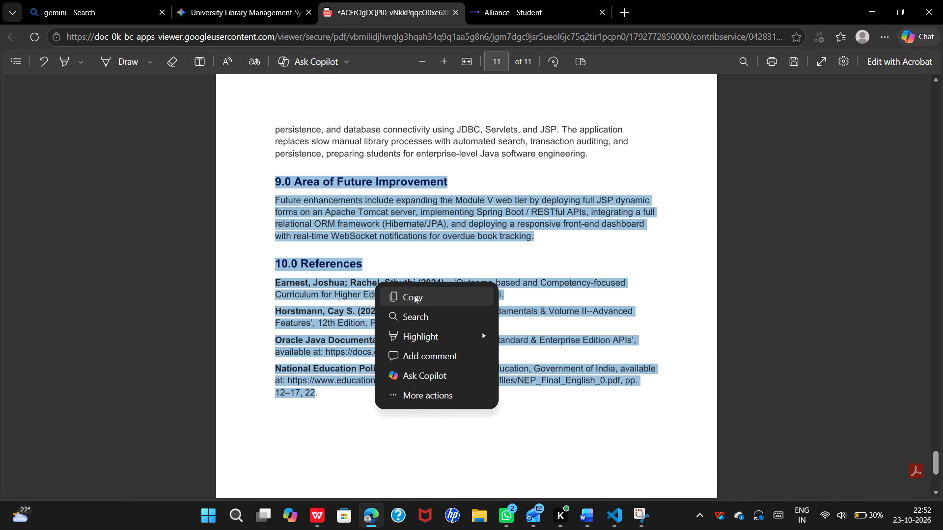
Switch to Word and paste the copied sections 9.0 and 10.0 on a new line after the benefits paragraph.
click(590, 517)
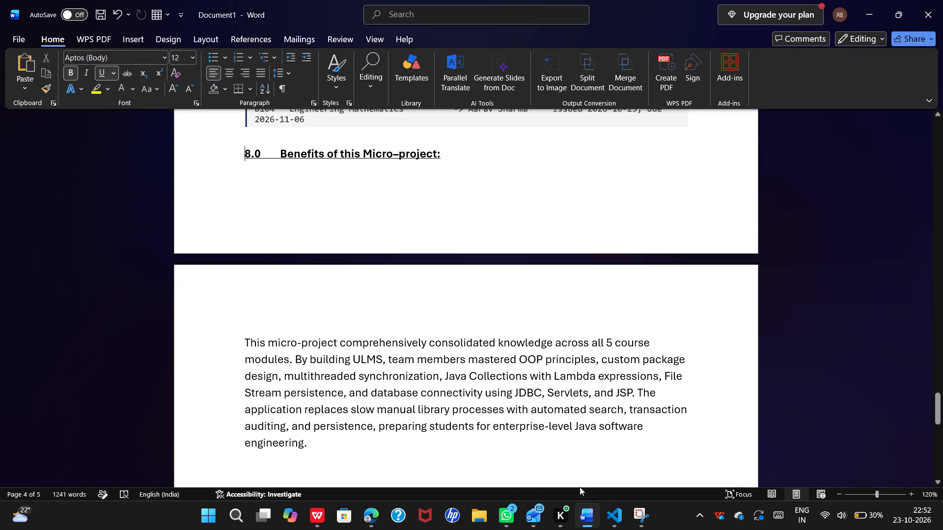
click(311, 439)
key(Return)
key(ctrl+v)
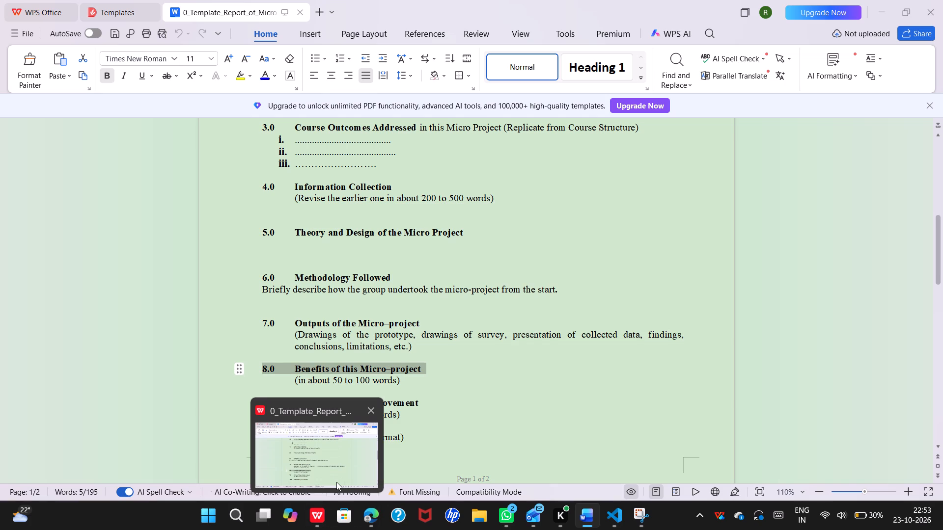
Switch to the micro-project report template in WPS Office to check its section headings.
click(336, 482)
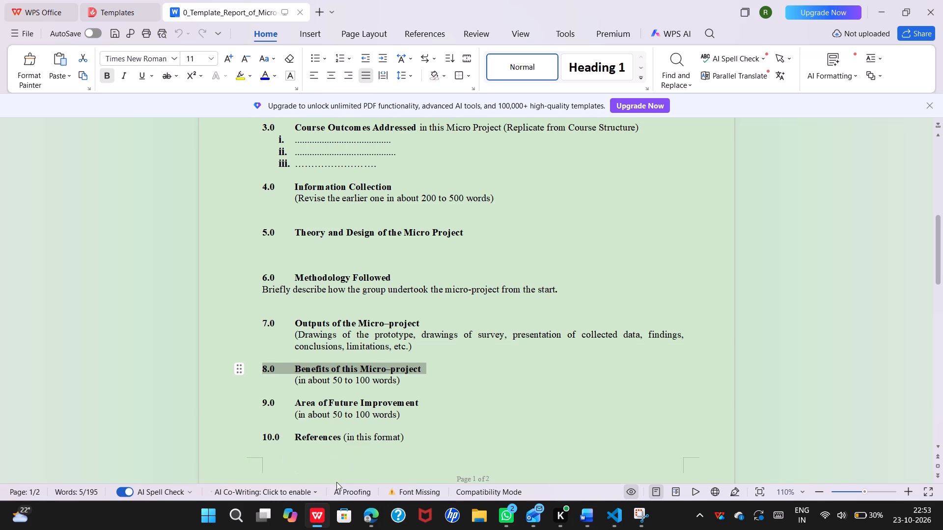
Switch to Word, put "9.0 Area of Future Improvement:" with a colon on its own line, and start "10.0 References" on a new line.
click(584, 528)
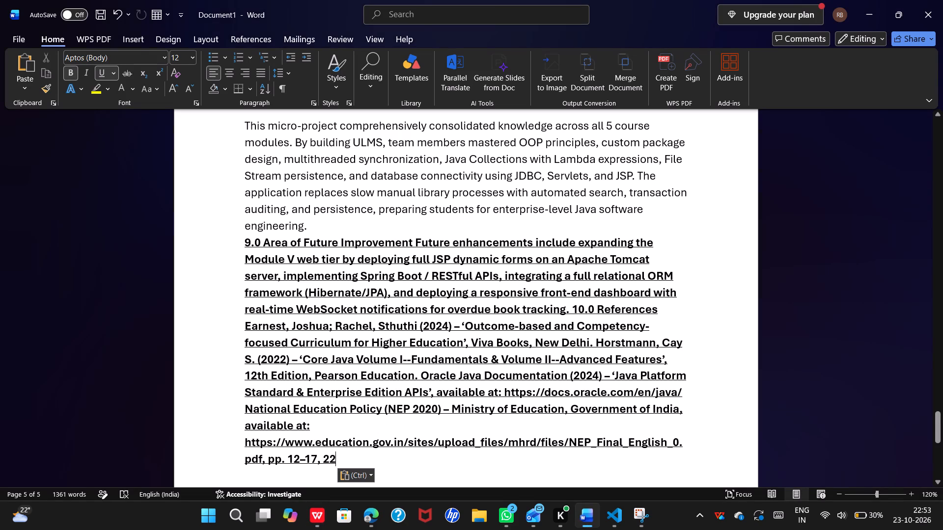
click(414, 244)
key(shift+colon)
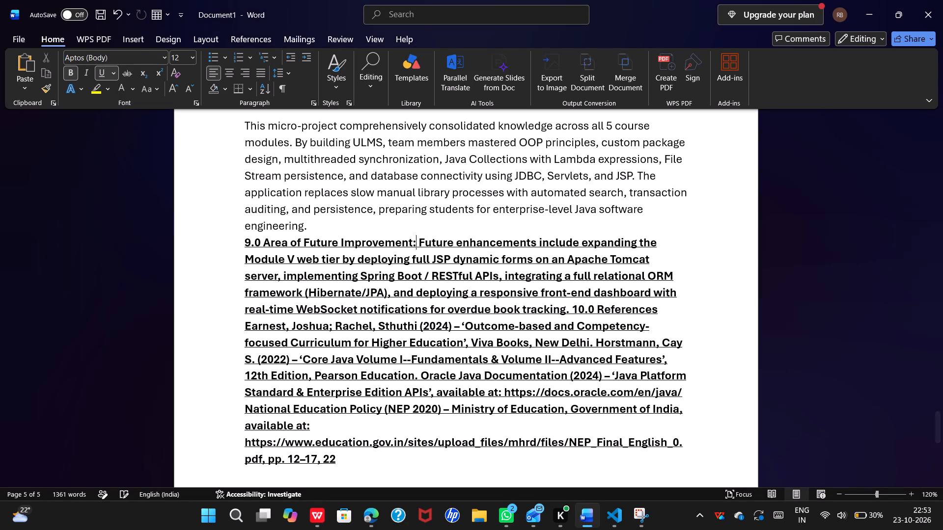
key(Return)
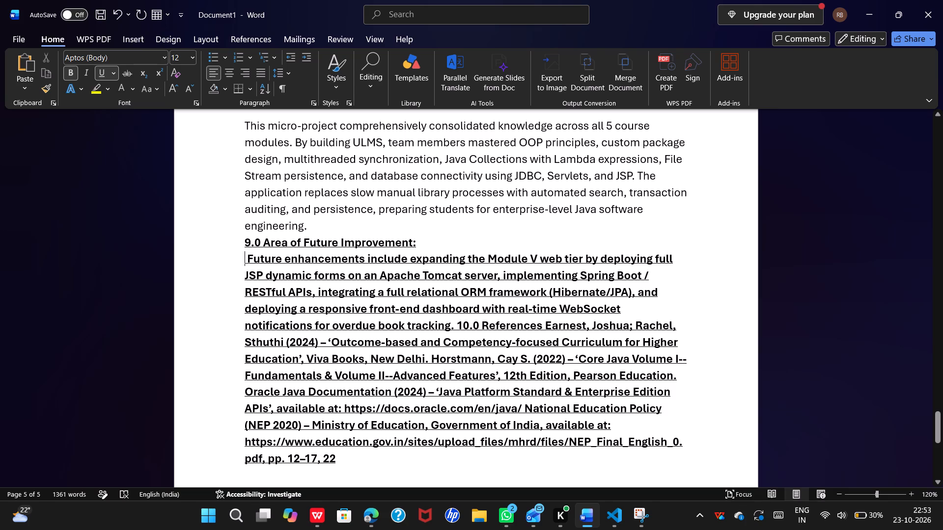
click(456, 327)
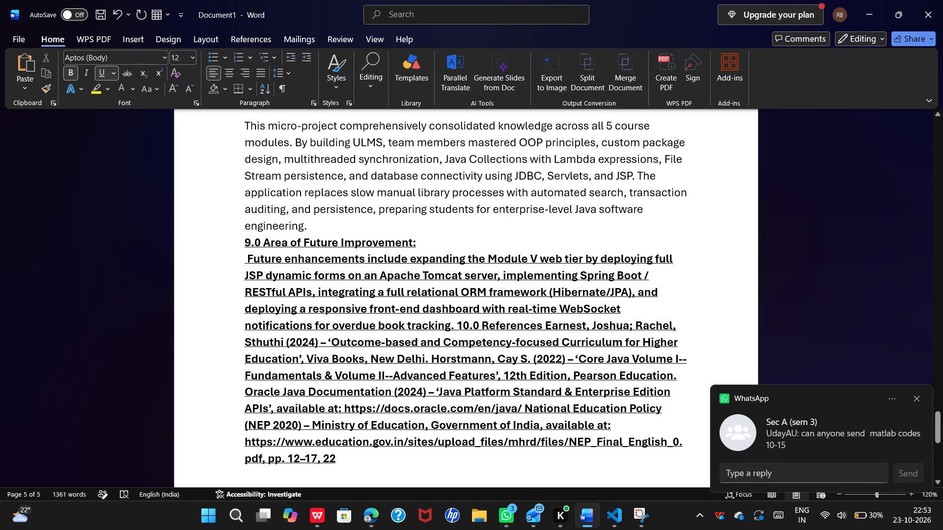
key(Return)
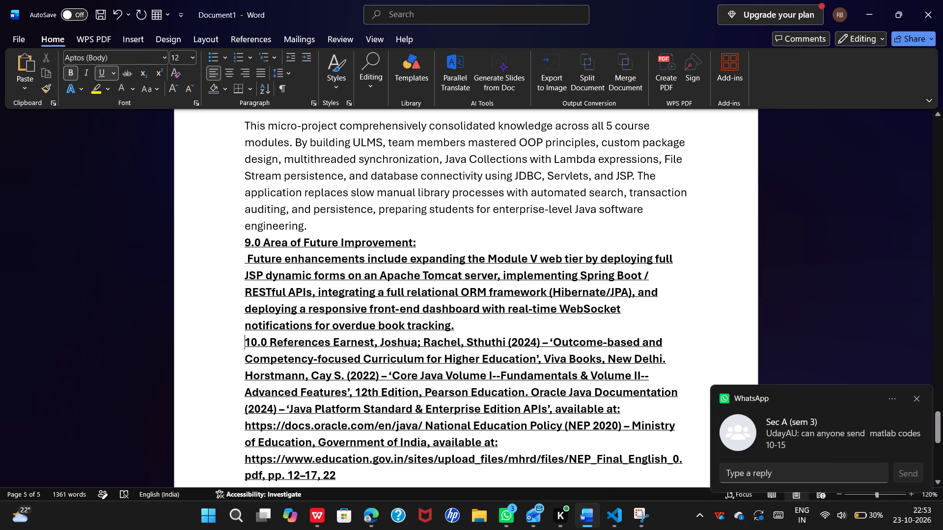
Remove the bold and underline from the future enhancements paragraph under heading 9.0 and open its font choices.
drag(246, 256, 461, 326)
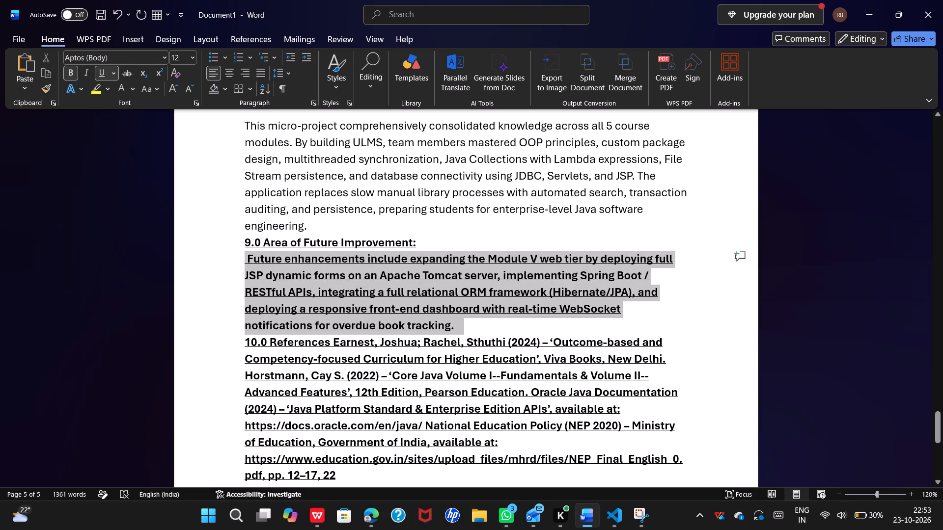
drag(461, 326, 462, 326)
click(468, 306)
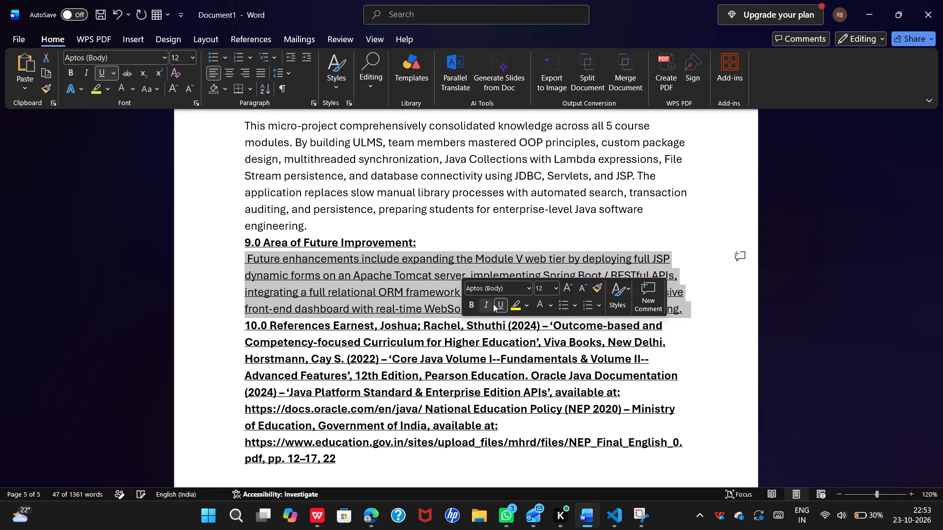
click(500, 302)
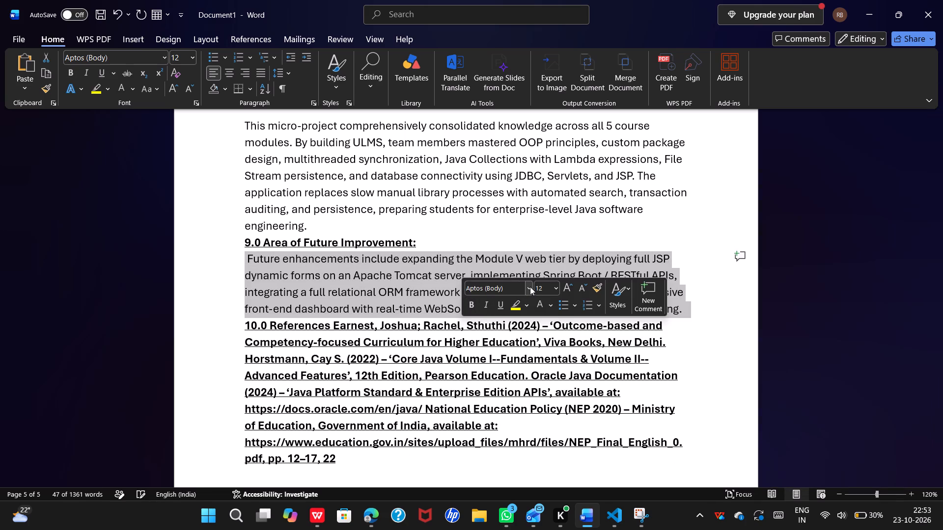
click(530, 287)
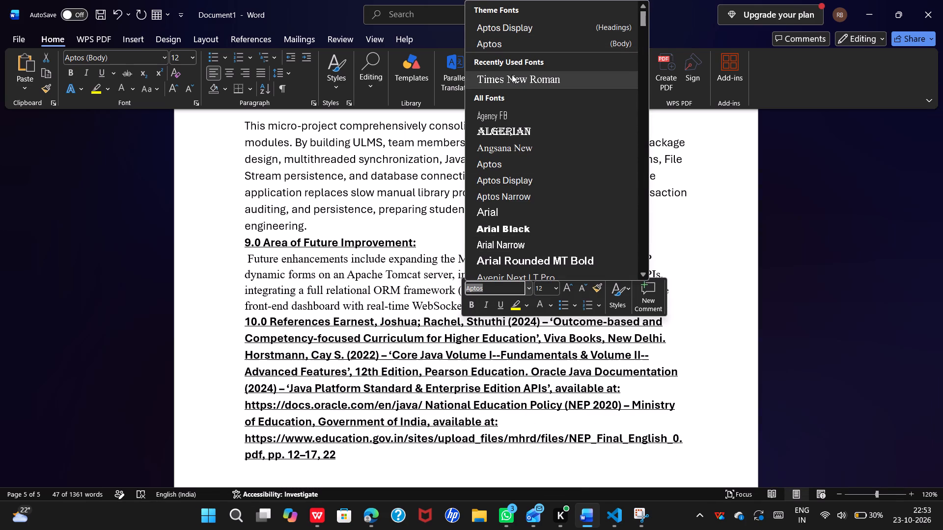
Set the font of the paragraph under "9.0 Area of Future Improvement:" to Times New Roman.
click(512, 75)
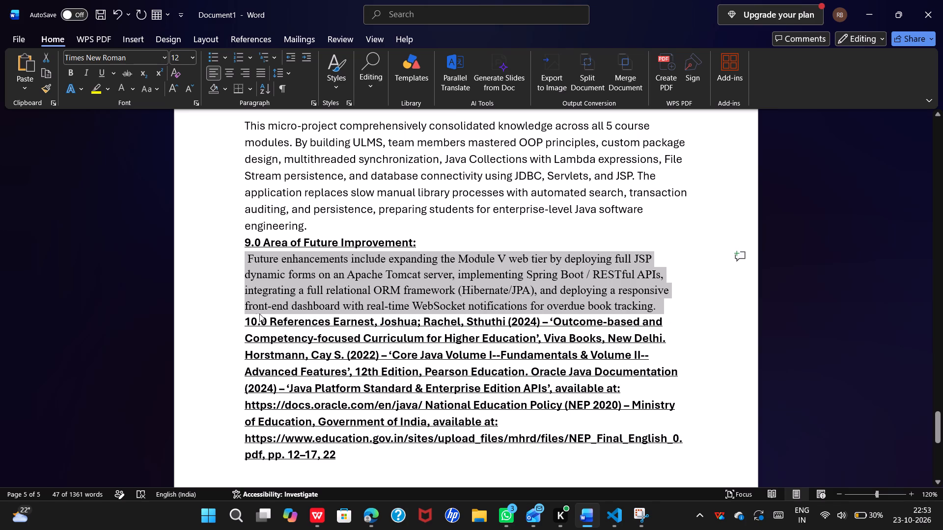
Add a colon after "10.0 References" and move the reference entries onto a new line below the heading.
click(329, 323)
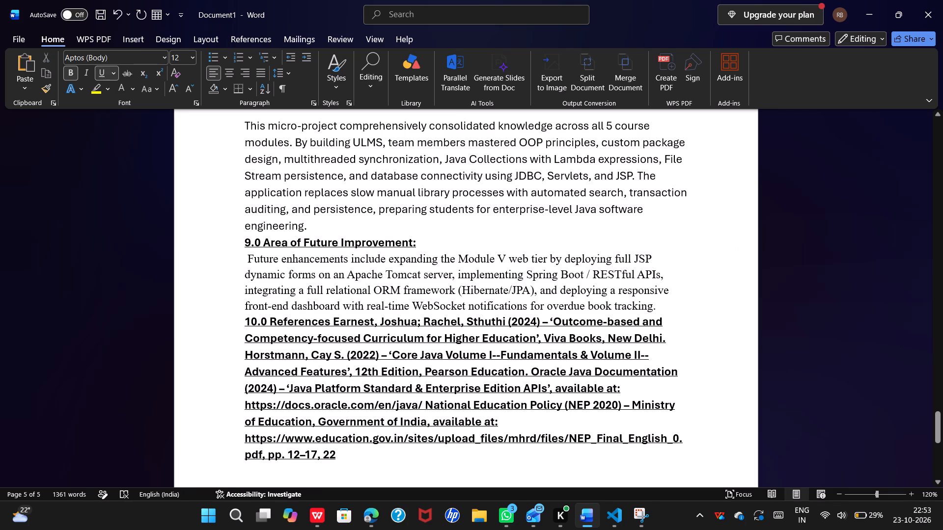
key(shift+colon)
key(Return)
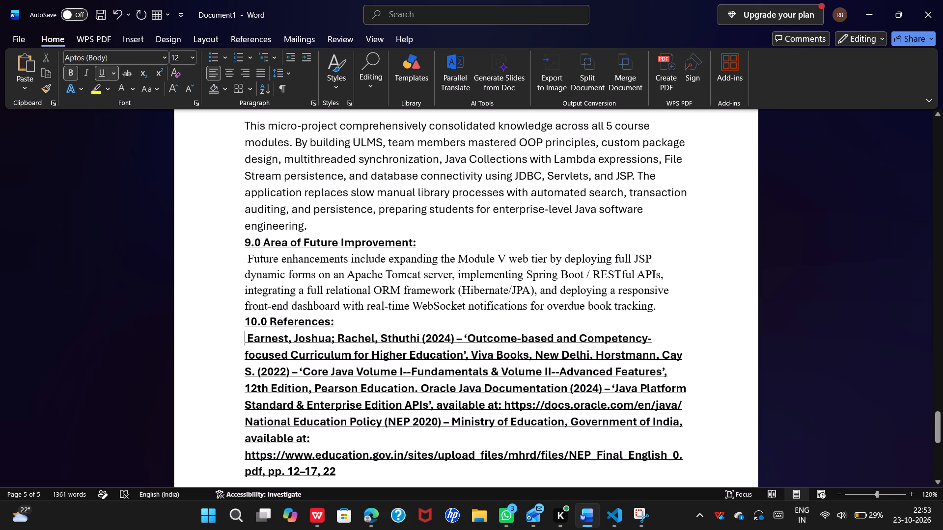
Remove the bold and underline from the text under "10.0 References:" and set its font to Times New Roman.
drag(243, 336, 360, 415)
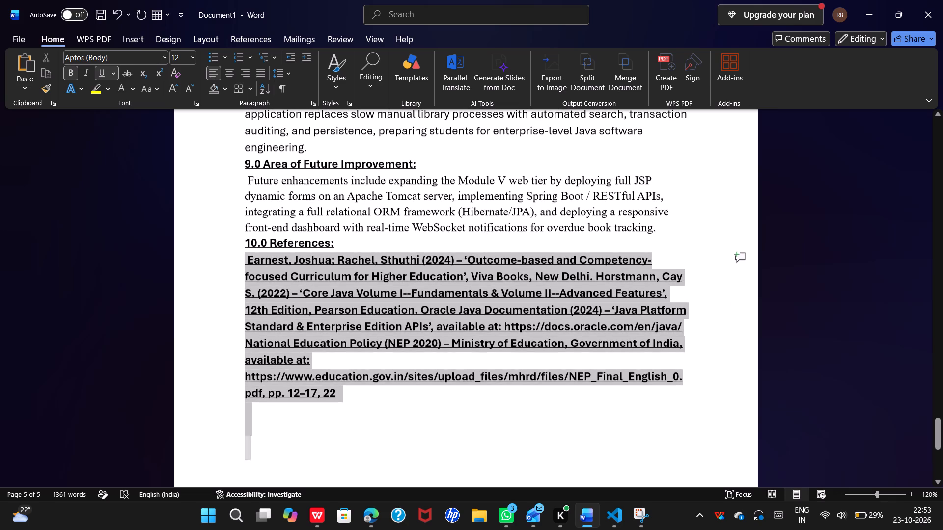
drag(360, 415, 354, 395)
click(361, 371)
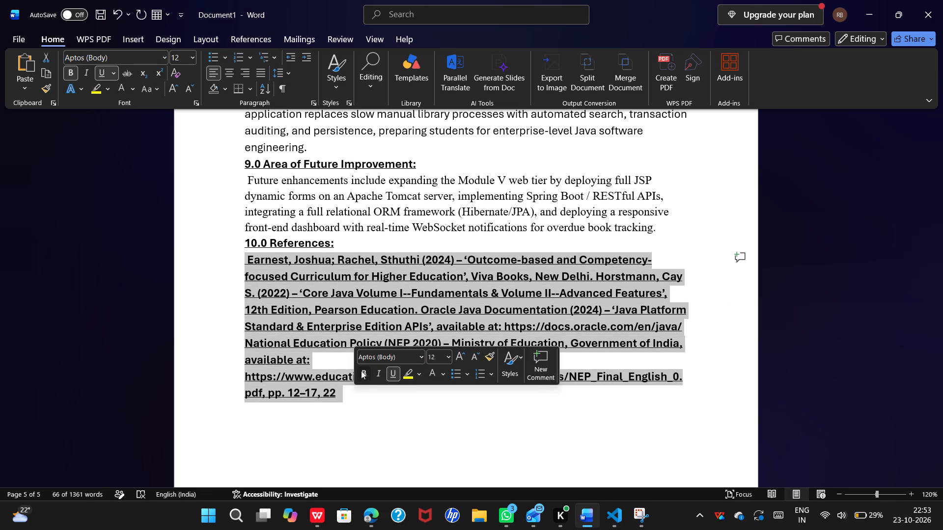
click(393, 372)
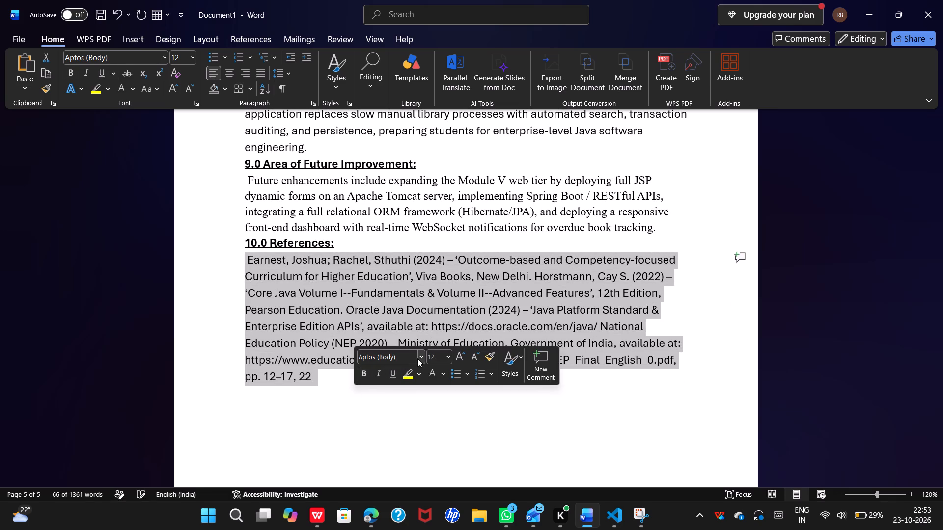
click(420, 356)
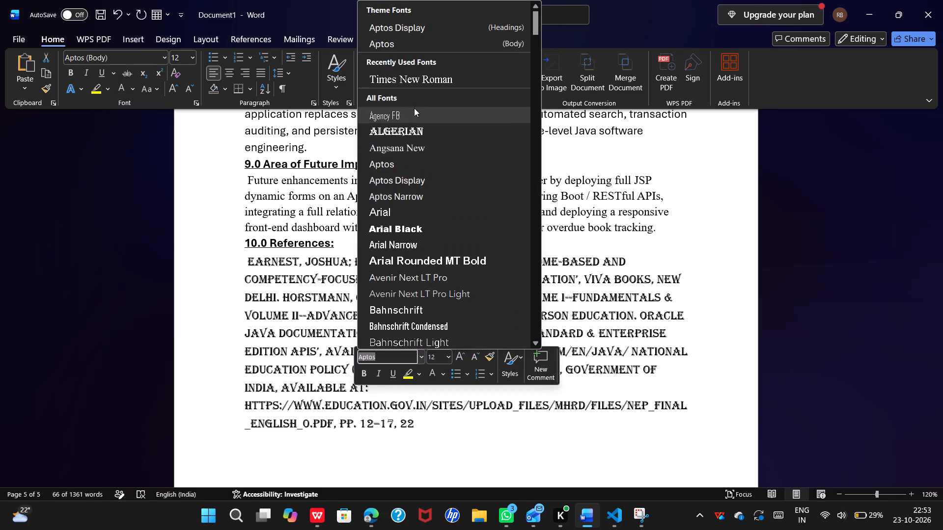
click(416, 80)
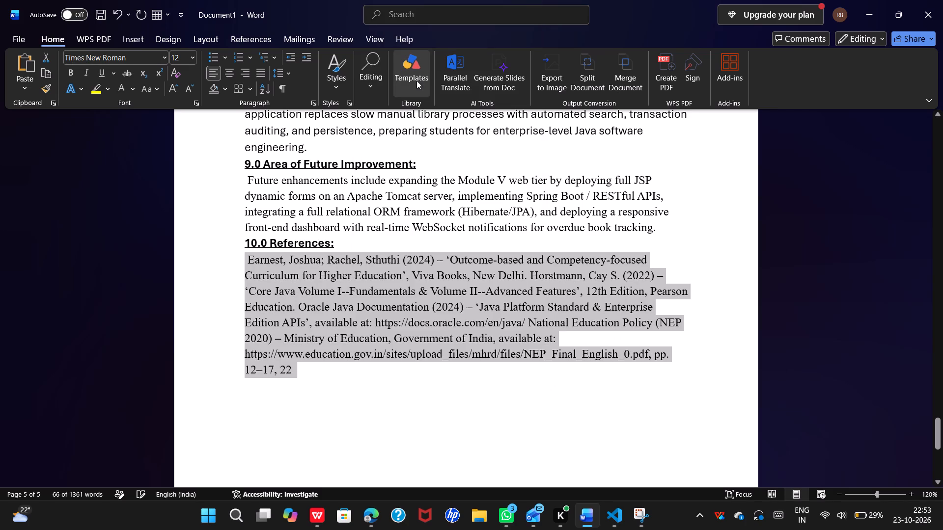
click(382, 385)
Select the whole report from "ALLIANCE UNIVERSITY" through the last reference and set its font to Times New Roman.
scroll(382, 385, up, 14)
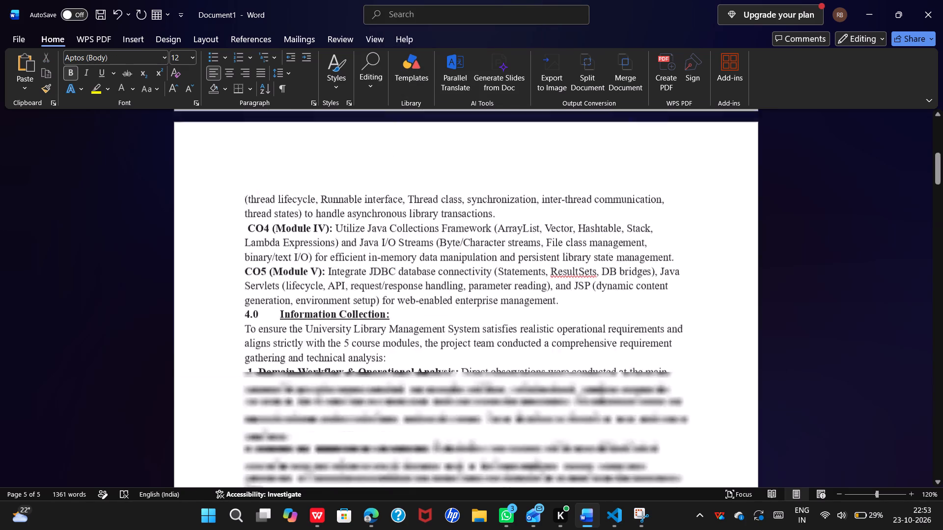
scroll(382, 385, up, 12)
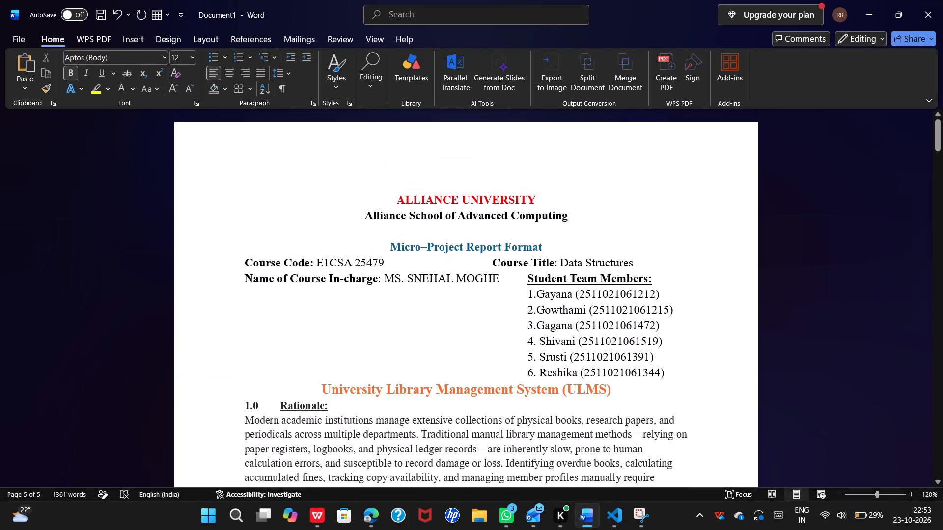
drag(397, 201, 581, 529)
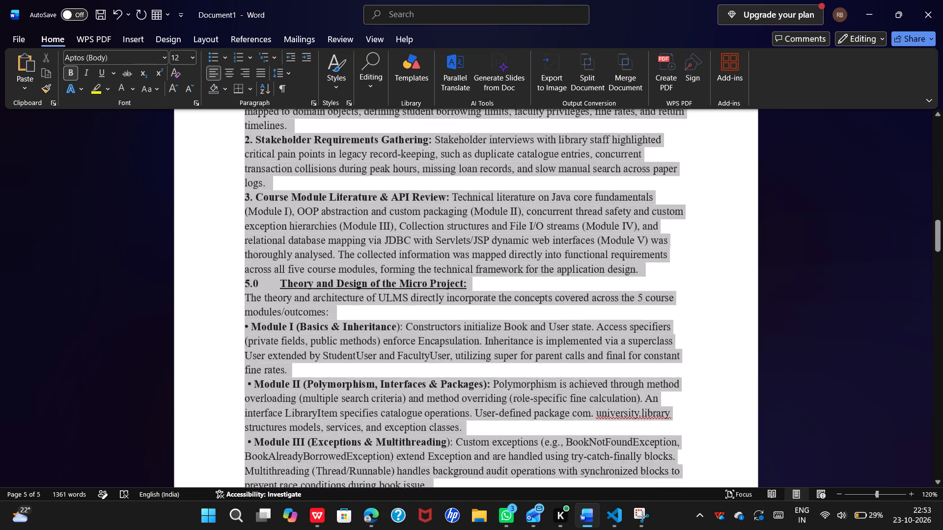
drag(581, 529, 578, 529)
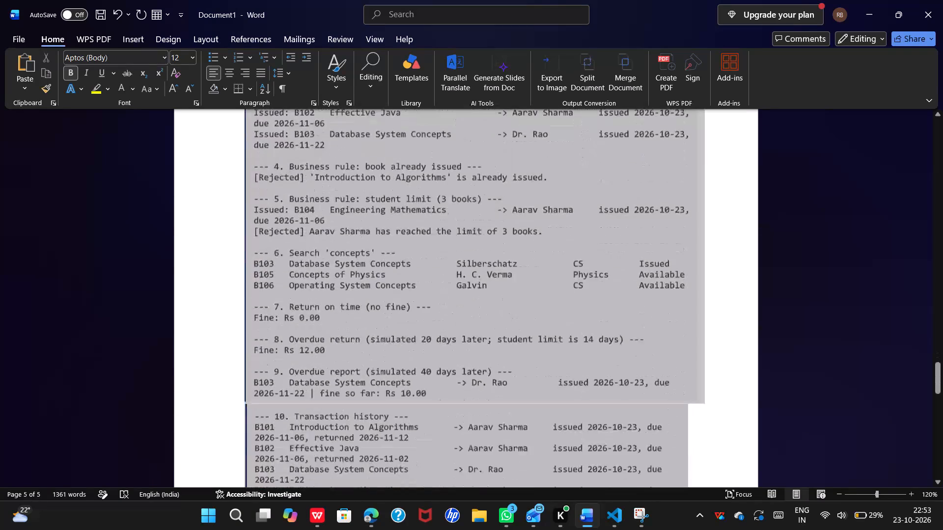
drag(578, 529, 423, 137)
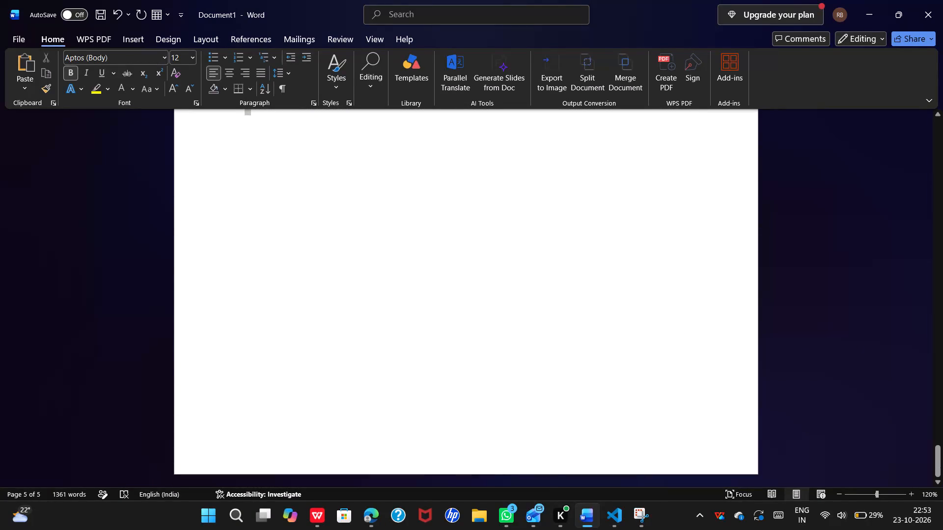
drag(423, 137, 420, 181)
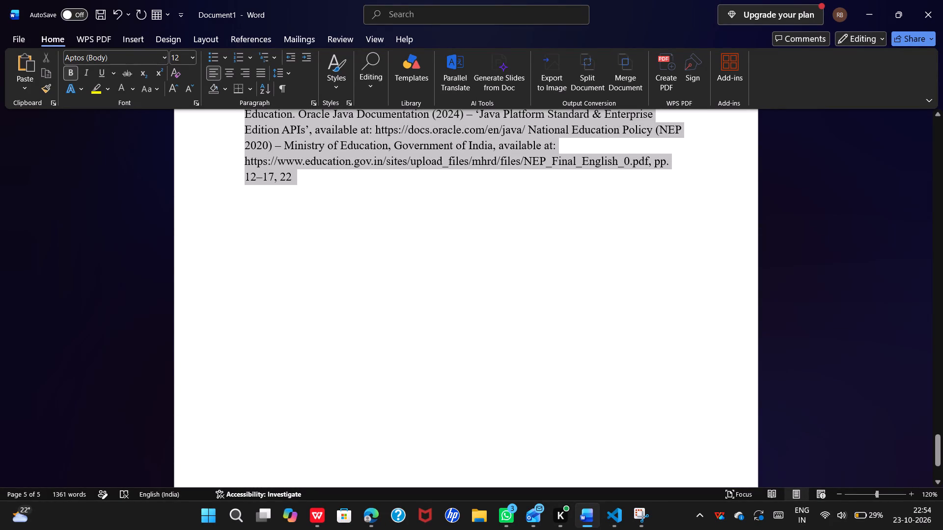
drag(420, 181, 422, 187)
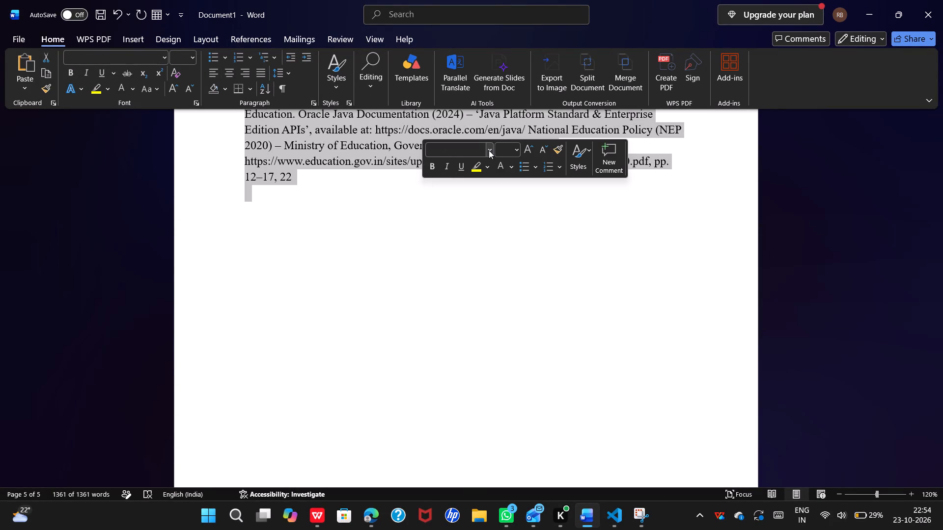
click(489, 150)
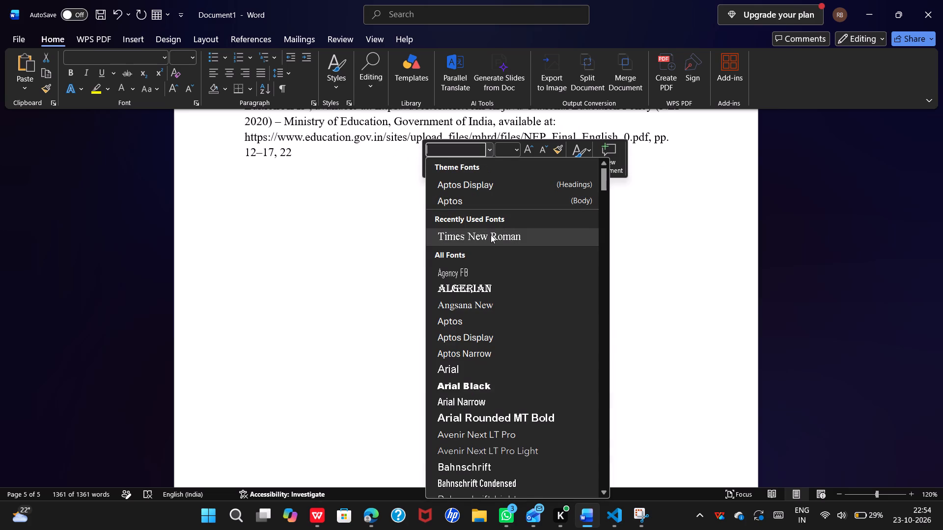
click(491, 235)
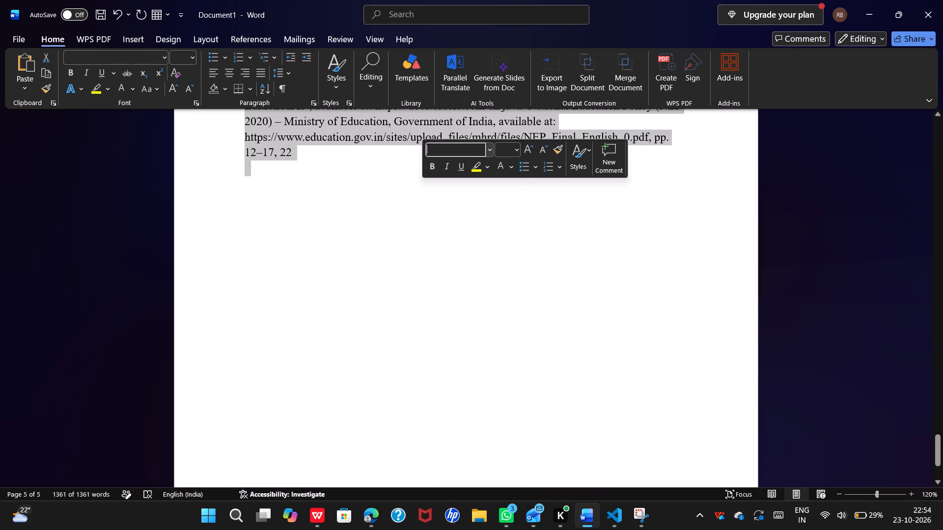
Deselect the report text and look back through the document from the references to the title page to check its formatting.
click(488, 245)
scroll(488, 245, up, 9)
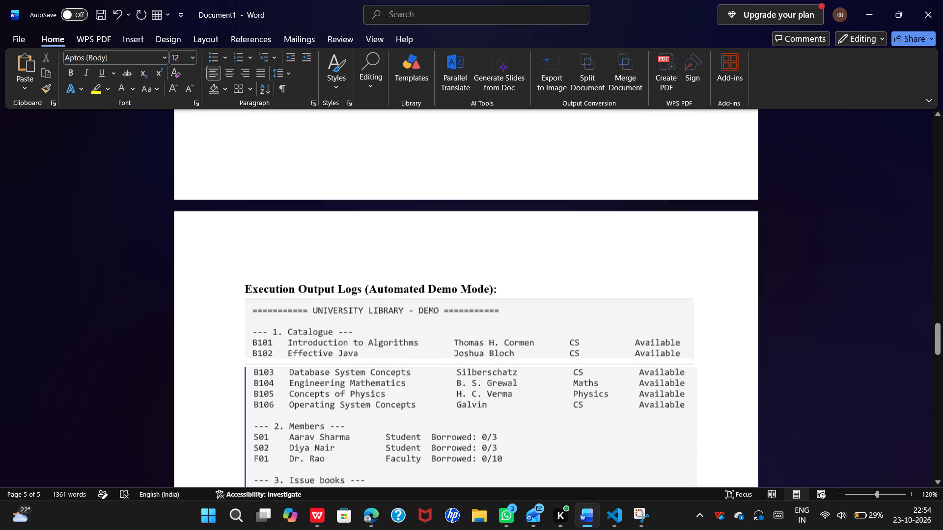
scroll(488, 245, up, 6)
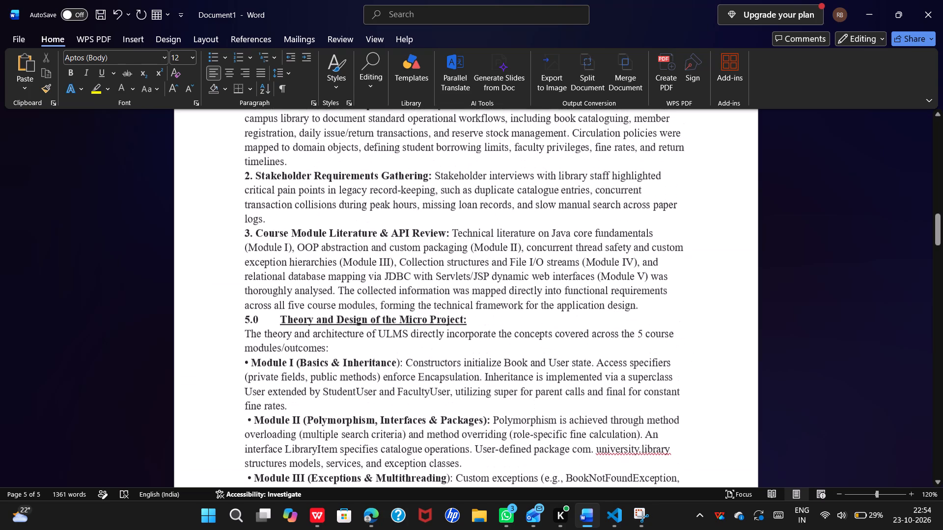
scroll(488, 245, up, 6)
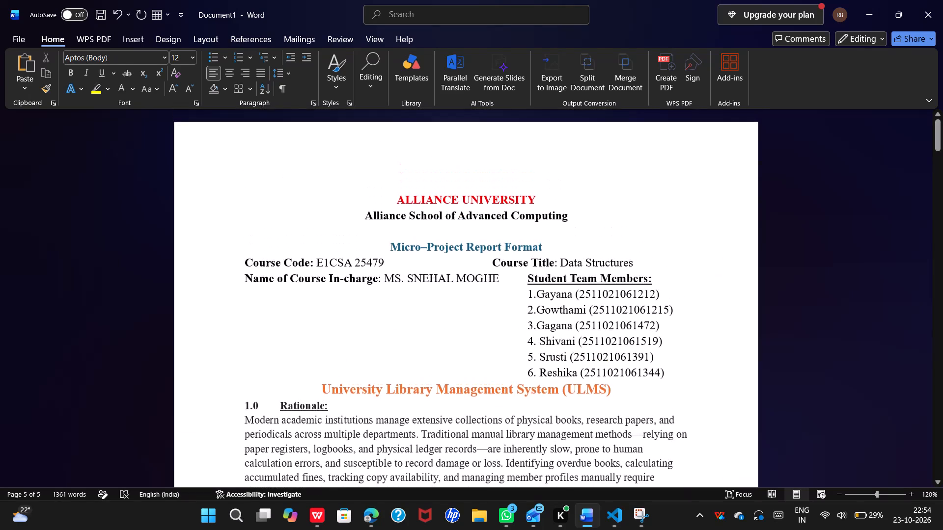
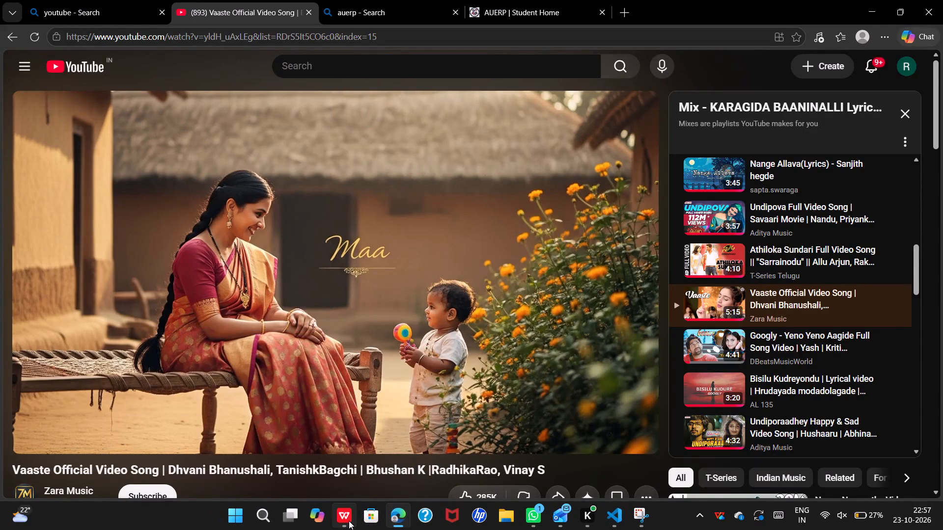
Switch to java report 1.docx in WPS Office and review its first page, from the title block through the course outcomes.
click(369, 476)
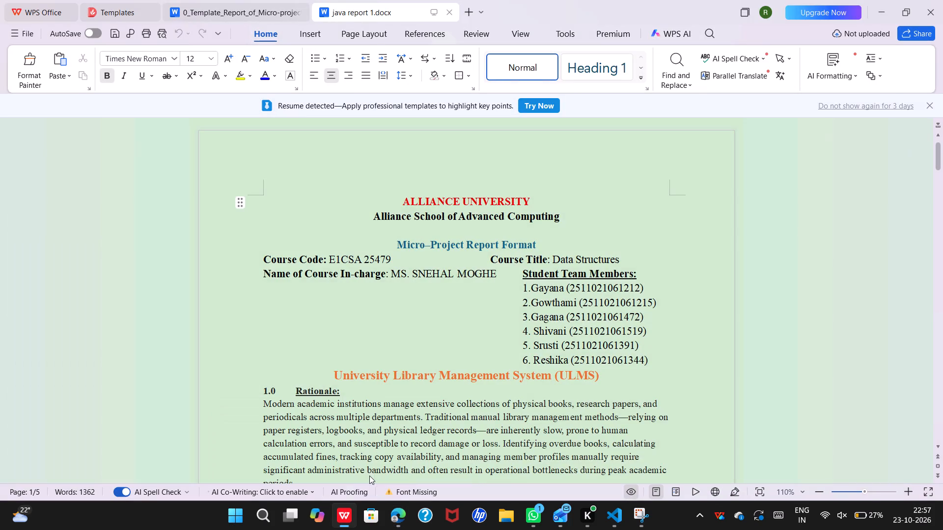
scroll(392, 398, down, 4)
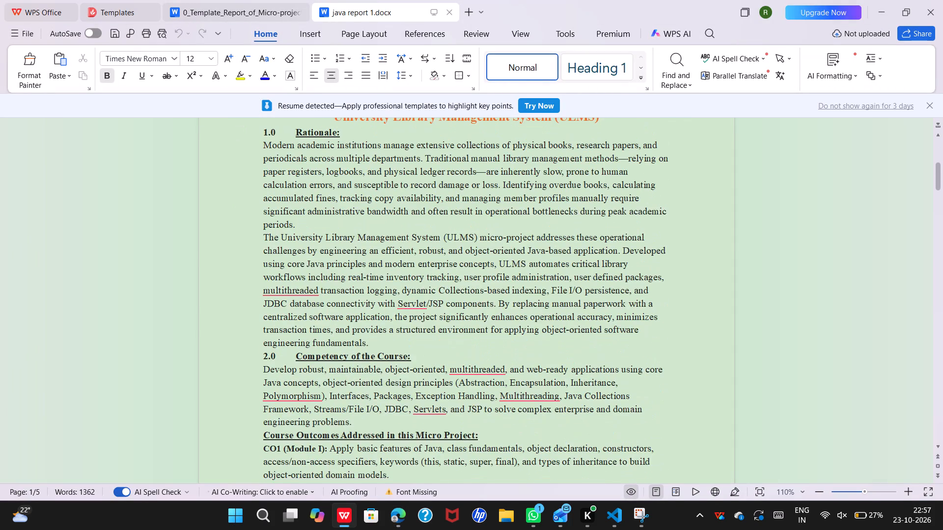
scroll(392, 398, down, 1)
scroll(392, 398, up, 2)
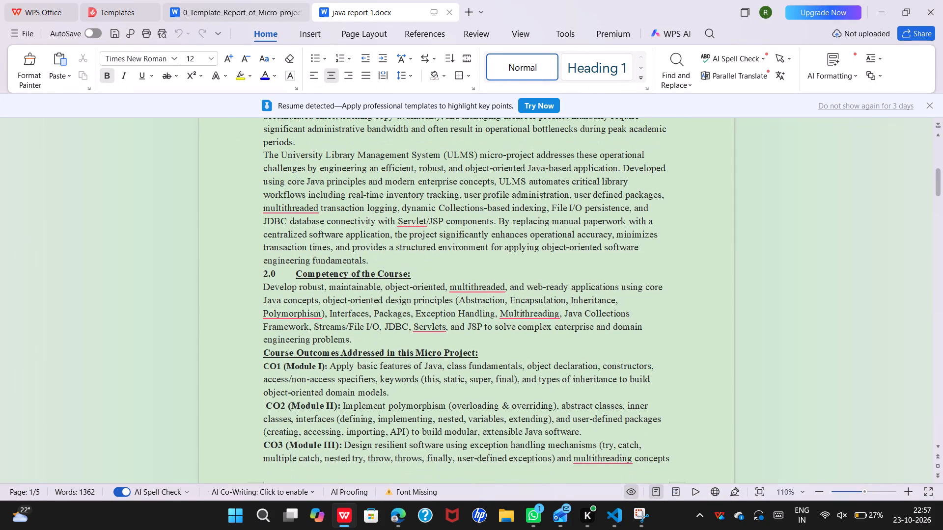
scroll(392, 398, up, 2)
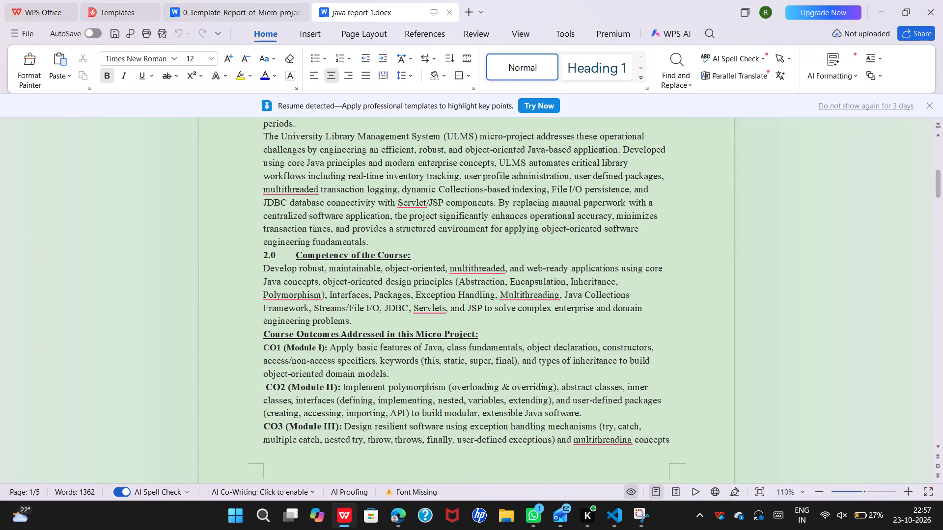
scroll(392, 398, up, 3)
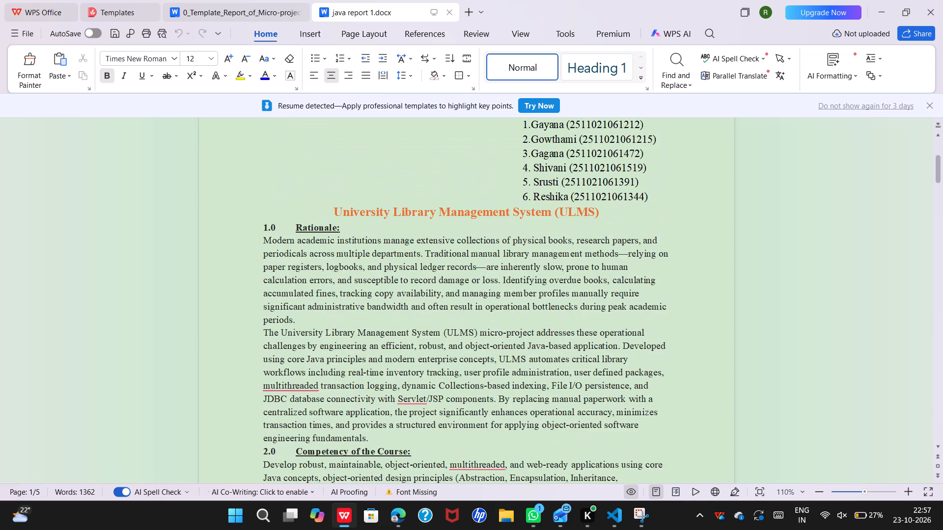
scroll(392, 398, up, 2)
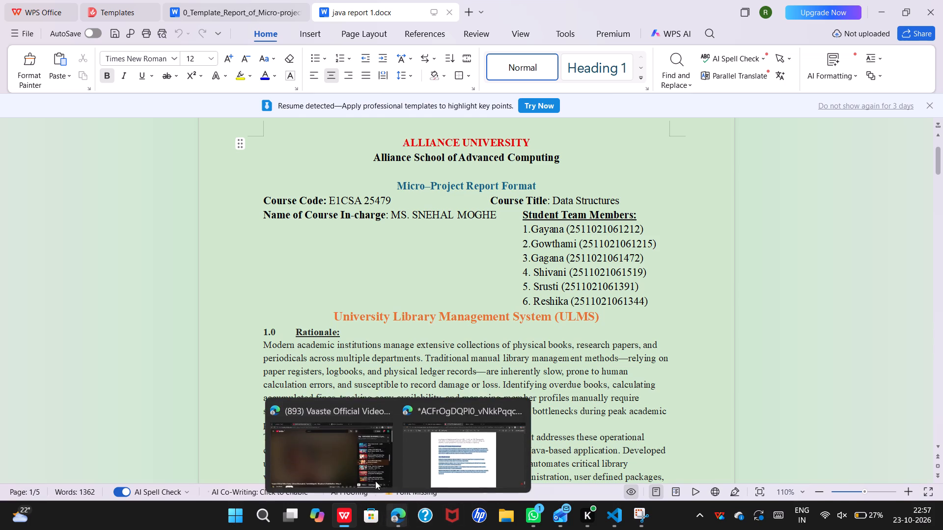
Switch to the Microsoft Edge window that holds the AUERP Student Home page.
click(366, 469)
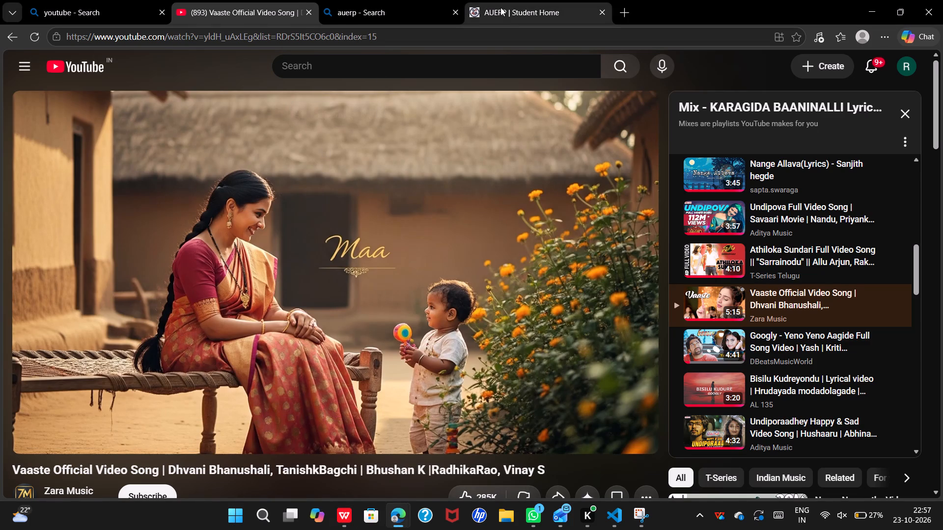
Switch to the AUERP session plan page and copy the title "Programming in JAVA" from the course in-charge's E1CSA 25306 card.
click(500, 7)
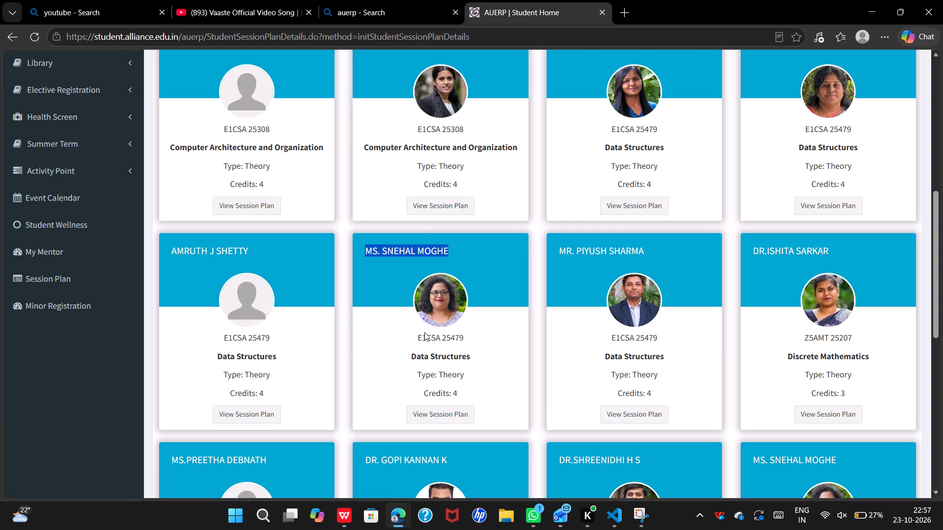
click(401, 361)
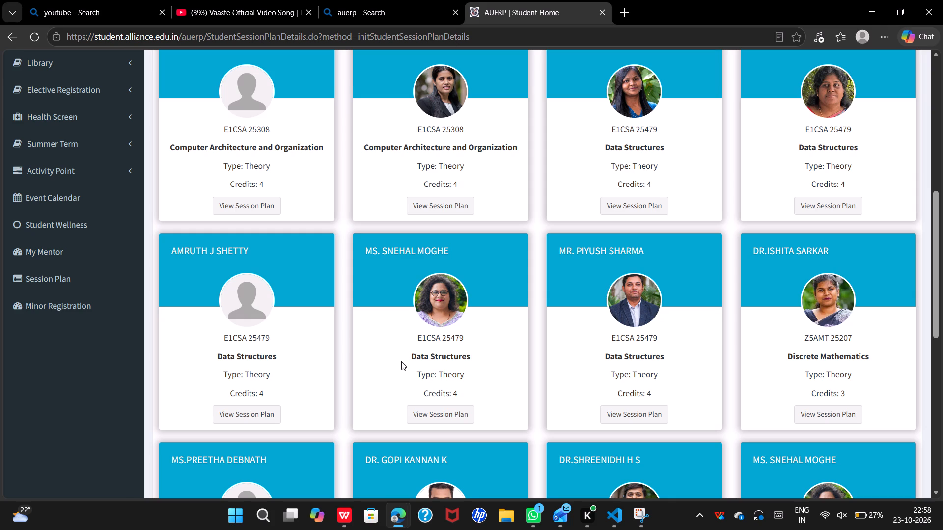
scroll(401, 361, up, 1)
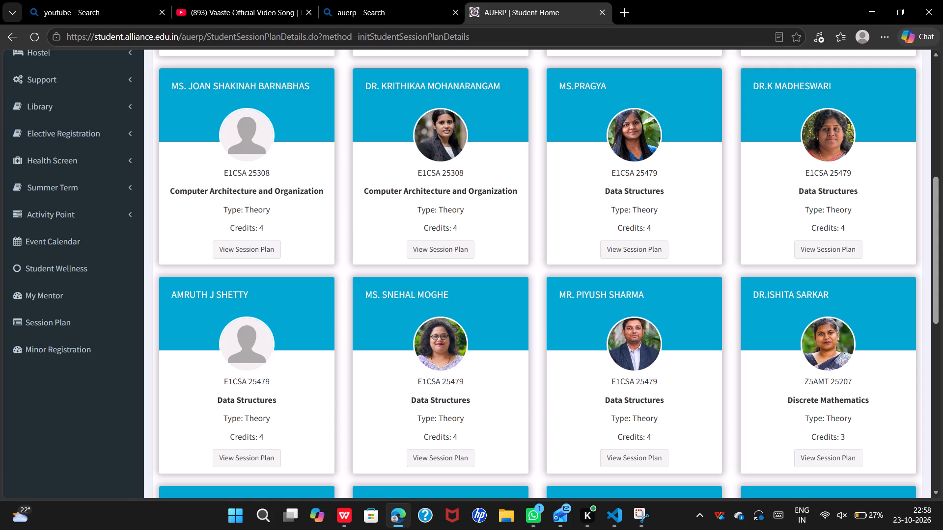
scroll(447, 397, up, 1)
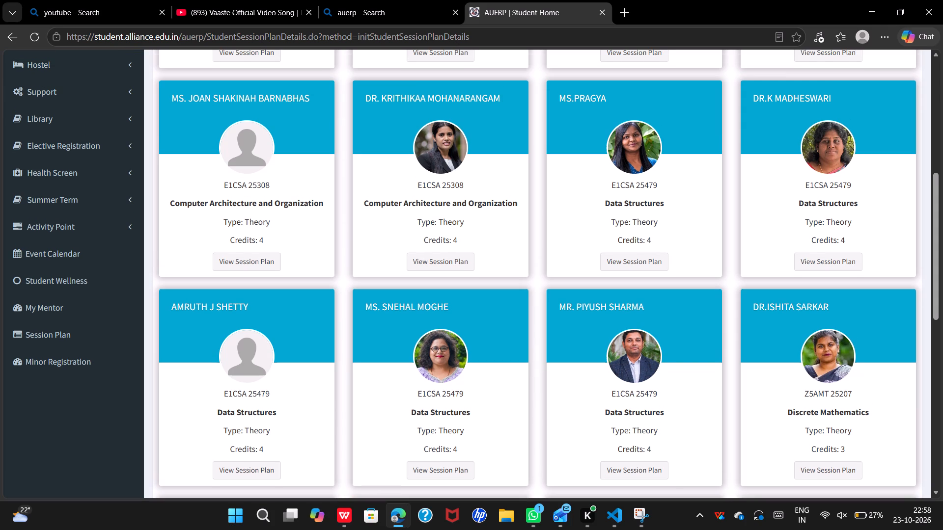
scroll(447, 397, up, 4)
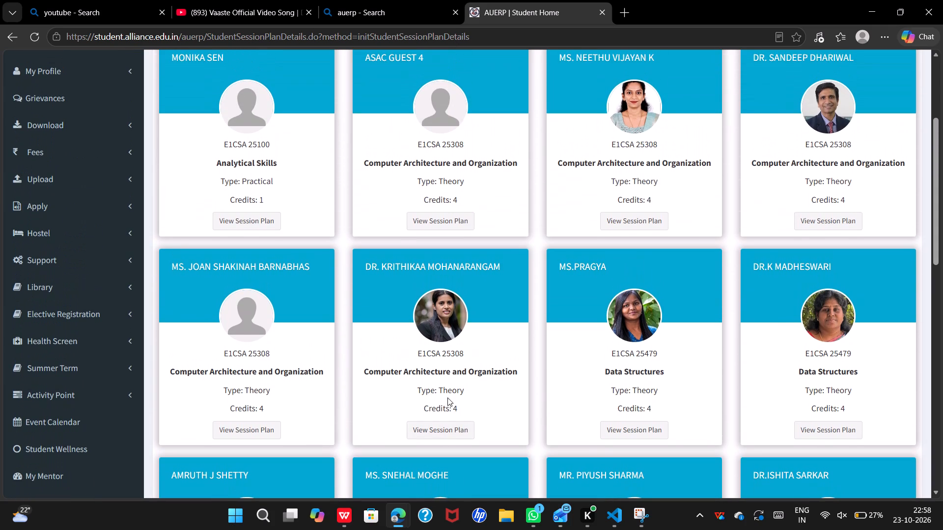
scroll(446, 363, down, 3)
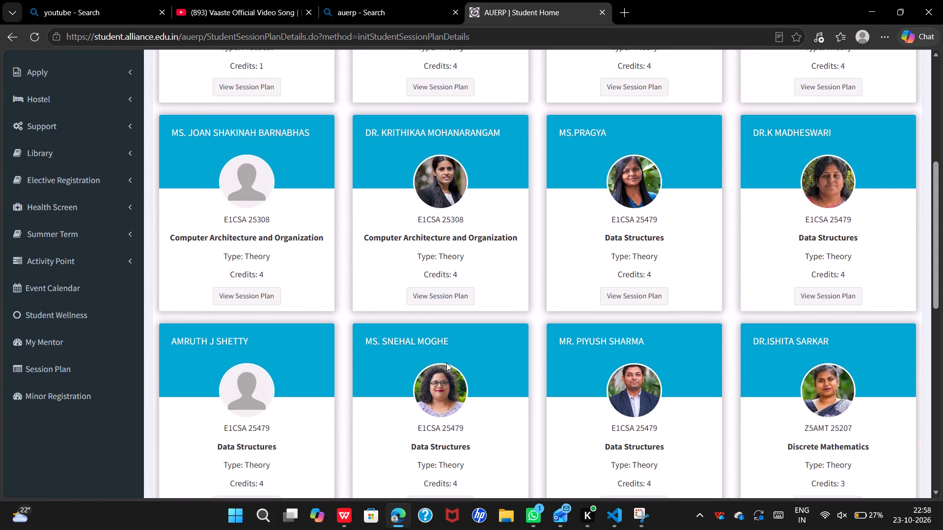
scroll(446, 363, down, 3)
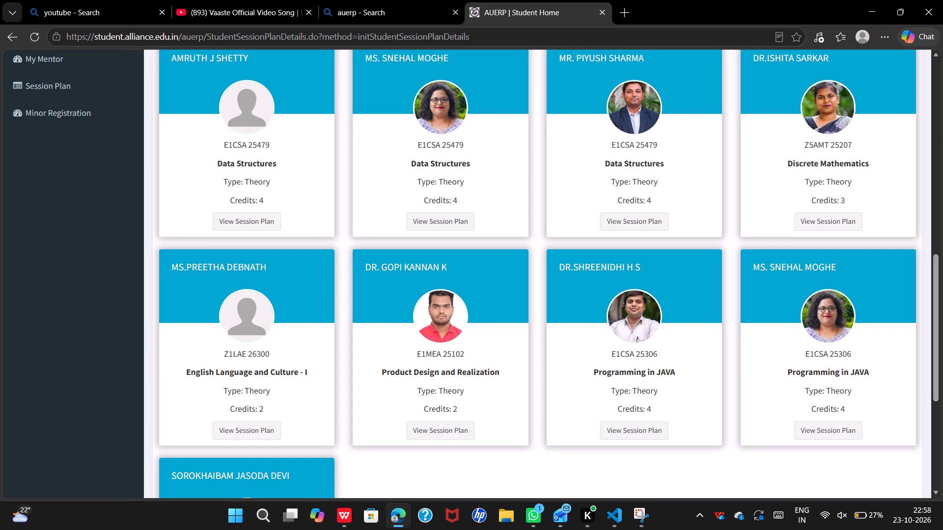
drag(789, 373, 865, 375)
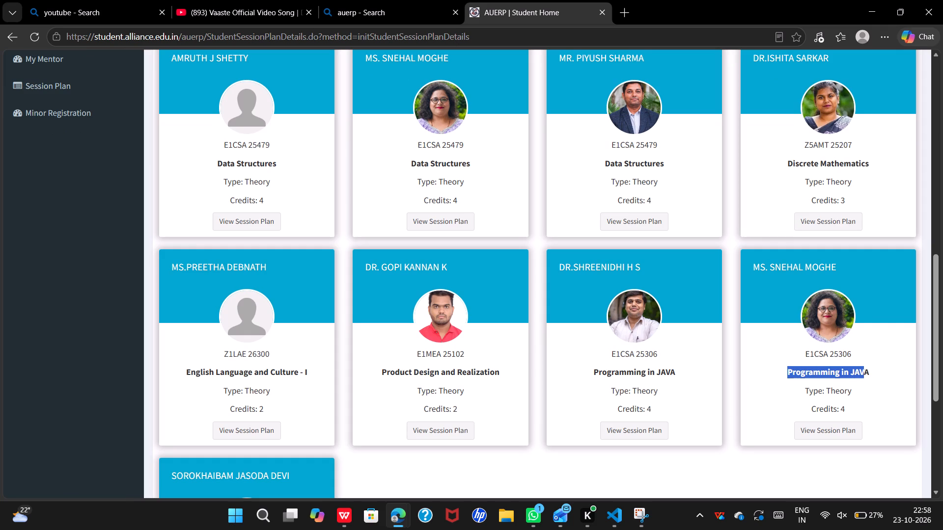
drag(865, 375, 872, 375)
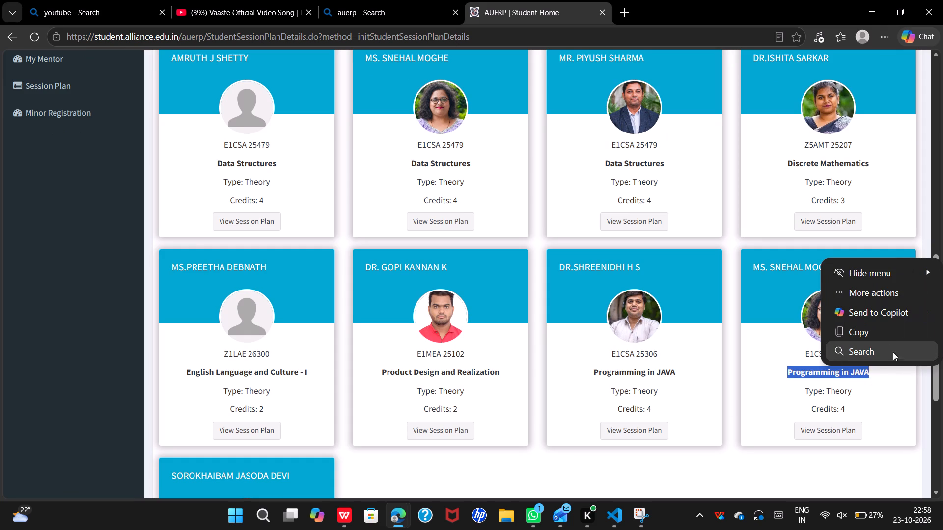
click(881, 335)
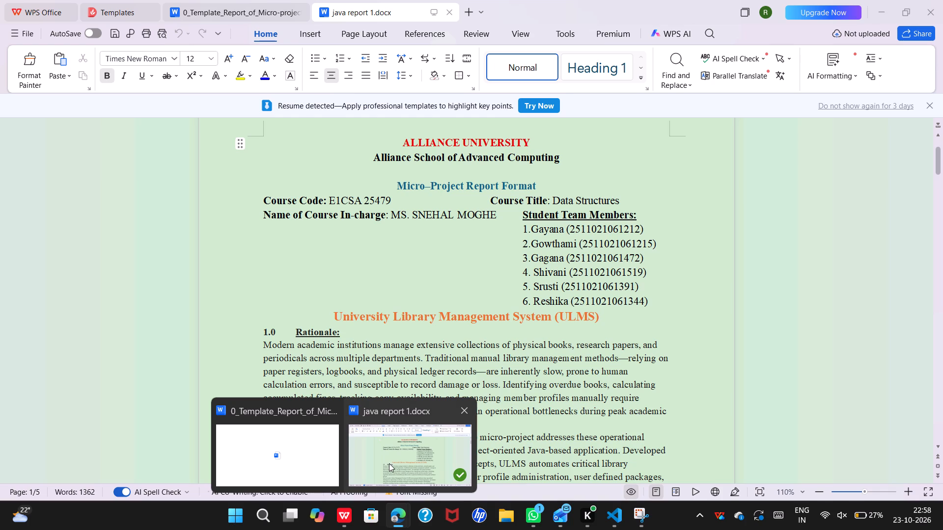
In java report 1.docx in WPS Office, replace the Course Title value with the copied "Programming in JAVA".
click(389, 463)
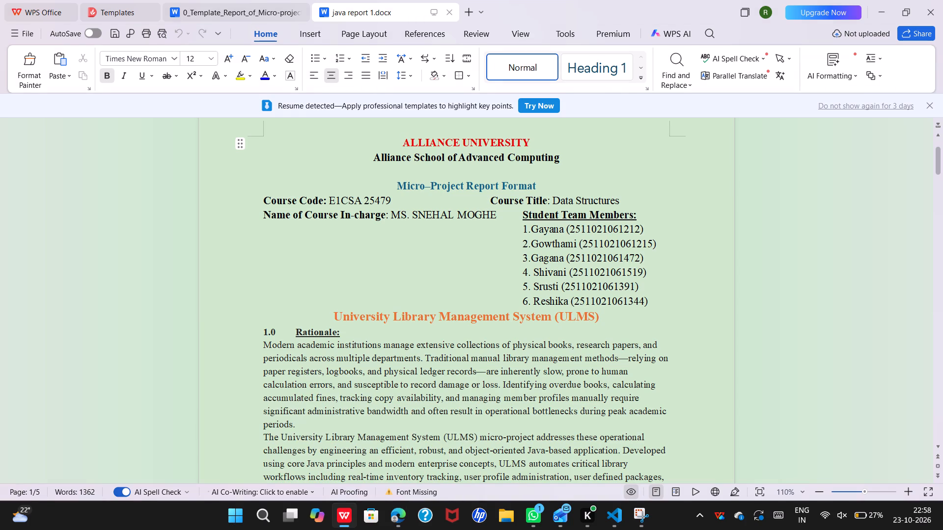
drag(553, 198, 622, 195)
key(BackSpace)
key(ctrl+v)
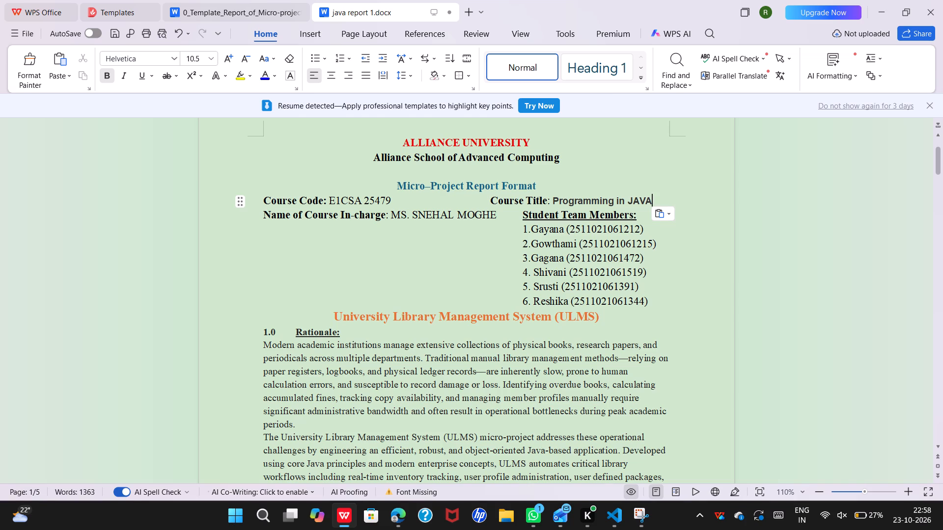
Review the report's sections, from the title block through the output logs and references, checking their content and layout.
scroll(510, 401, down, 11)
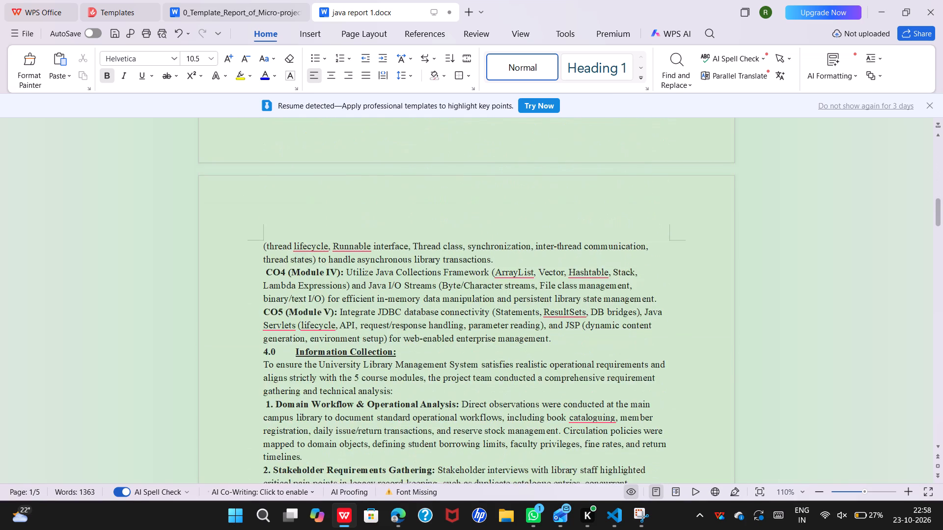
scroll(510, 401, down, 12)
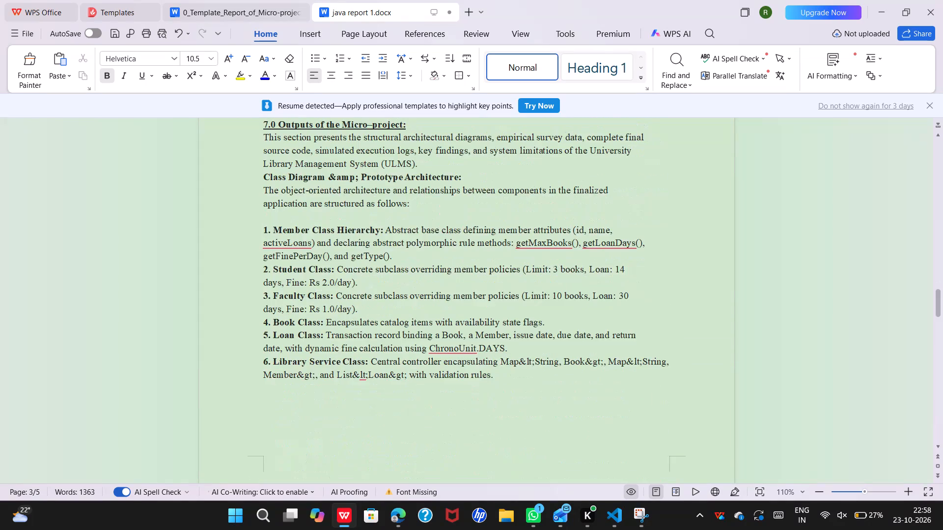
scroll(510, 401, down, 12)
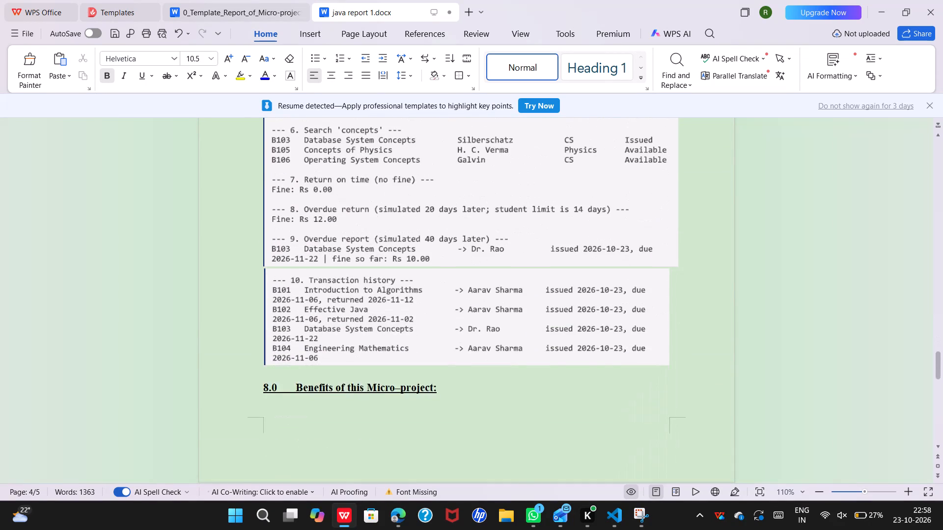
scroll(510, 401, down, 3)
scroll(510, 401, up, 10)
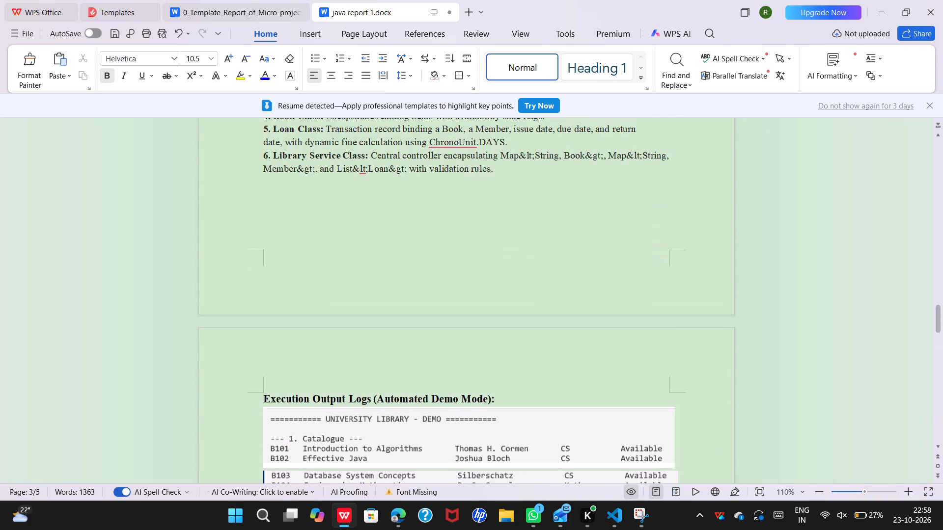
scroll(510, 401, up, 4)
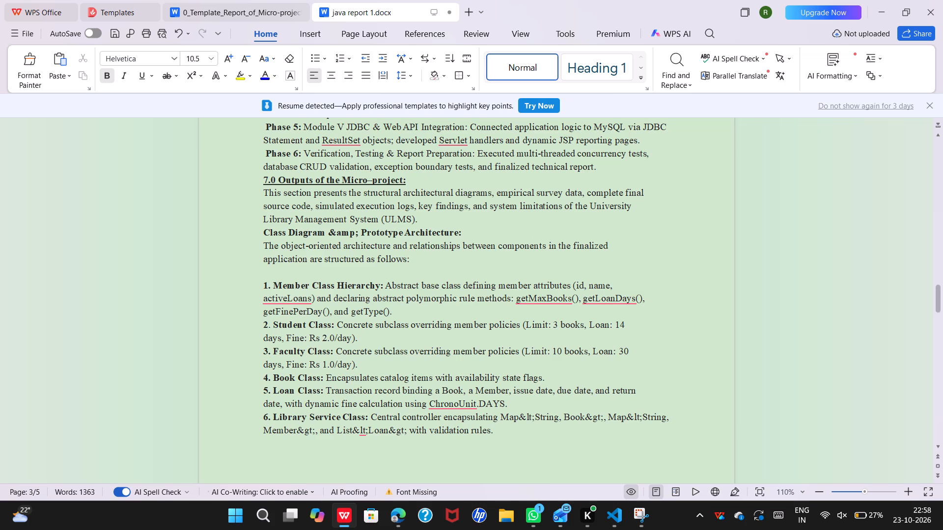
scroll(508, 427, up, 2)
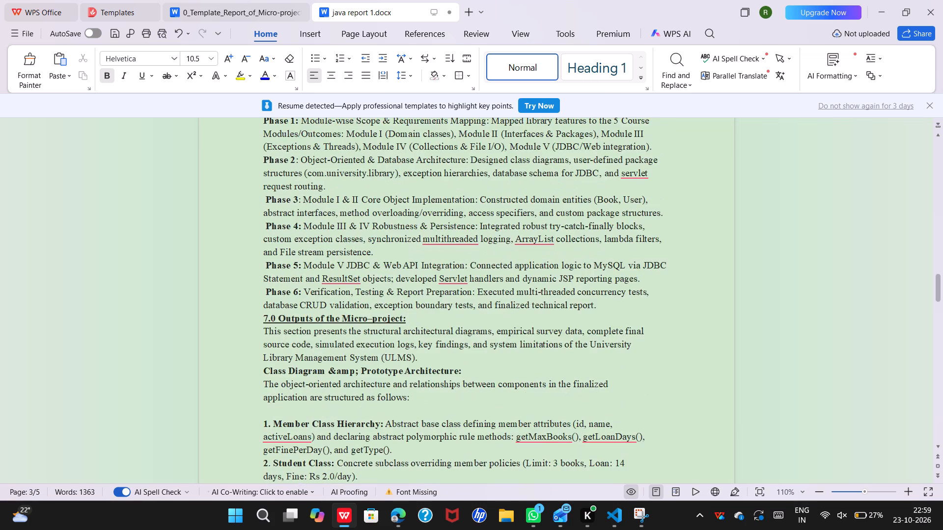
scroll(508, 427, up, 2)
scroll(508, 427, down, 7)
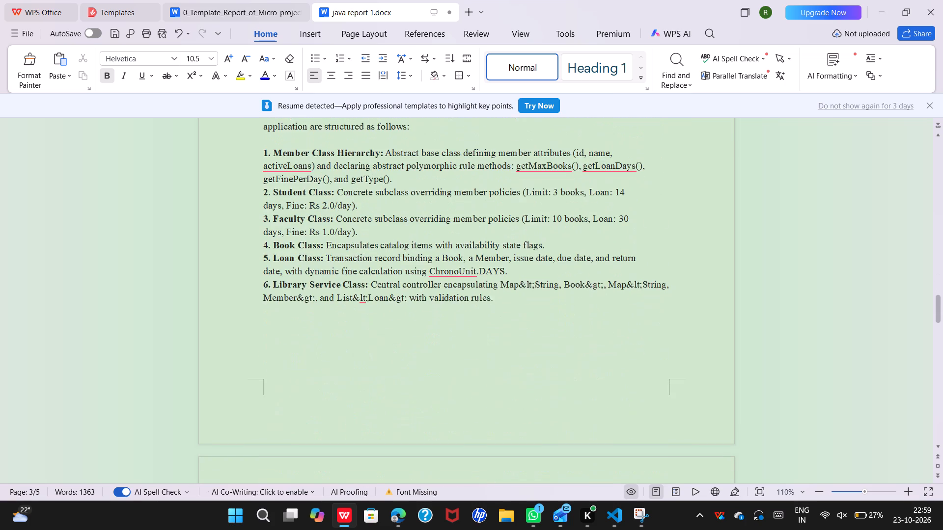
scroll(508, 427, down, 9)
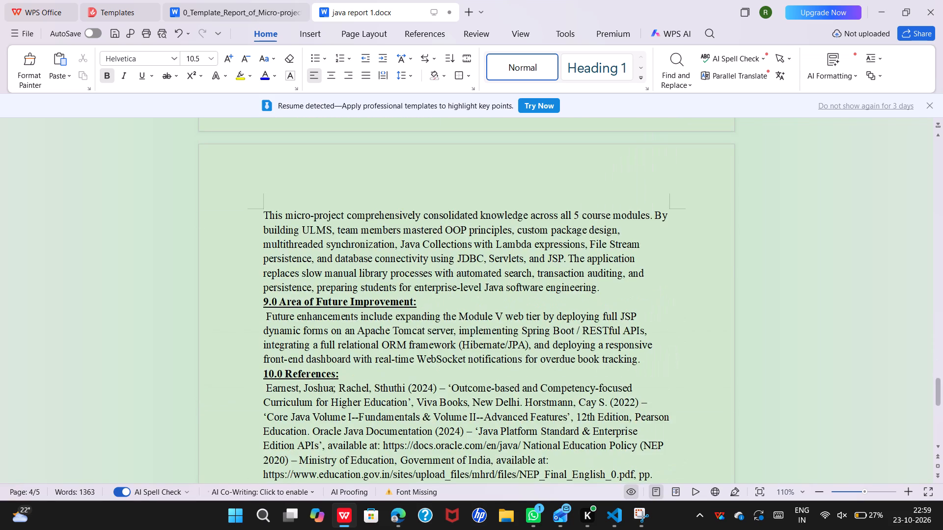
scroll(508, 427, down, 3)
scroll(508, 427, up, 5)
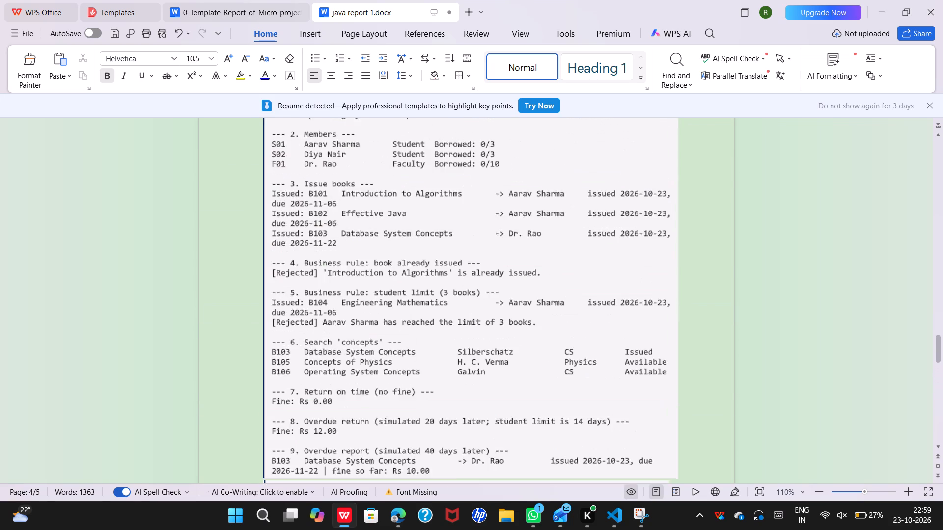
scroll(508, 427, up, 9)
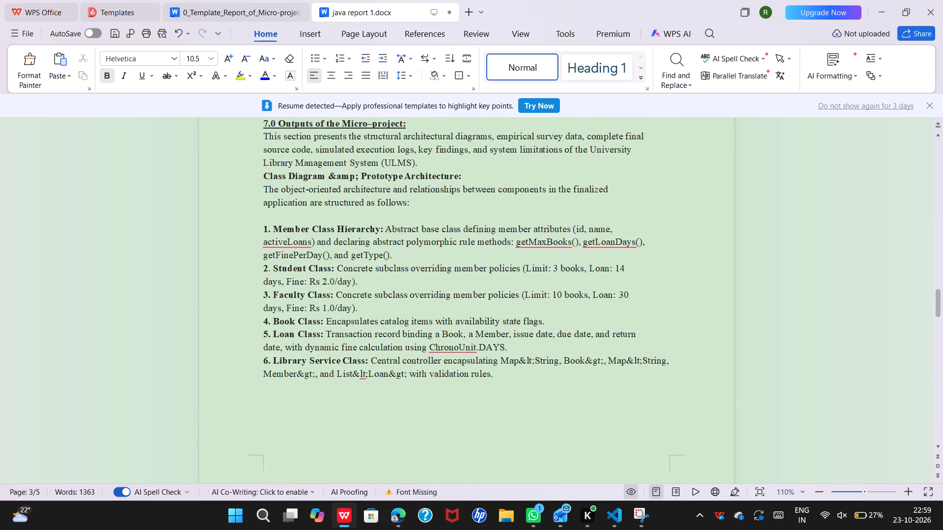
scroll(508, 427, up, 1)
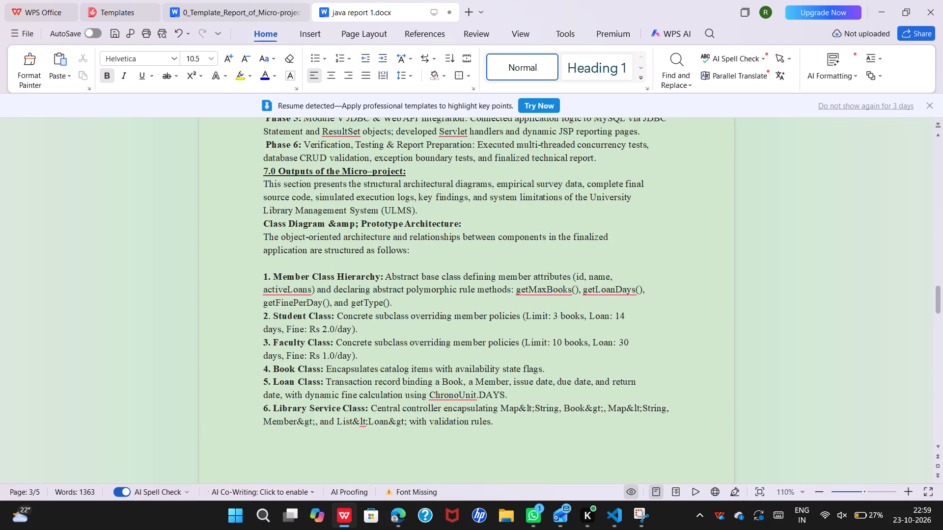
scroll(508, 427, up, 2)
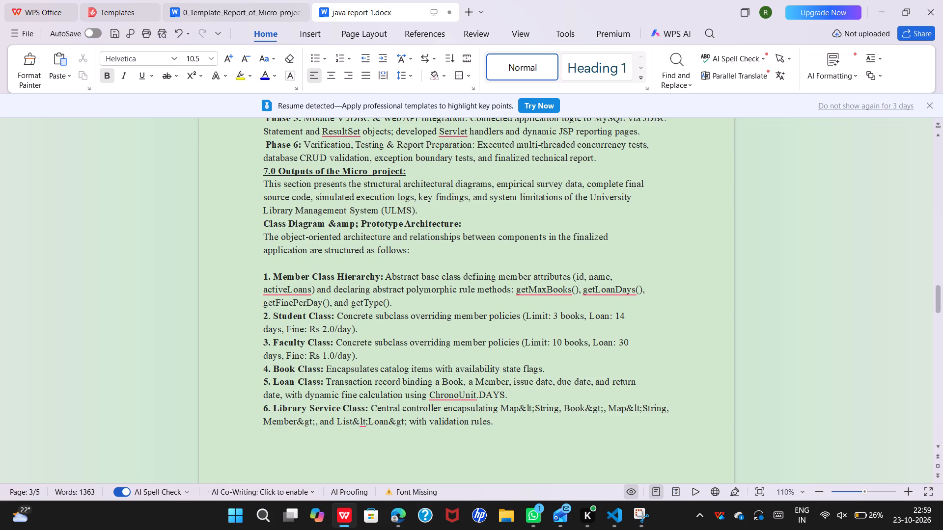
scroll(482, 417, up, 2)
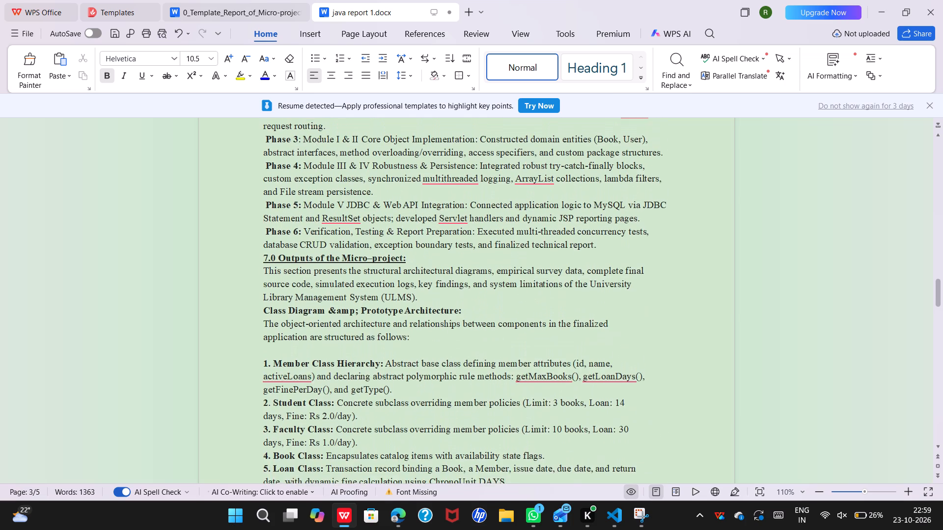
scroll(482, 417, up, 3)
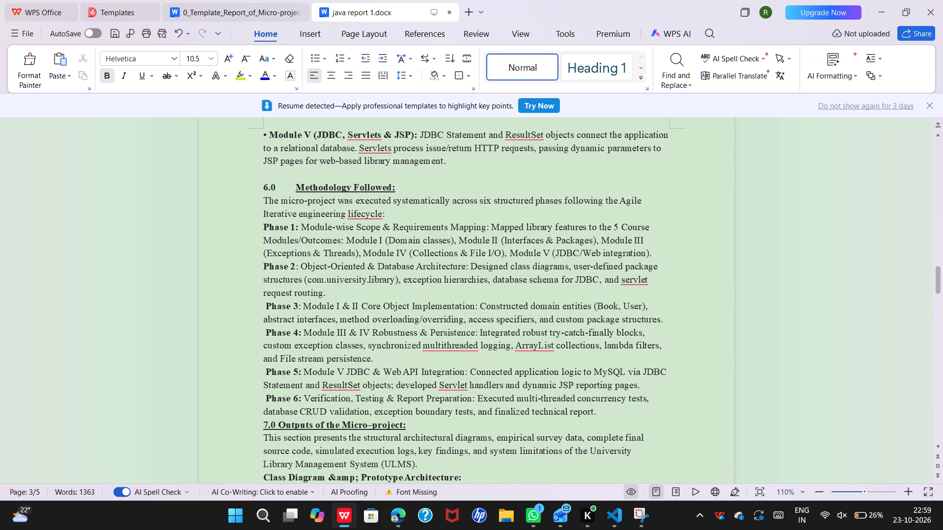
scroll(381, 415, down, 1)
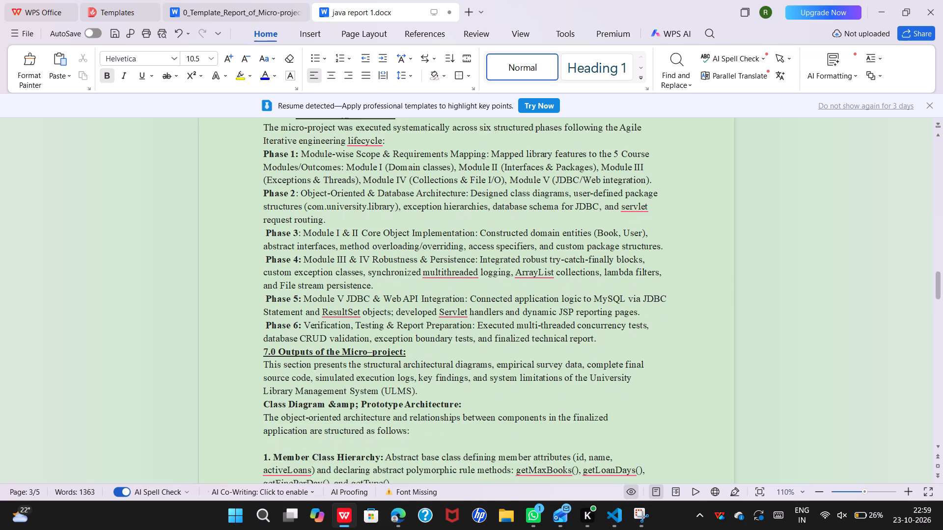
scroll(381, 415, down, 2)
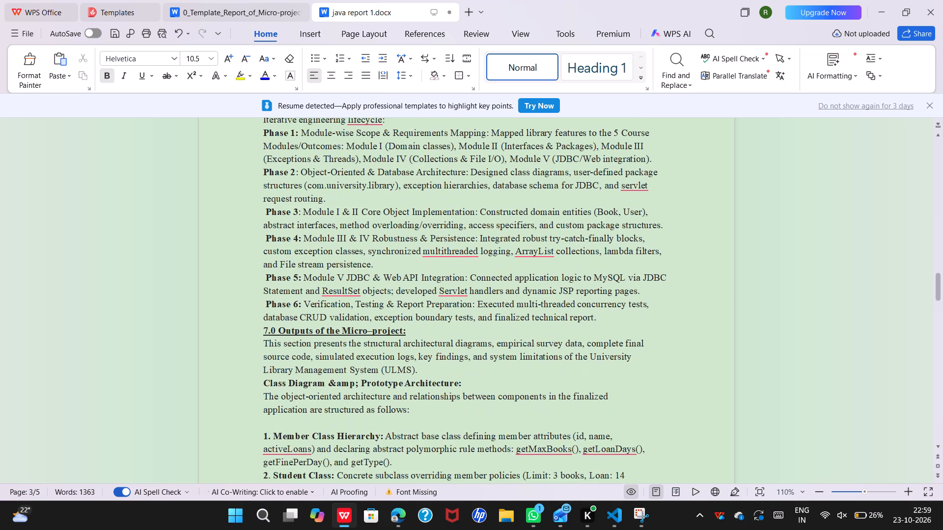
scroll(381, 415, up, 18)
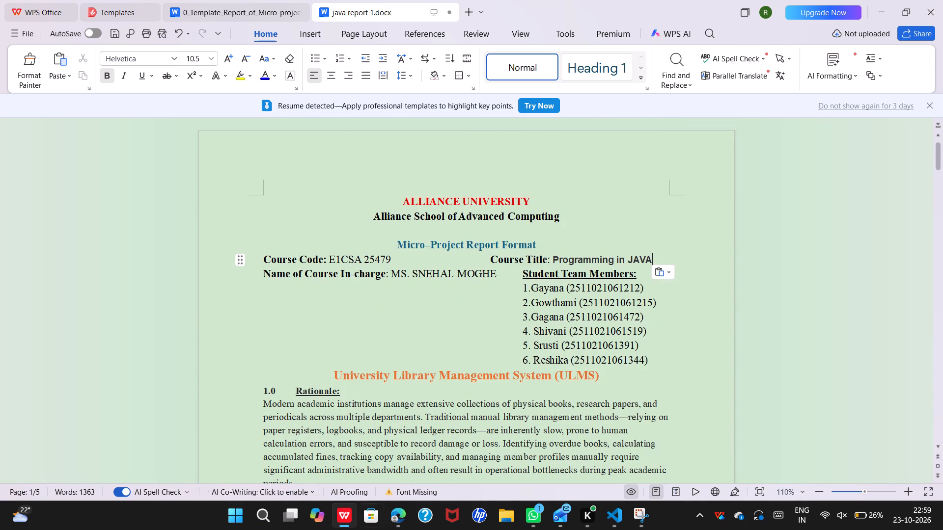
scroll(354, 380, down, 1)
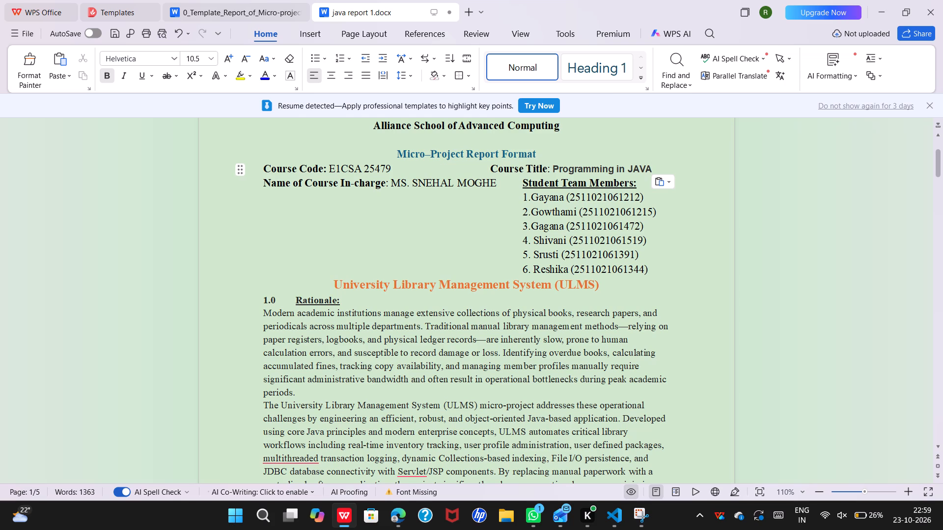
scroll(354, 380, down, 2)
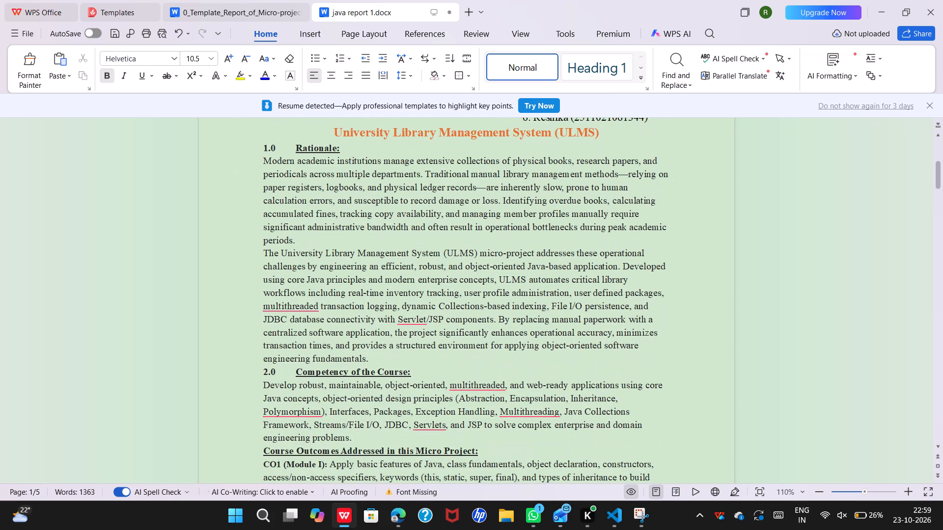
scroll(354, 380, down, 1)
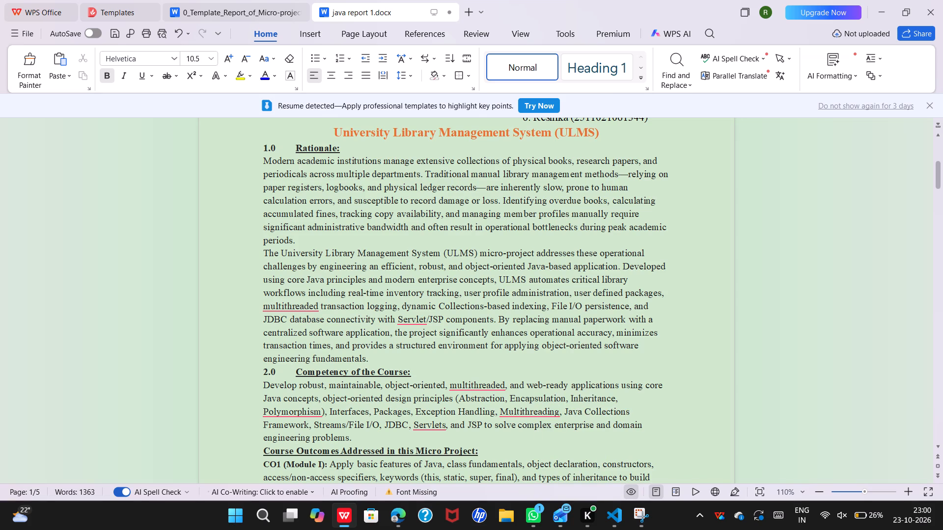
Launch Microsoft Word and open the recent document java report 1.
click(224, 510)
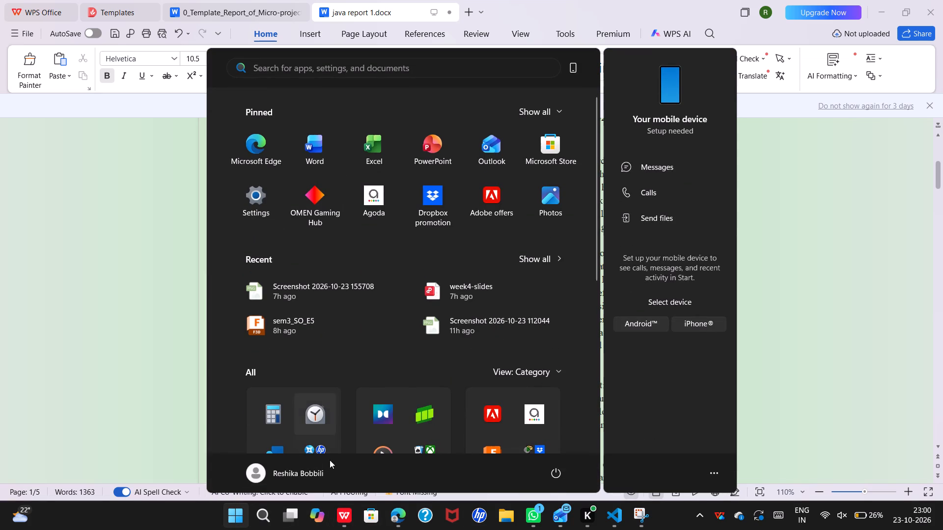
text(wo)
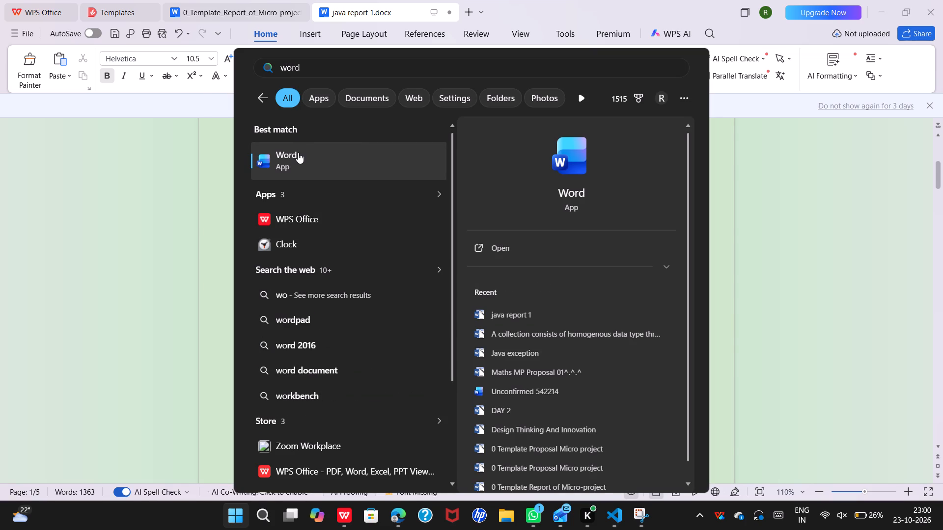
click(298, 153)
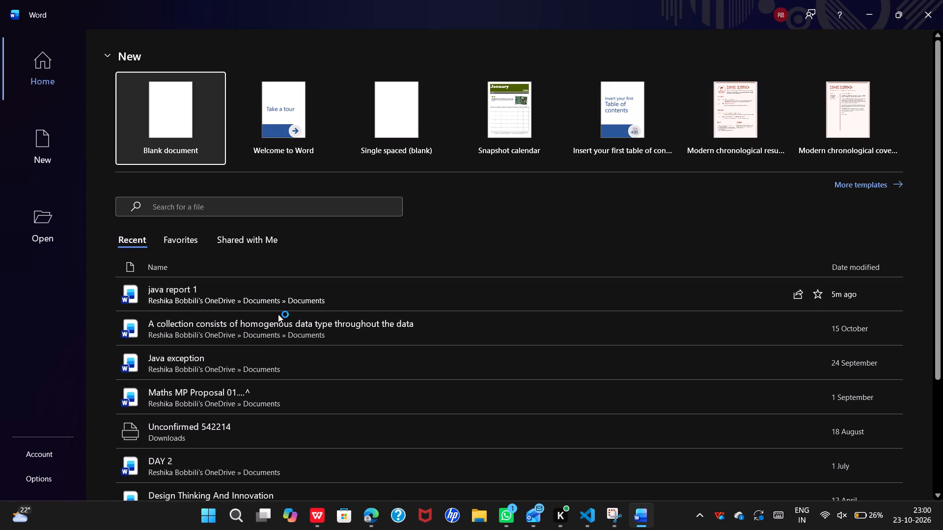
double_click(278, 295)
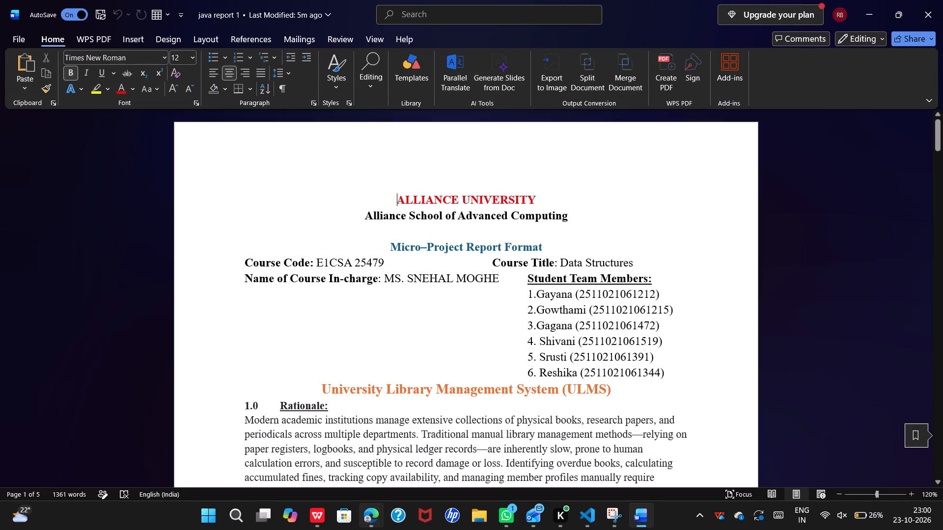
Switch to Edge with the AUERP session plan page for the Programming in JAVA course details.
click(341, 468)
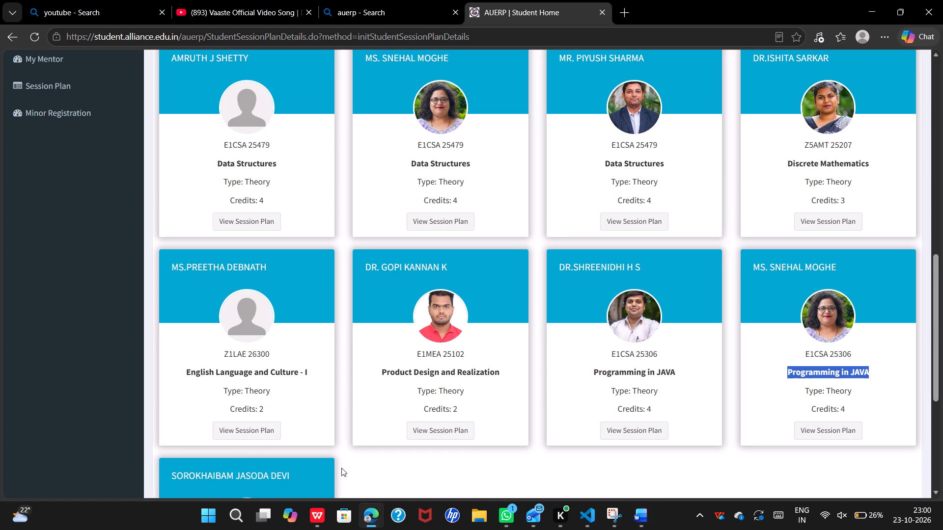
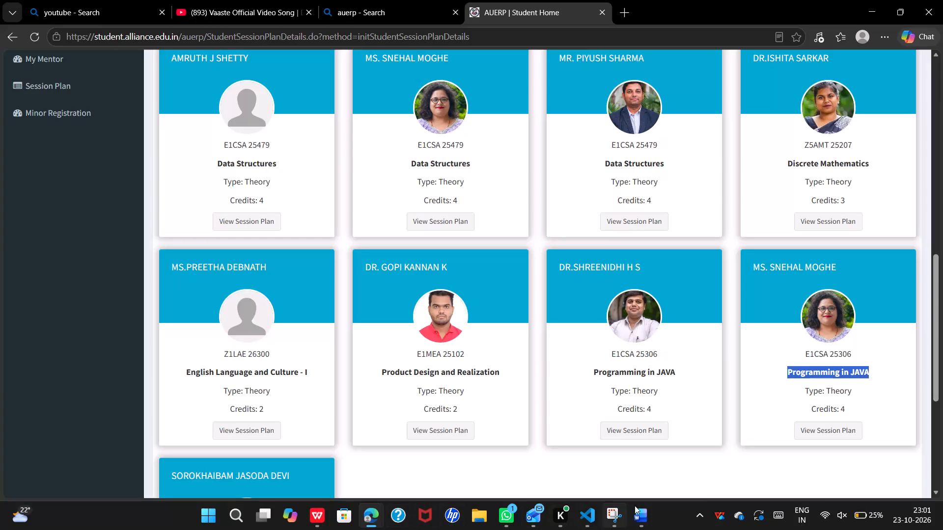
In the java report 1 document in Word, replace the Course Code value with E1CSA 25306 copied from AUERP in Edge, and make it non-bold.
click(637, 522)
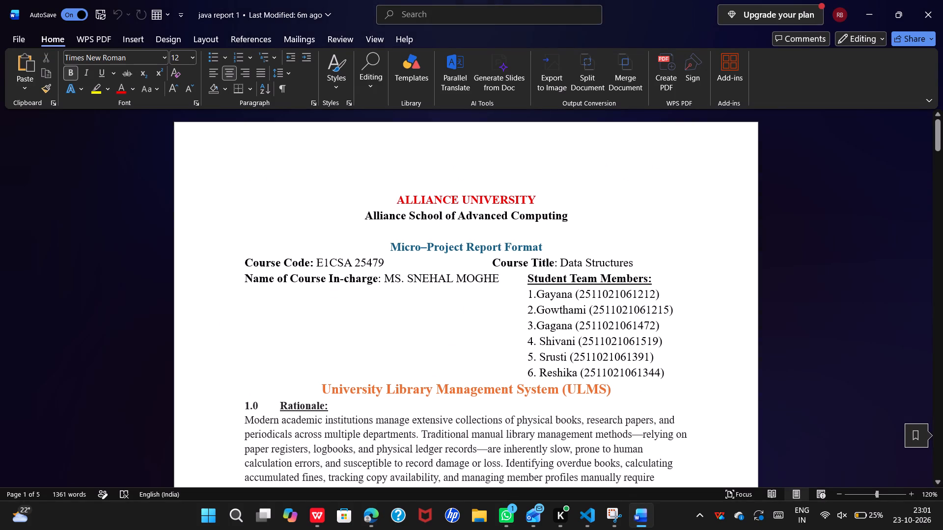
drag(316, 265, 384, 261)
key(BackSpace)
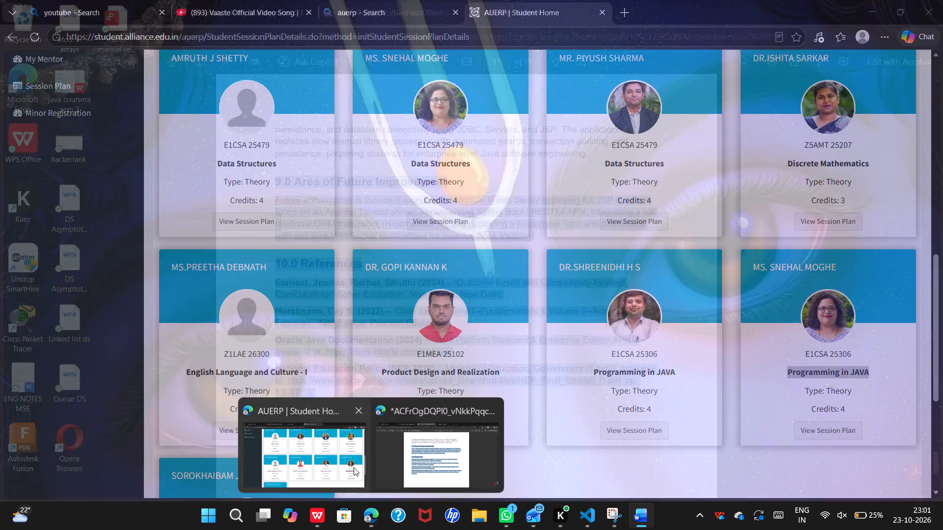
click(353, 468)
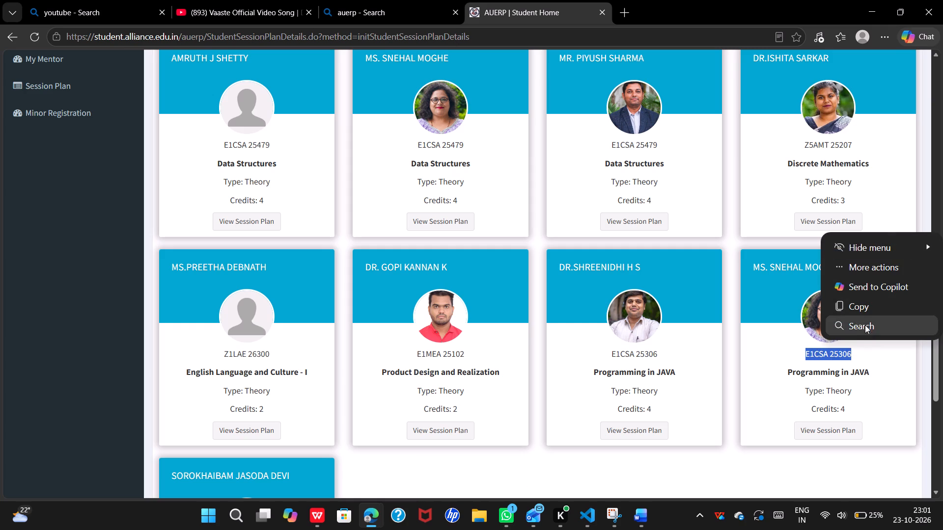
click(861, 311)
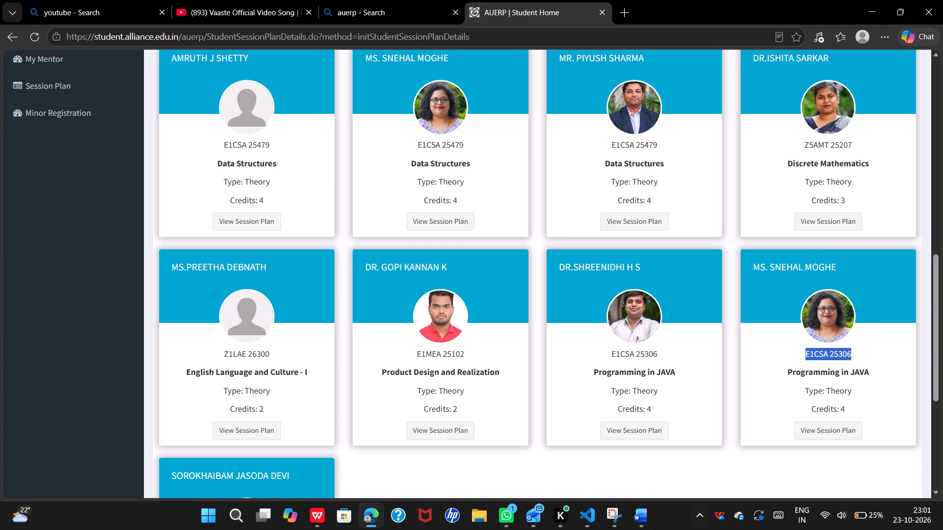
click(636, 476)
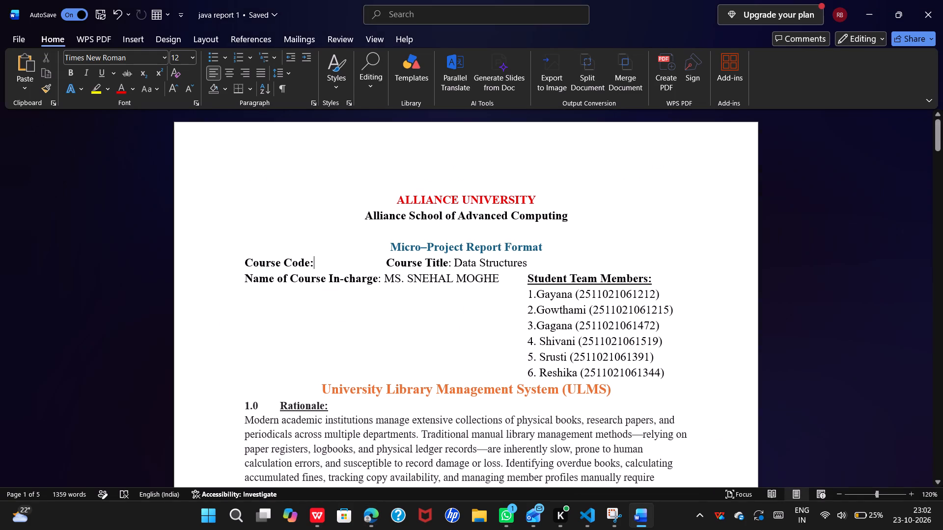
key(ctrl+v)
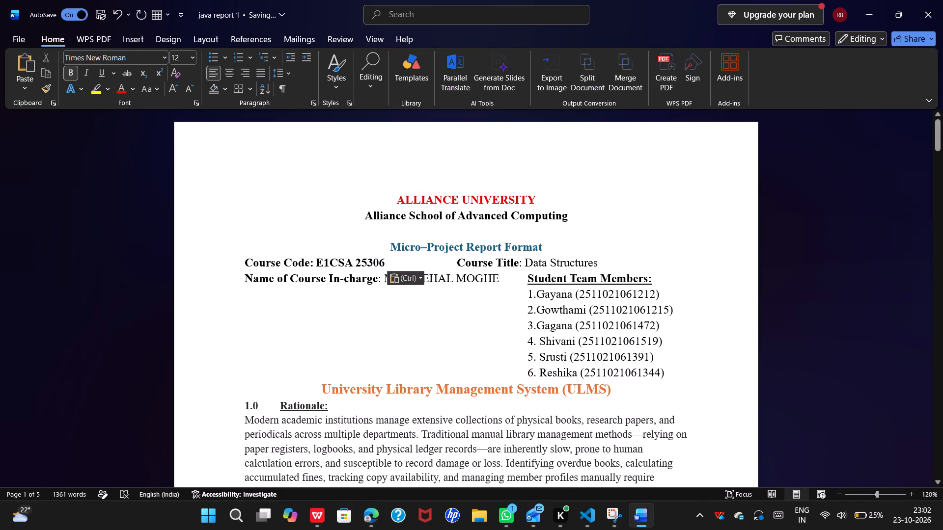
drag(316, 262, 389, 262)
click(399, 244)
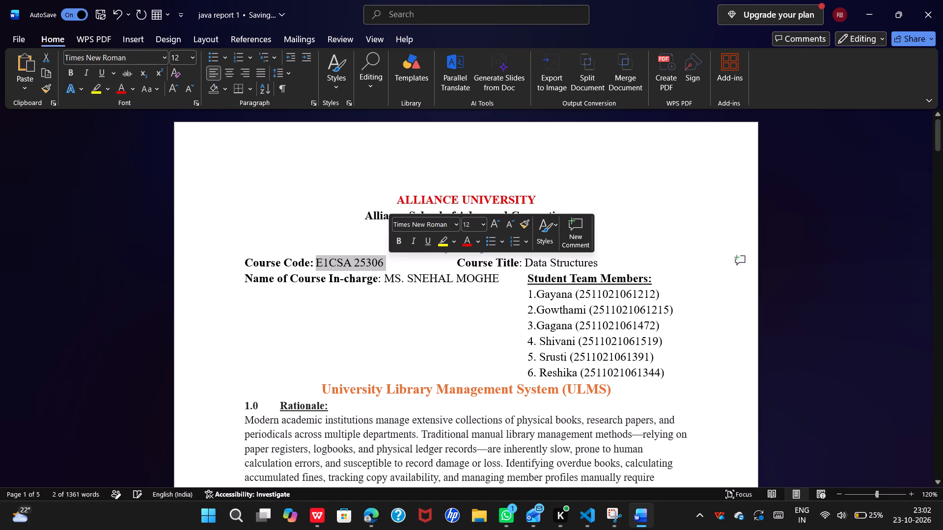
Replace the Course Title value in java report 1 with "Programming in JAVA" copied from the AUERP page in Edge, and make it non-bold.
drag(526, 264, 594, 262)
key(BackSpace)
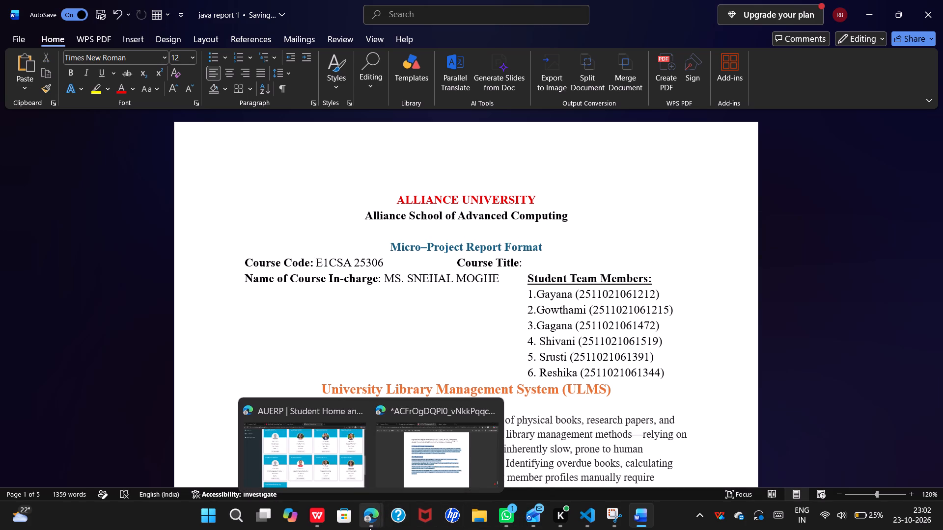
click(344, 481)
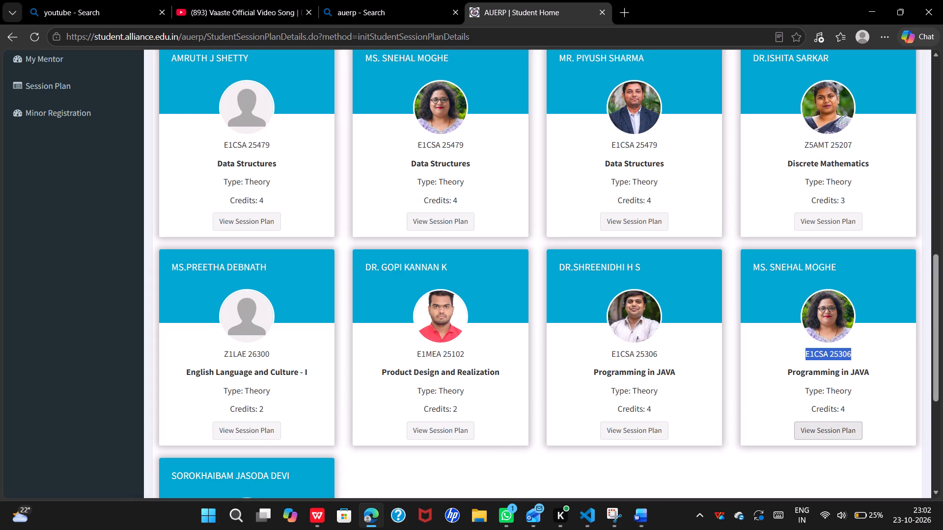
drag(787, 374, 875, 371)
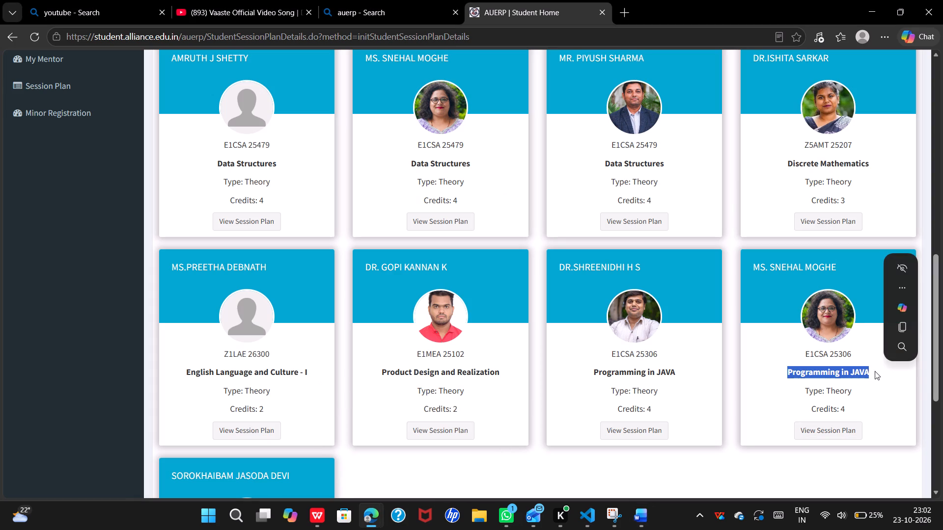
click(895, 327)
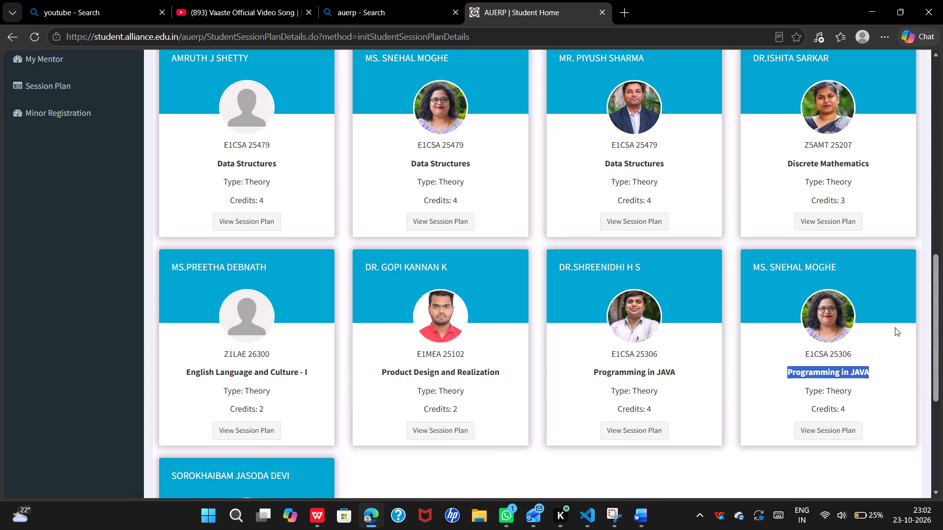
click(646, 523)
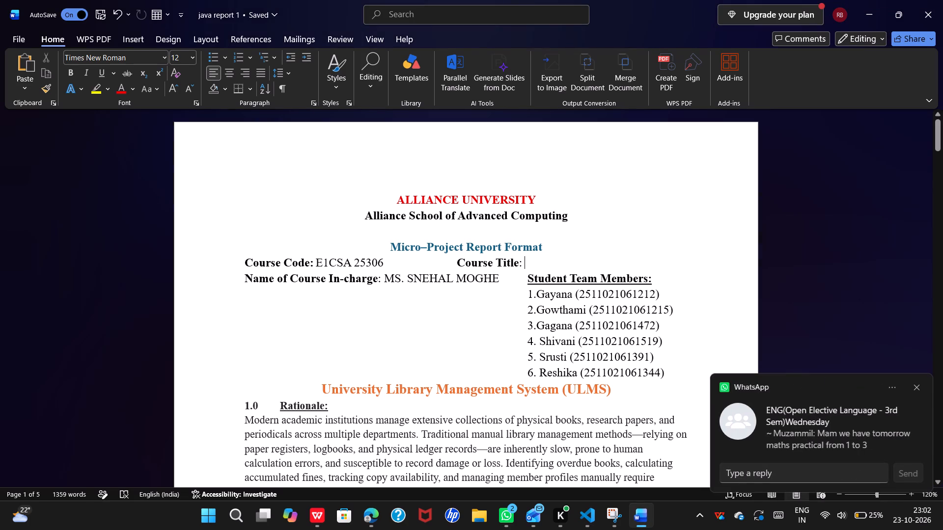
key(ctrl+v)
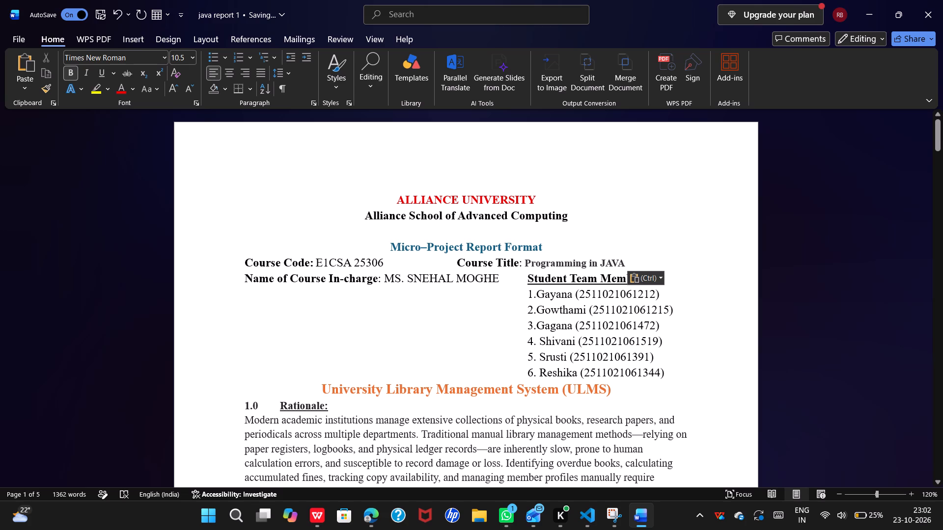
drag(525, 265, 630, 265)
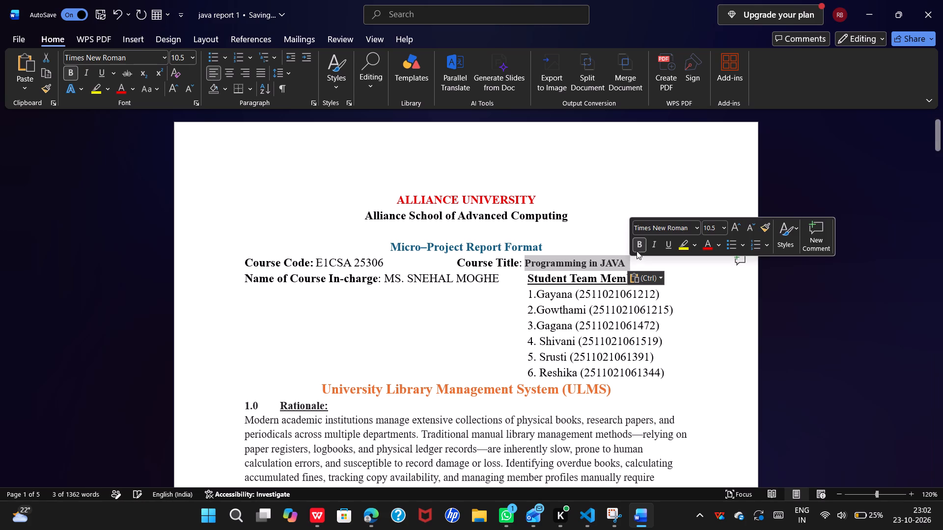
click(637, 247)
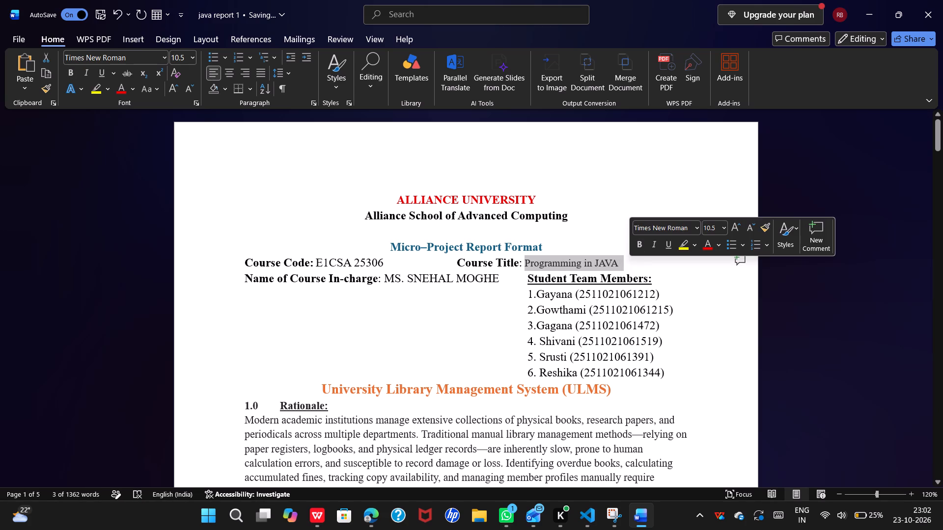
click(522, 282)
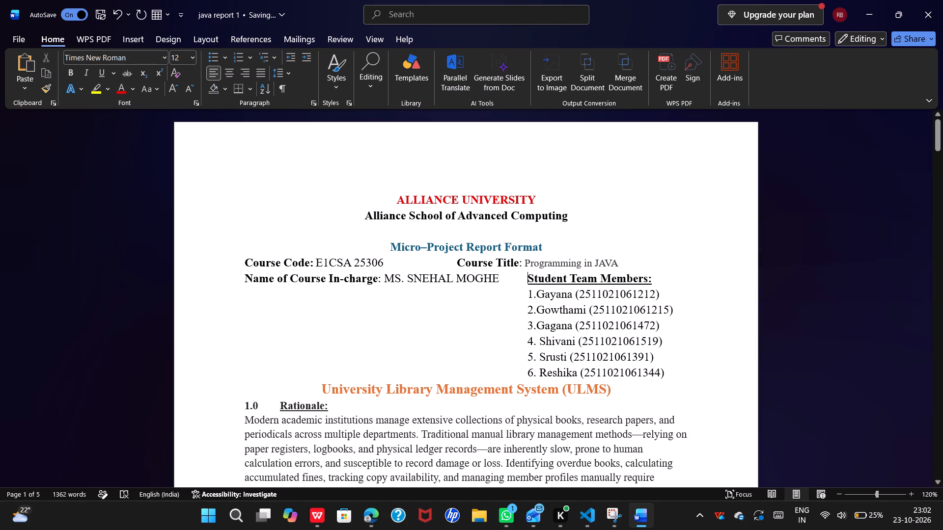
Insert a blank line below the Rationale, Competency of the Course, and Course Outcomes Addressed in this Micro Project headings.
click(337, 403)
key(Return)
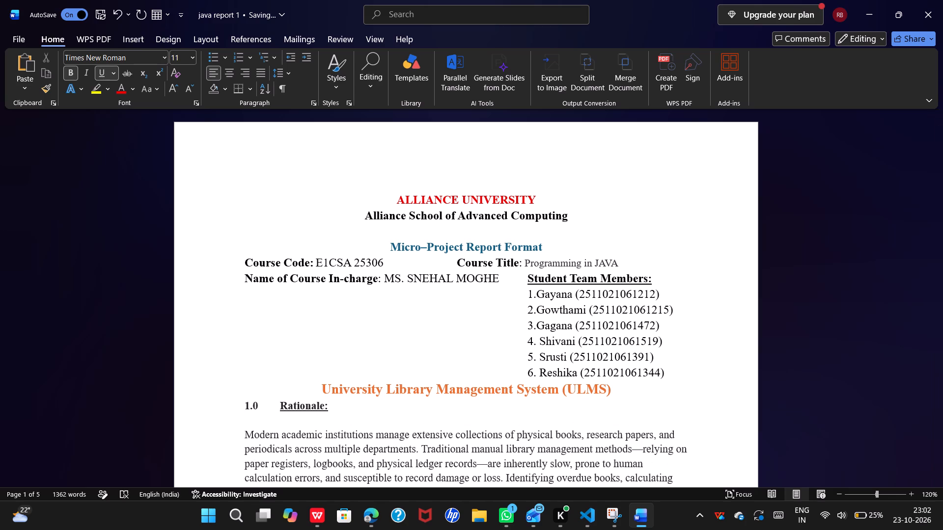
scroll(337, 403, down, 3)
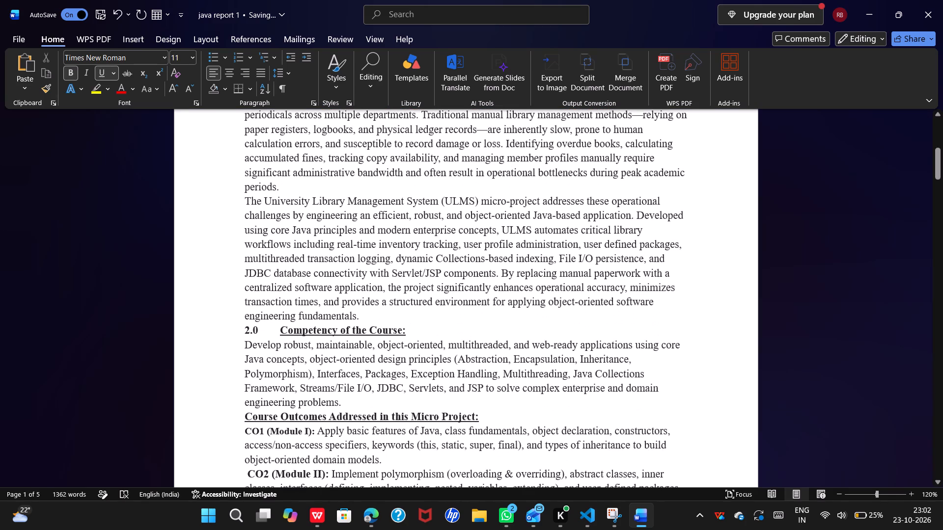
click(408, 334)
key(Return)
scroll(408, 334, down, 1)
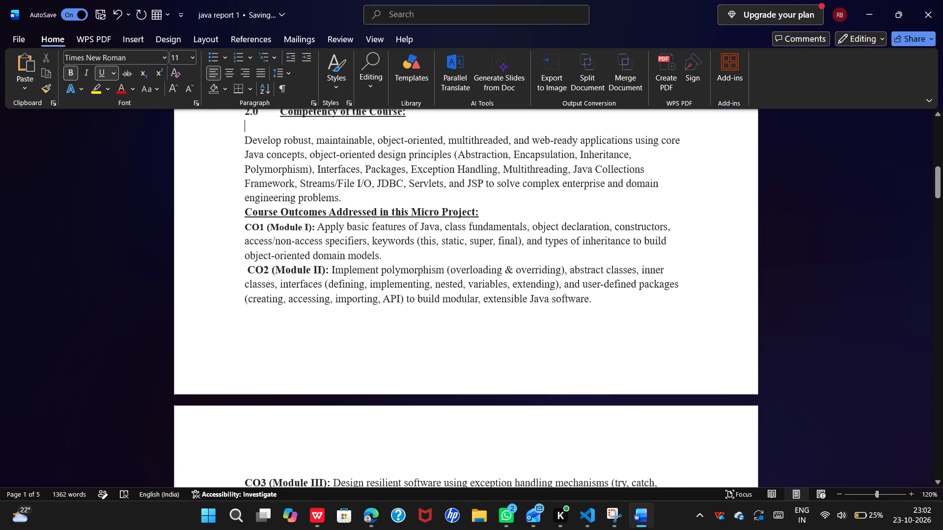
click(496, 212)
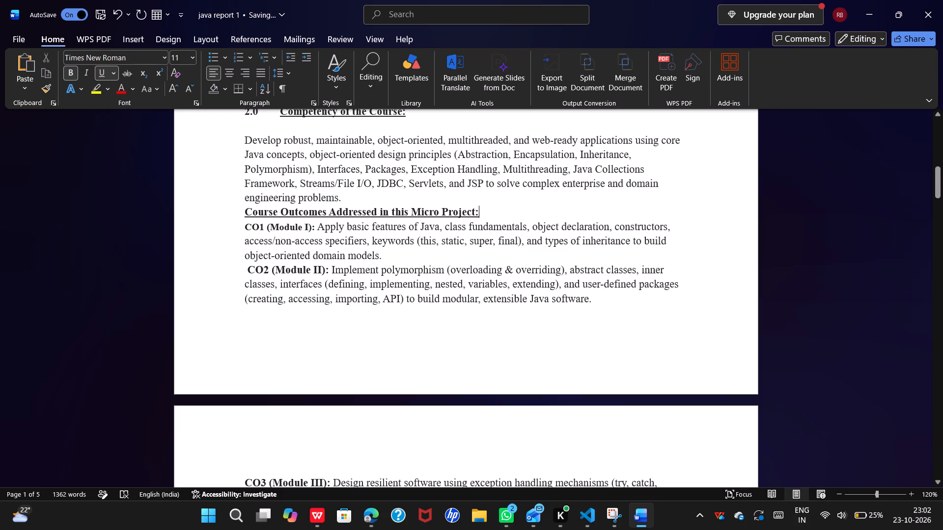
key(Return)
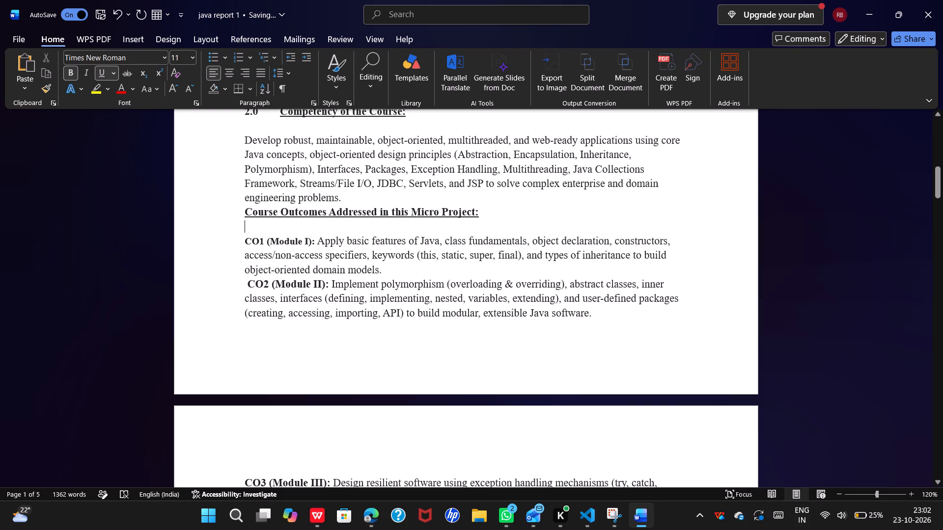
Insert a blank line below the 4.0 Information Collection and 5.0 Theory and Design of the Micro Project headings.
scroll(340, 369, down, 3)
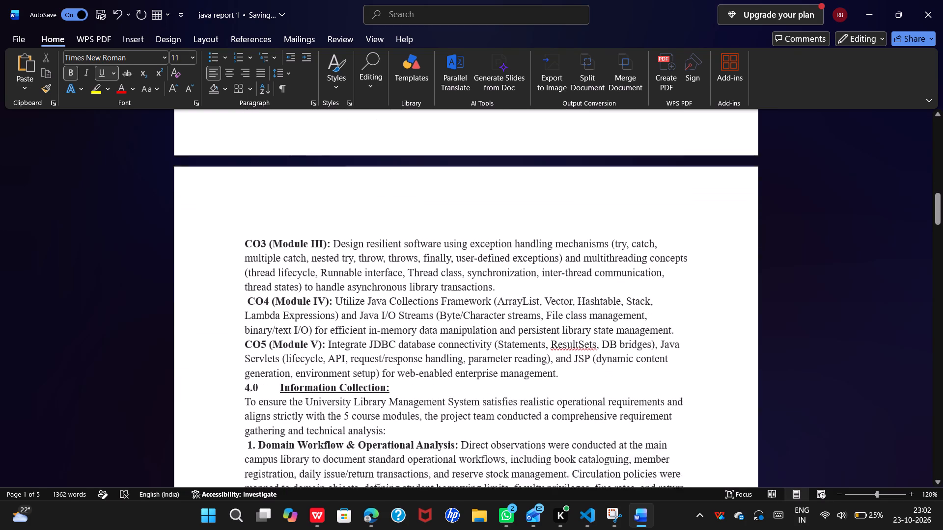
scroll(340, 369, down, 1)
click(396, 296)
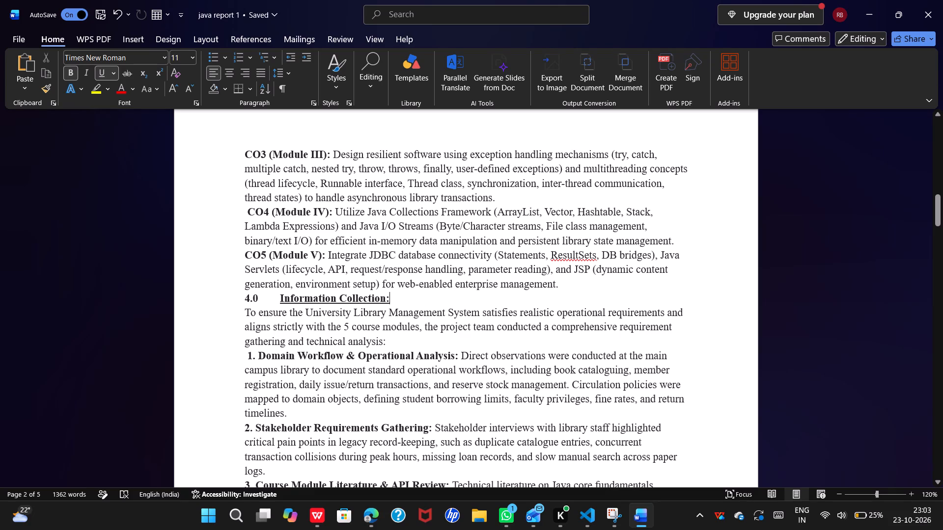
key(Return)
scroll(396, 296, down, 1)
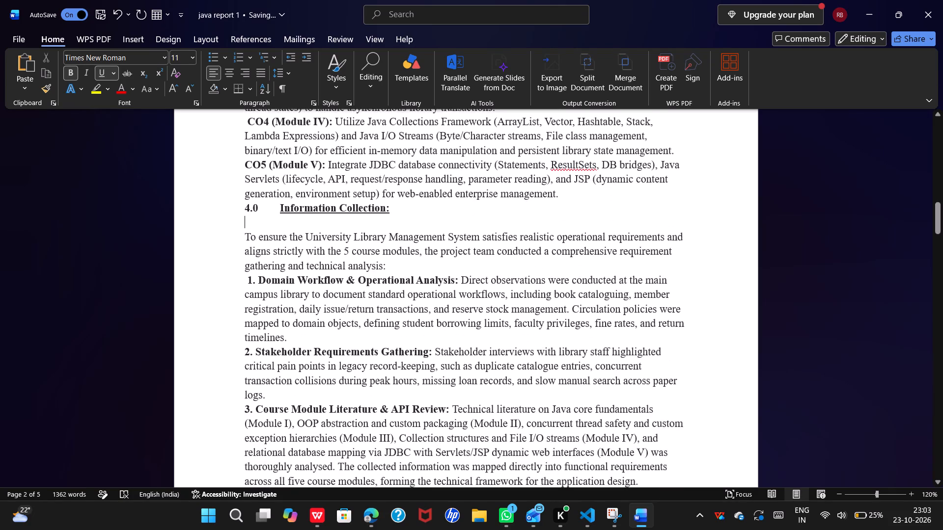
scroll(396, 296, down, 2)
click(476, 317)
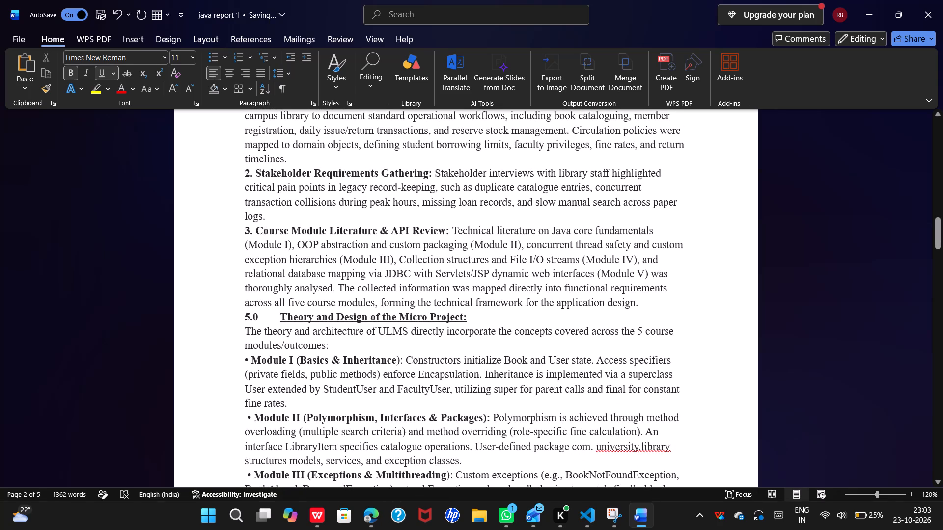
key(Return)
Insert a blank line below the 6.0 Methodology Followed and 7.0 Outputs of the Micro-project headings.
scroll(476, 317, down, 2)
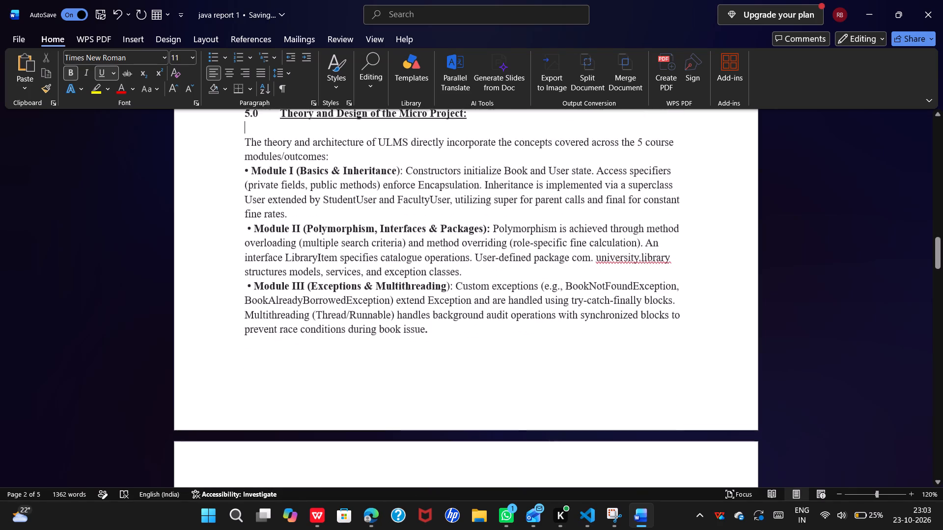
scroll(476, 317, down, 2)
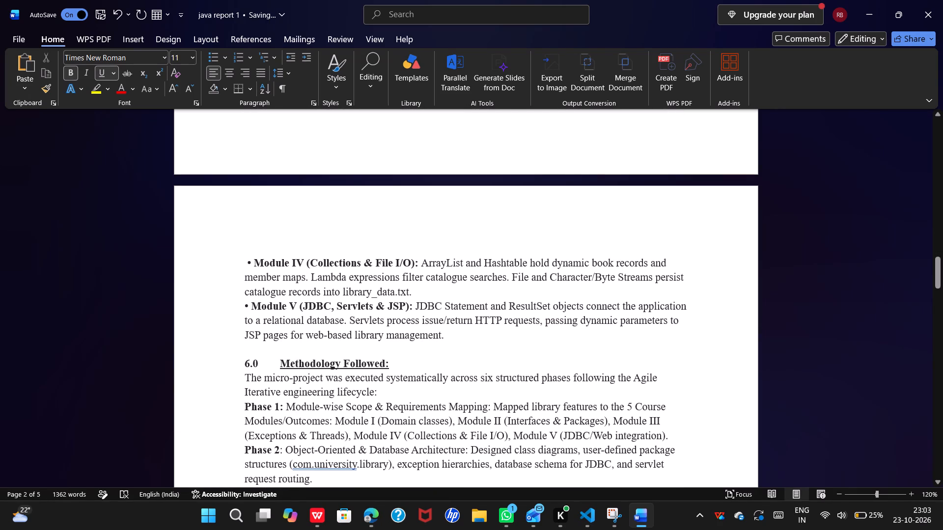
click(403, 365)
key(Return)
scroll(403, 365, down, 1)
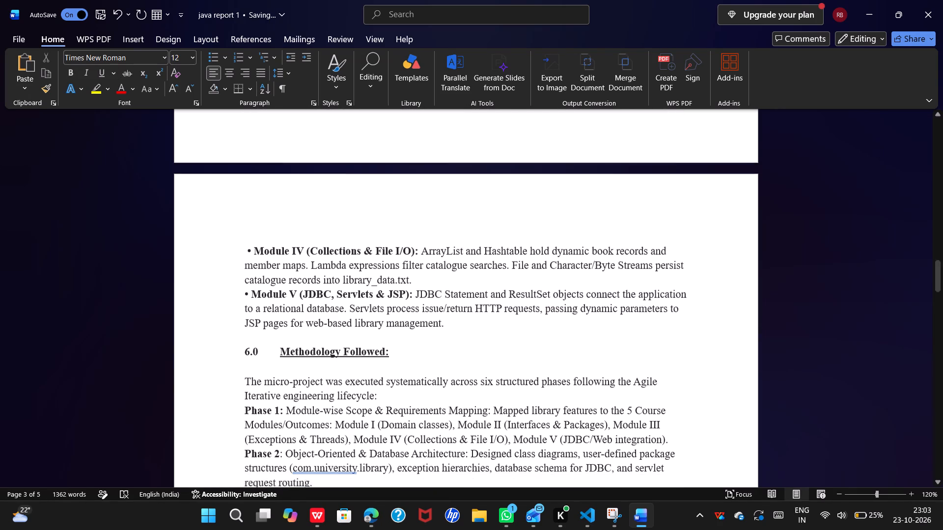
scroll(403, 365, down, 2)
click(411, 344)
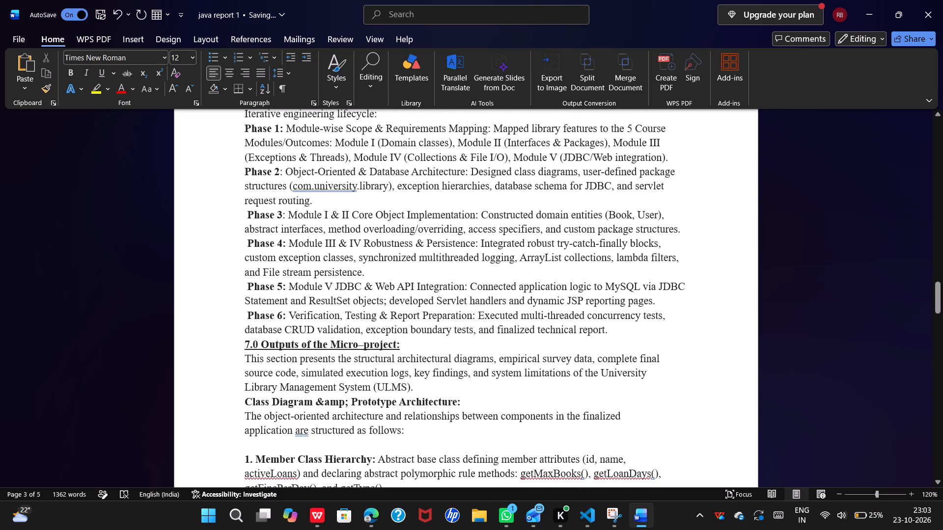
key(Return)
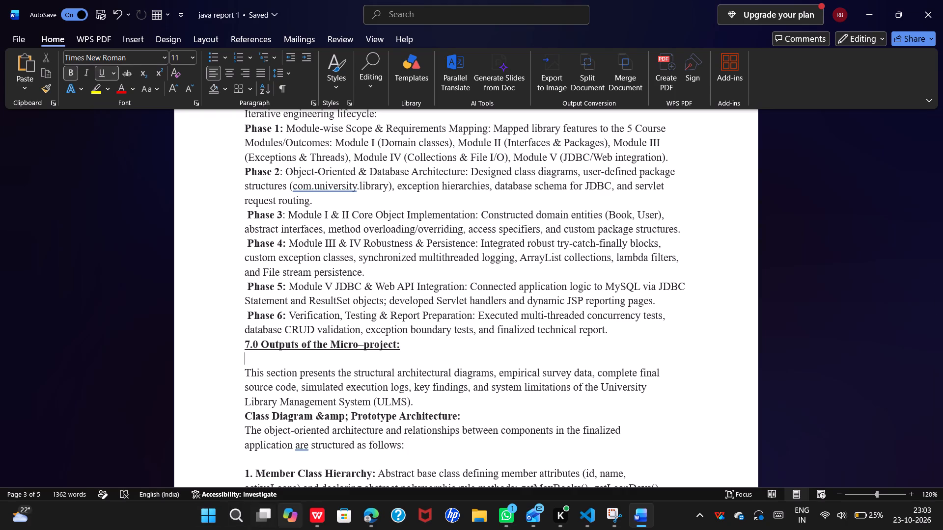
Switch to YouTube in Edge and play the song "Googly - Yeno Yeno Aagide" from the mix, skipping the ad.
click(325, 473)
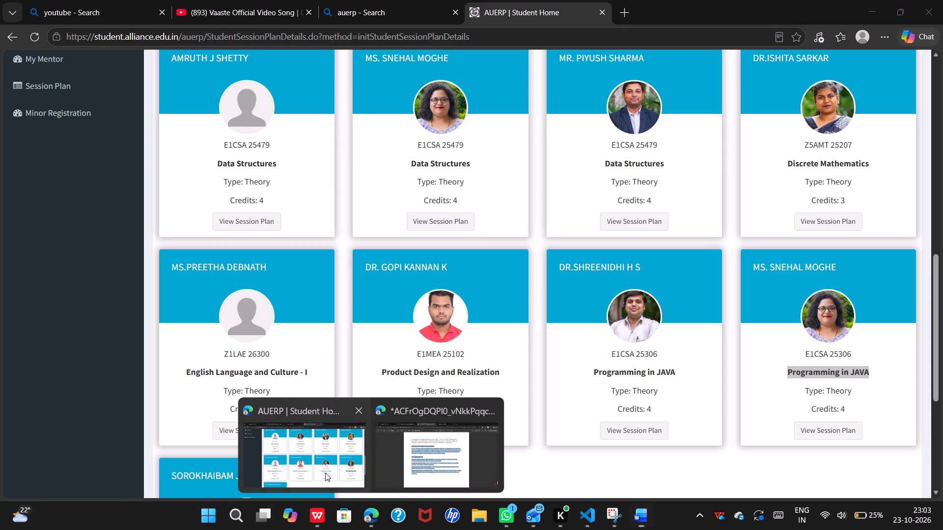
click(280, 14)
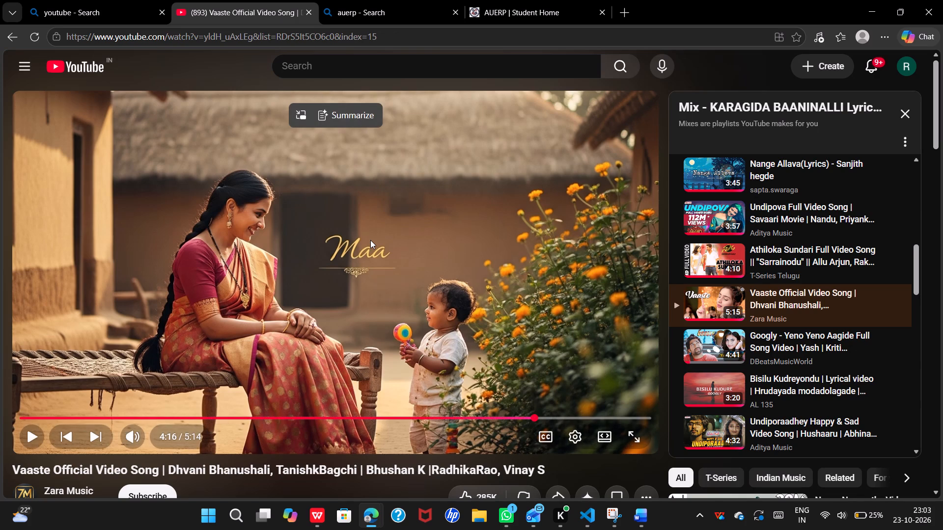
click(370, 240)
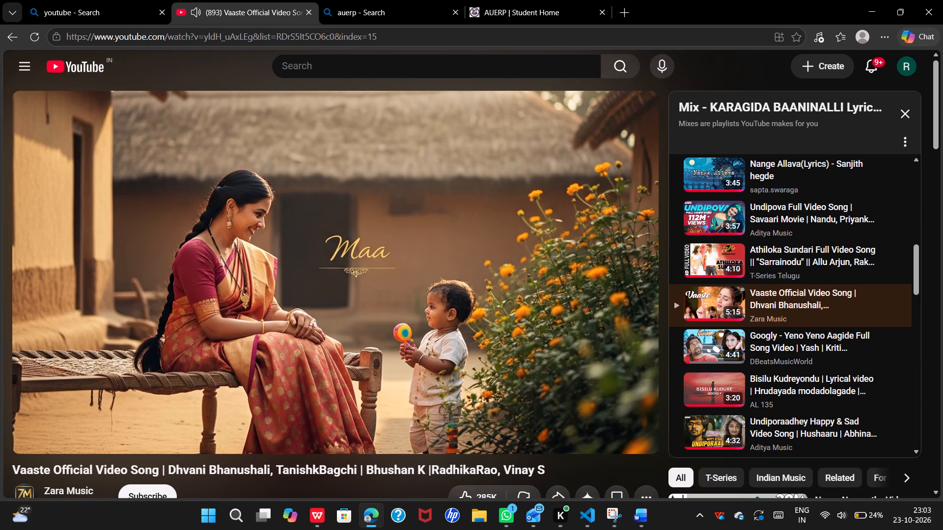
key(Right)
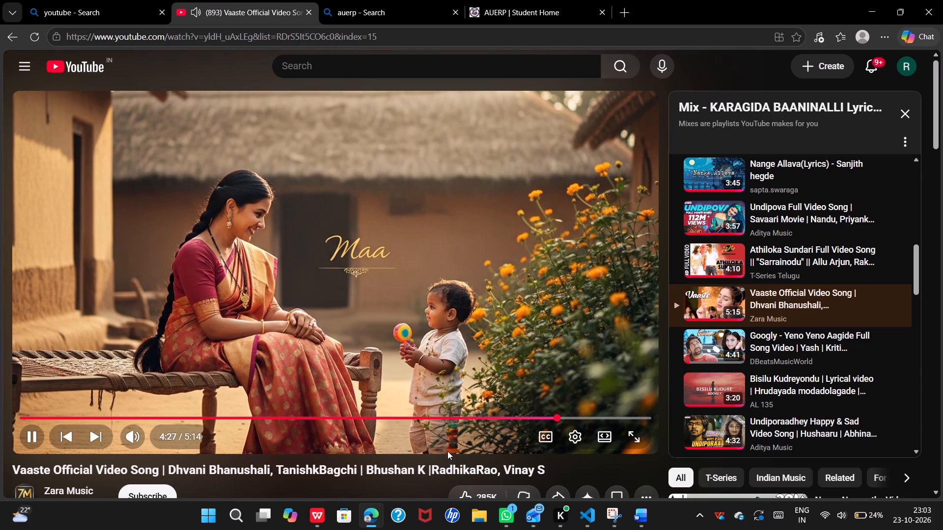
click(690, 357)
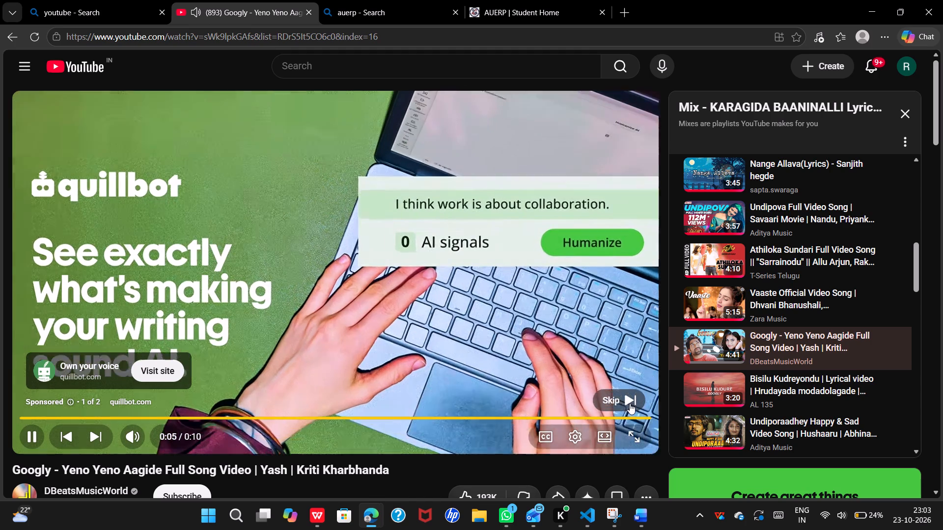
click(630, 403)
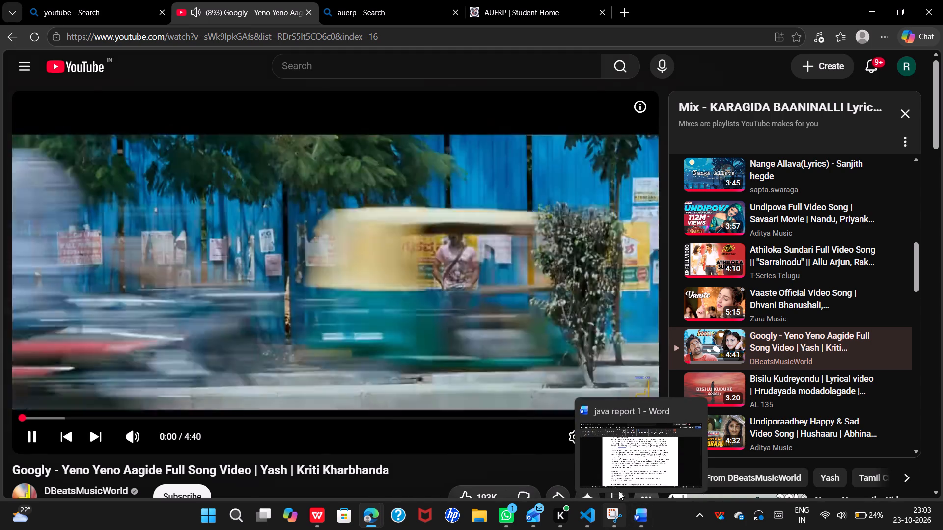
Switch back to Word and insert a blank line below the 8.0 Benefits of this Micro-project and 9.0 Area of Future Improvement headings.
click(613, 477)
scroll(415, 417, down, 1)
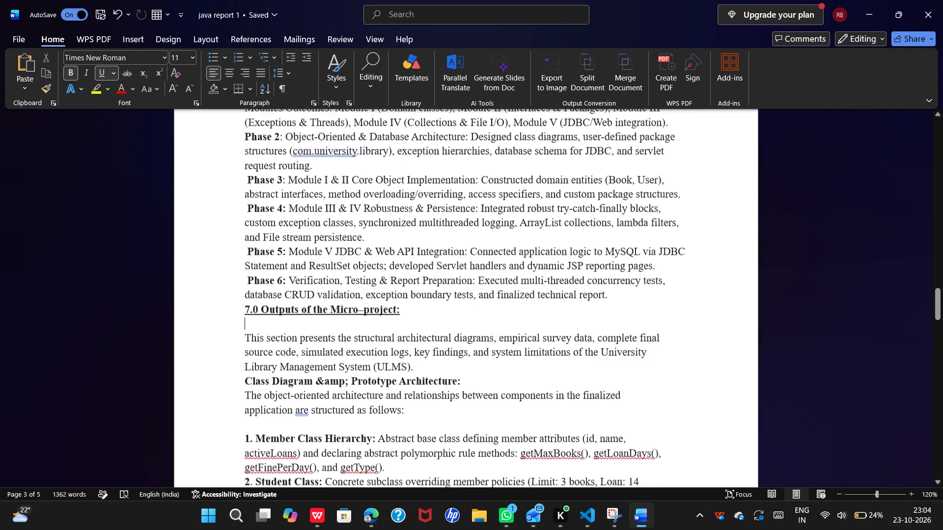
scroll(415, 417, down, 2)
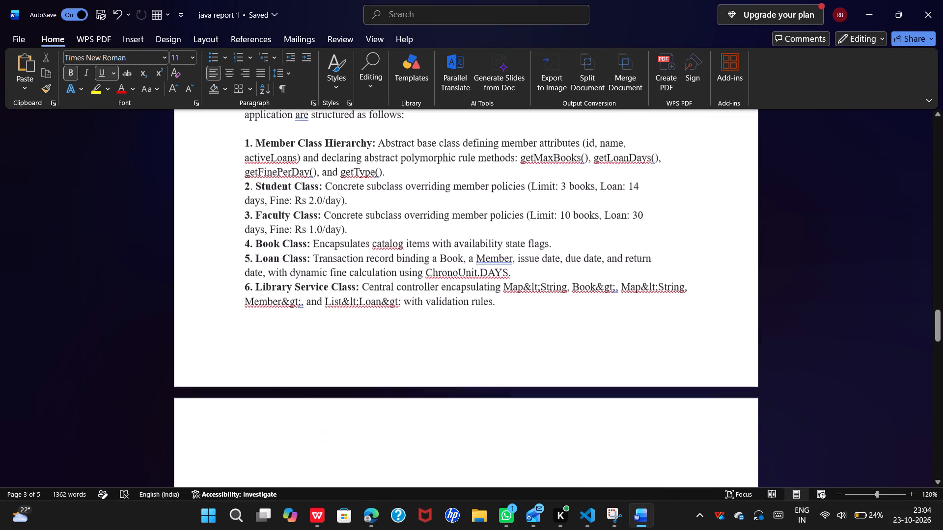
scroll(415, 417, down, 5)
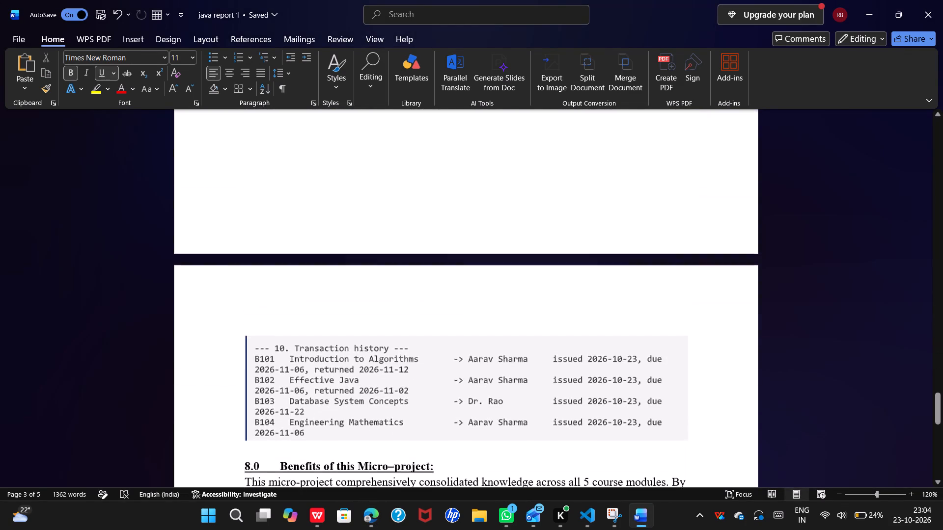
scroll(415, 417, down, 1)
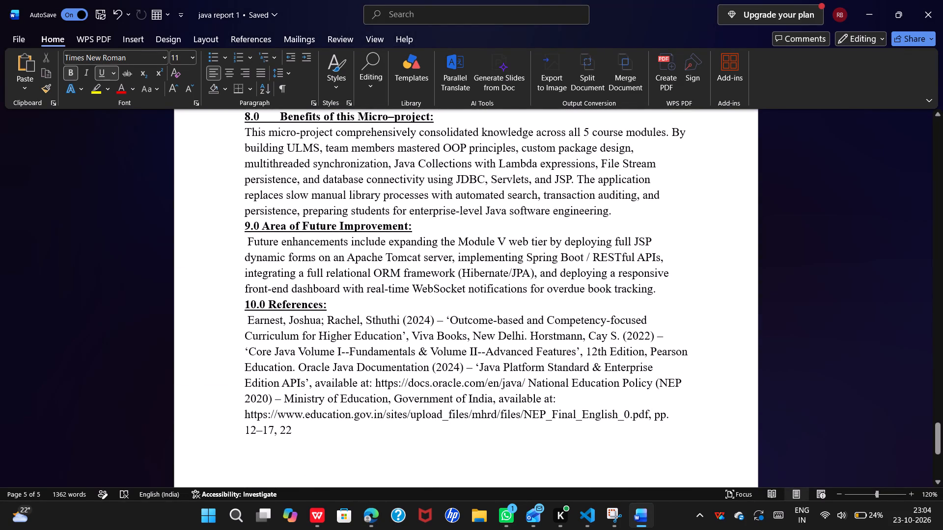
click(444, 119)
key(Return)
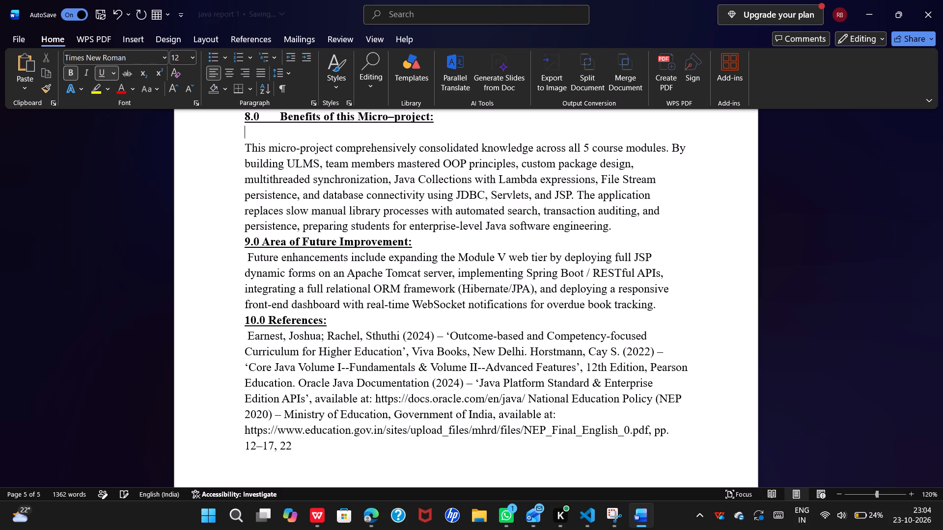
click(431, 241)
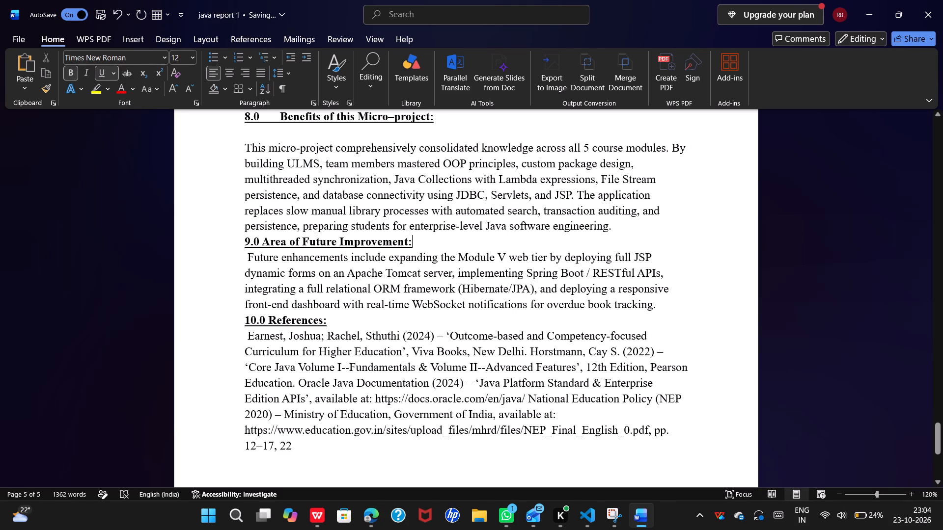
key(Return)
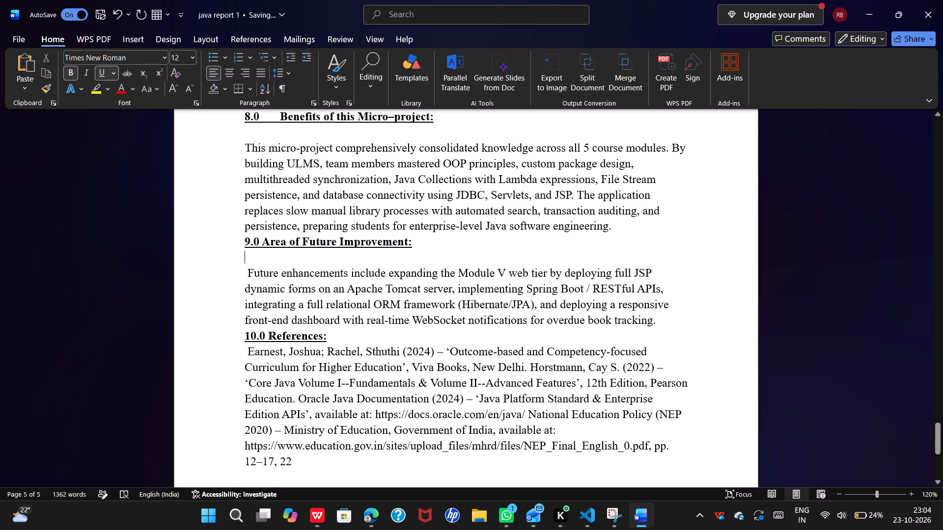
Go back to the Execution Output Logs section of the report to check its layout.
scroll(352, 391, up, 8)
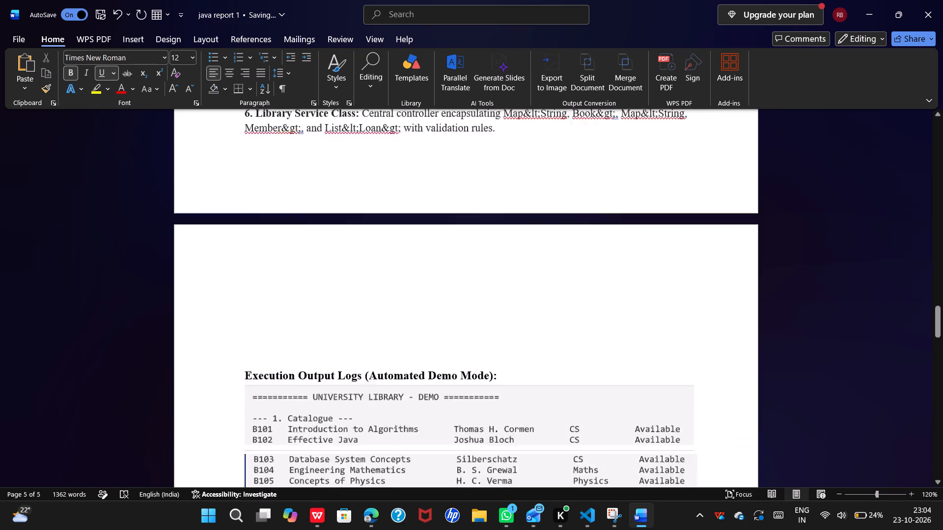
scroll(352, 391, up, 6)
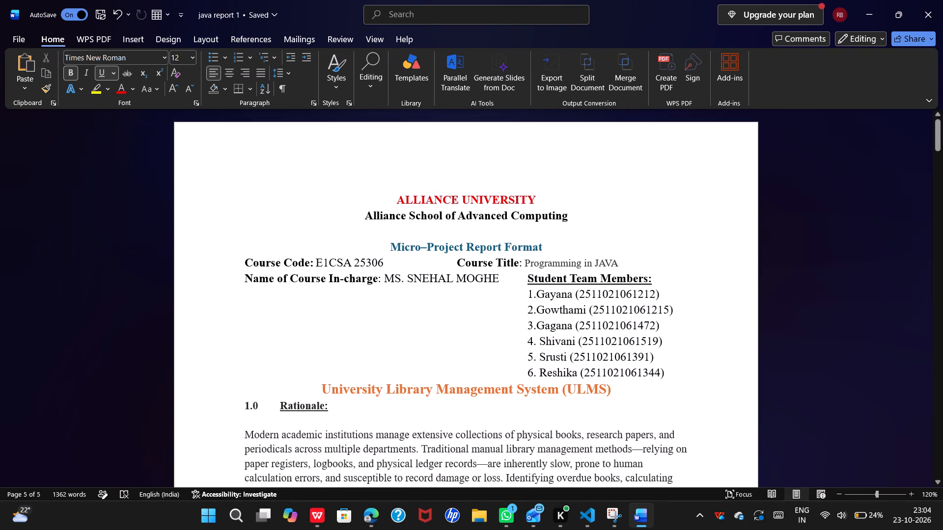
click(13, 41)
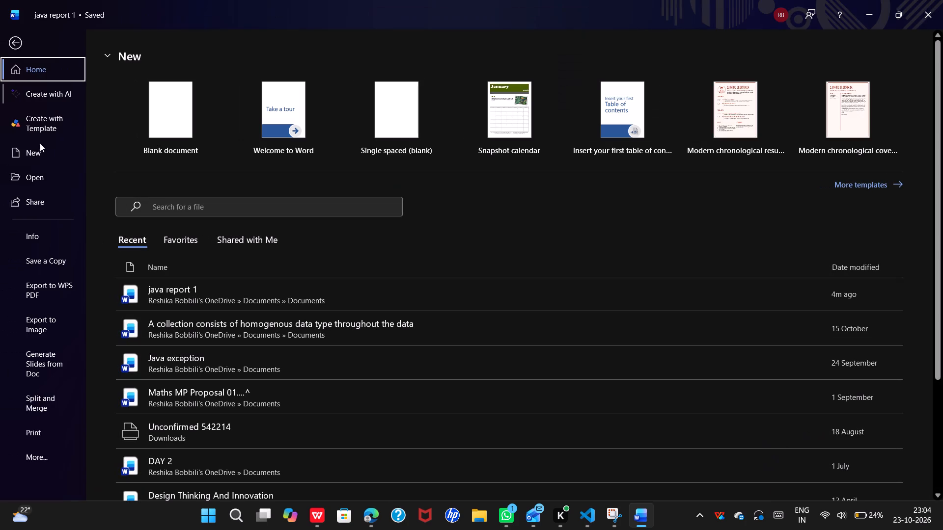
double_click(176, 300)
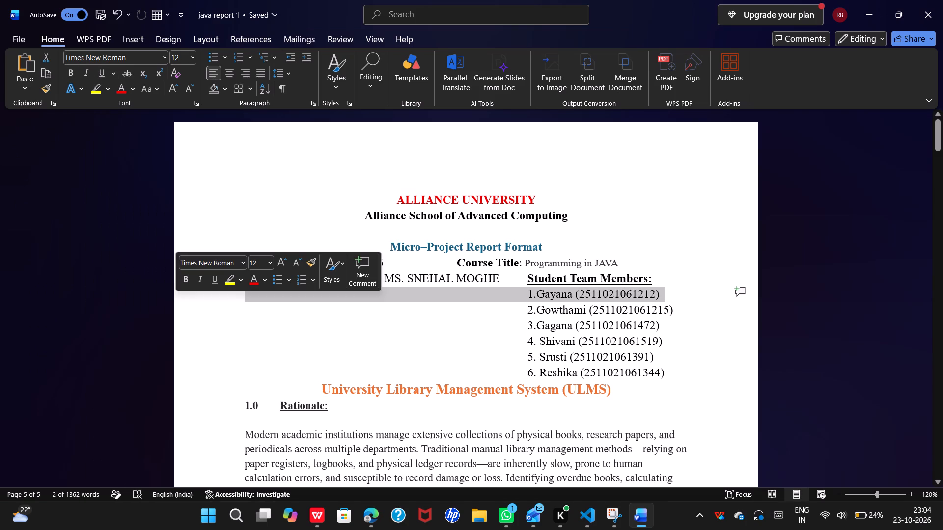